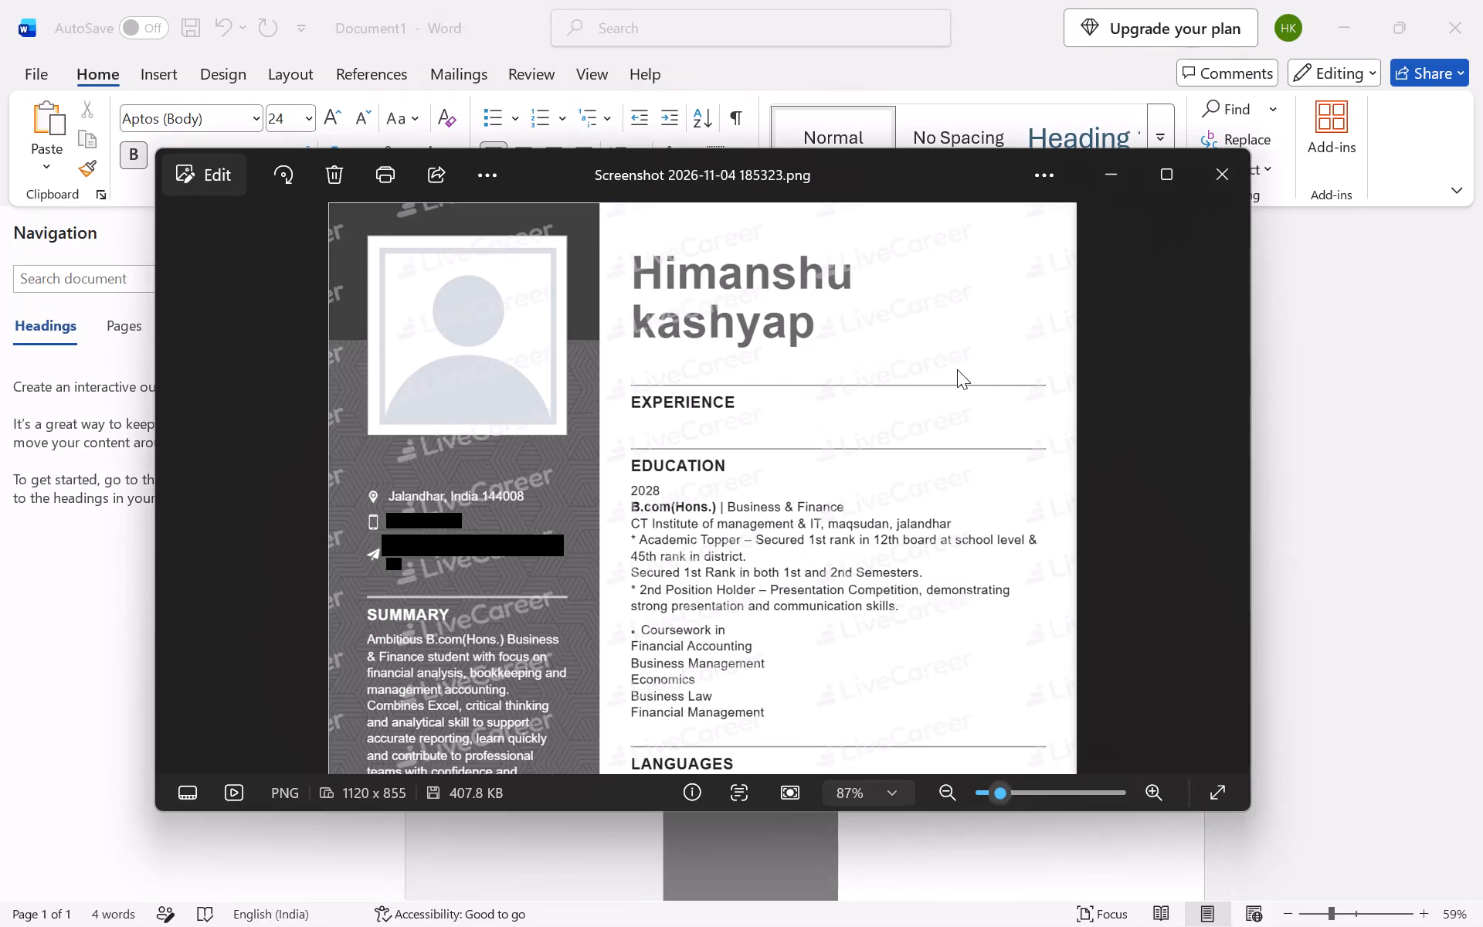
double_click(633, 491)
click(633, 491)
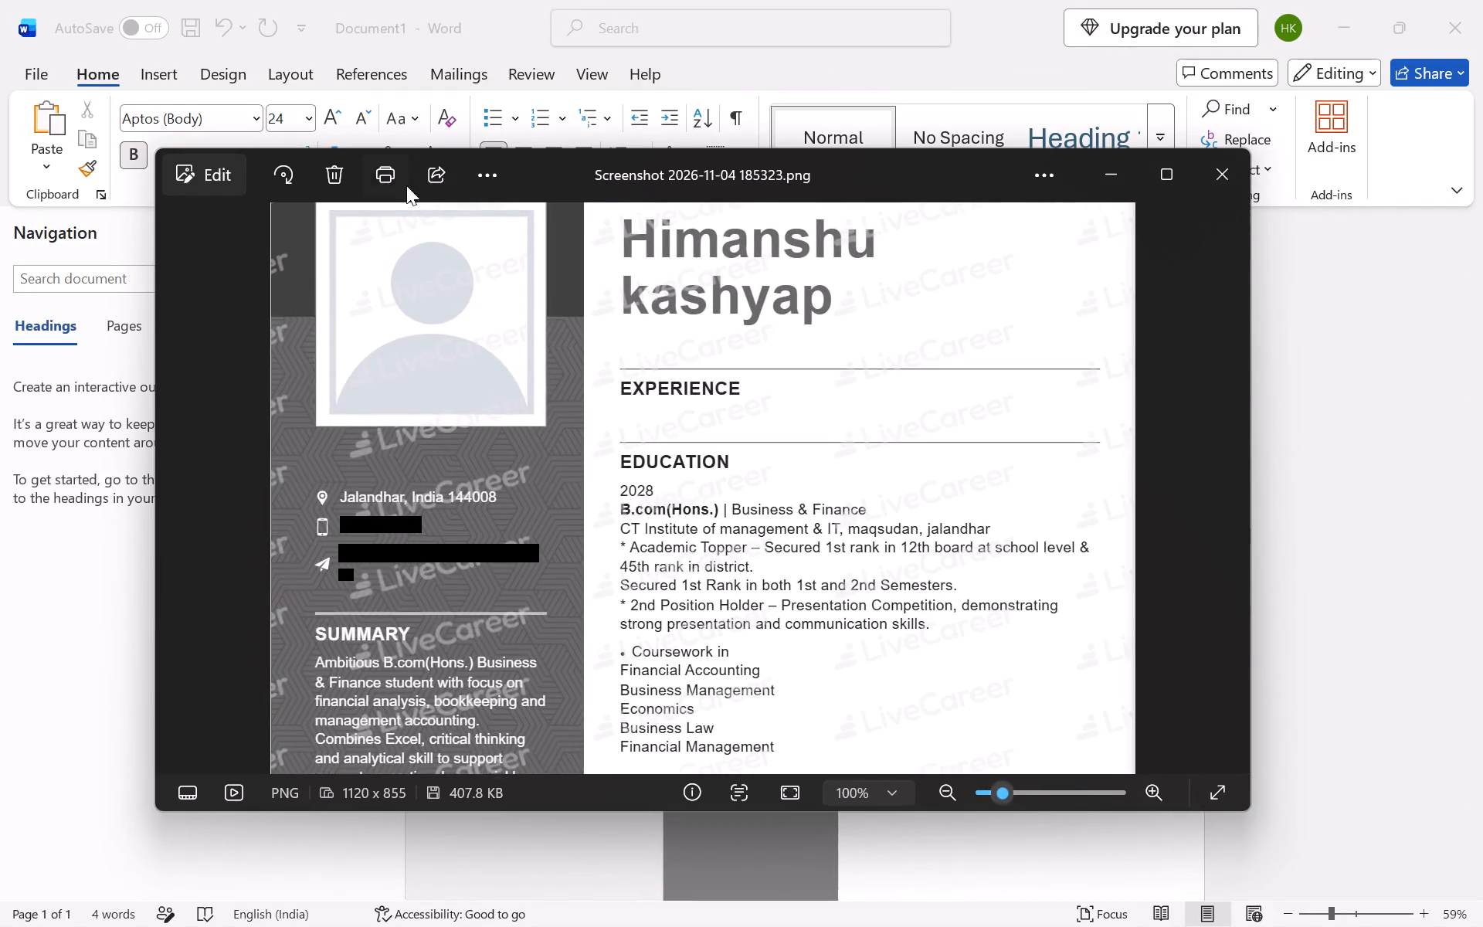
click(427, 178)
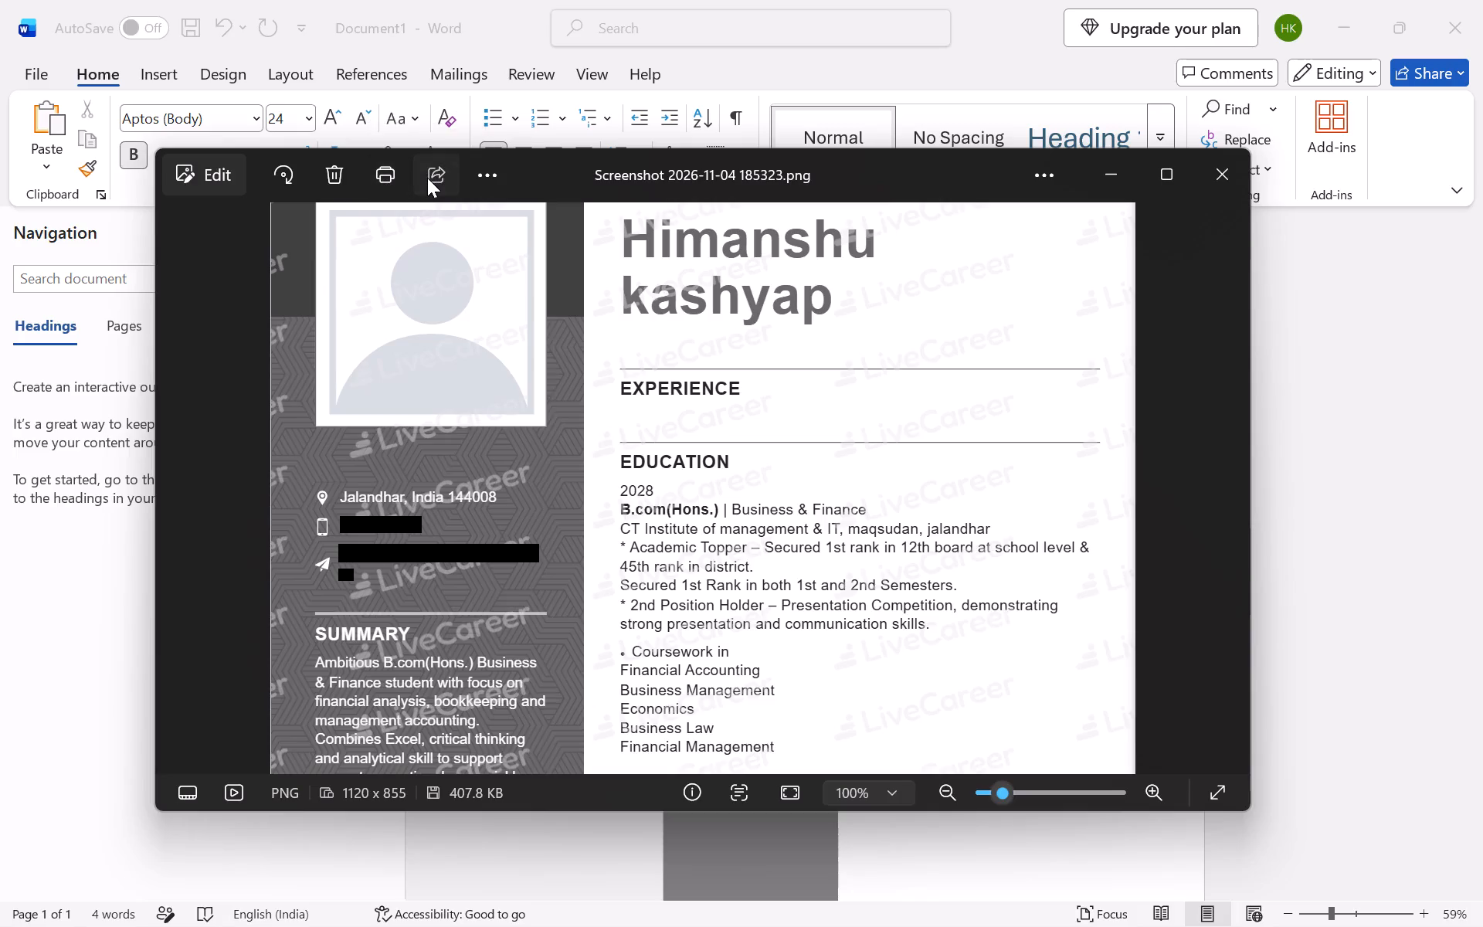
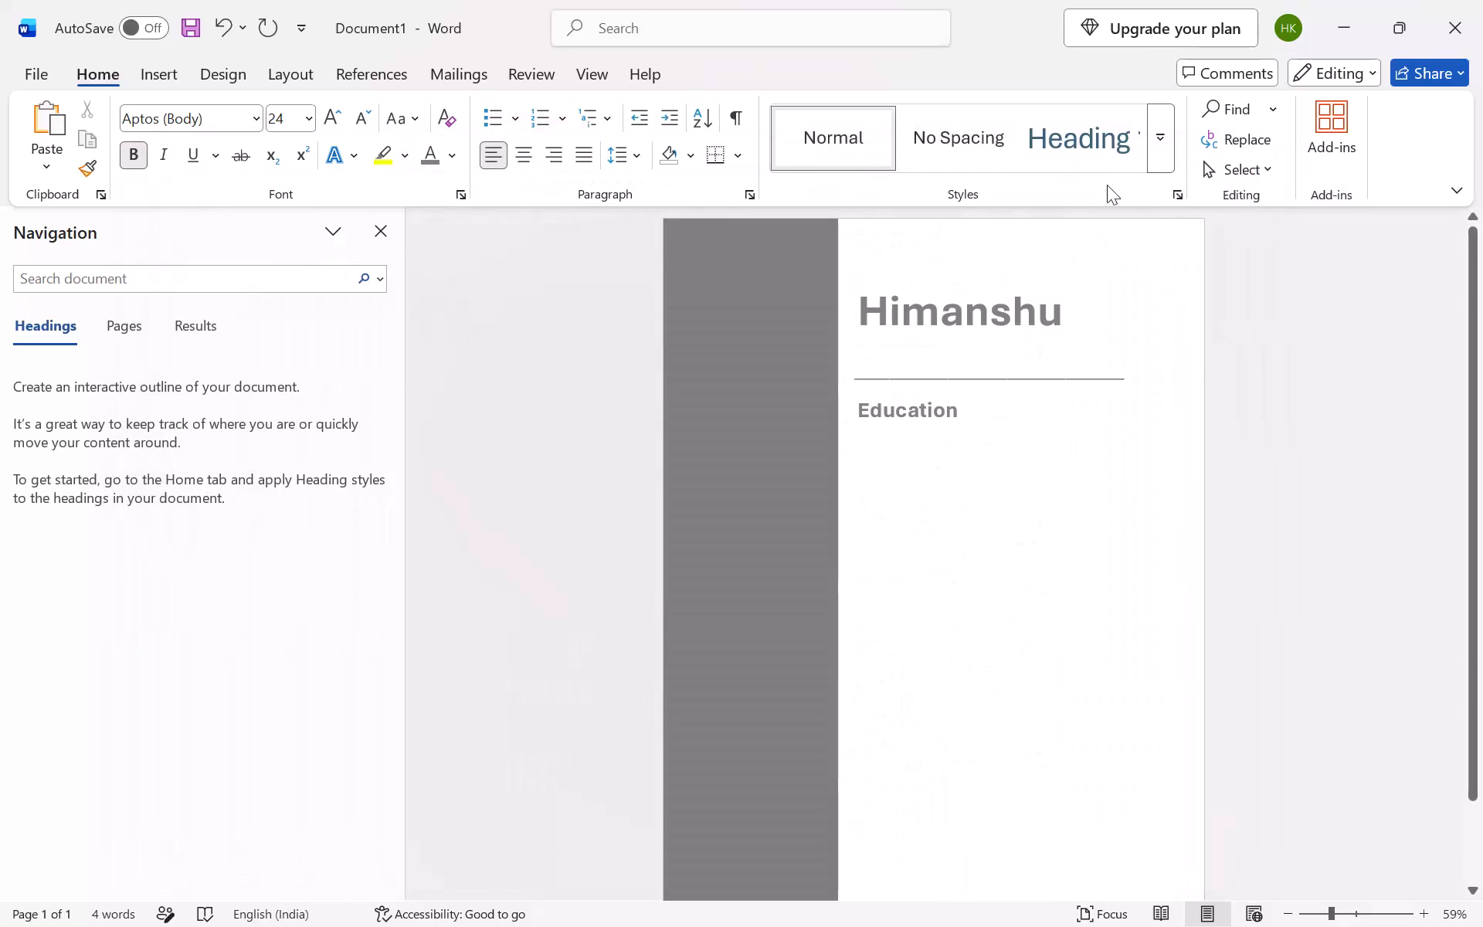
Start a new line below the Education heading and indent it with spaces past the grey sidebar, aligned with the heading.
click(921, 433)
click(975, 420)
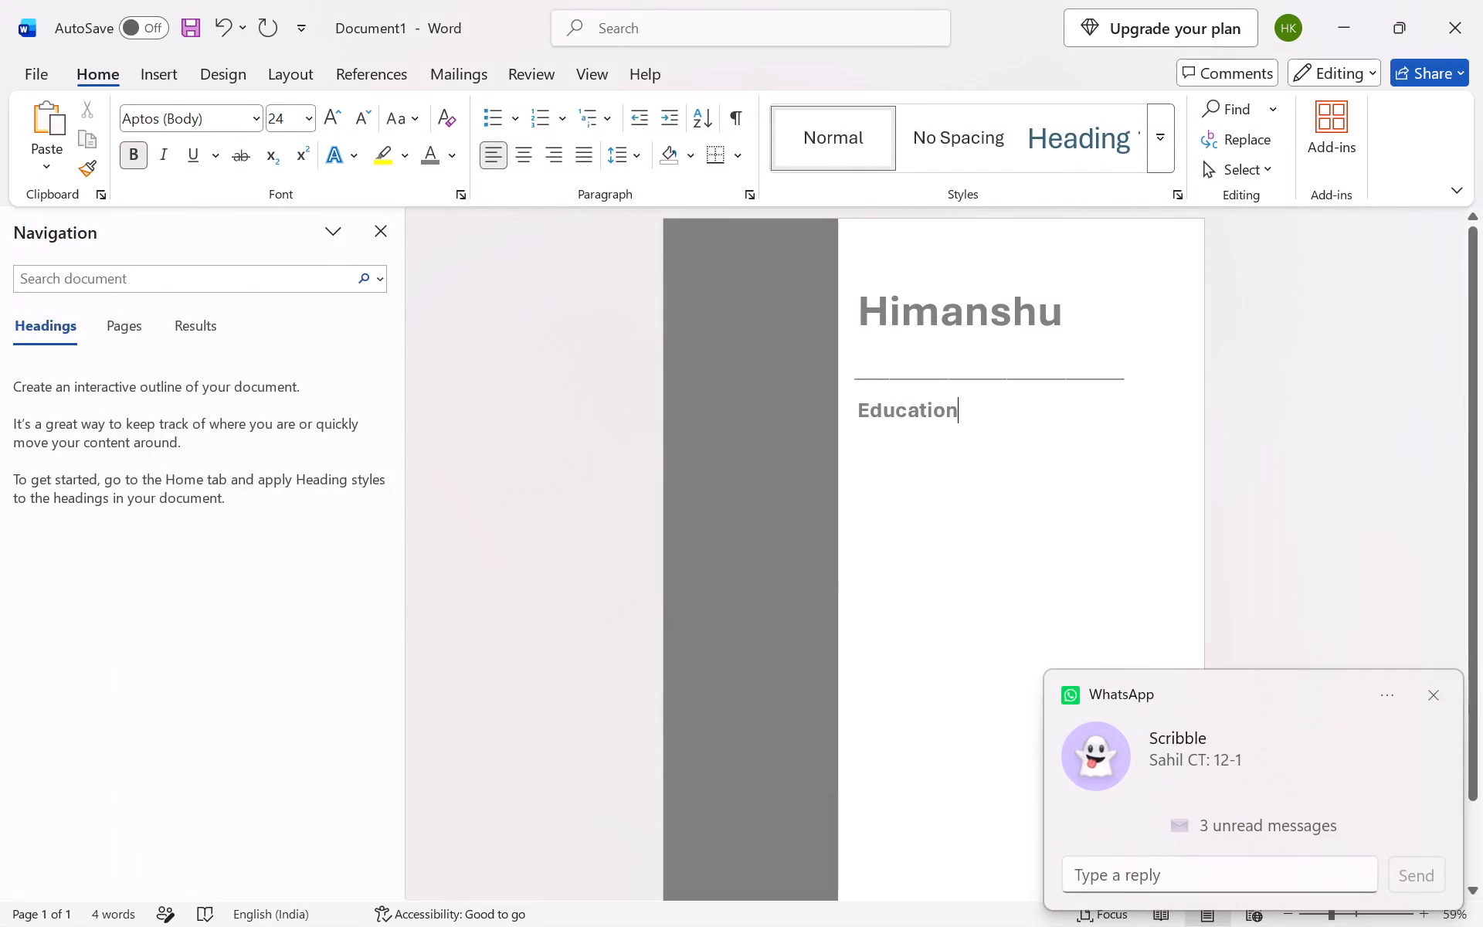
key(Return)
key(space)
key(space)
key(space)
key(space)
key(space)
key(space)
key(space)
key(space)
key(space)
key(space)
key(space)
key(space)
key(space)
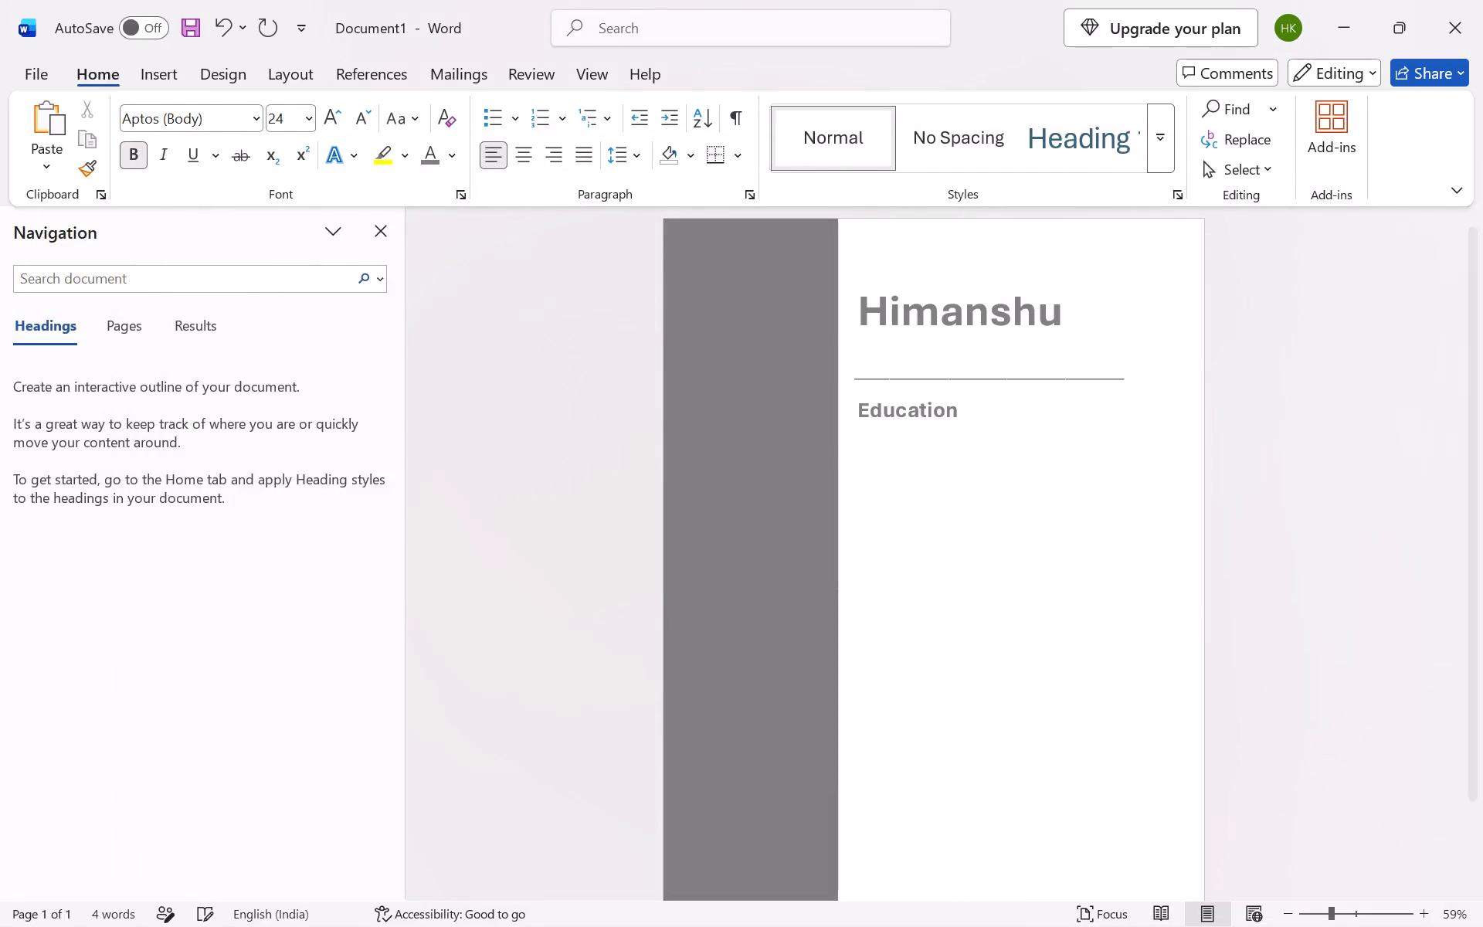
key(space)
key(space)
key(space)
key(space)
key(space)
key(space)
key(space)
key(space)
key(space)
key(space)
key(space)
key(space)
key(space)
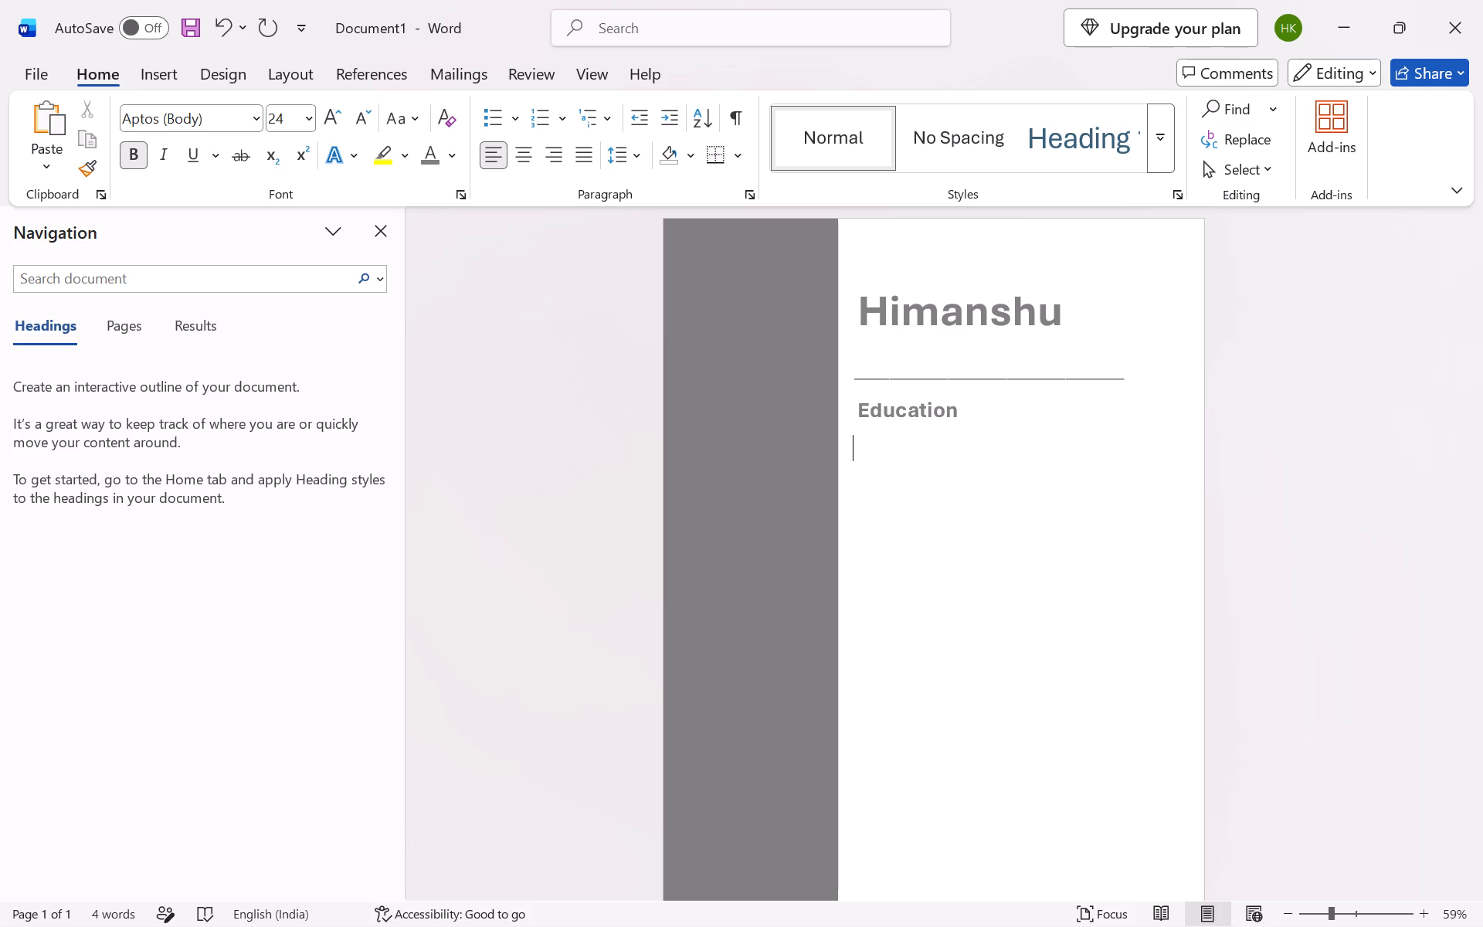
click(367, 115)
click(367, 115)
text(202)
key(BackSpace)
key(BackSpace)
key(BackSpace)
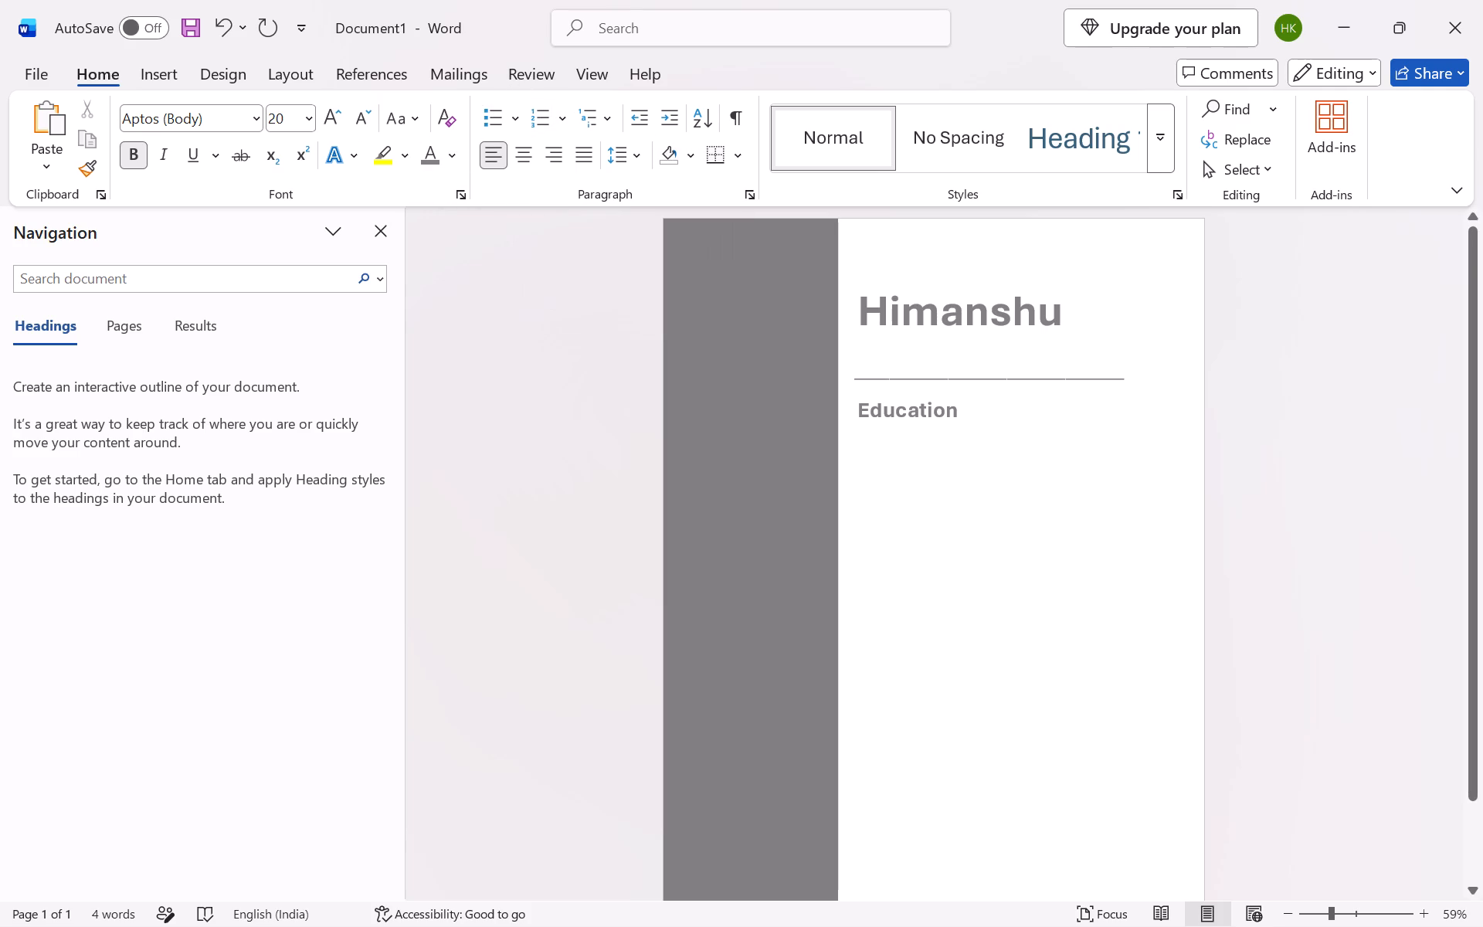
Change the font colour of the Education heading to black.
click(861, 404)
drag(739, 567, 813, 562)
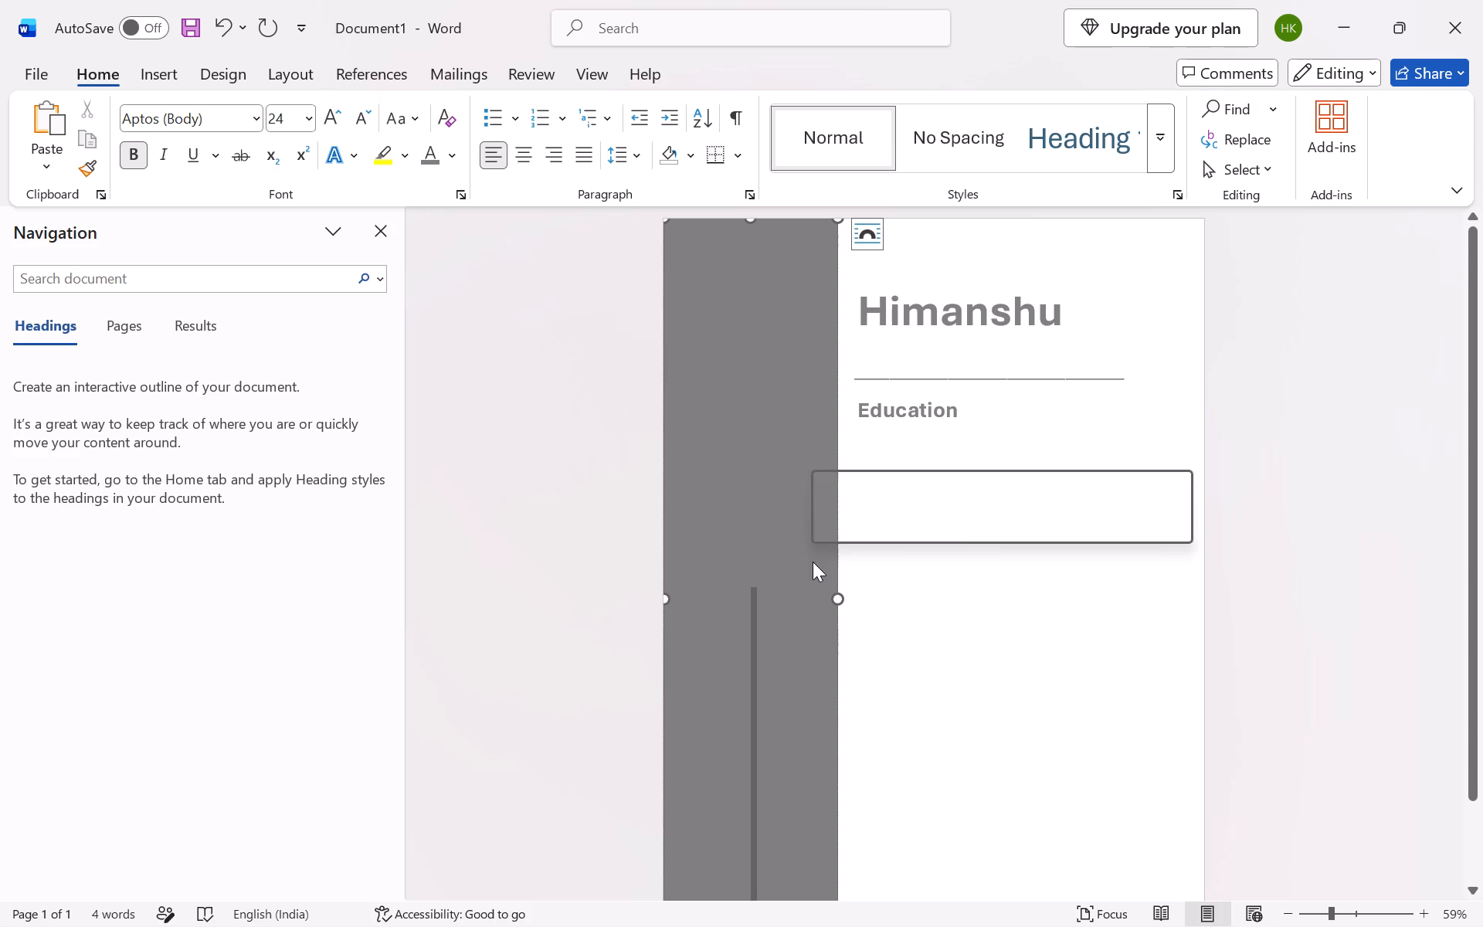
click(853, 415)
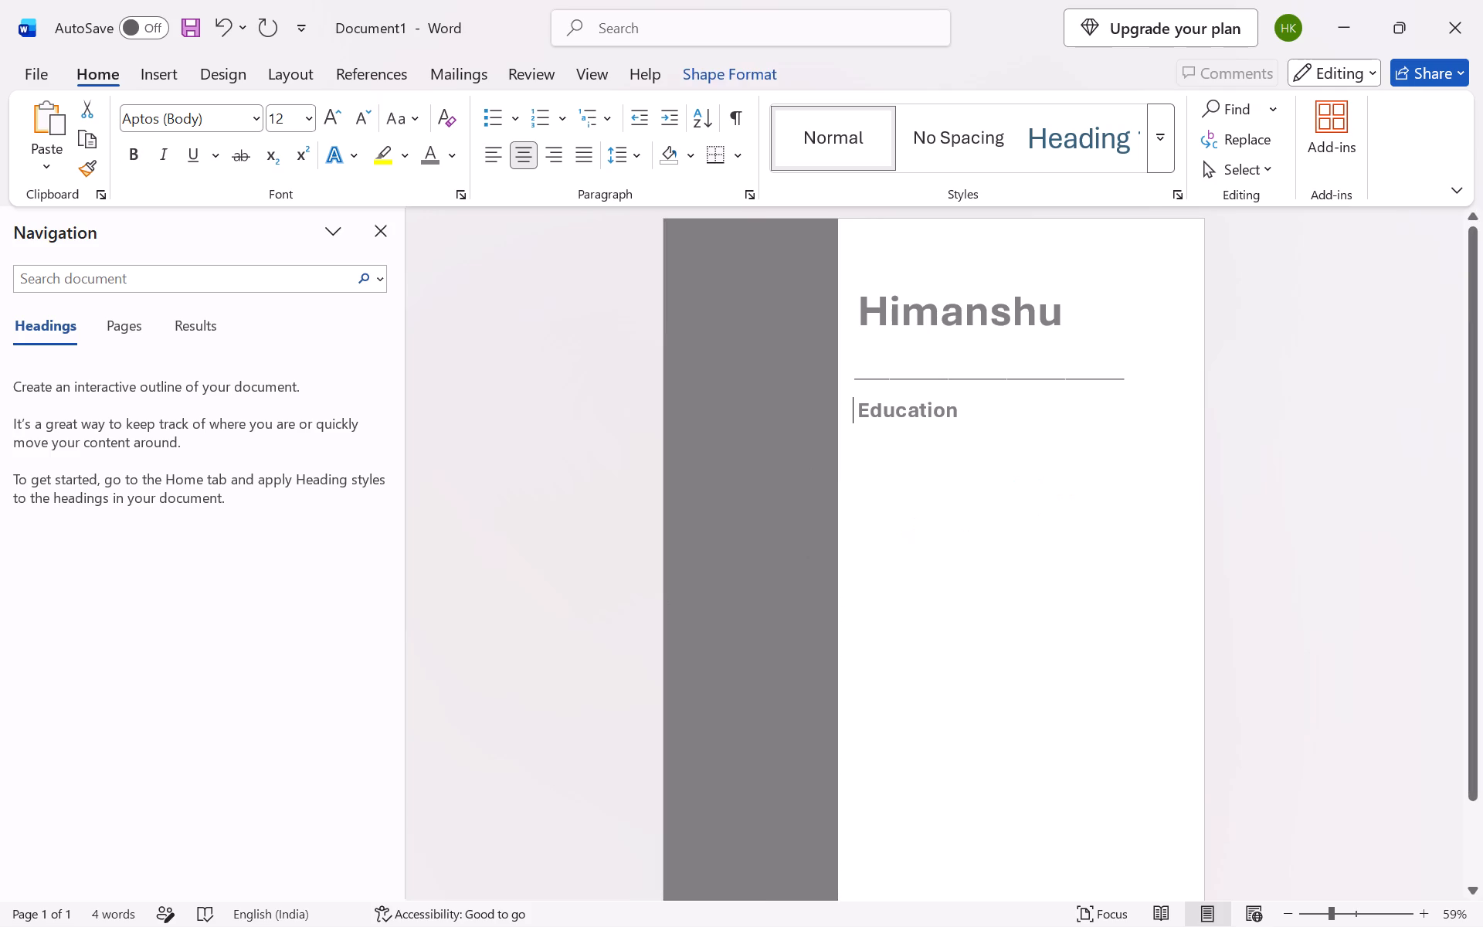
drag(856, 415, 960, 403)
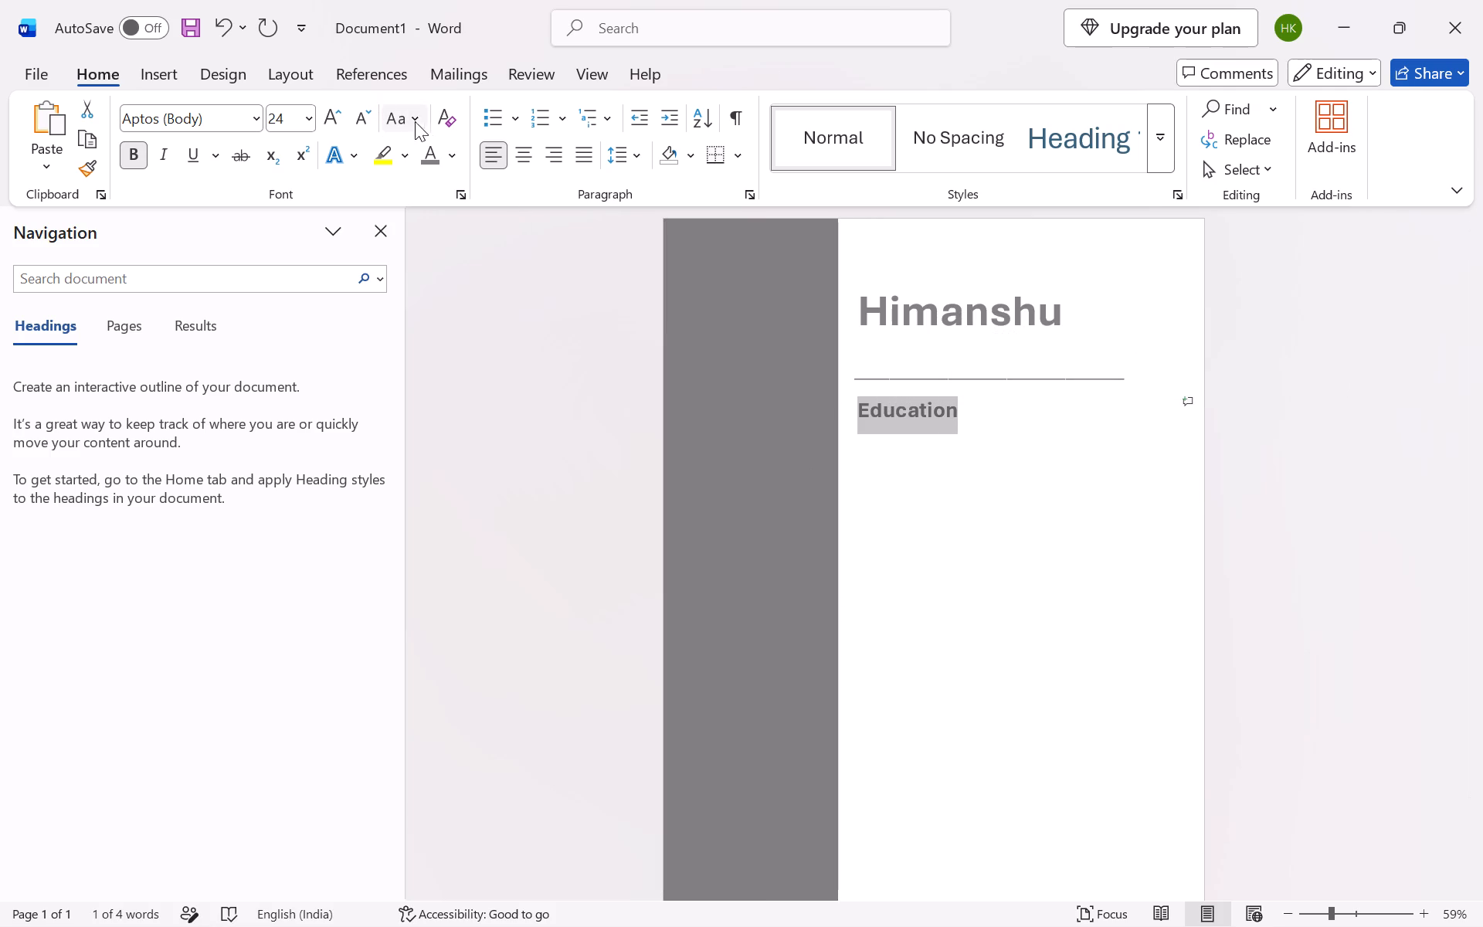
click(448, 146)
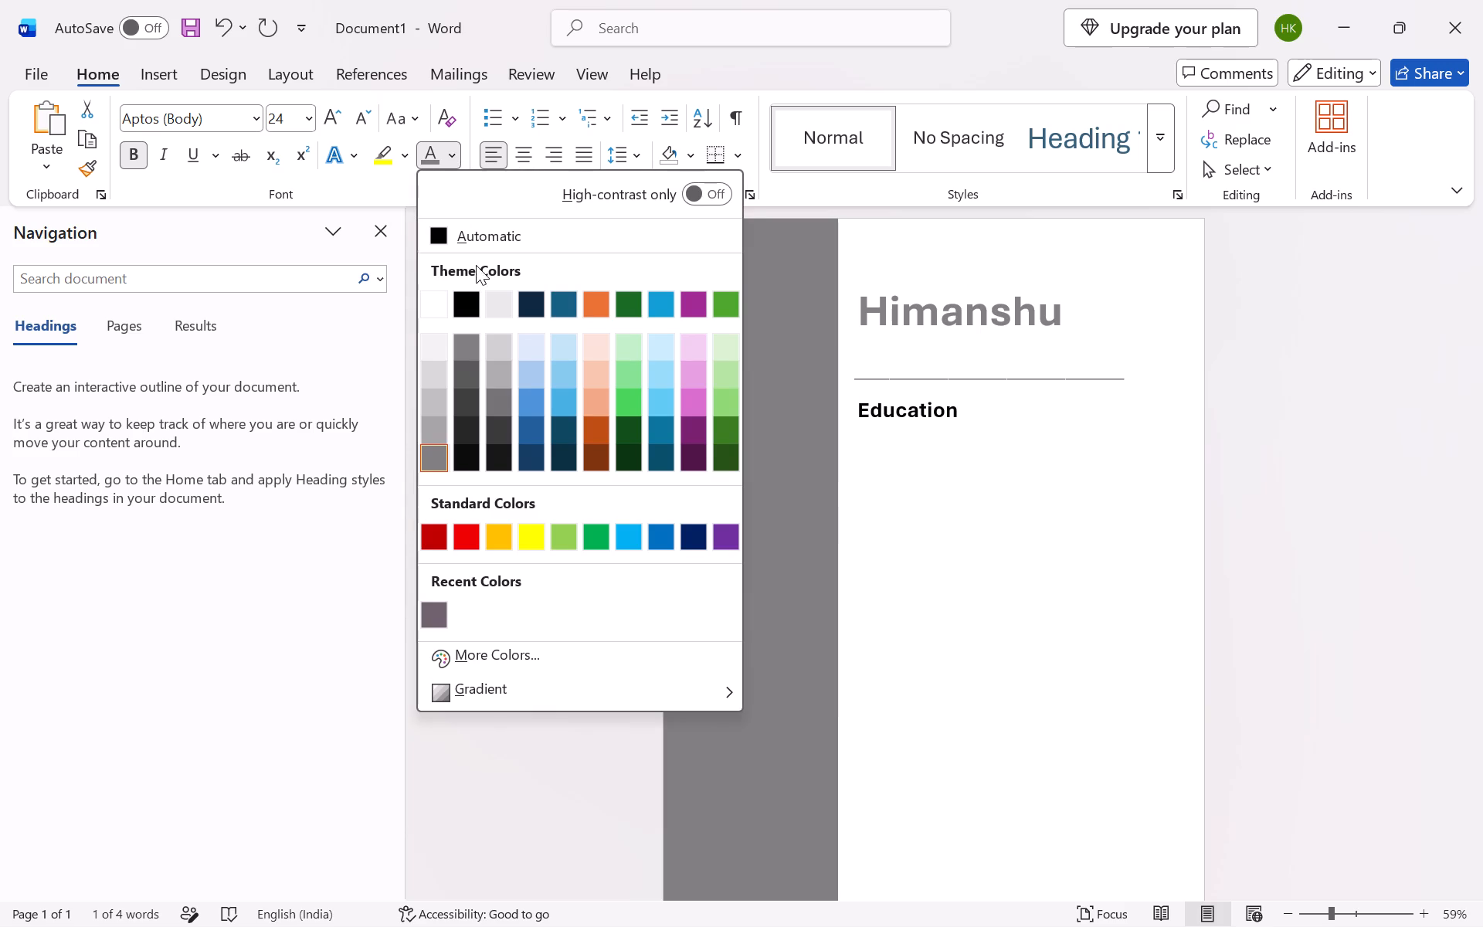
click(467, 298)
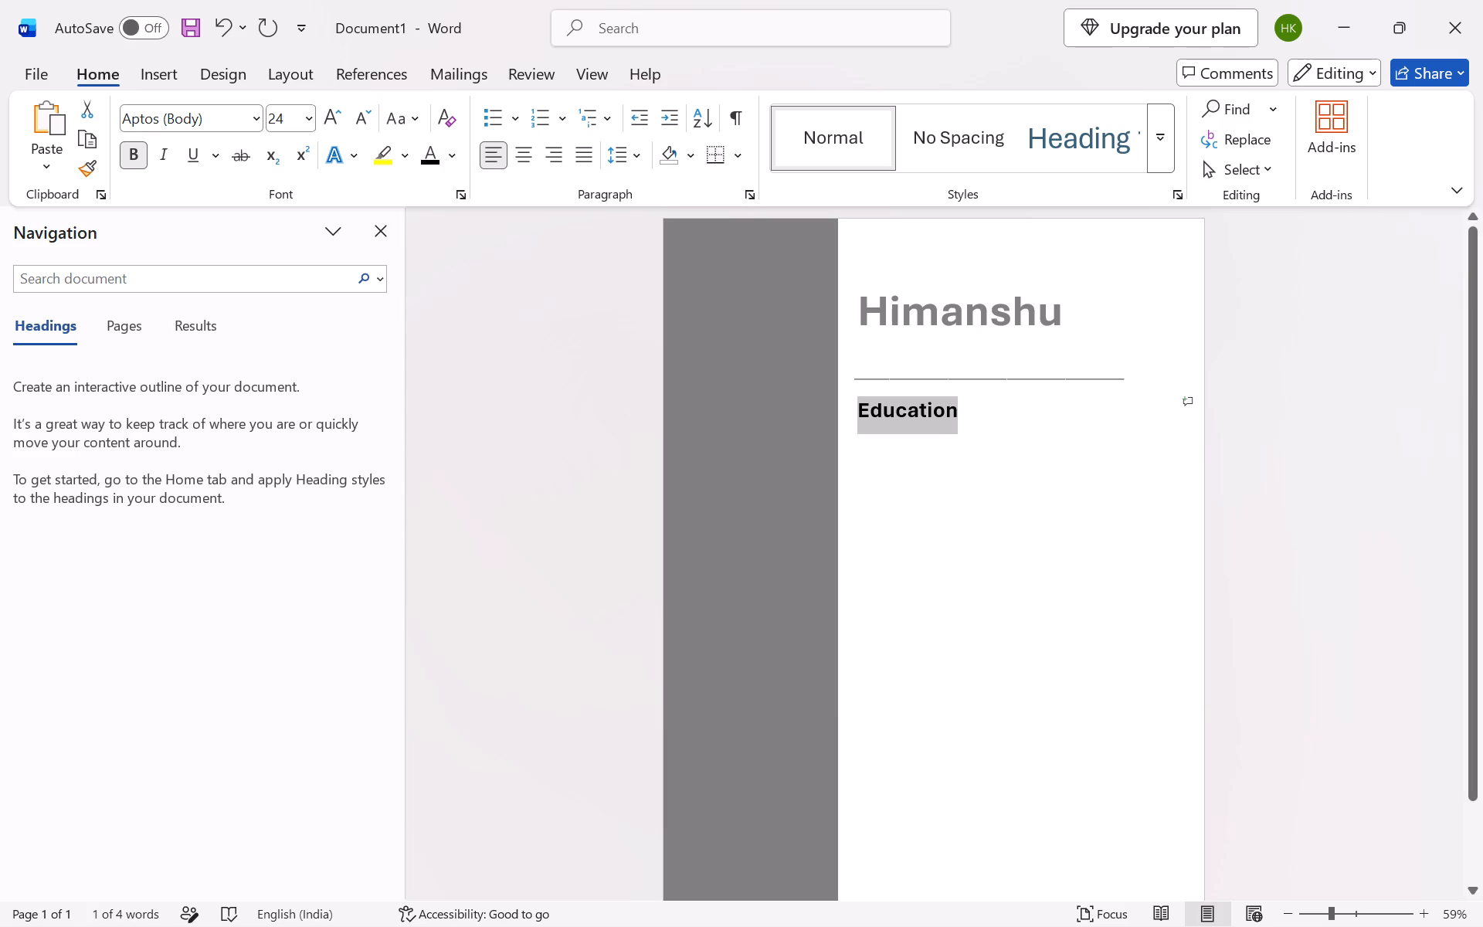
click(1004, 426)
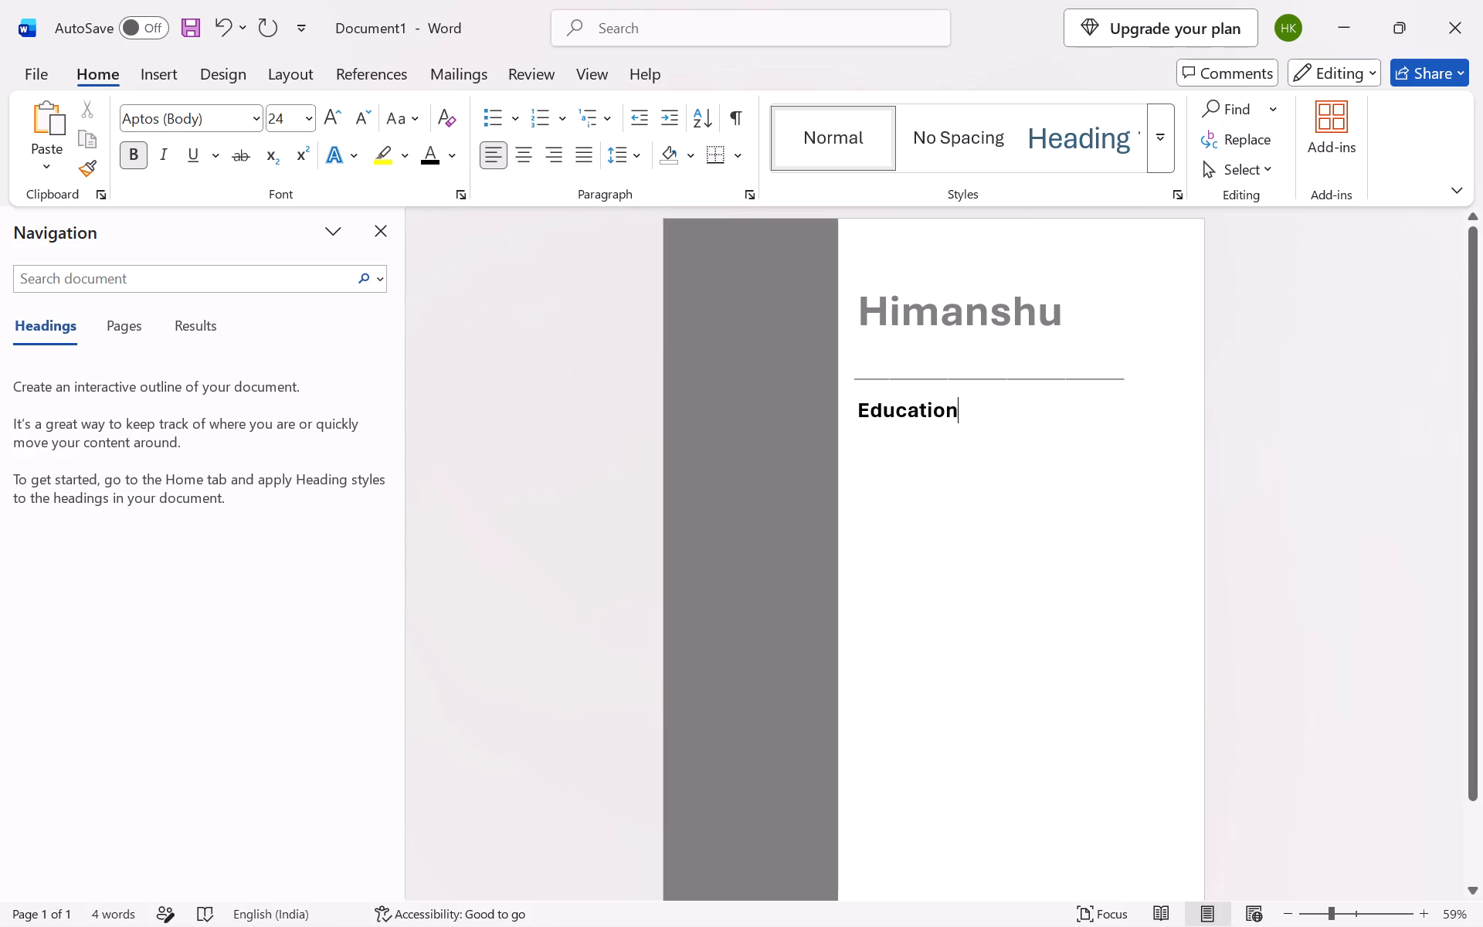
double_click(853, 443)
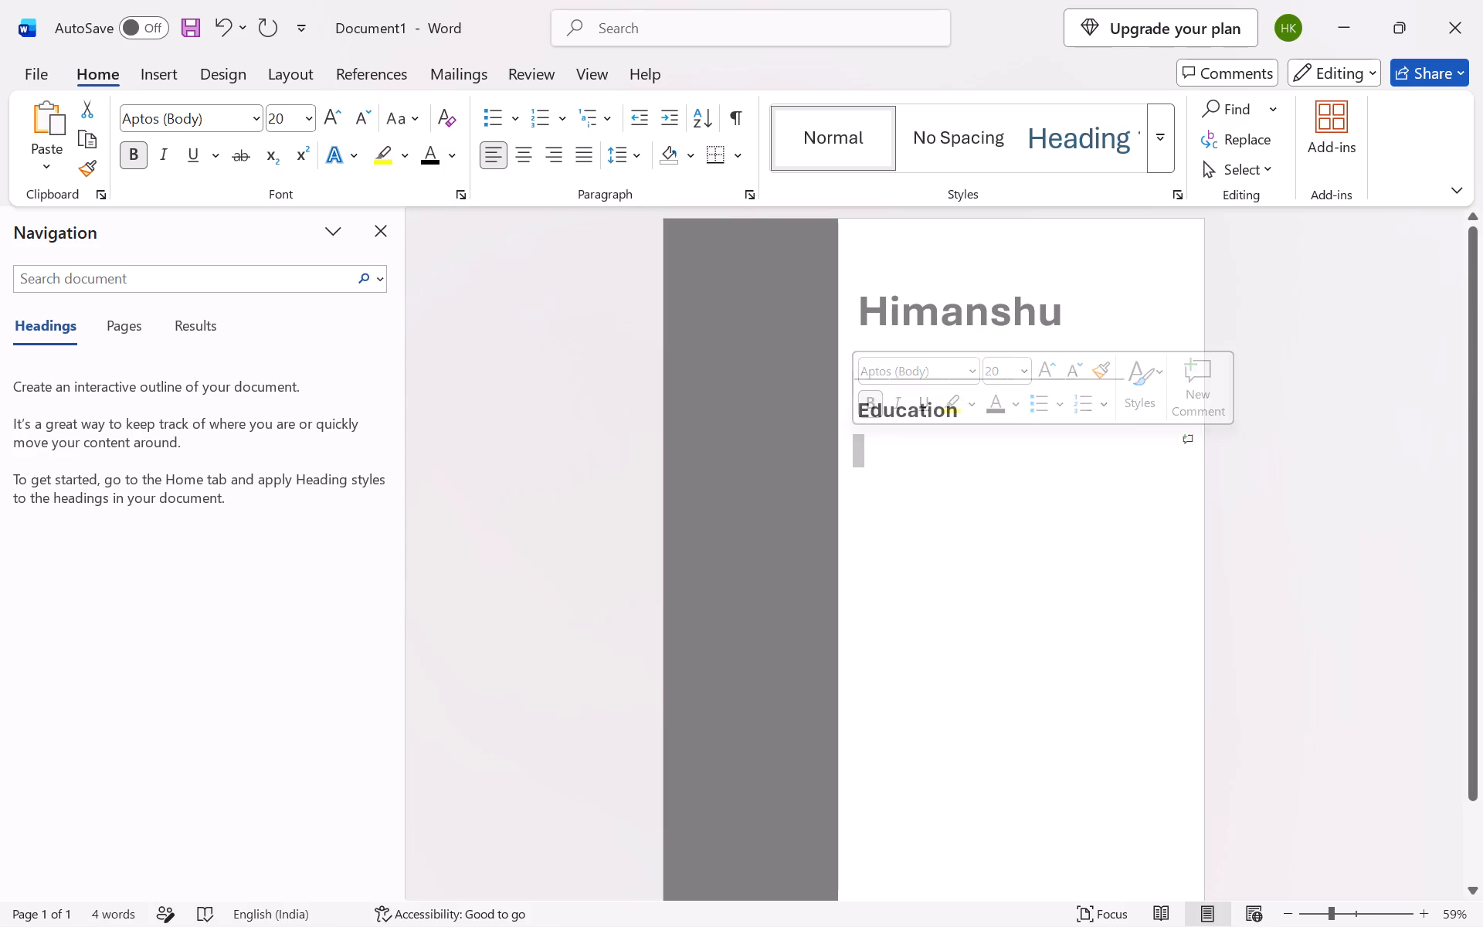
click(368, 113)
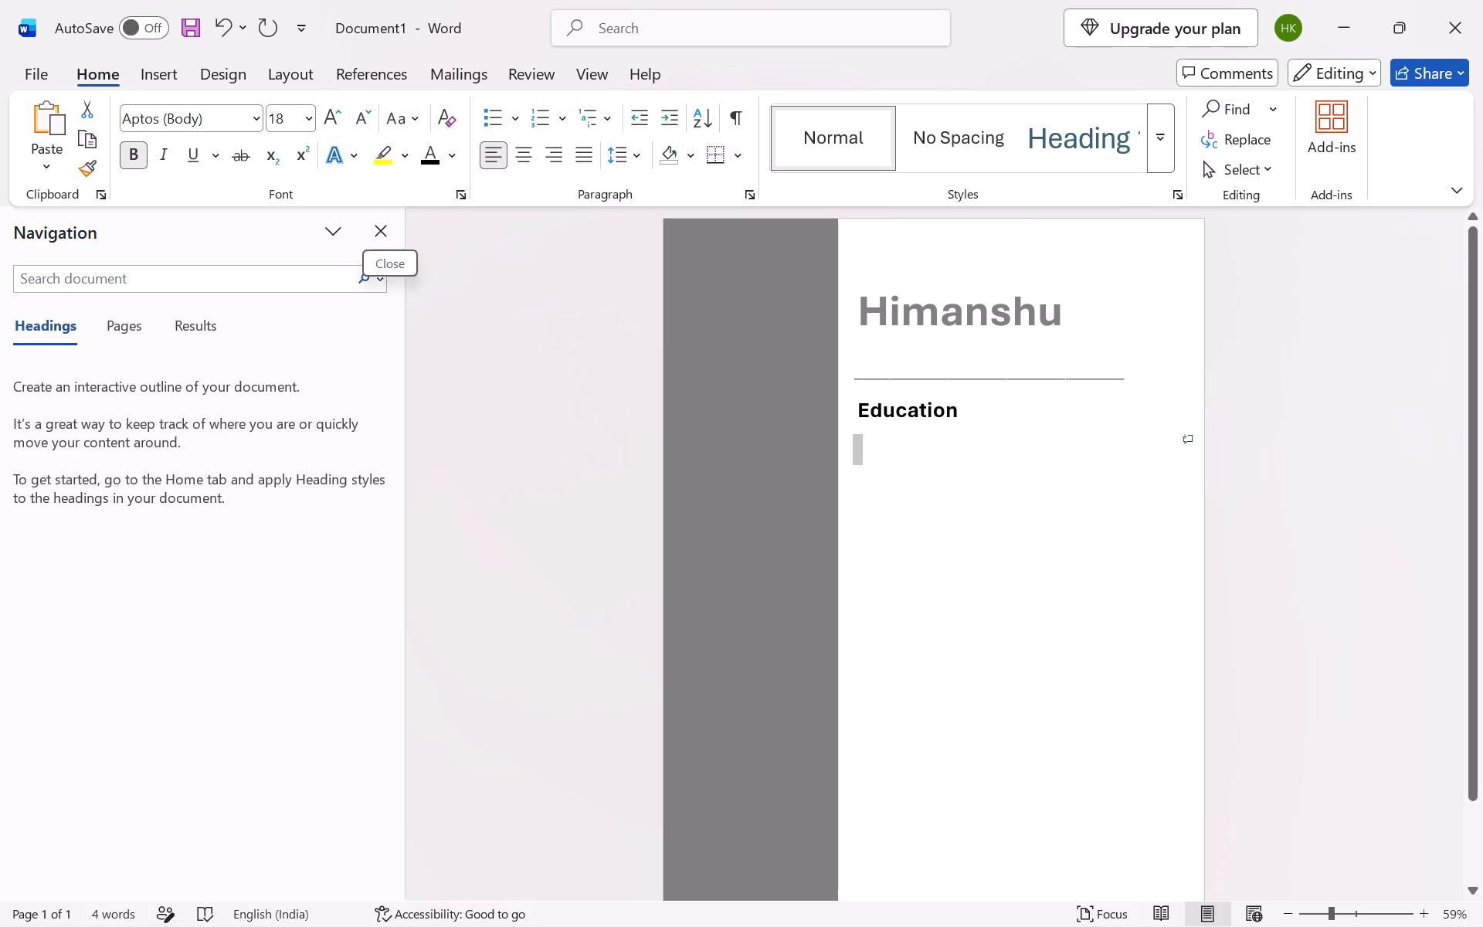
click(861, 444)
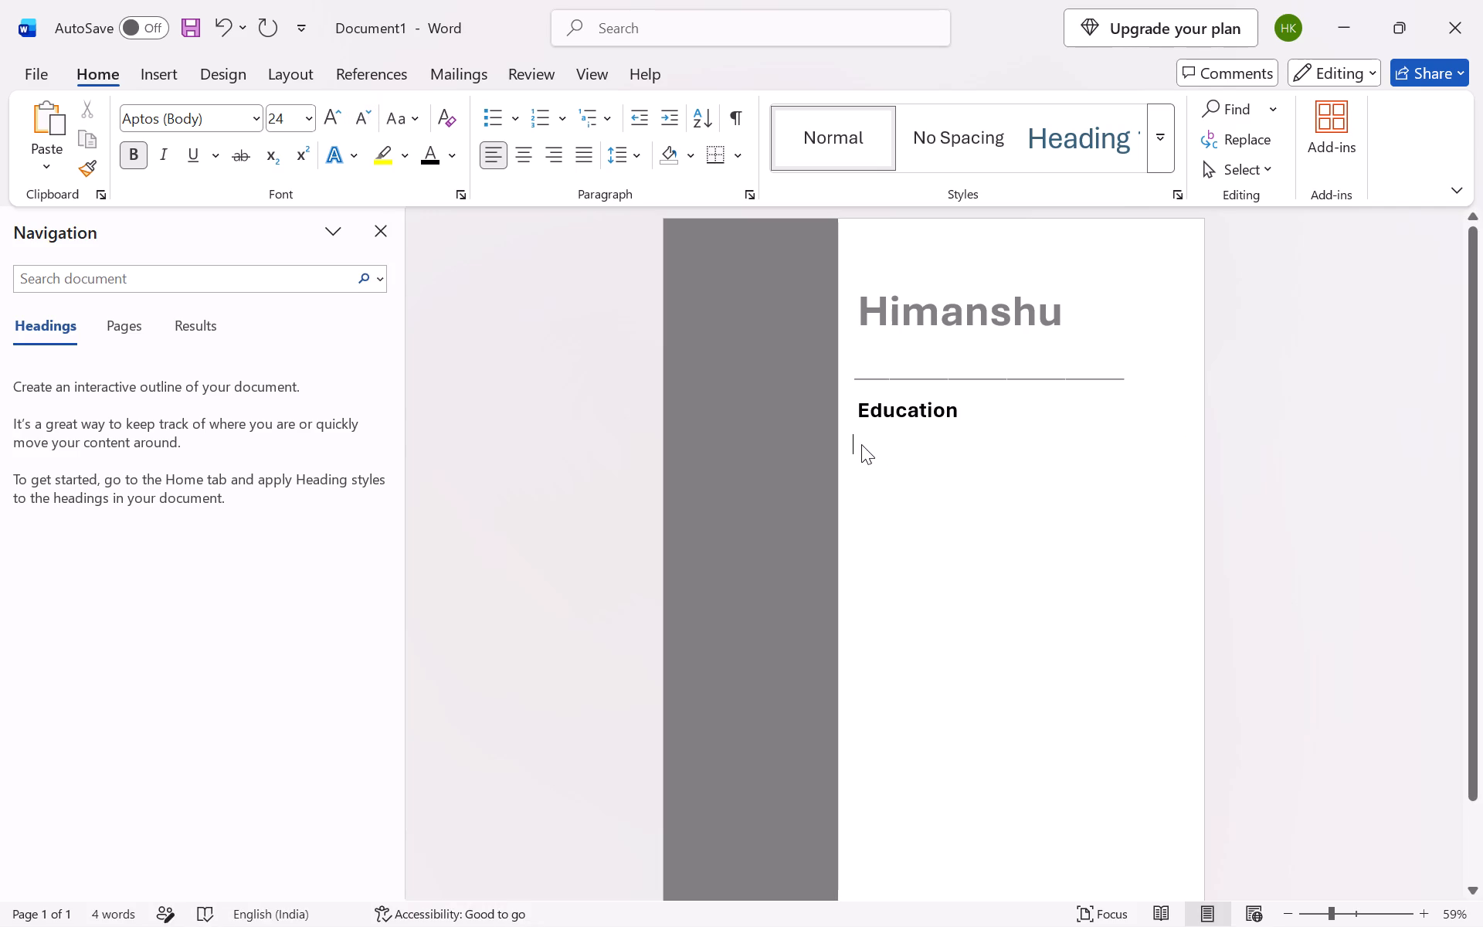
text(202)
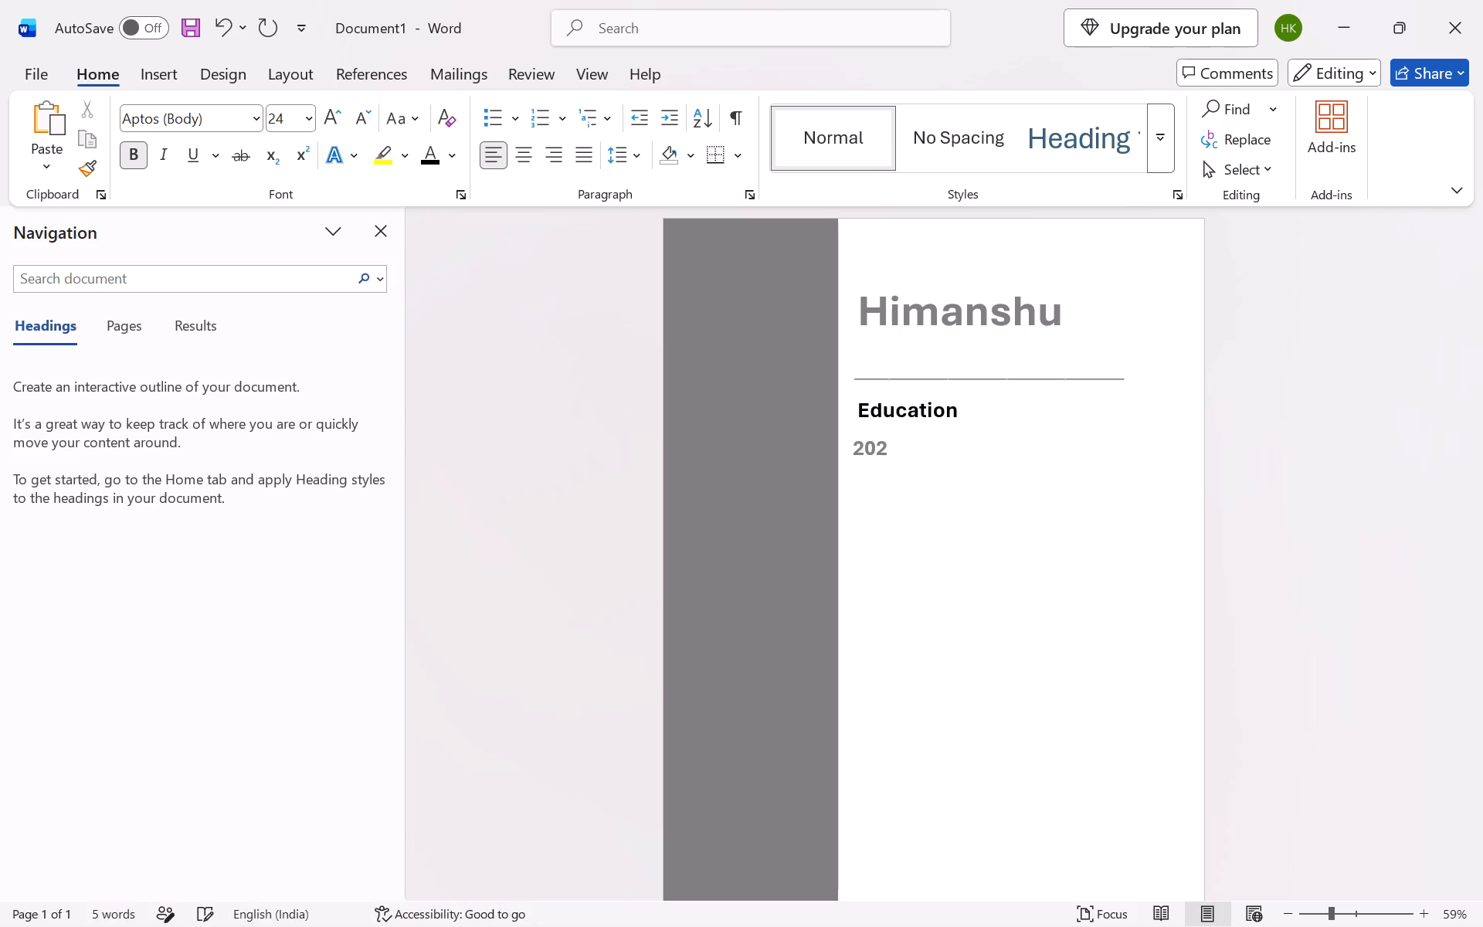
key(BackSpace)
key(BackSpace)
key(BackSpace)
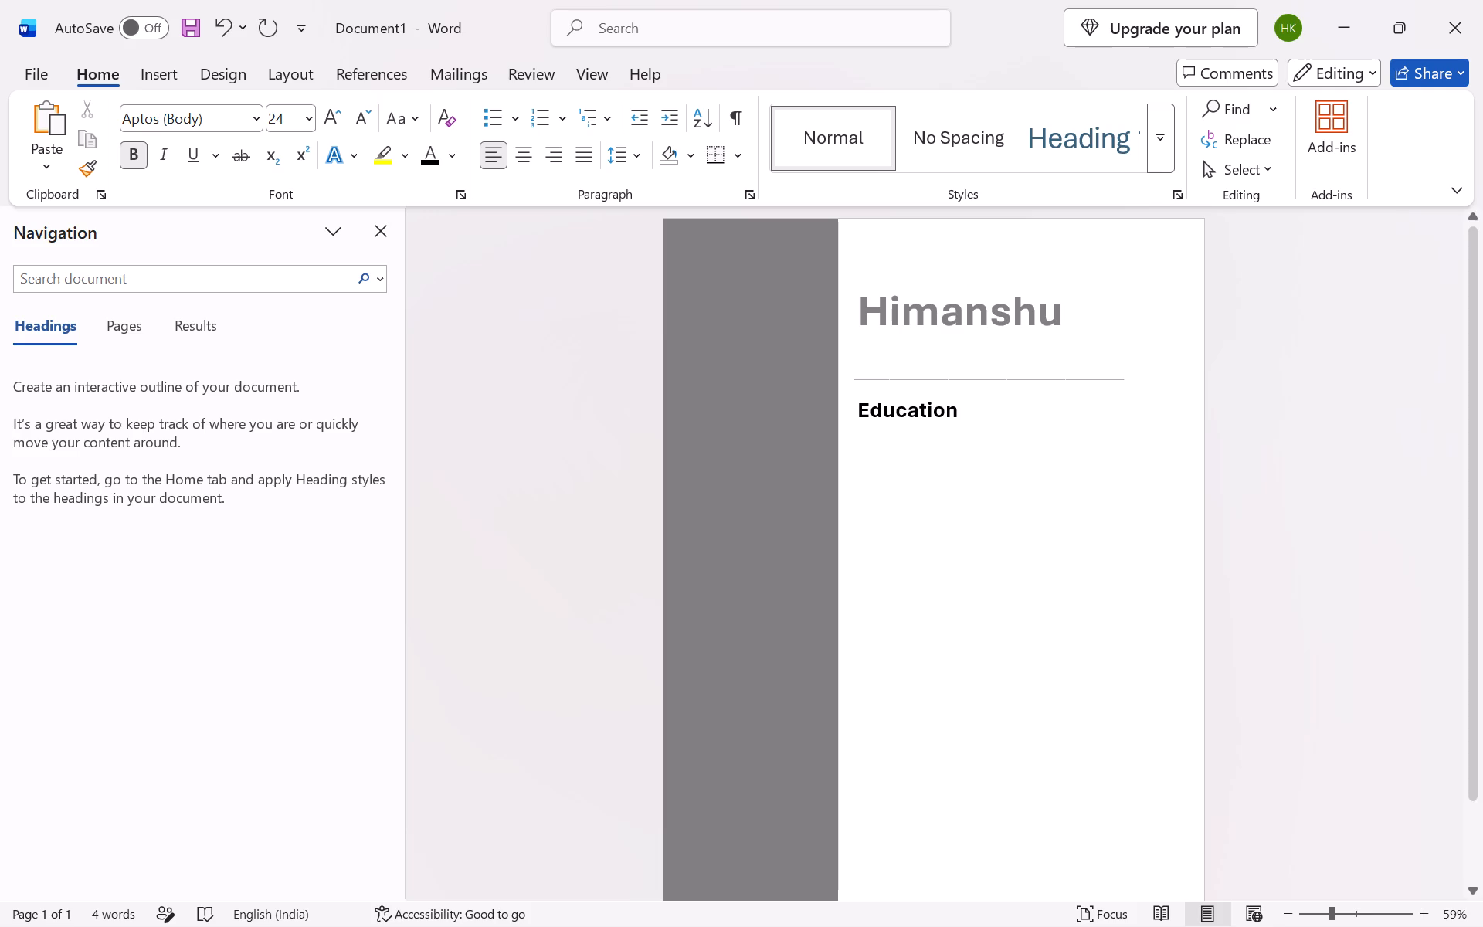
Set the text formatting on the empty line below the Education heading to the darkest near-black theme shade, without bold.
click(446, 152)
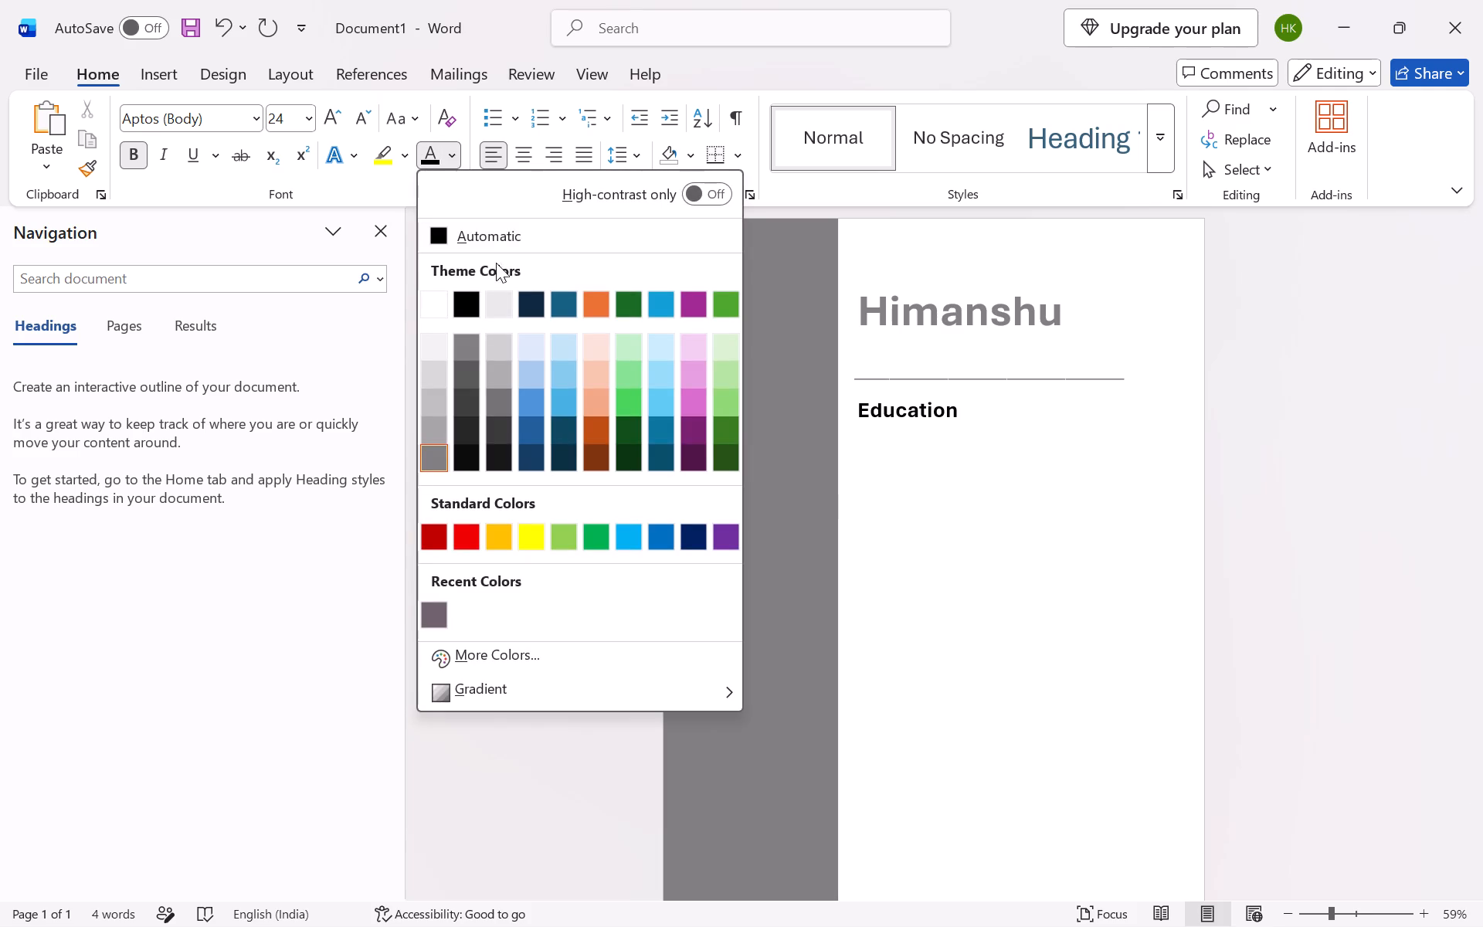
click(468, 462)
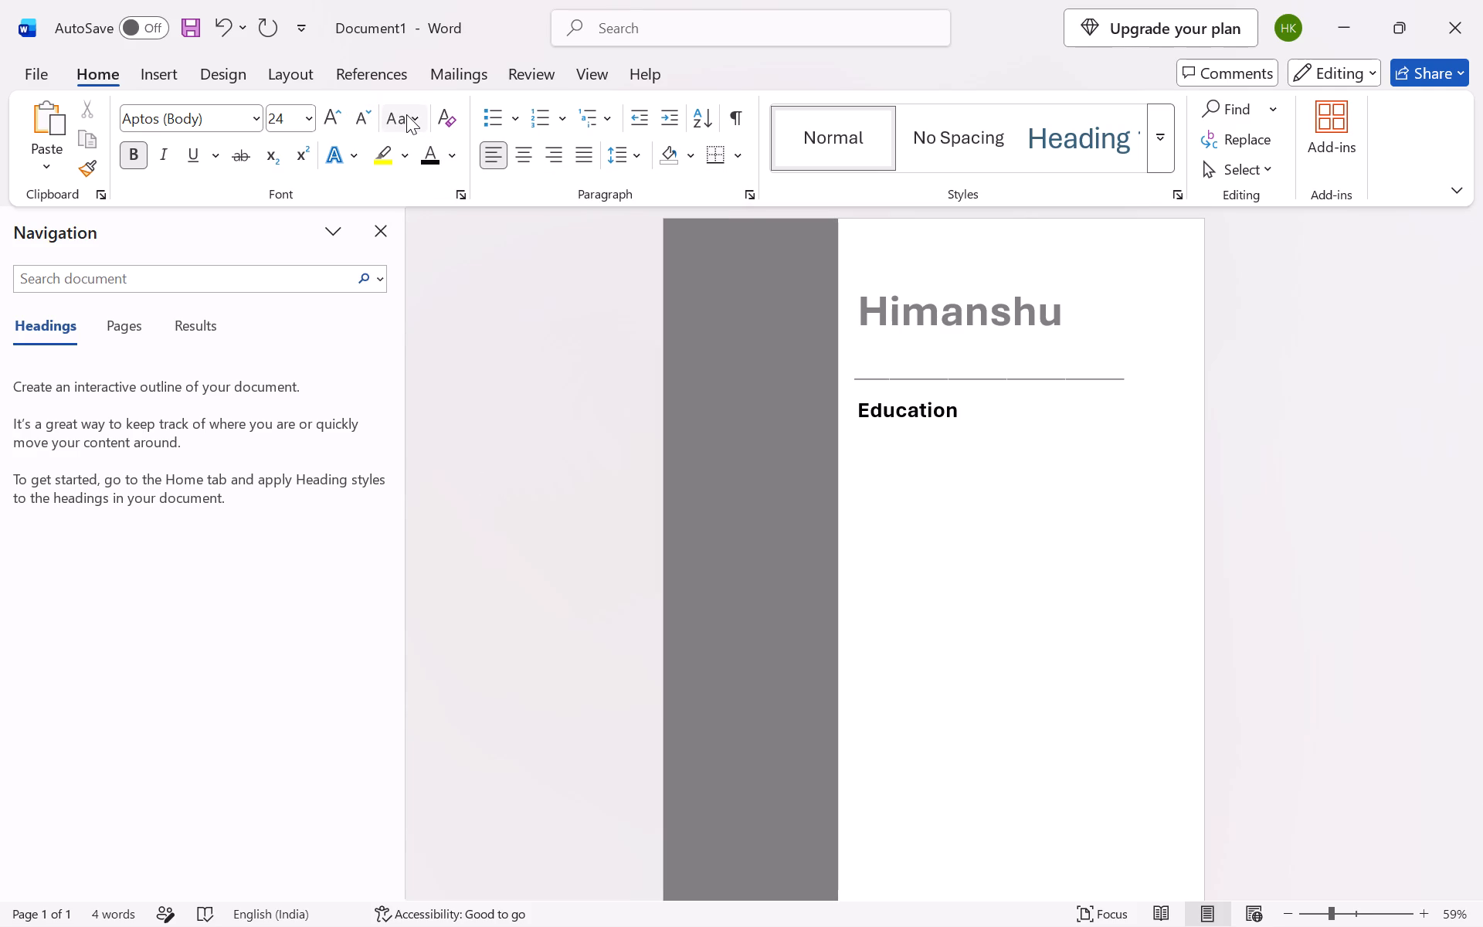
double_click(409, 114)
click(131, 158)
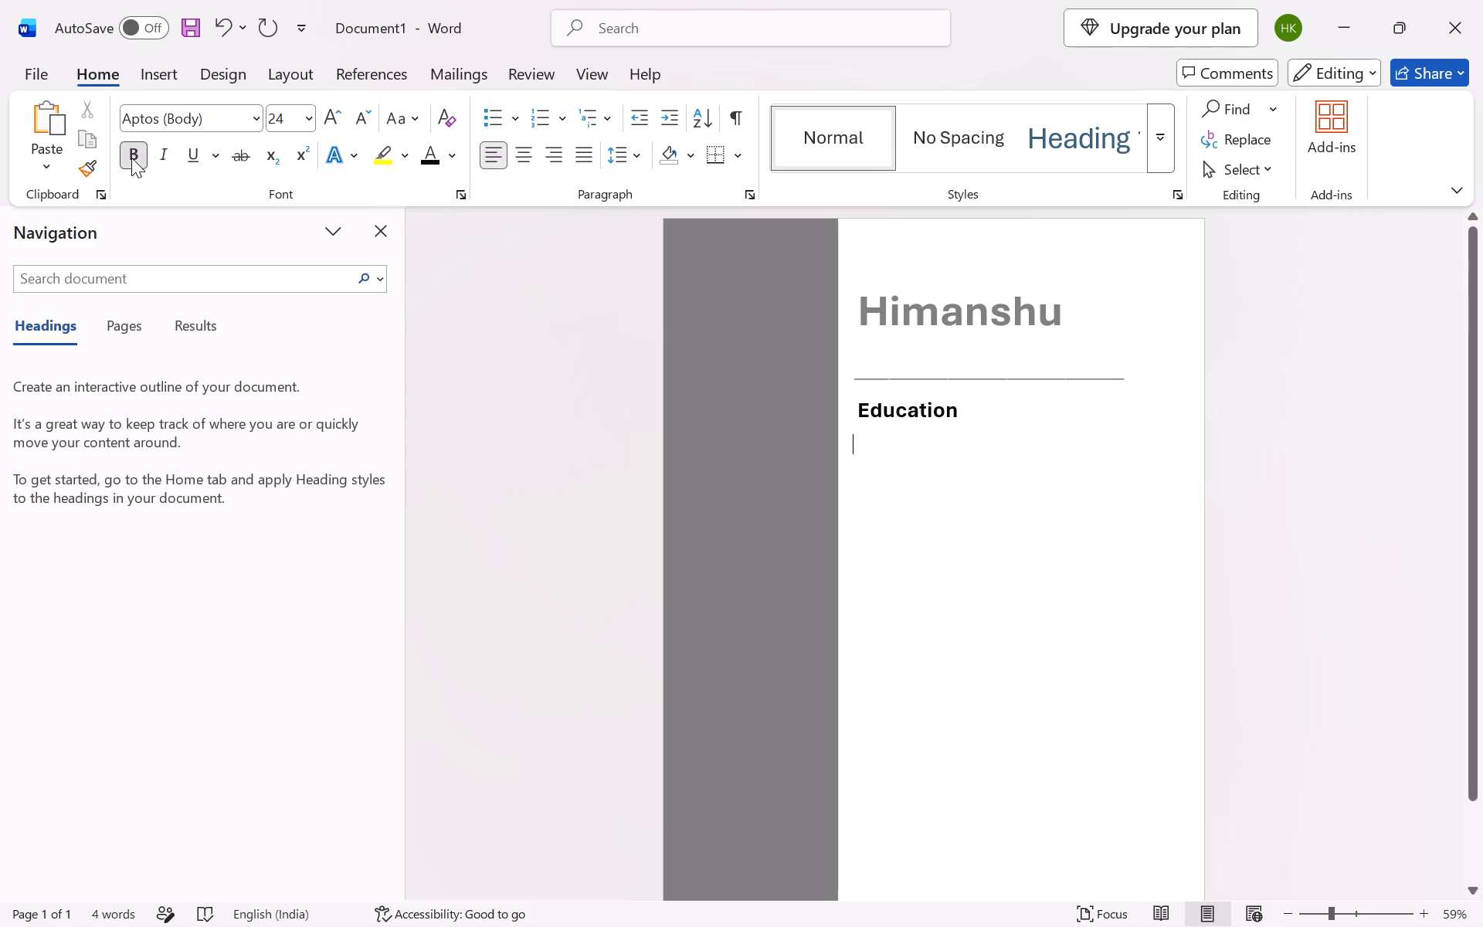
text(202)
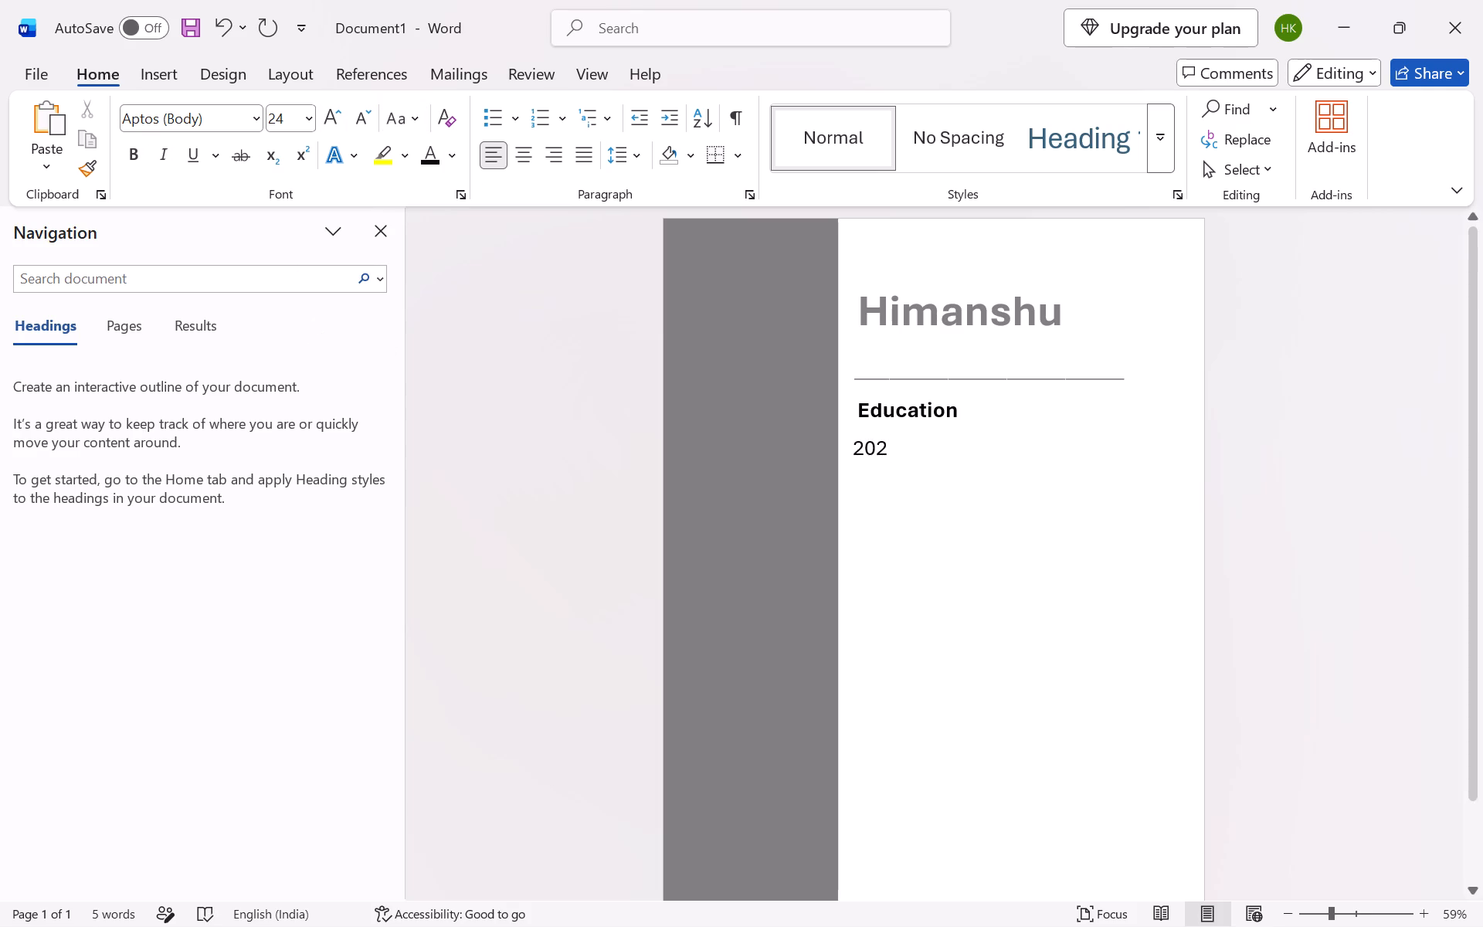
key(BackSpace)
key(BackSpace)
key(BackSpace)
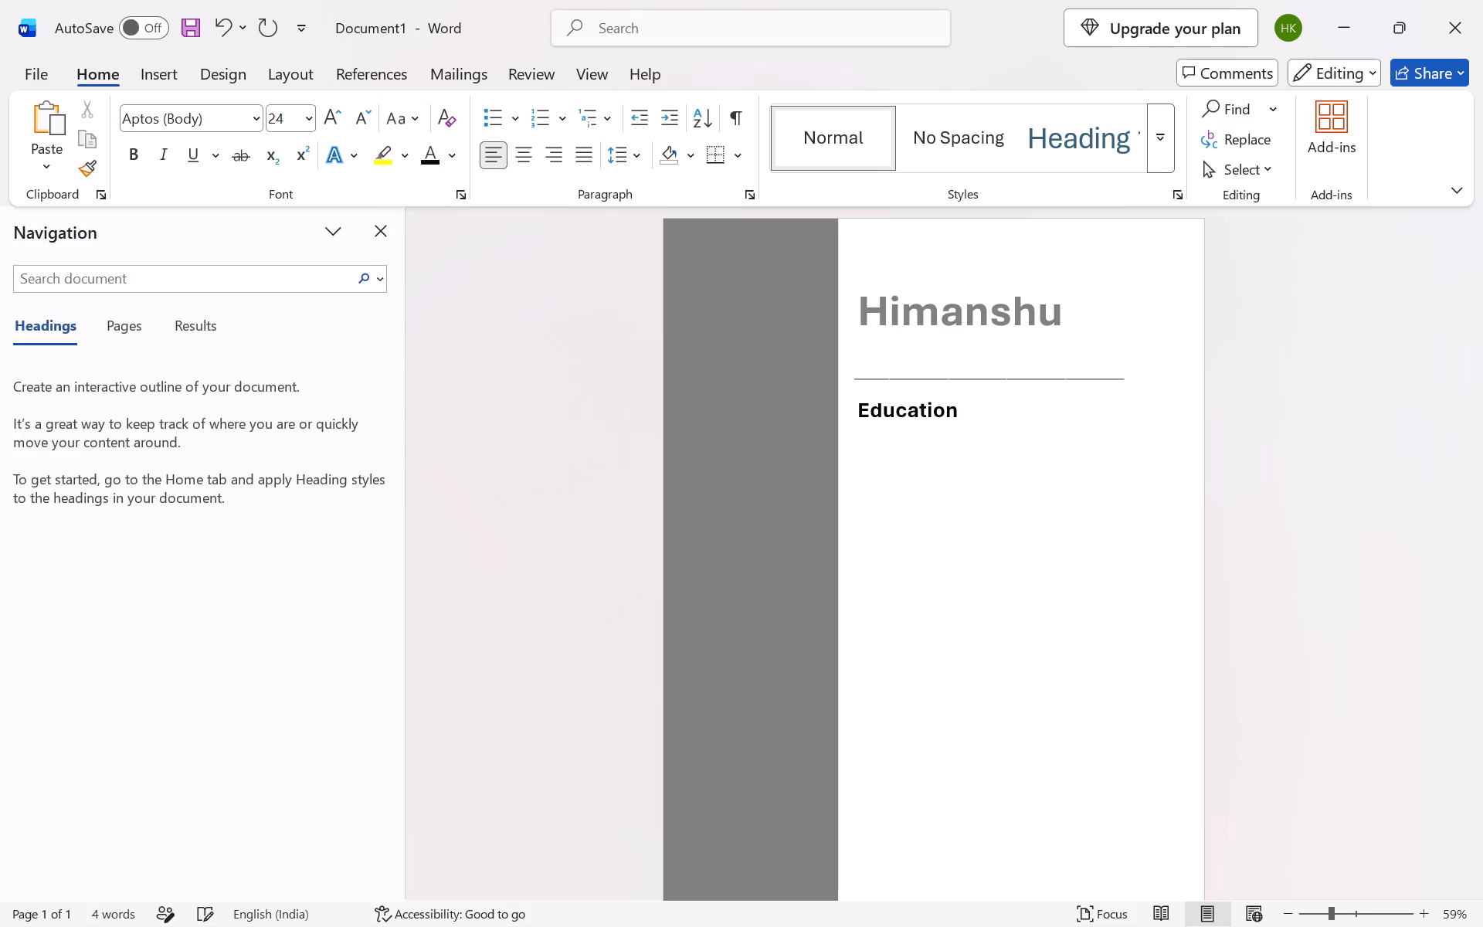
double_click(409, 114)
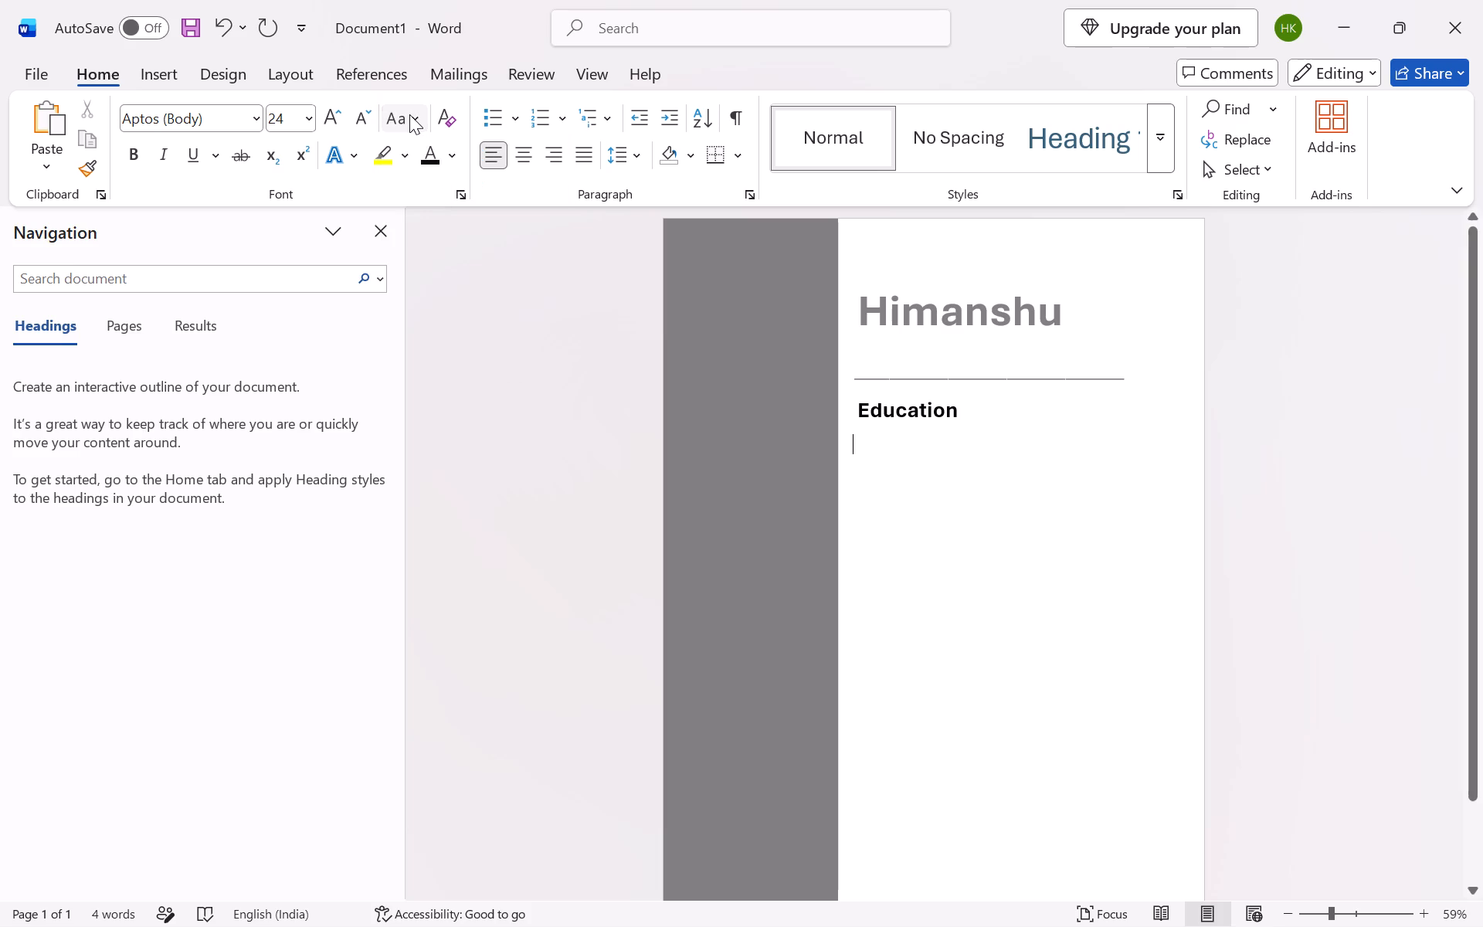
Enter 2028 at font size 18 on the line below the Education heading.
triple_click(369, 108)
click(369, 108)
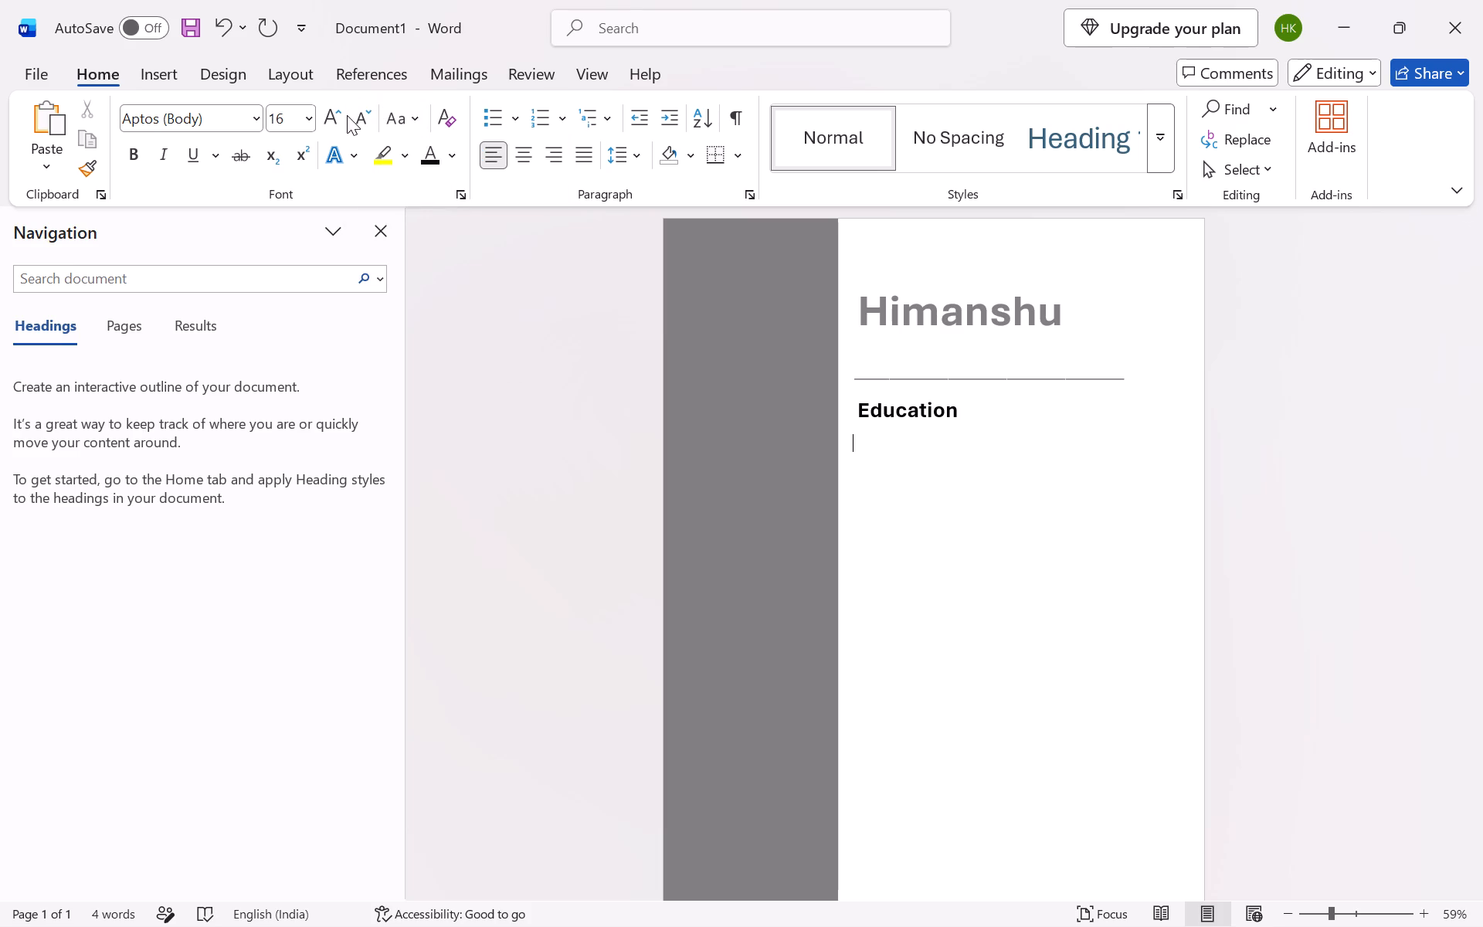
click(340, 116)
text(2028)
Remove two leading spaces before the Education heading.
click(860, 402)
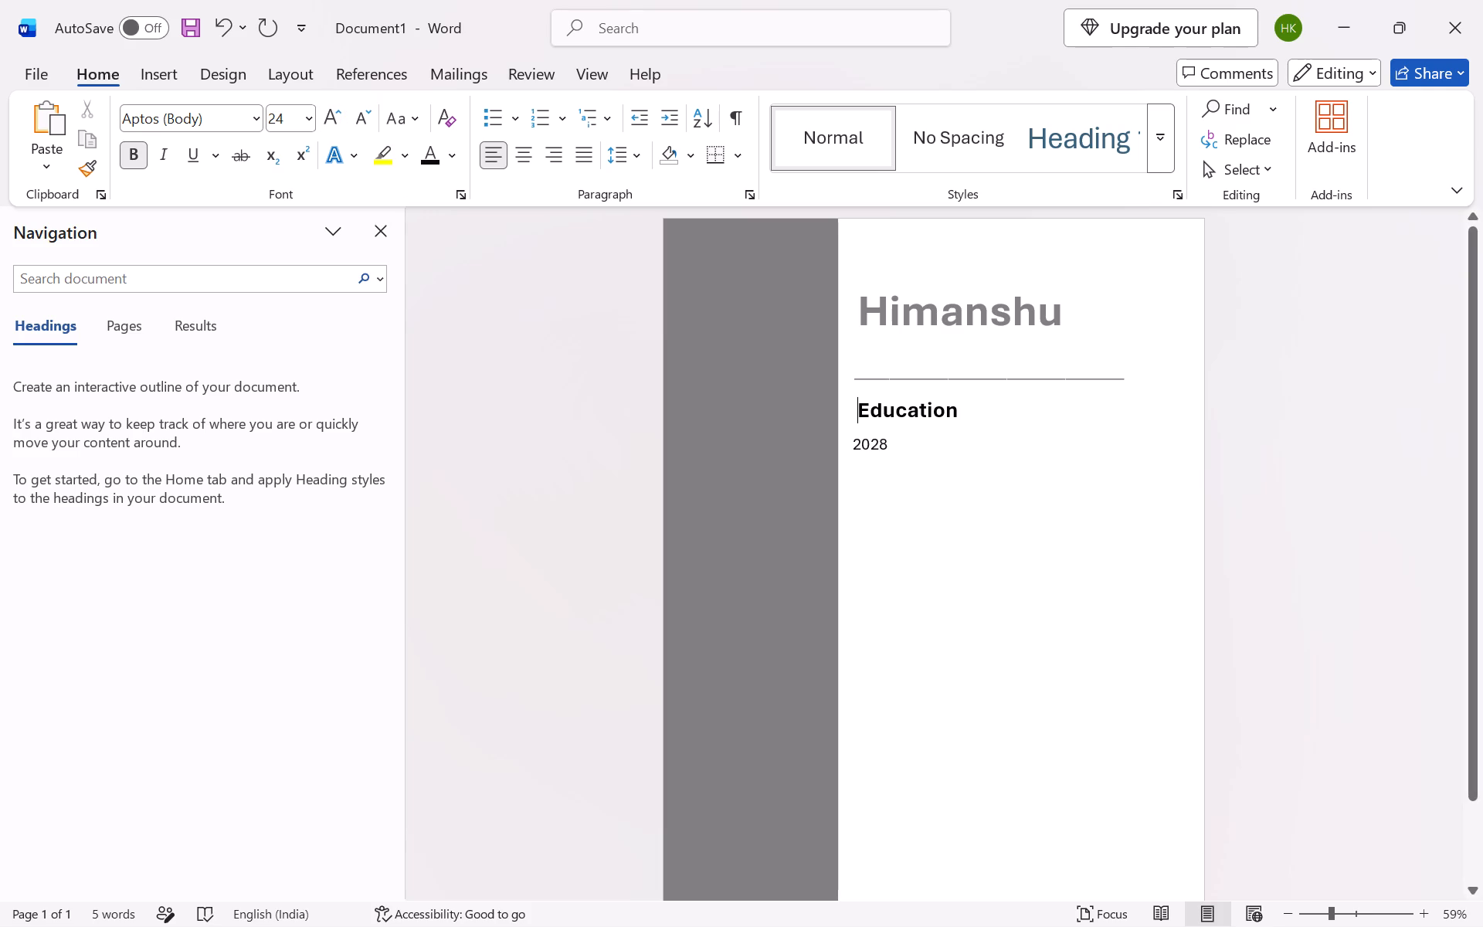
key(BackSpace)
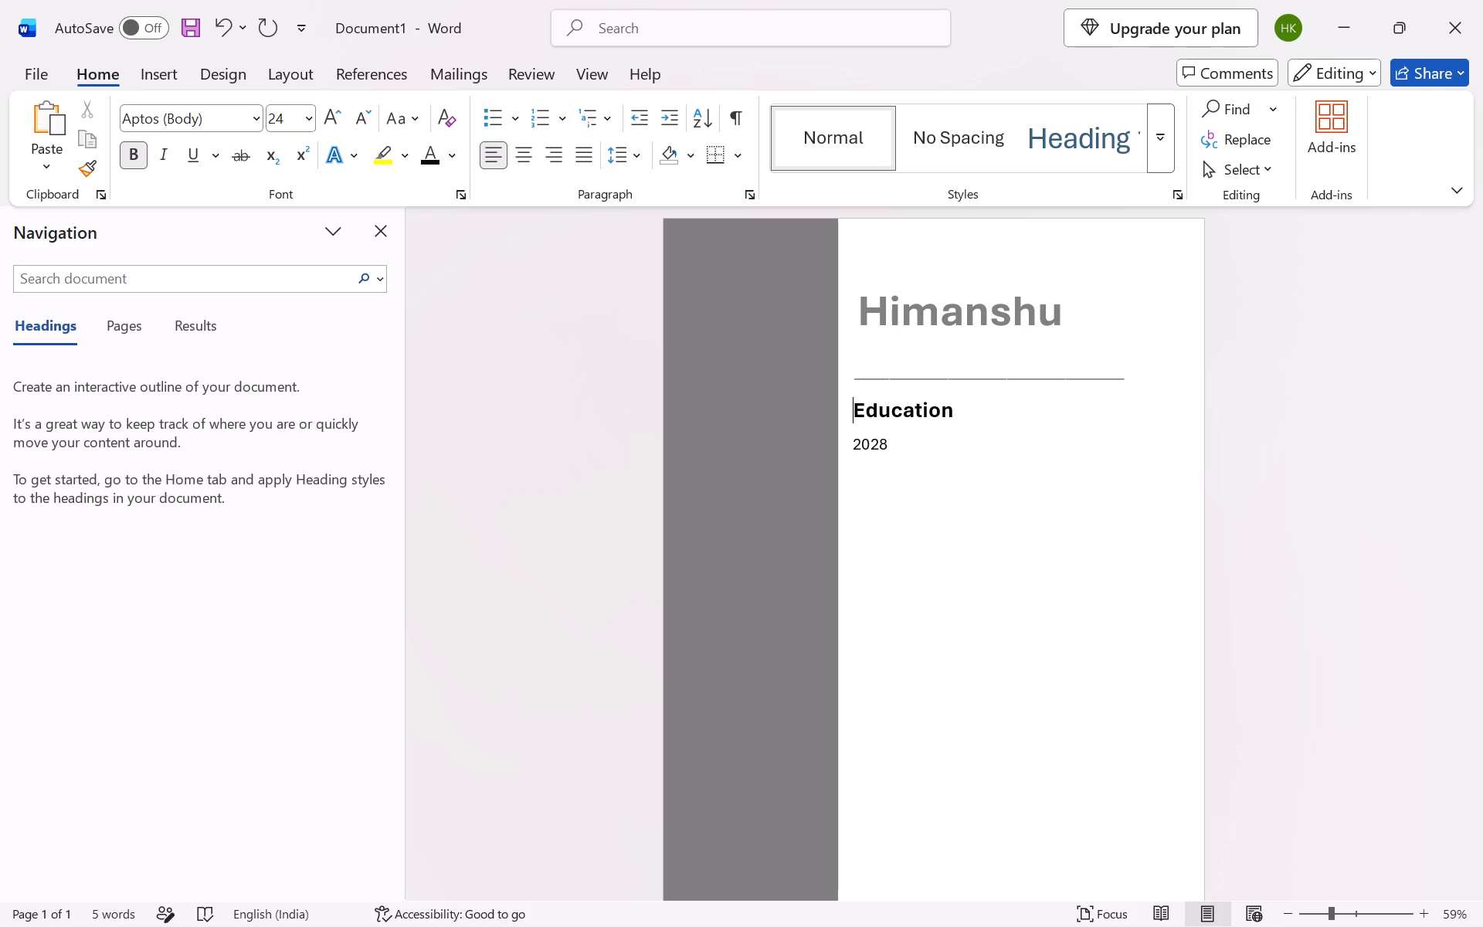
key(BackSpace)
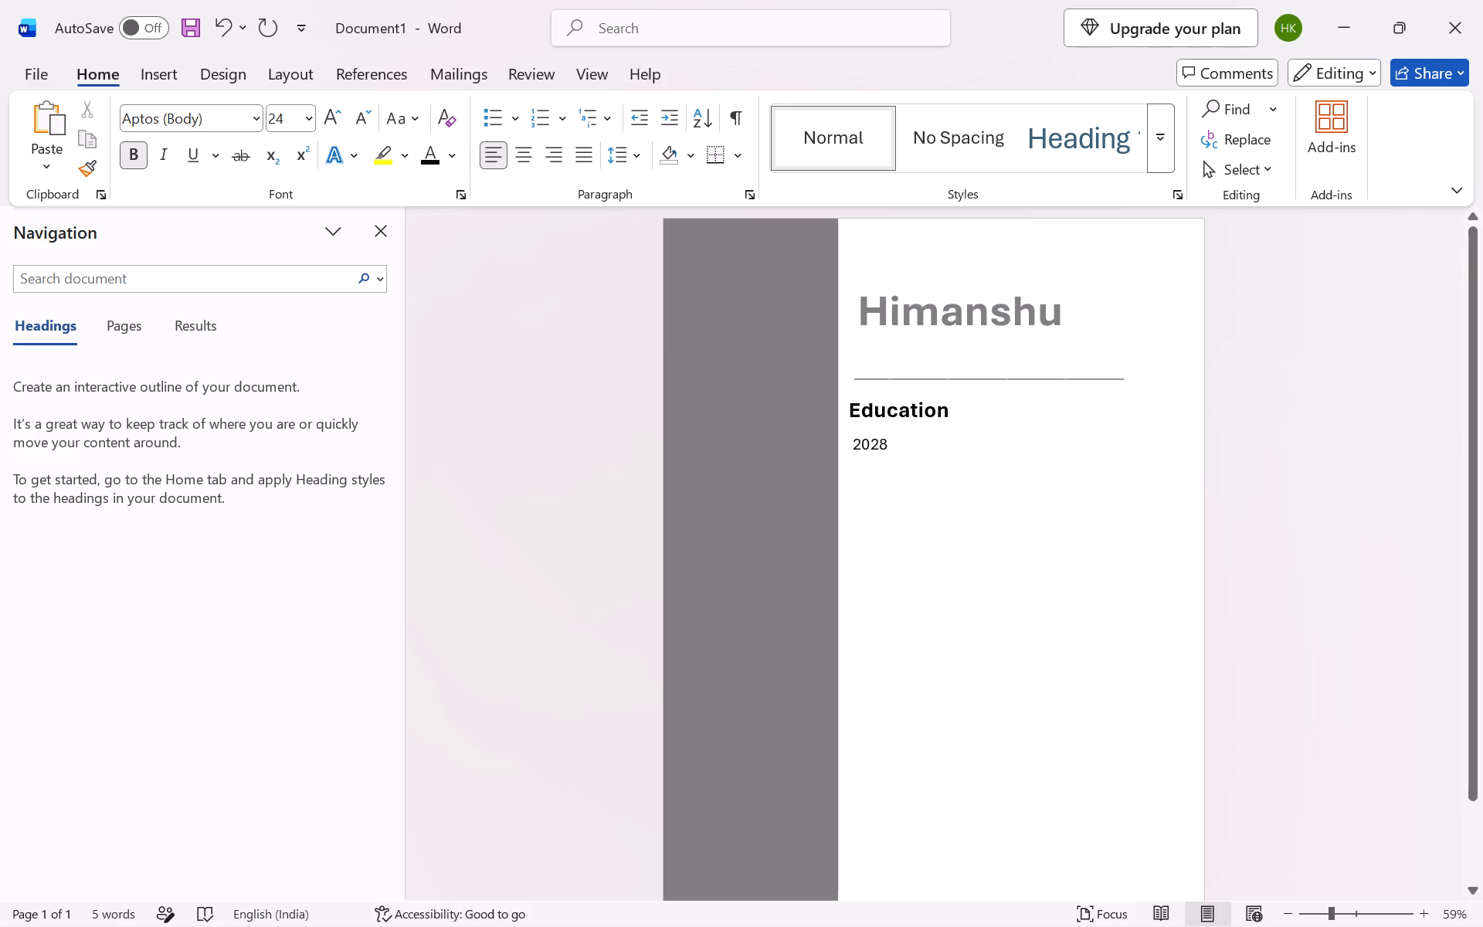
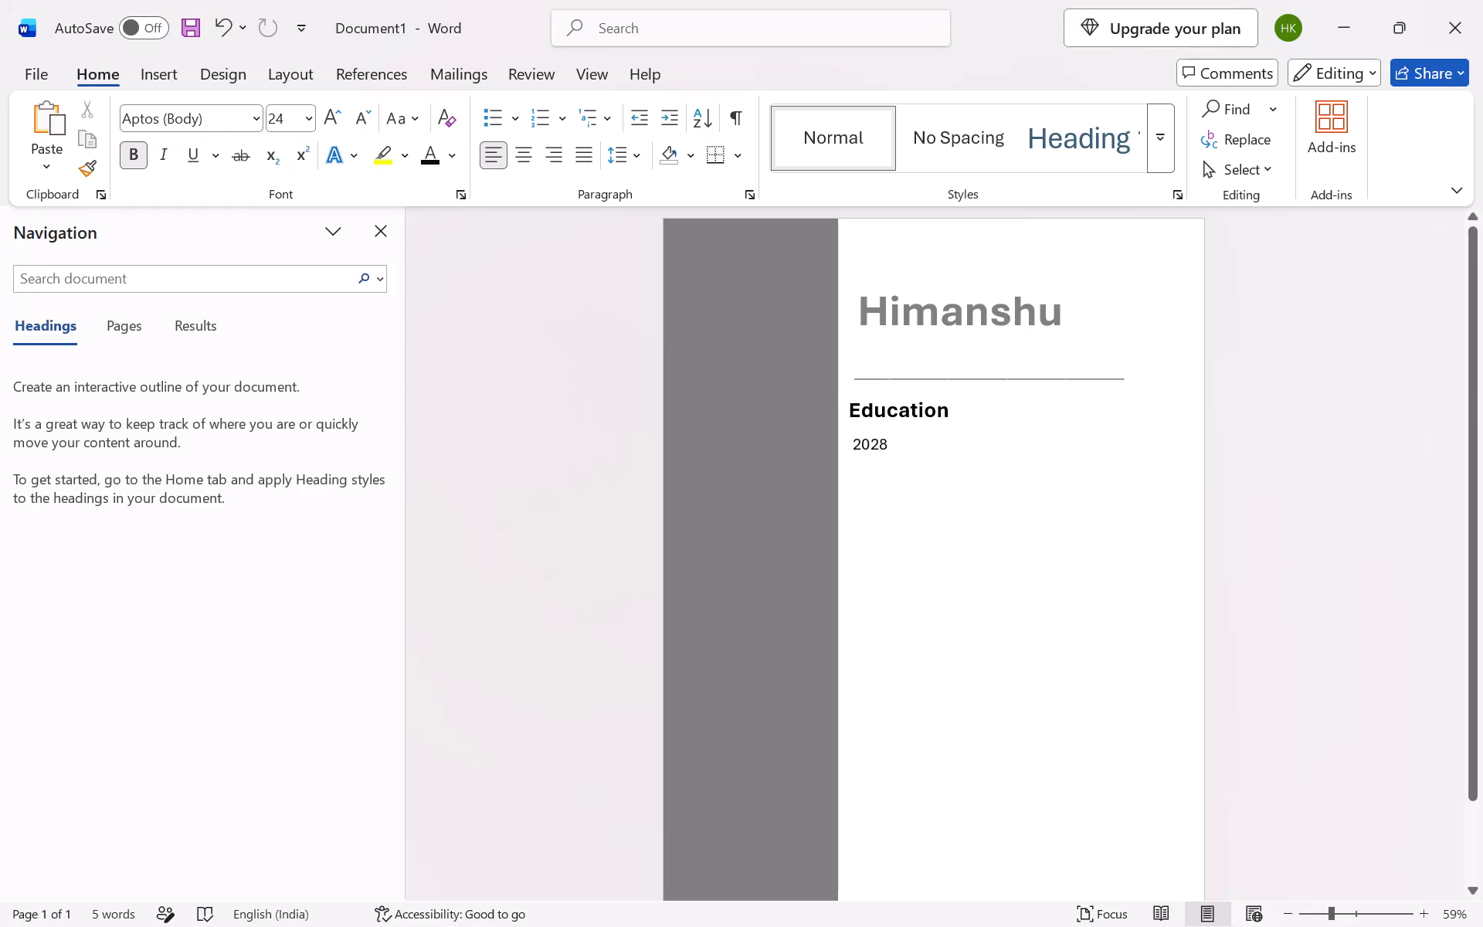
Set the line spacing of the 2028 line below the Education heading to 1.0.
click(851, 463)
click(851, 463)
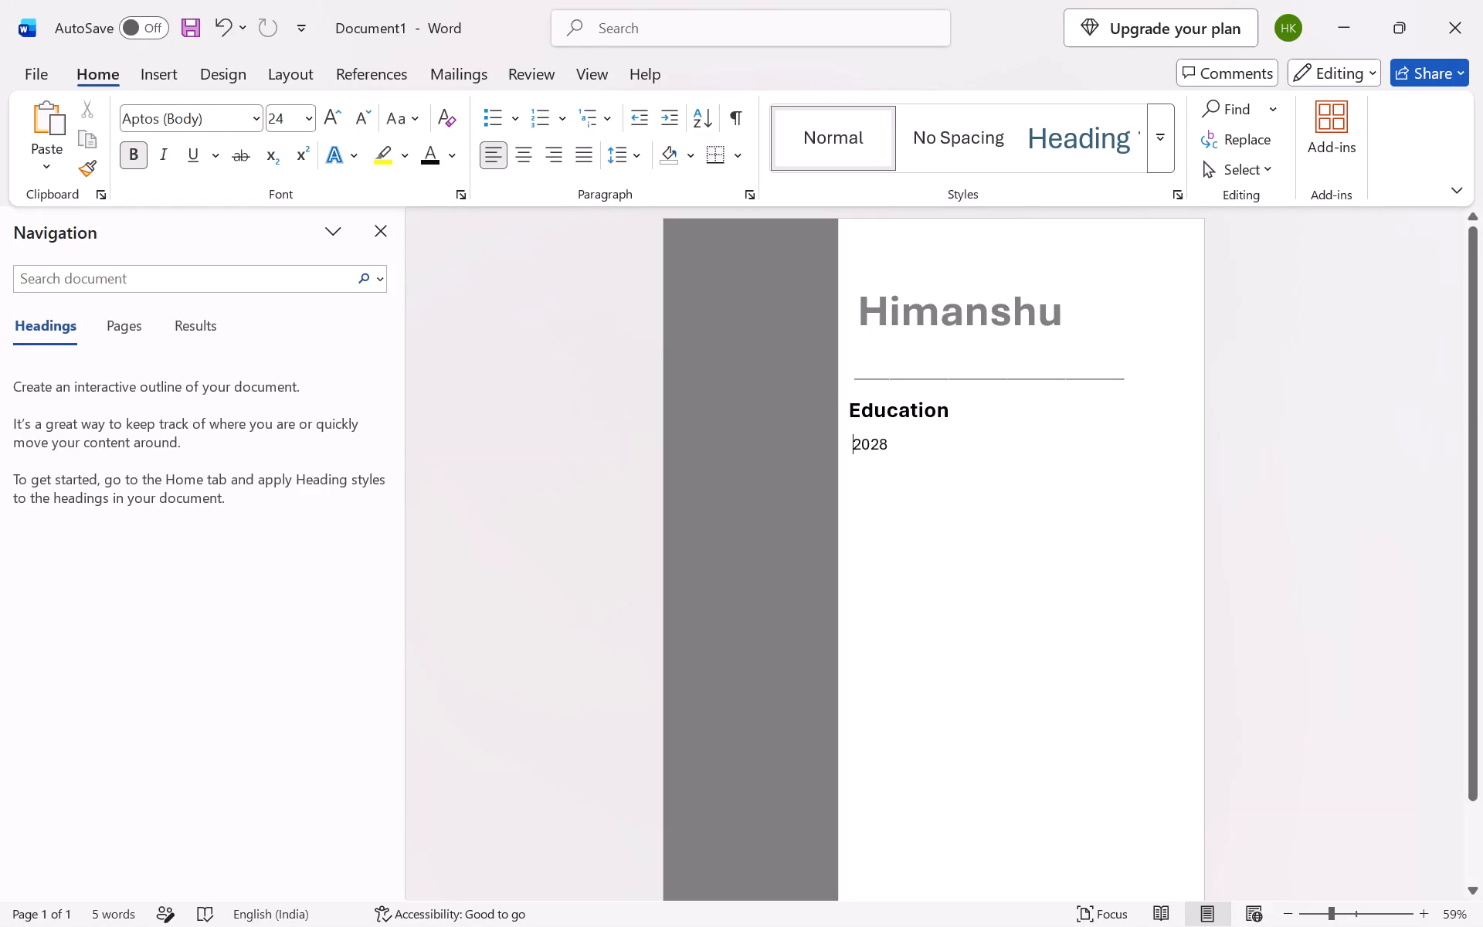
click(851, 466)
double_click(851, 466)
drag(852, 447, 884, 465)
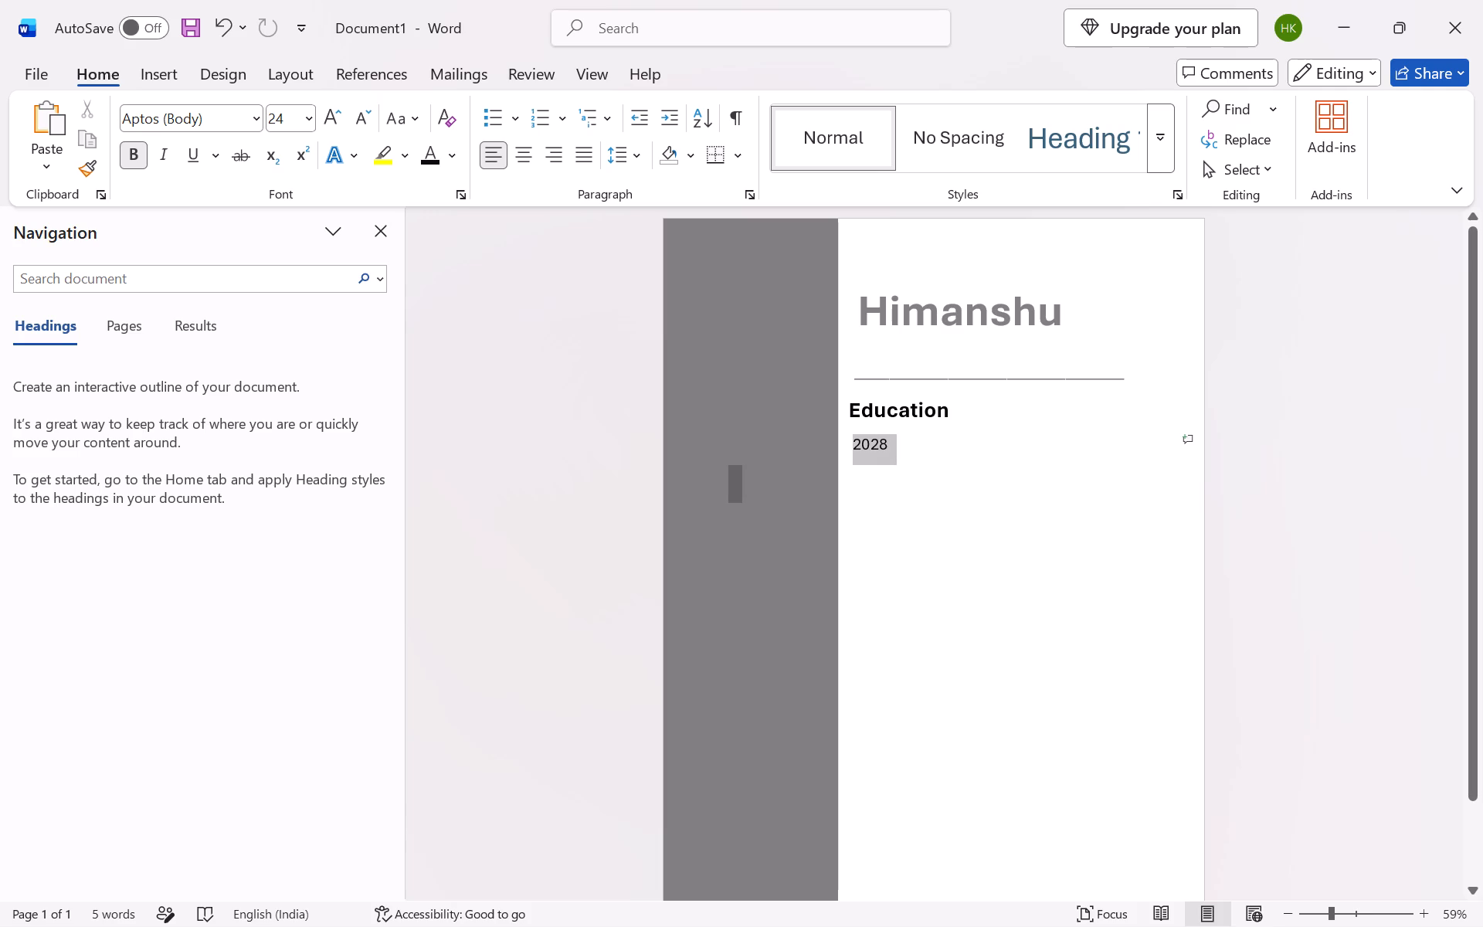
drag(884, 465, 887, 487)
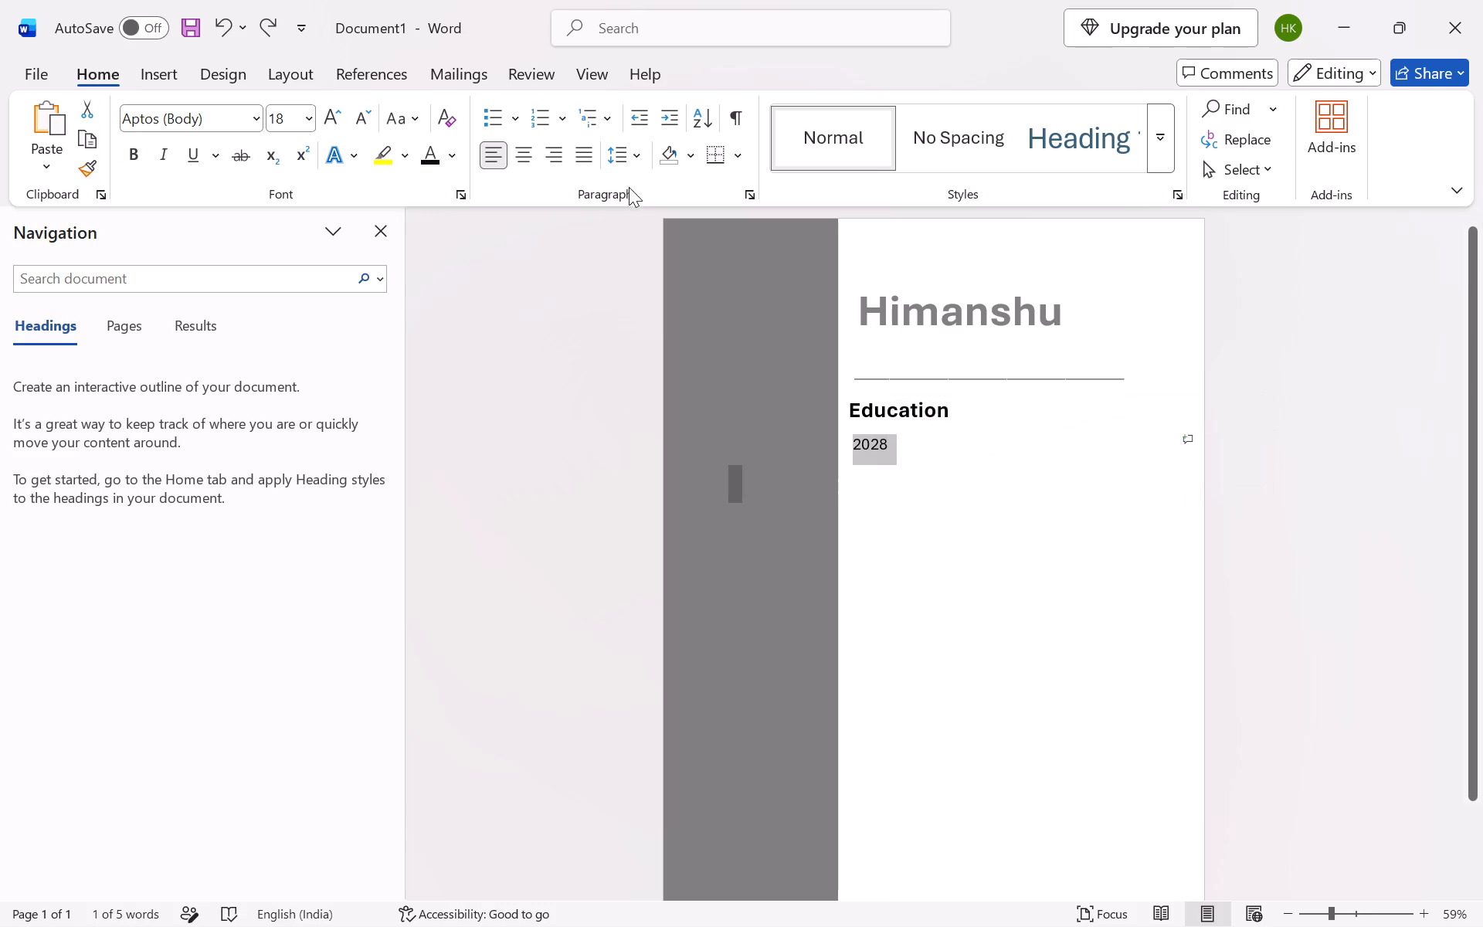
click(631, 158)
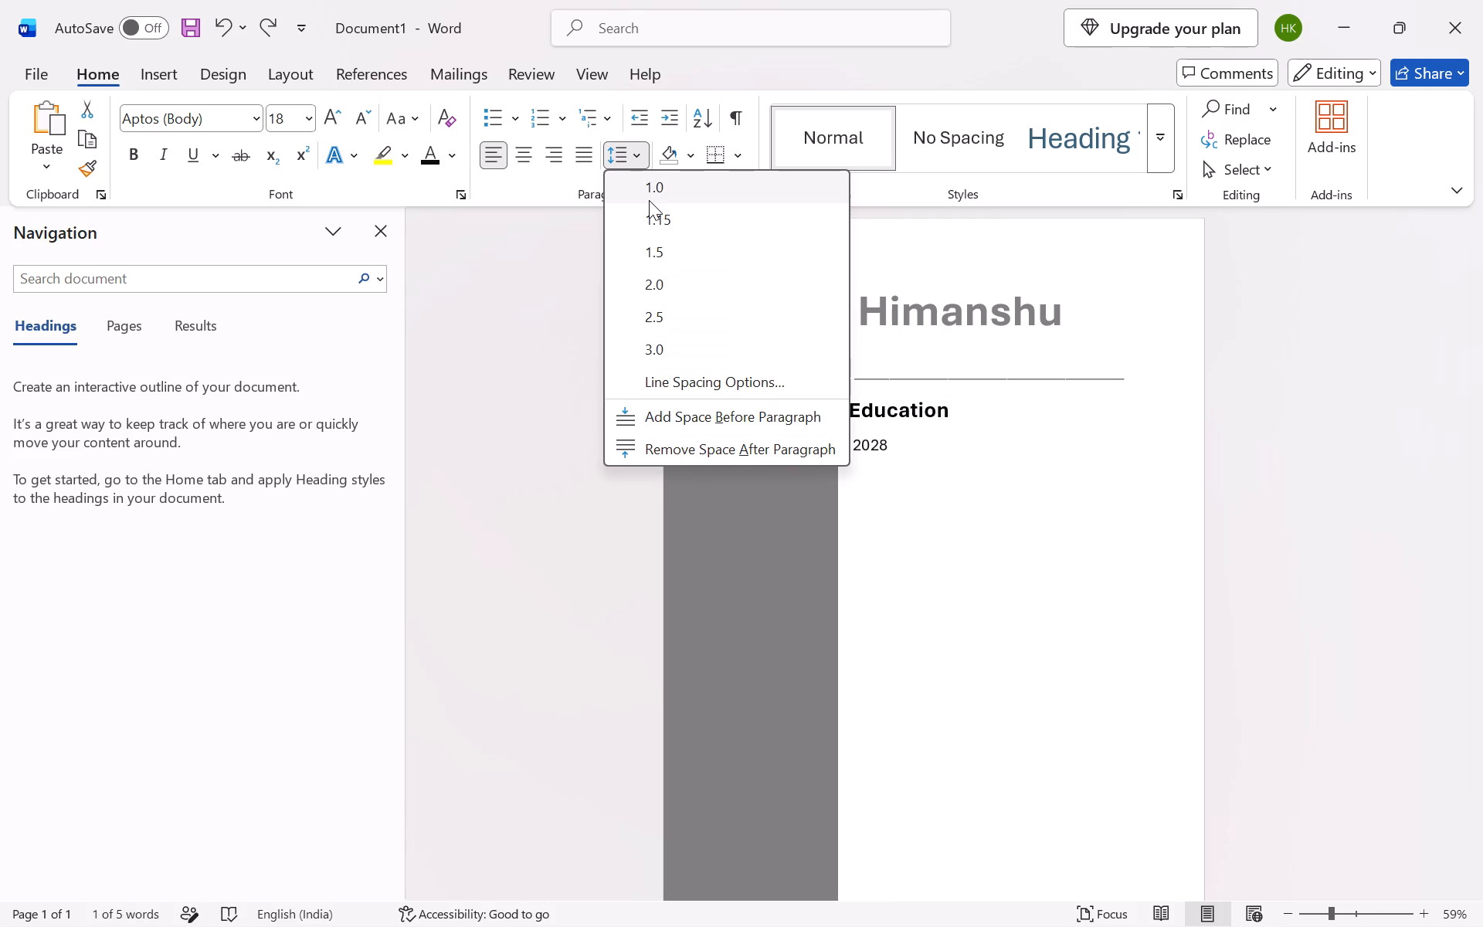
click(649, 200)
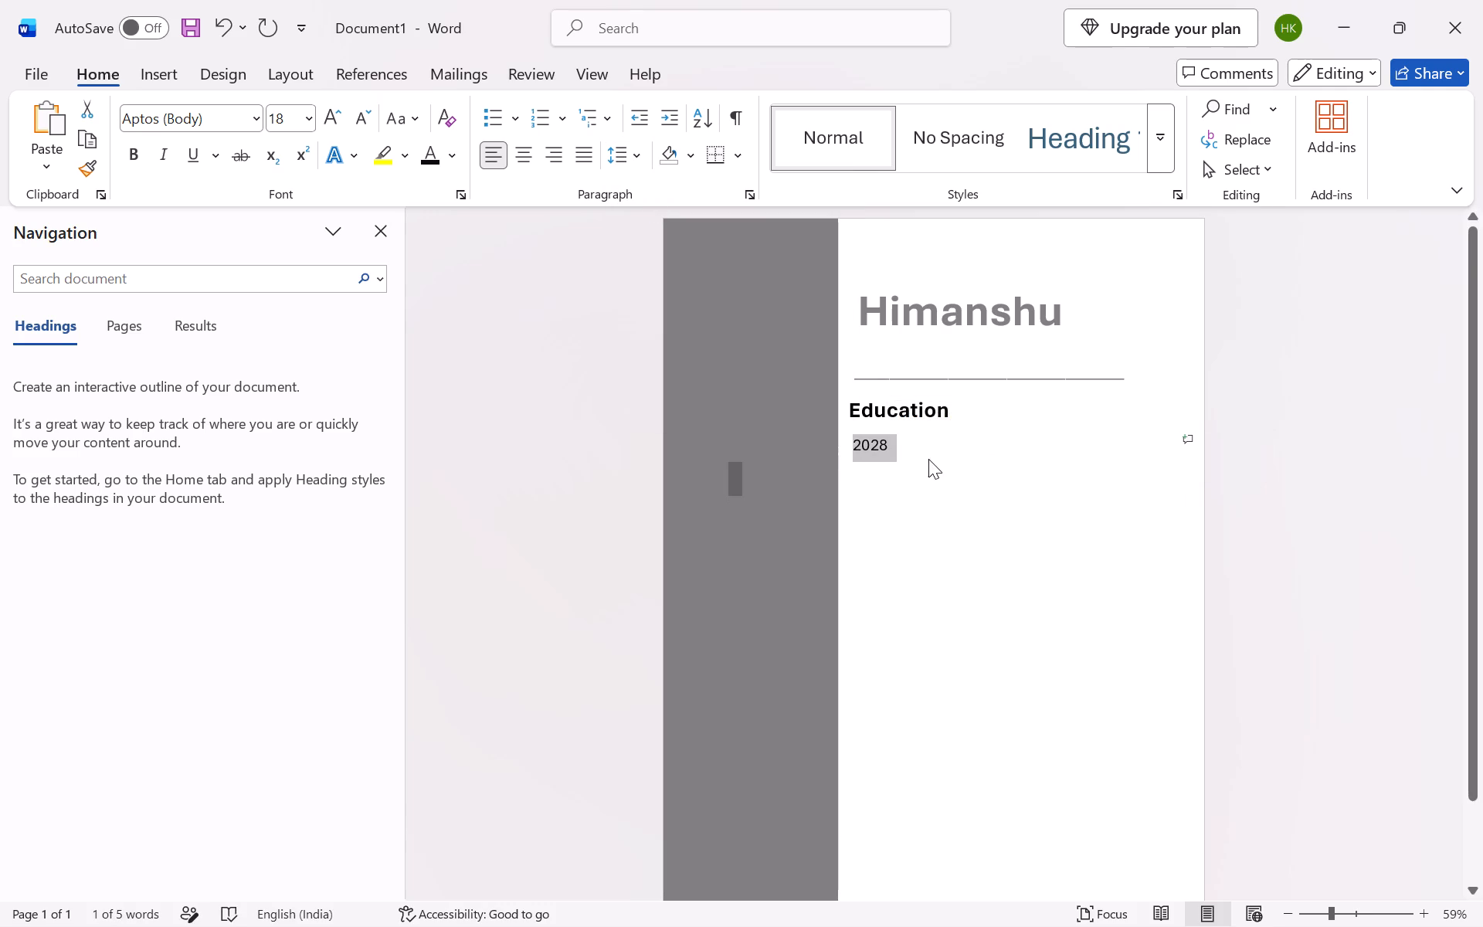
Add a new line below 2028 and indent it with spaces so it starts clear of the grey sidebar, roughly under the Education heading.
click(900, 443)
key(Return)
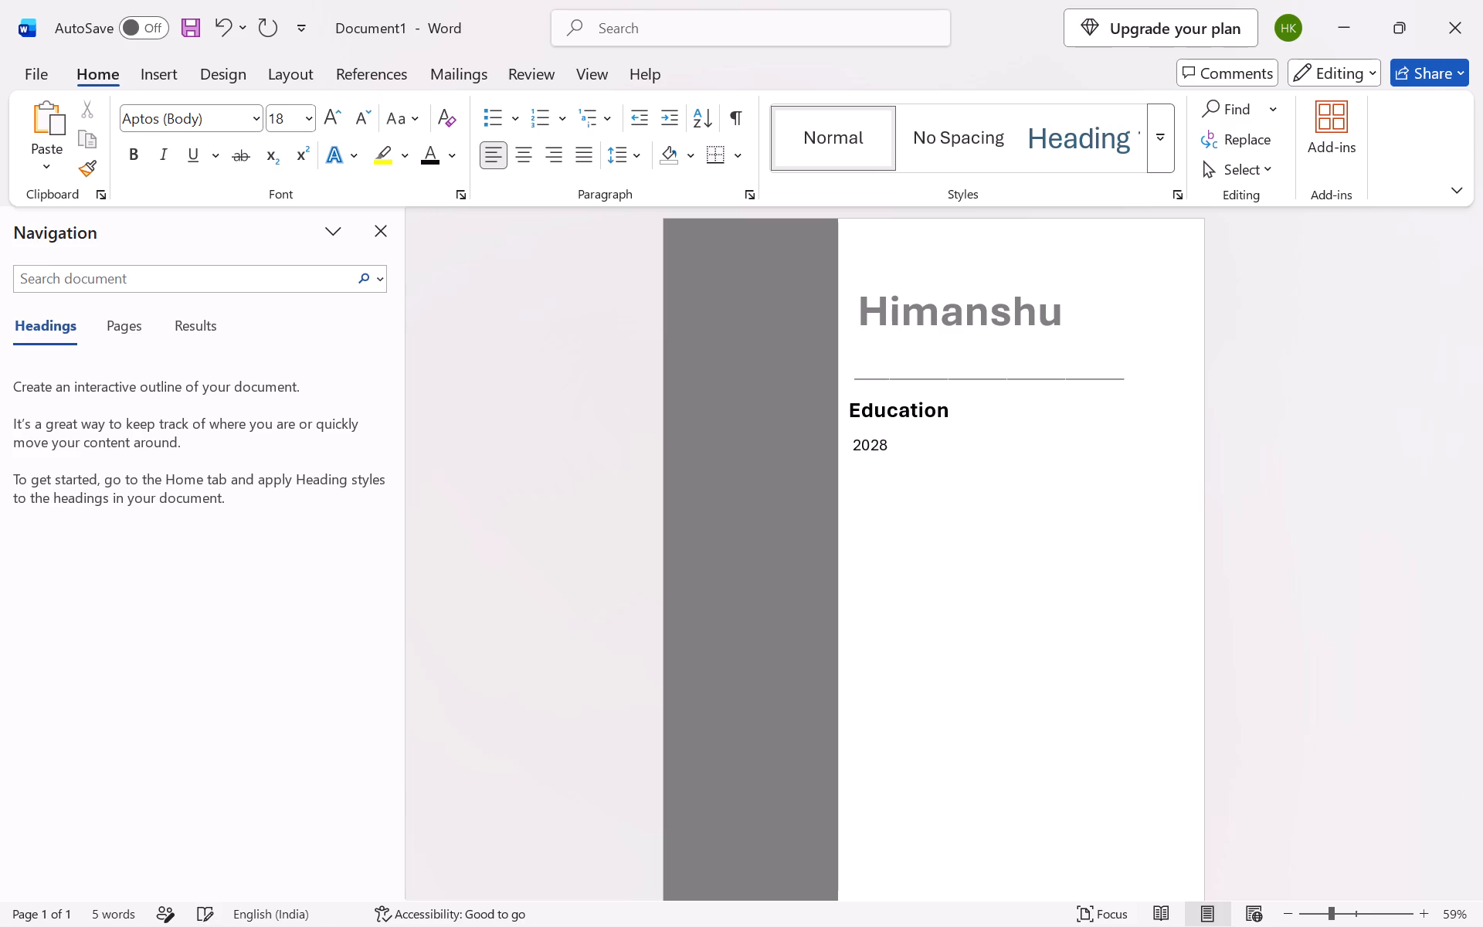
key(space)
key(space)
key(space)
key(space)
key(space)
key(space)
key(space)
key(space)
key(space)
key(space)
key(space)
key(space)
key(space)
key(space)
key(space)
key(space)
key(space)
key(space)
key(space)
key(space)
key(BackSpace)
key(BackSpace)
key(BackSpace)
key(BackSpace)
key(BackSpace)
key(BackSpace)
key(BackSpace)
key(BackSpace)
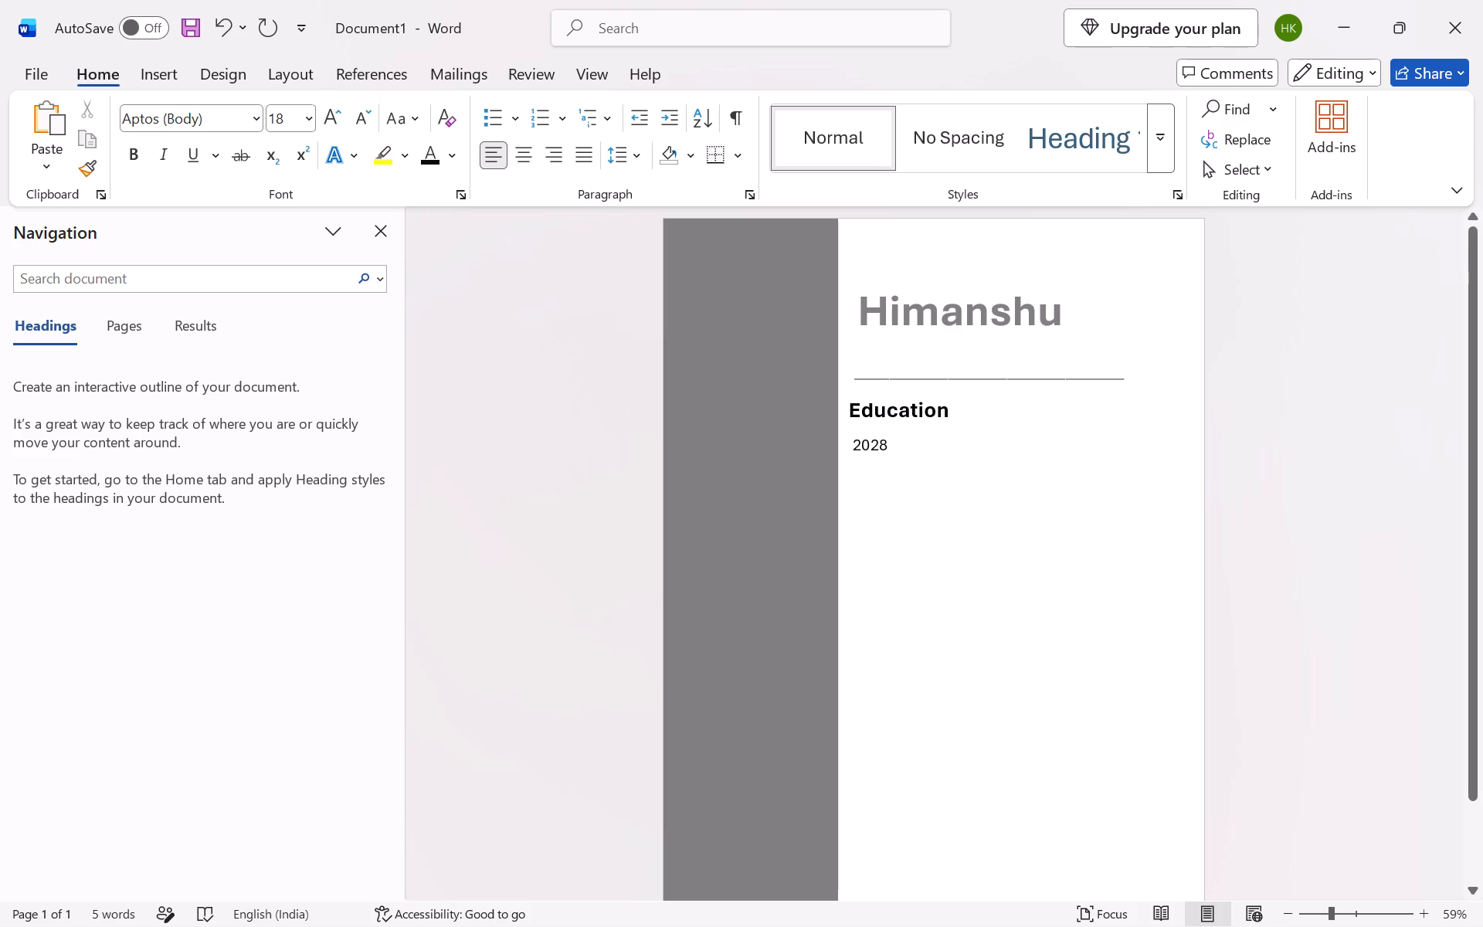
scroll(870, 435, down, 4)
scroll(870, 435, up, 1)
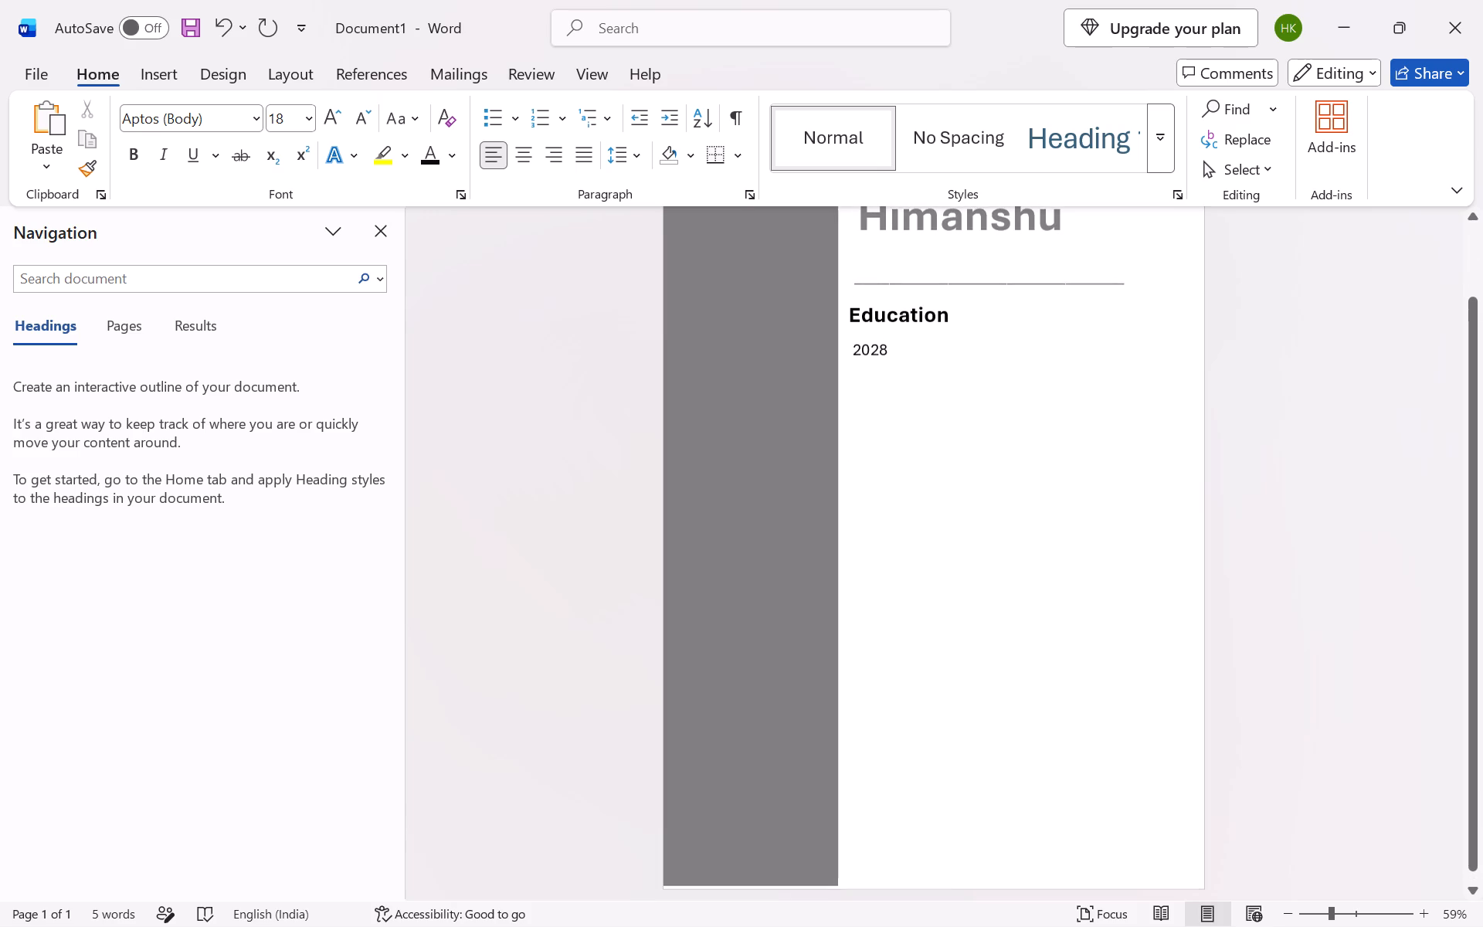
scroll(870, 435, up, 1)
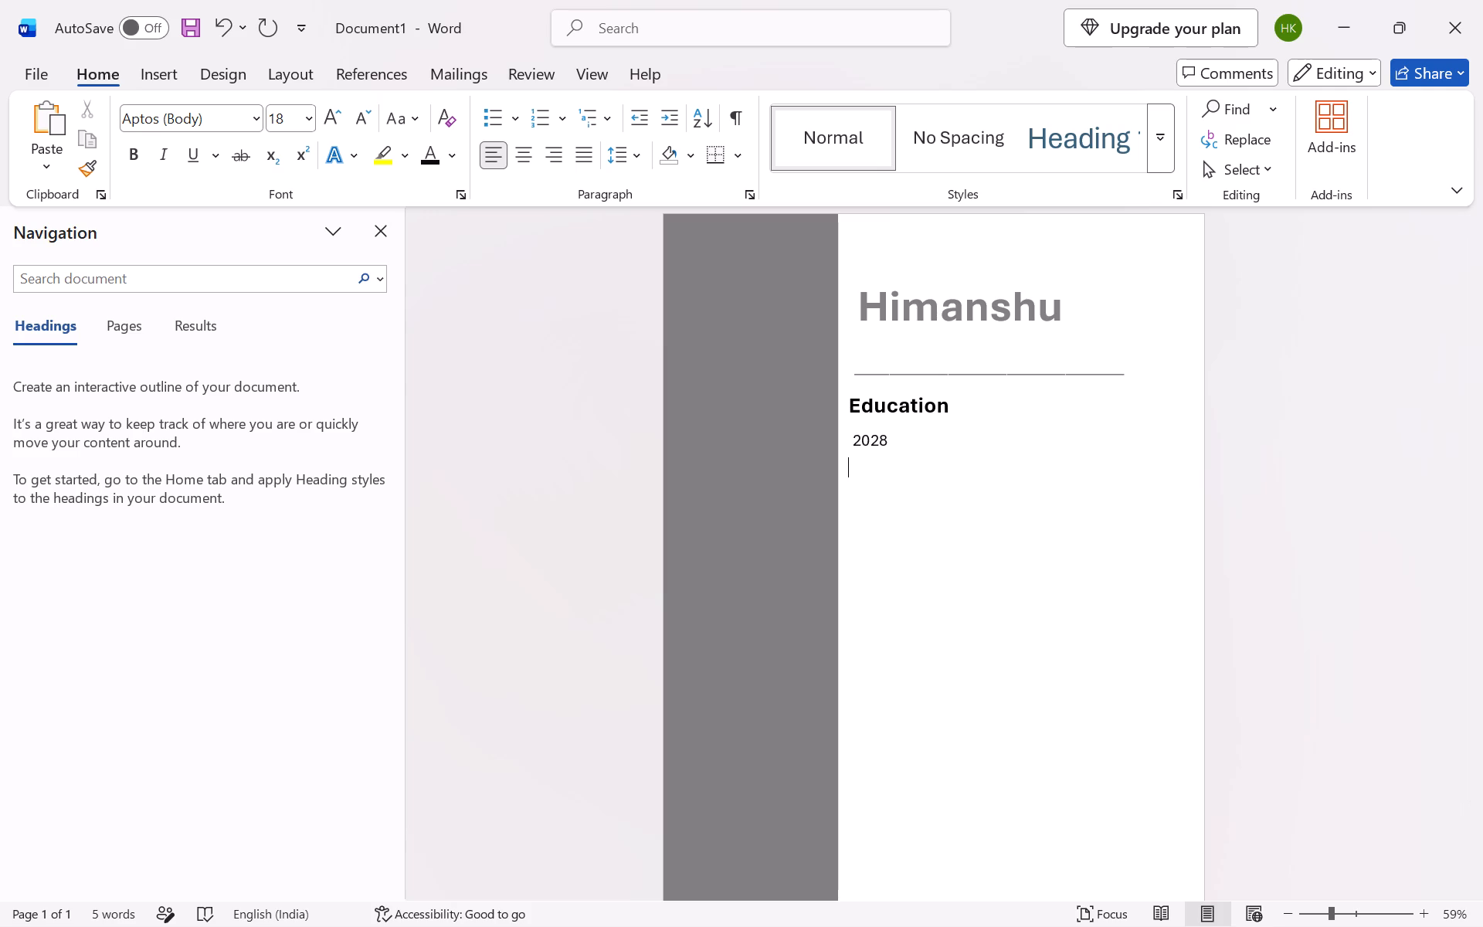
Reduce the font size of the Education heading to 22.
click(842, 442)
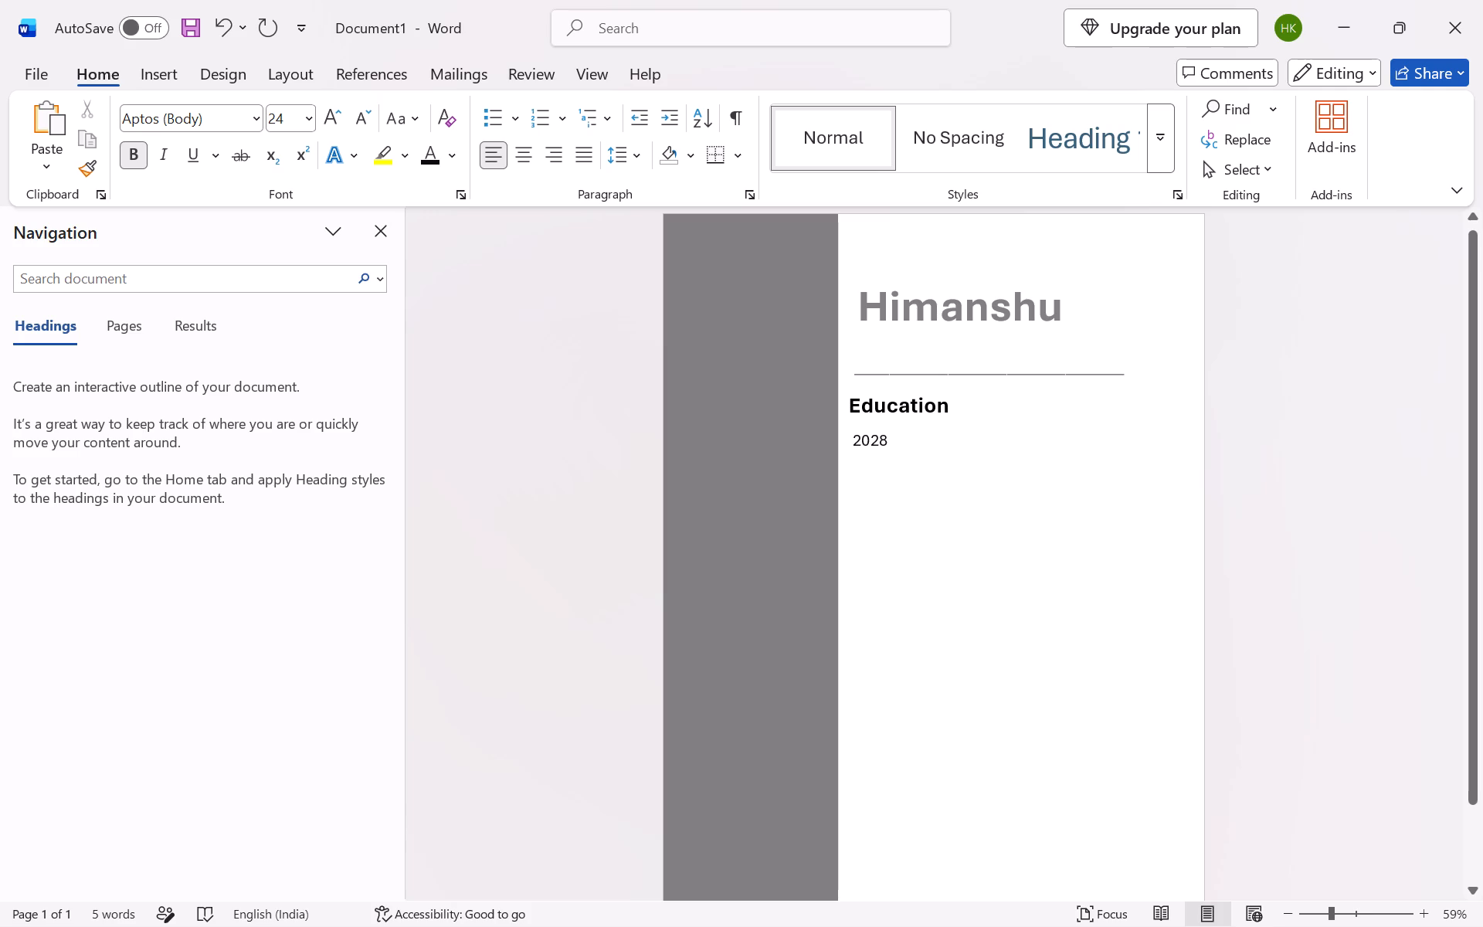
double_click(819, 362)
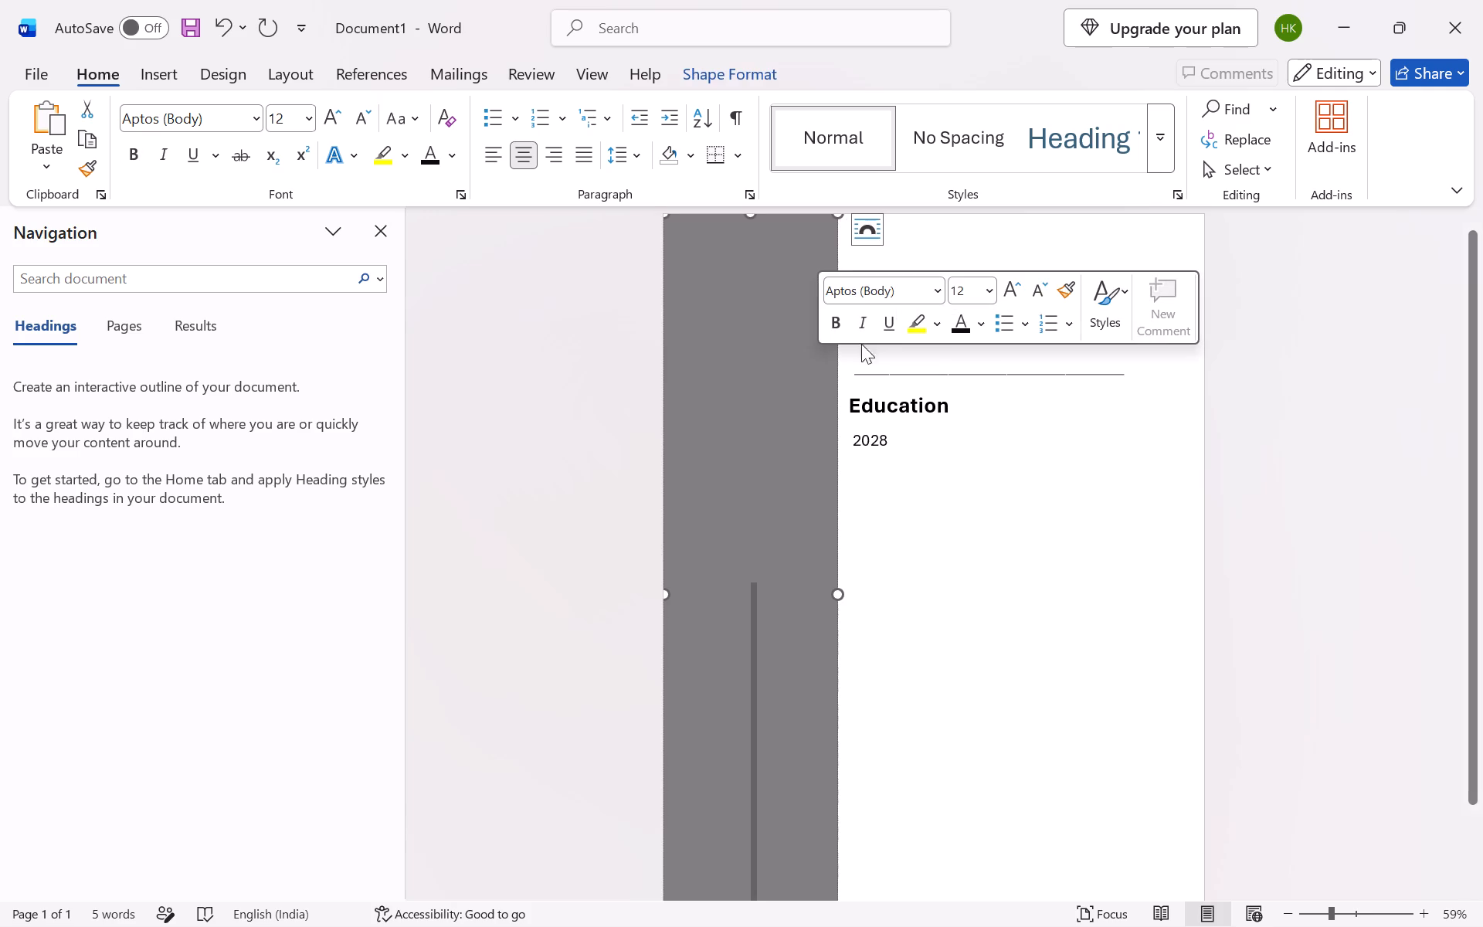
click(847, 395)
drag(847, 395, 941, 406)
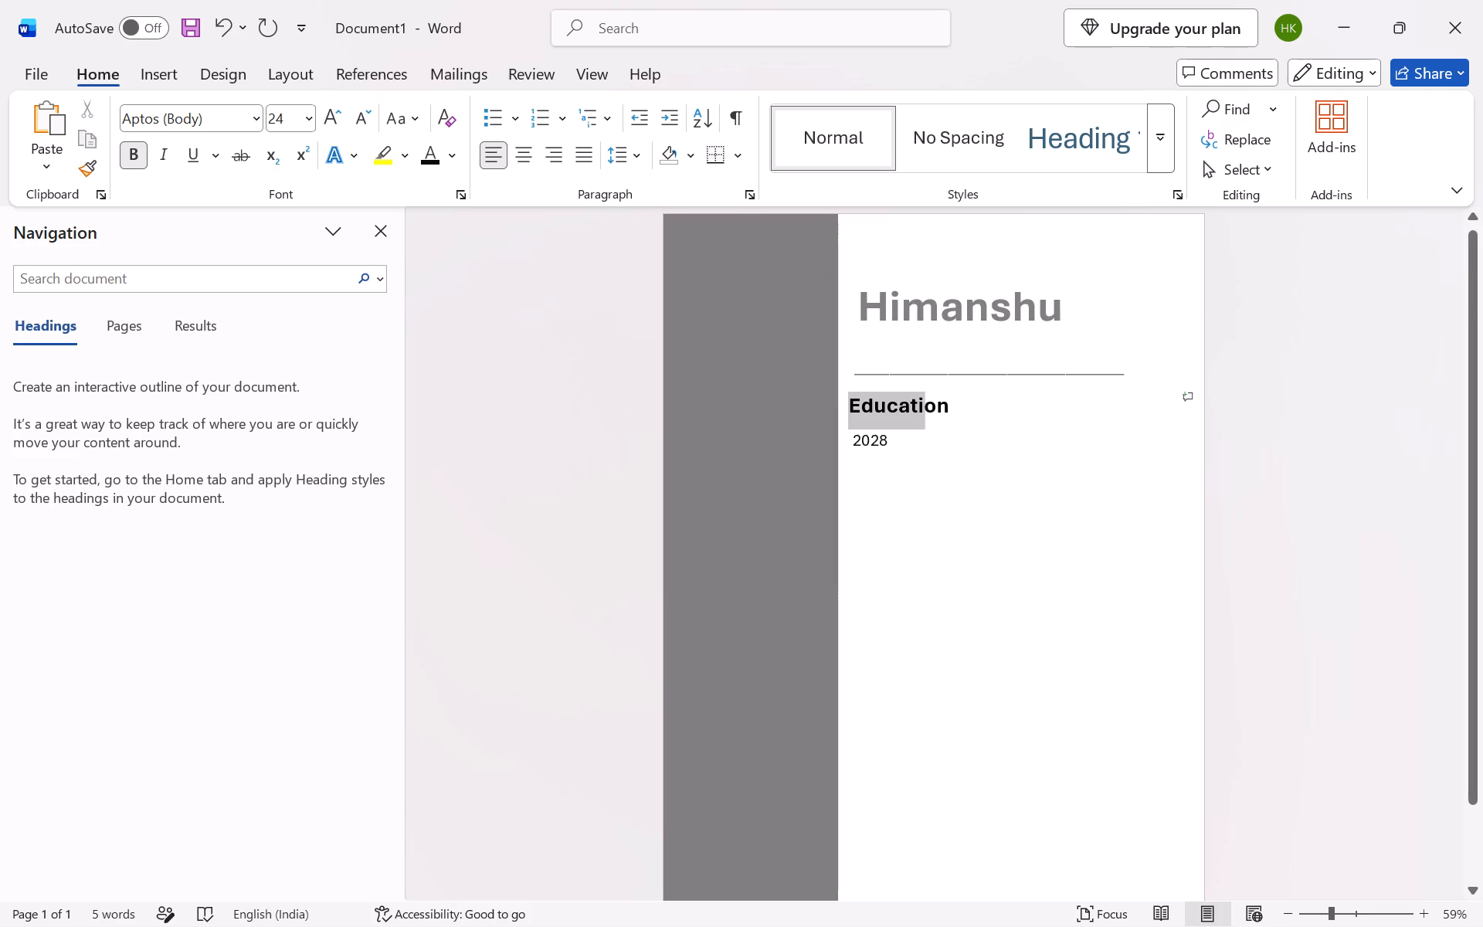
drag(941, 406, 947, 406)
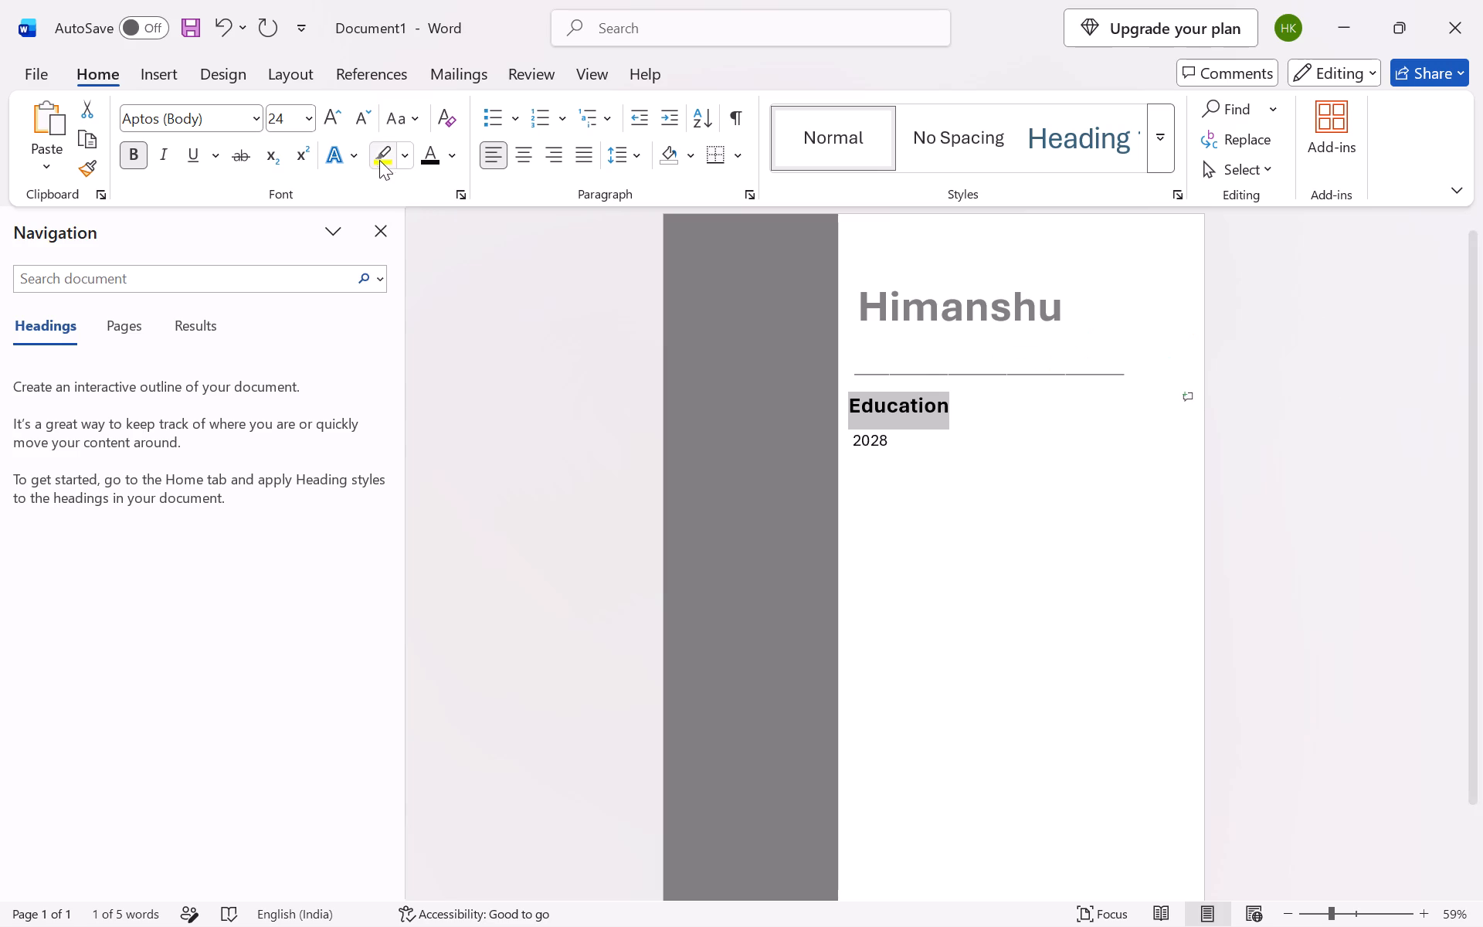
click(368, 109)
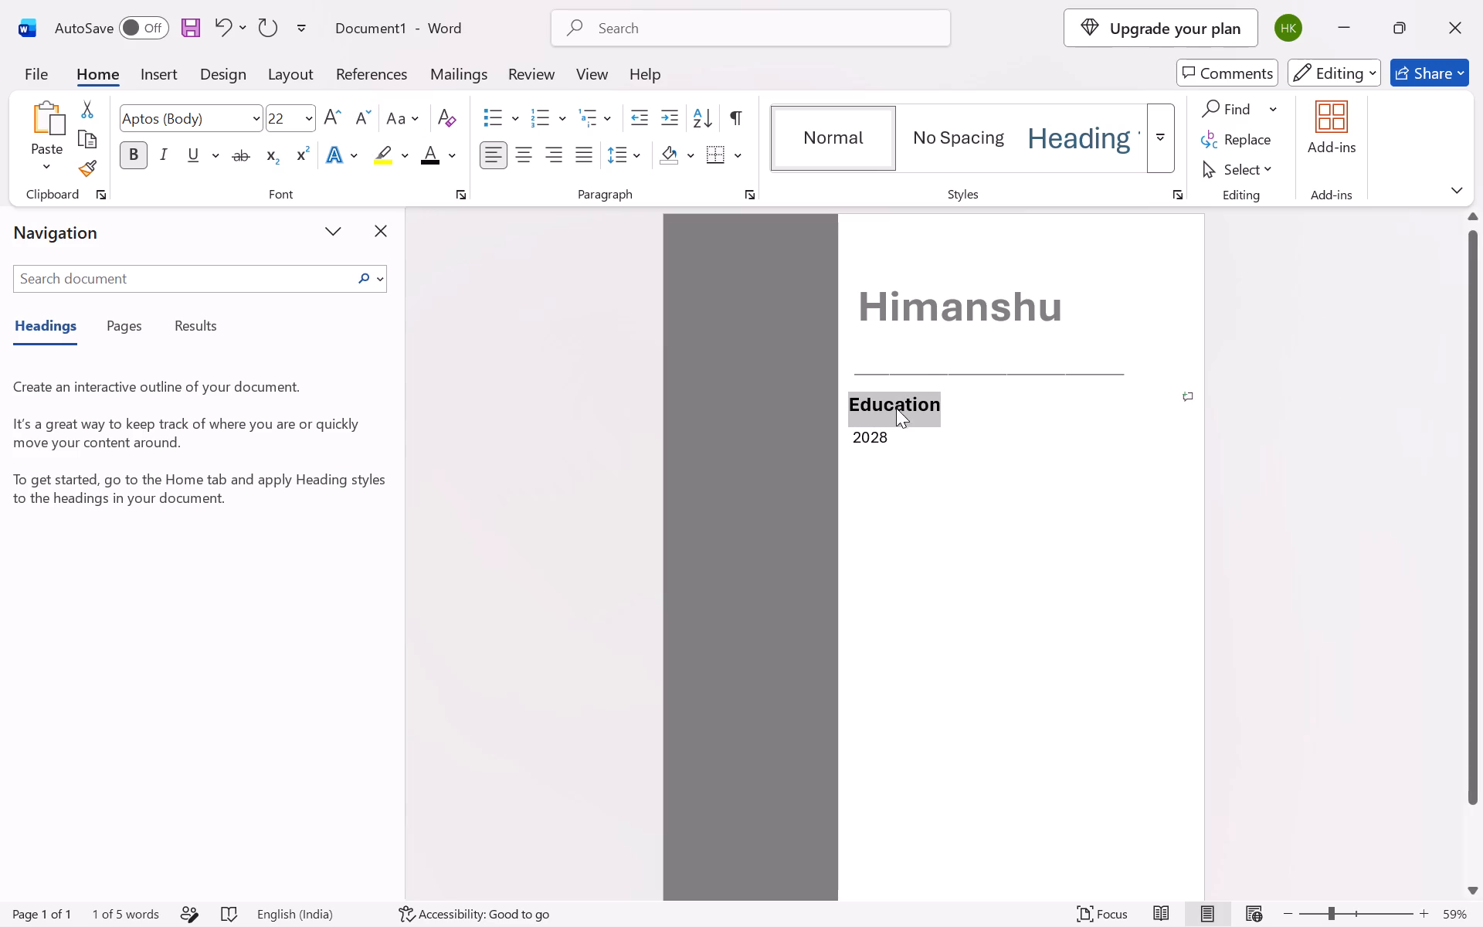
Reduce the font size of the 2028 line and all the empty lines below it to 16.
click(852, 435)
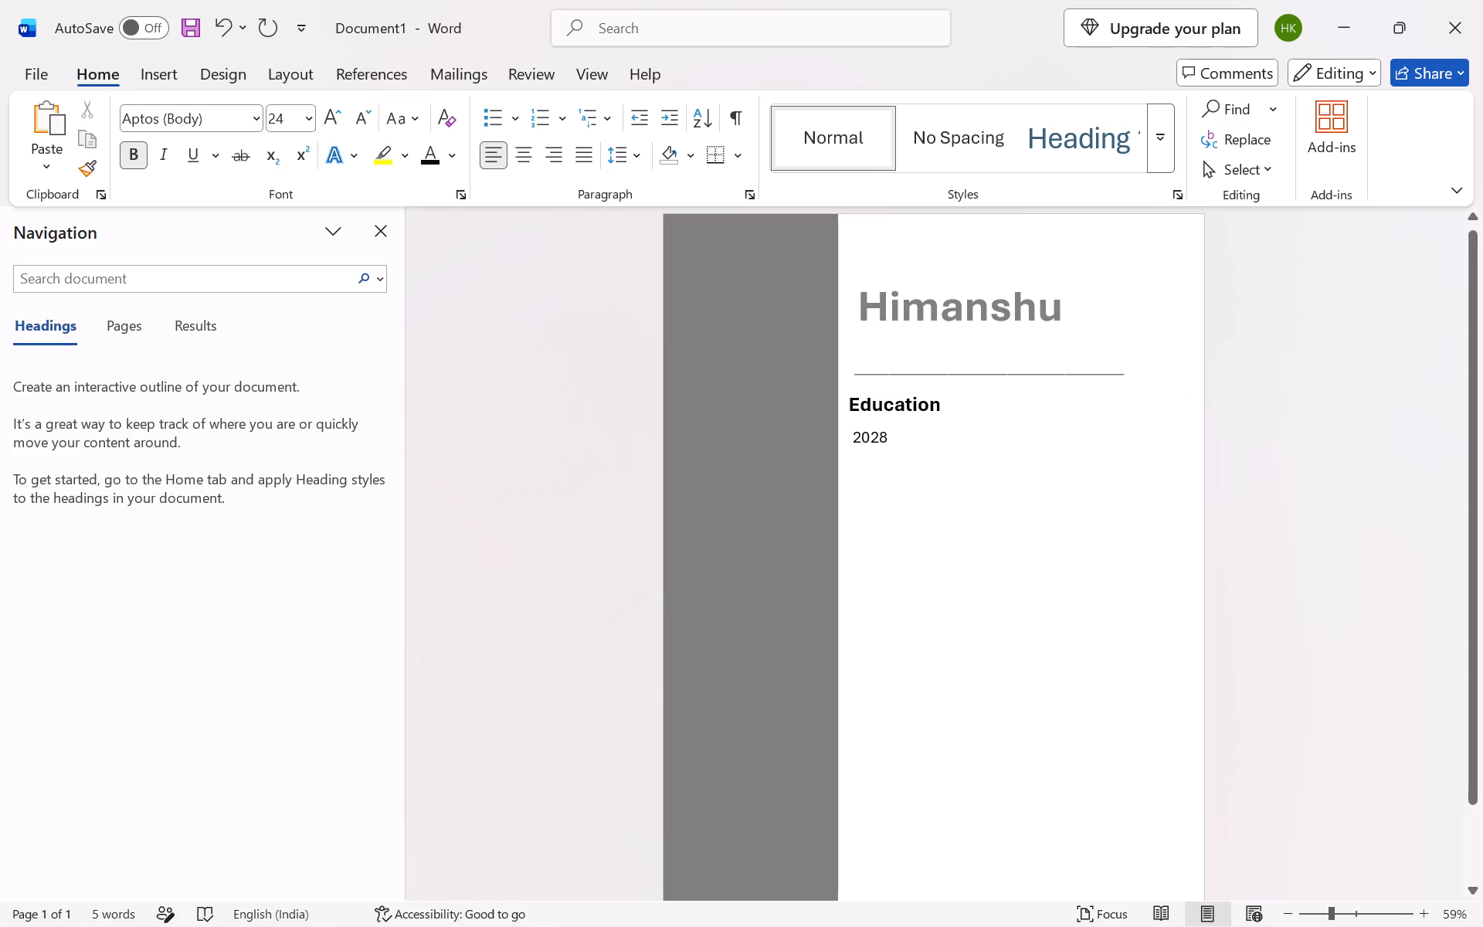
click(847, 435)
drag(847, 435, 1010, 497)
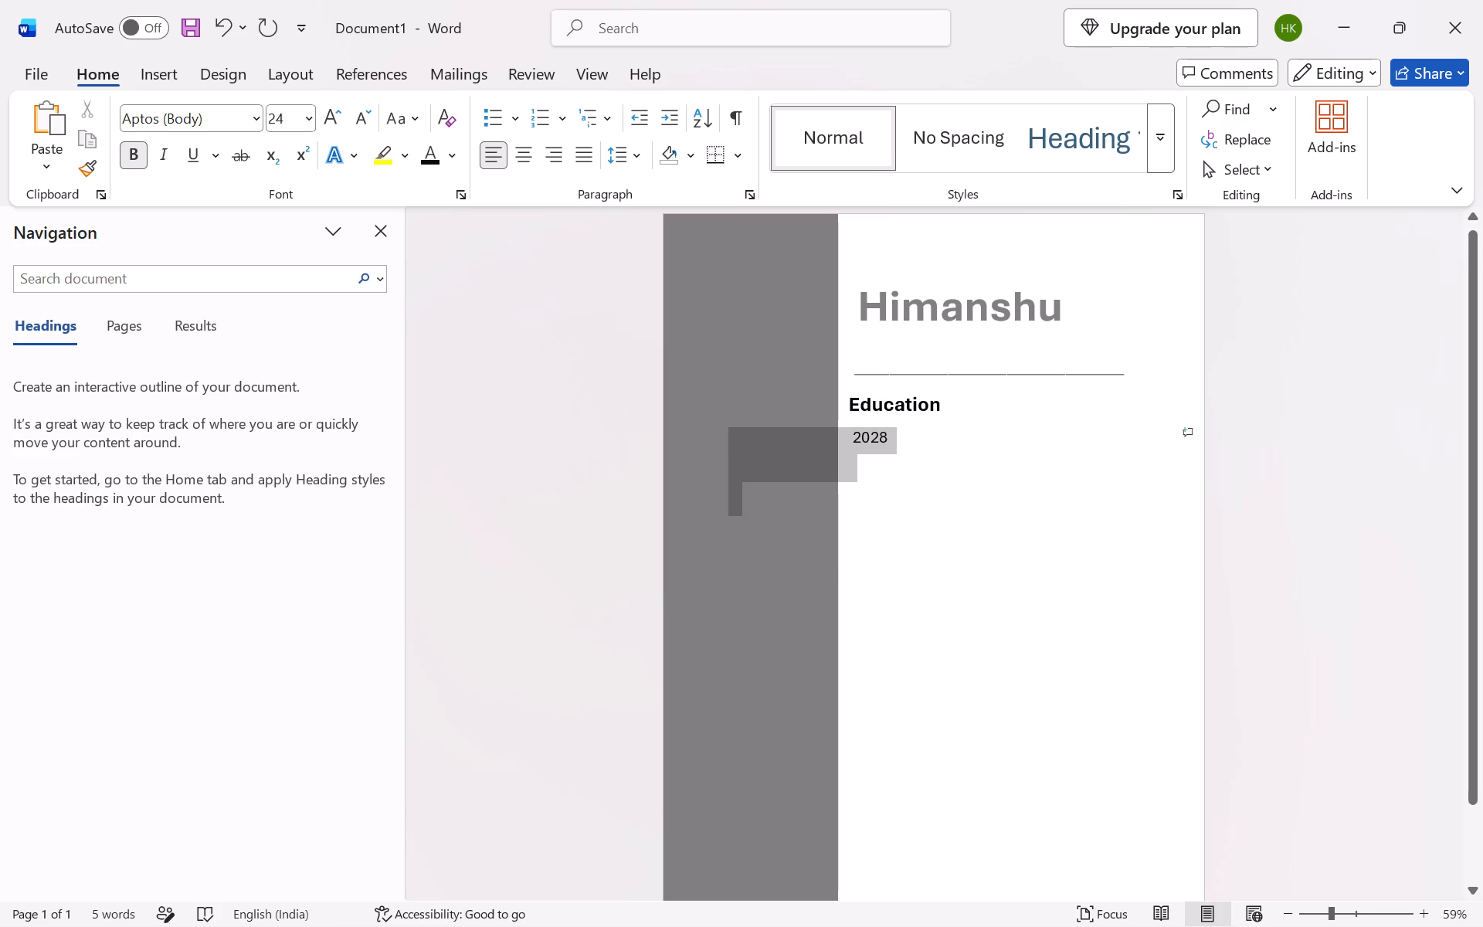
drag(1010, 497, 1074, 633)
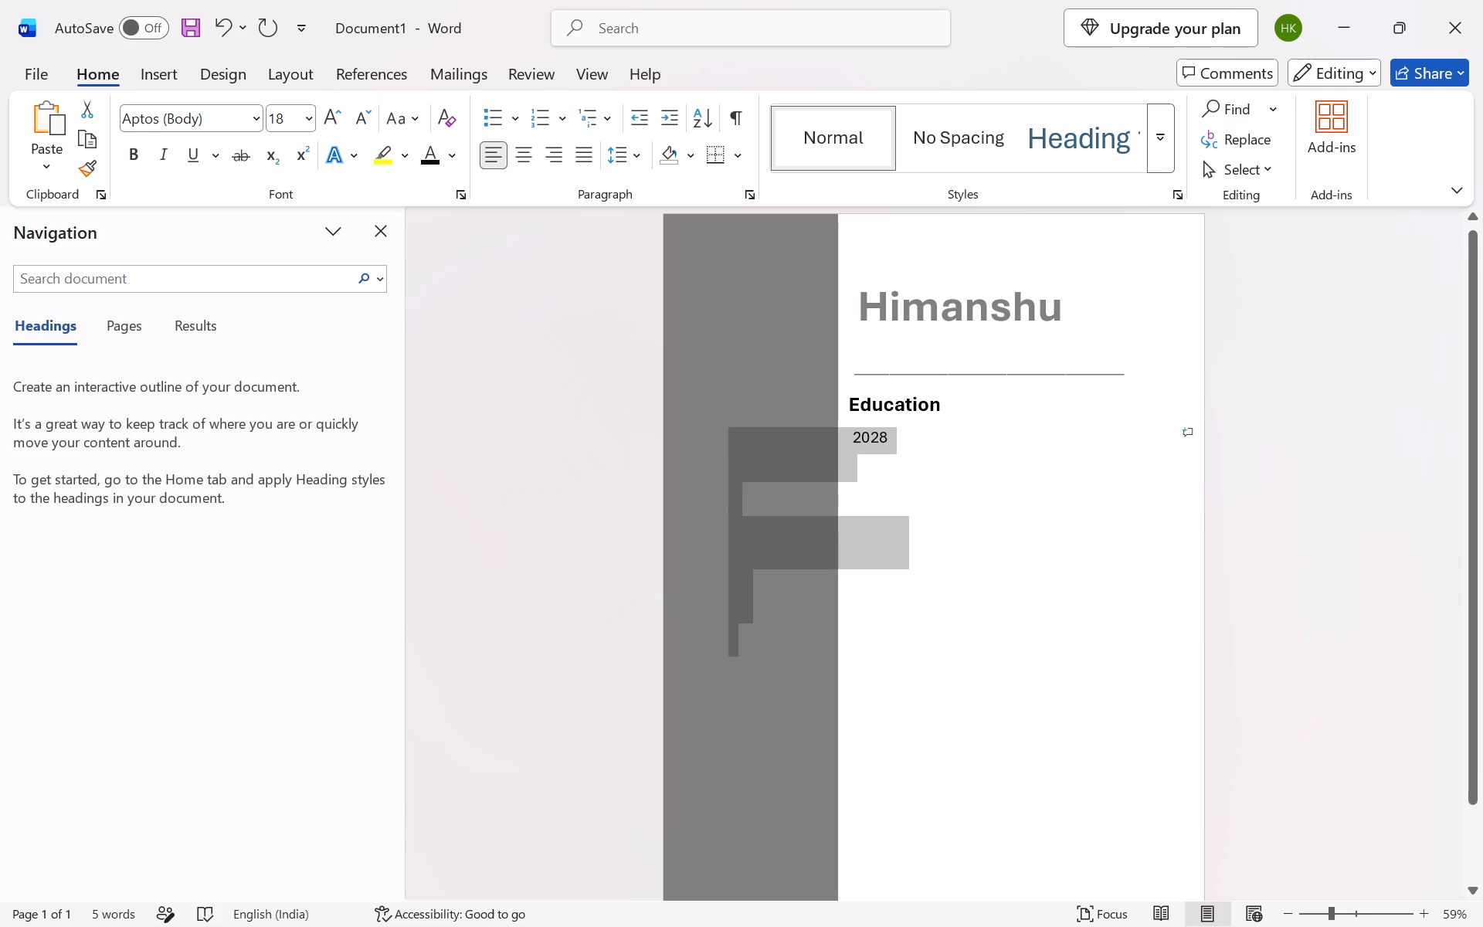
click(365, 110)
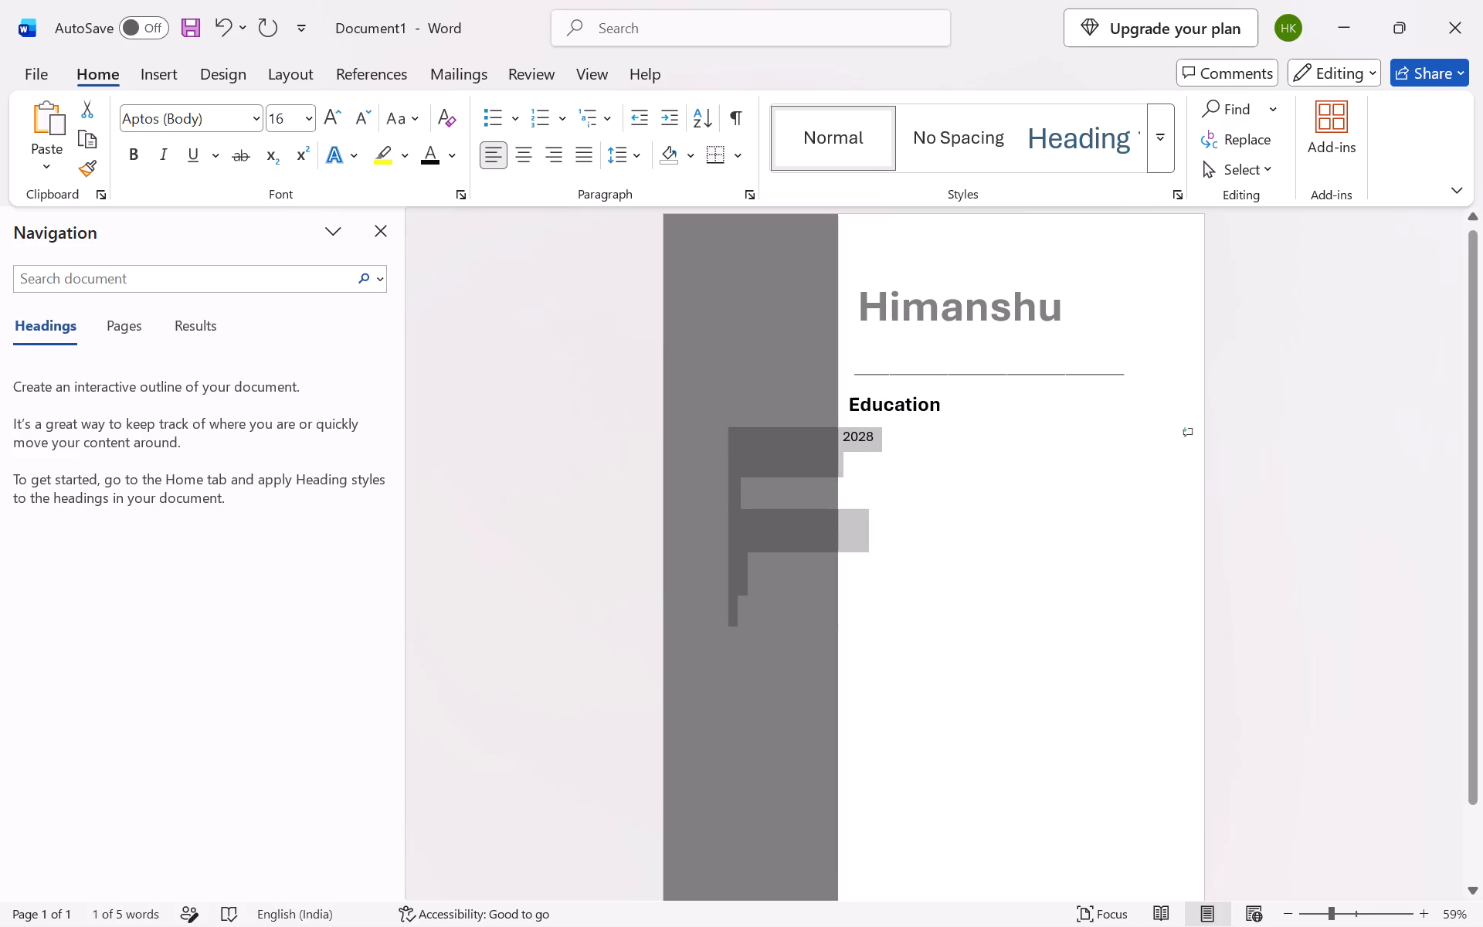
click(895, 442)
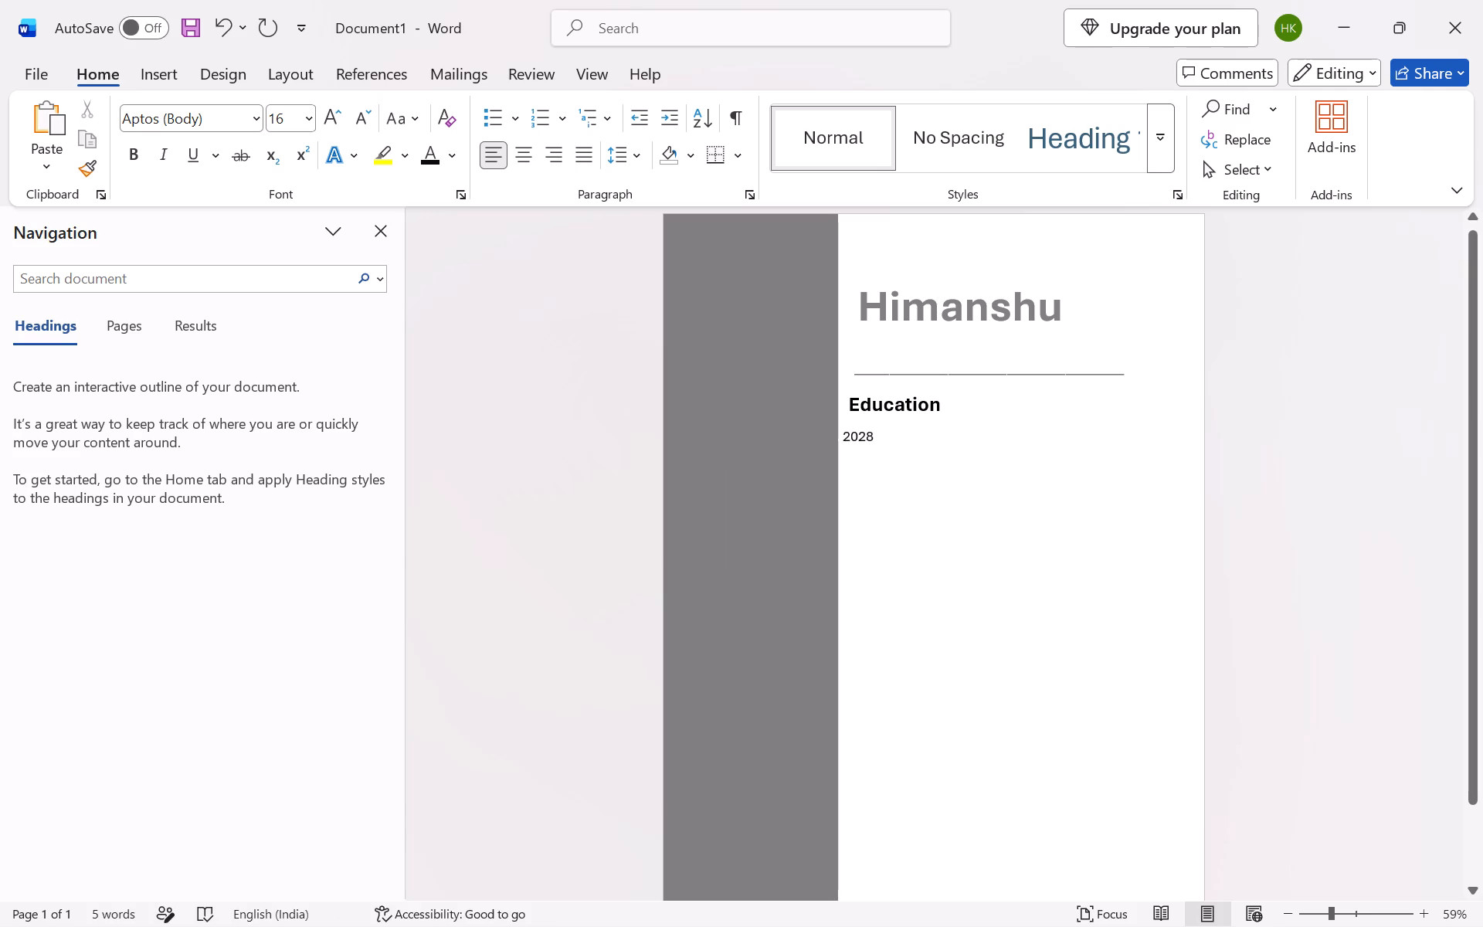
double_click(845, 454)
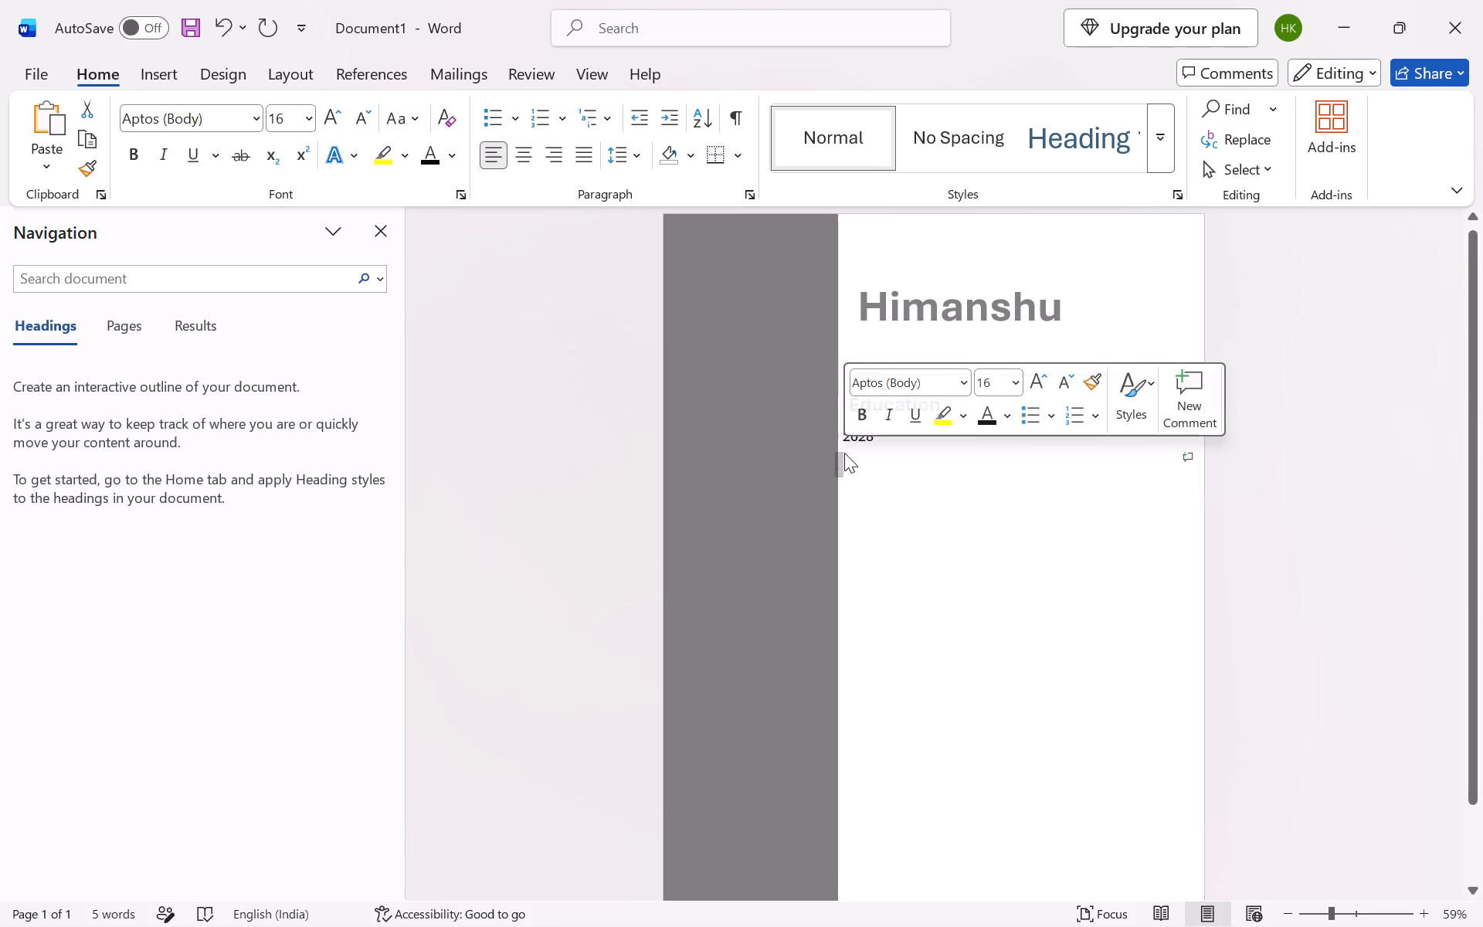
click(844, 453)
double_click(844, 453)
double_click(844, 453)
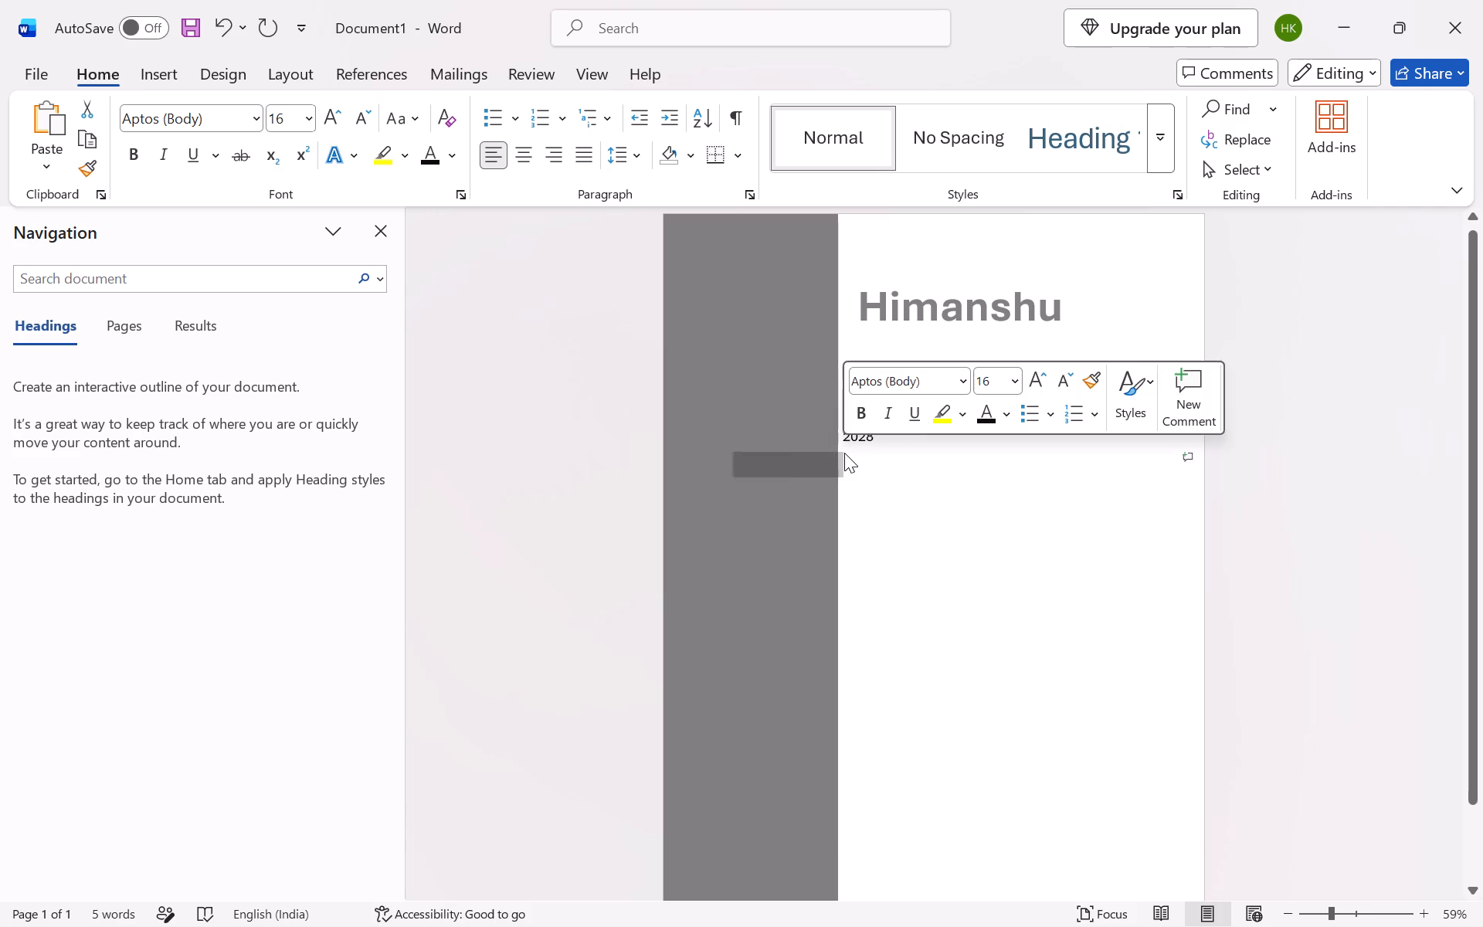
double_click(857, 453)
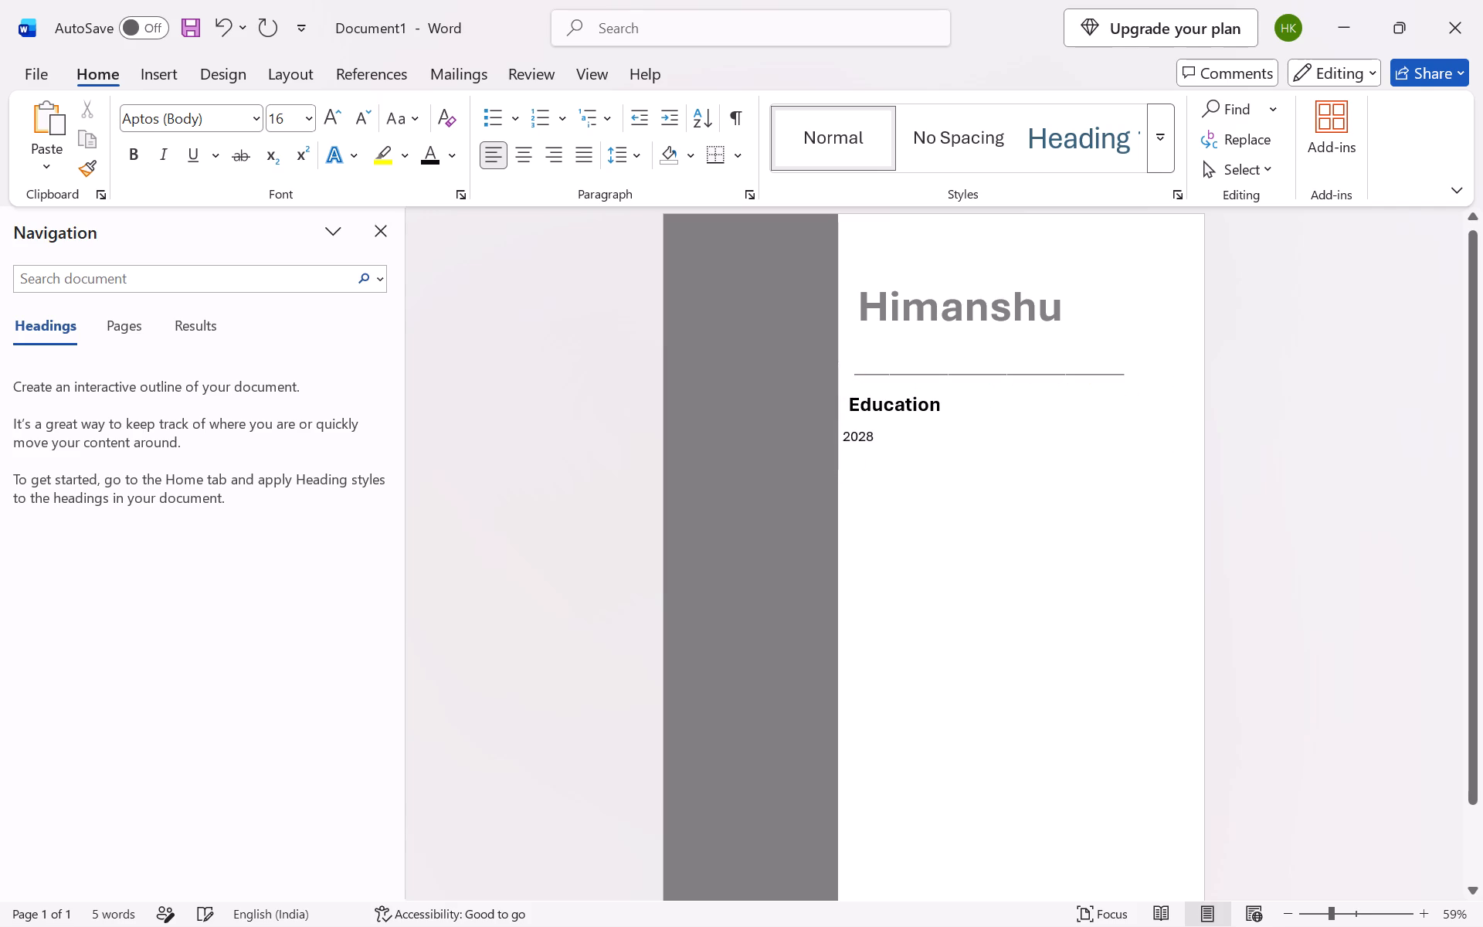
Add two spaces before 2028 to realign it under the Education heading.
click(845, 436)
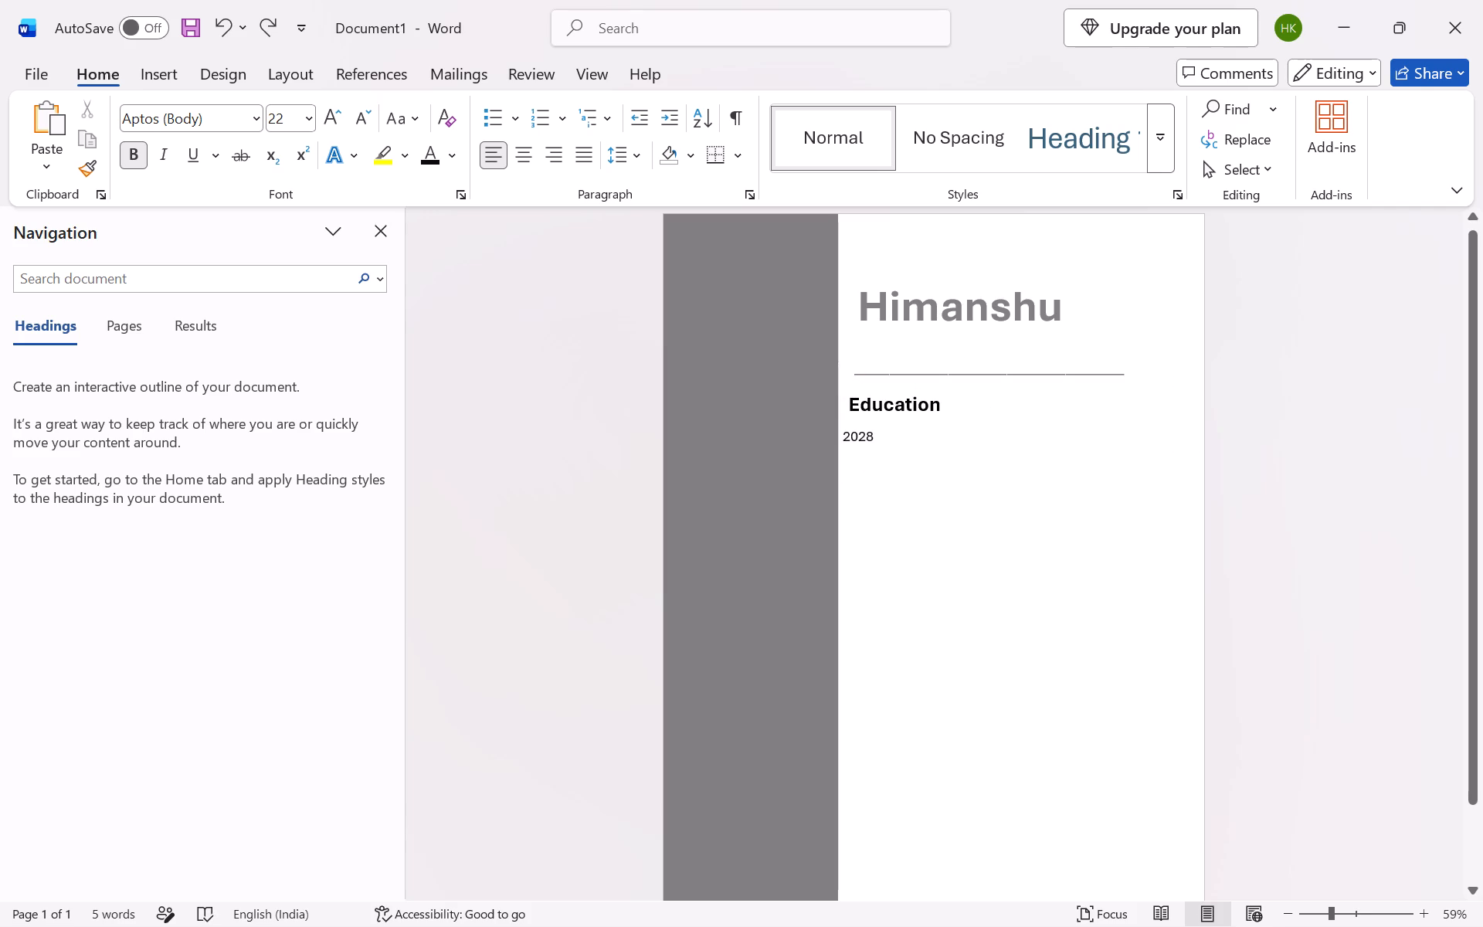
key(space)
key(space)
key(space)
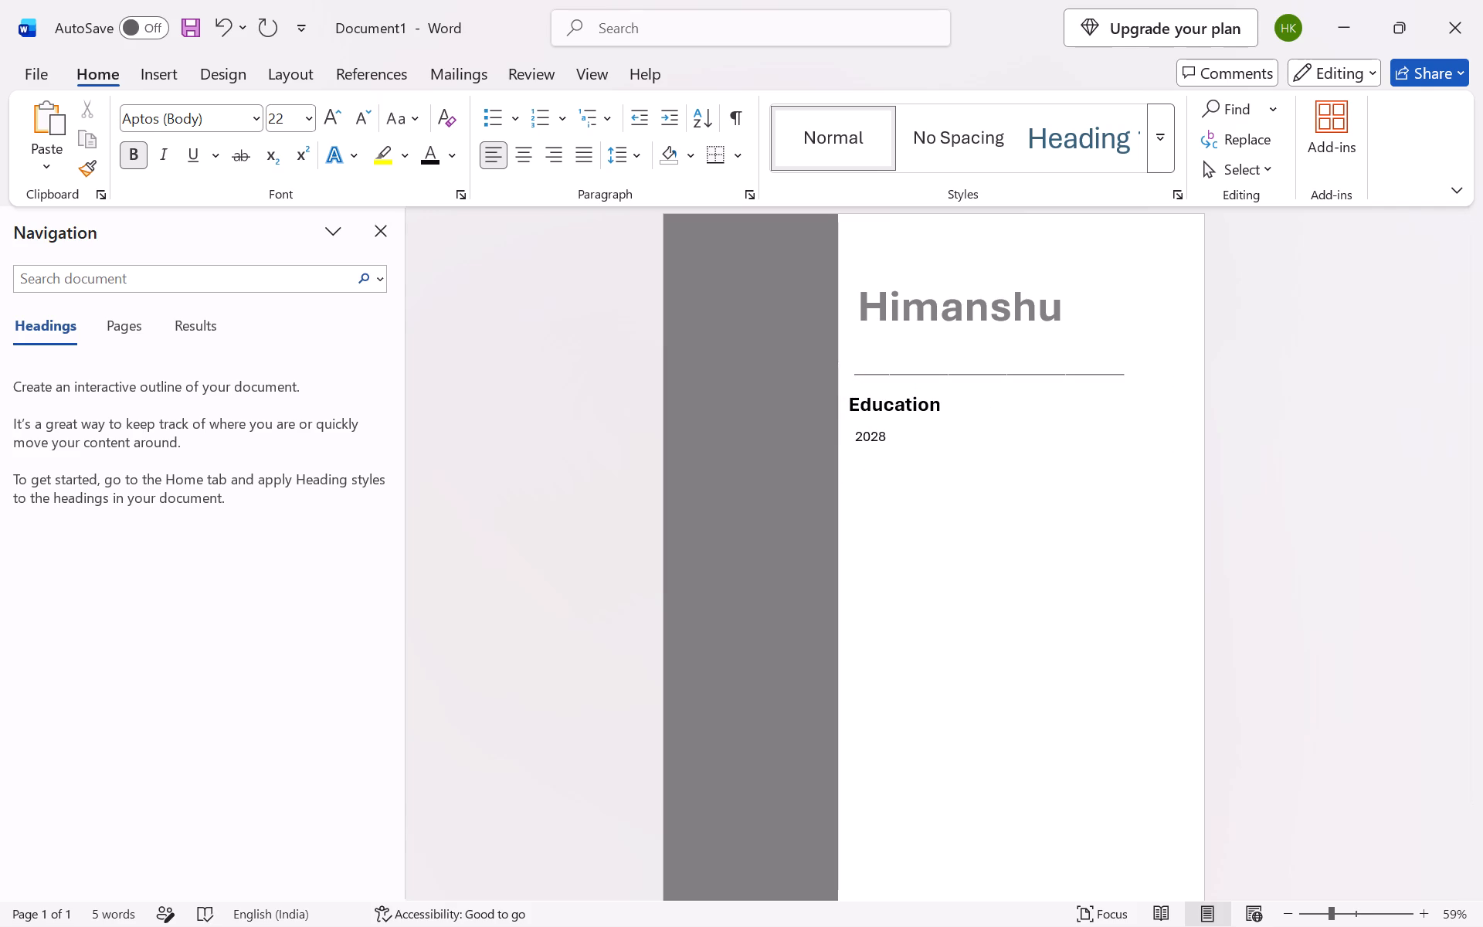
key(BackSpace)
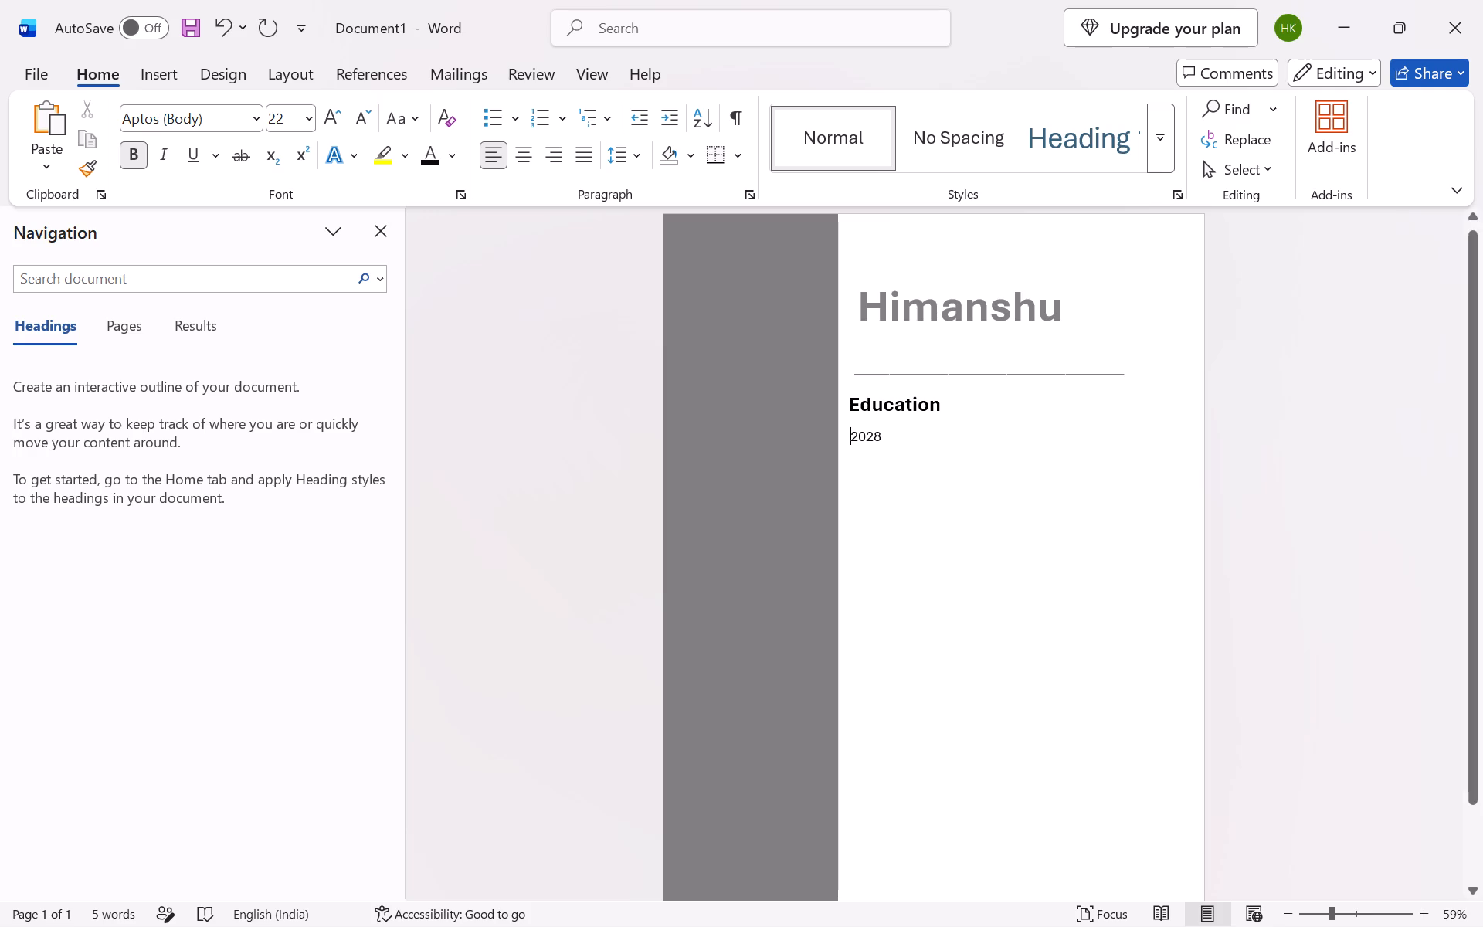
Adjust the leading spaces on the empty line below 2028 so its text starts just past the grey sidebar.
click(848, 458)
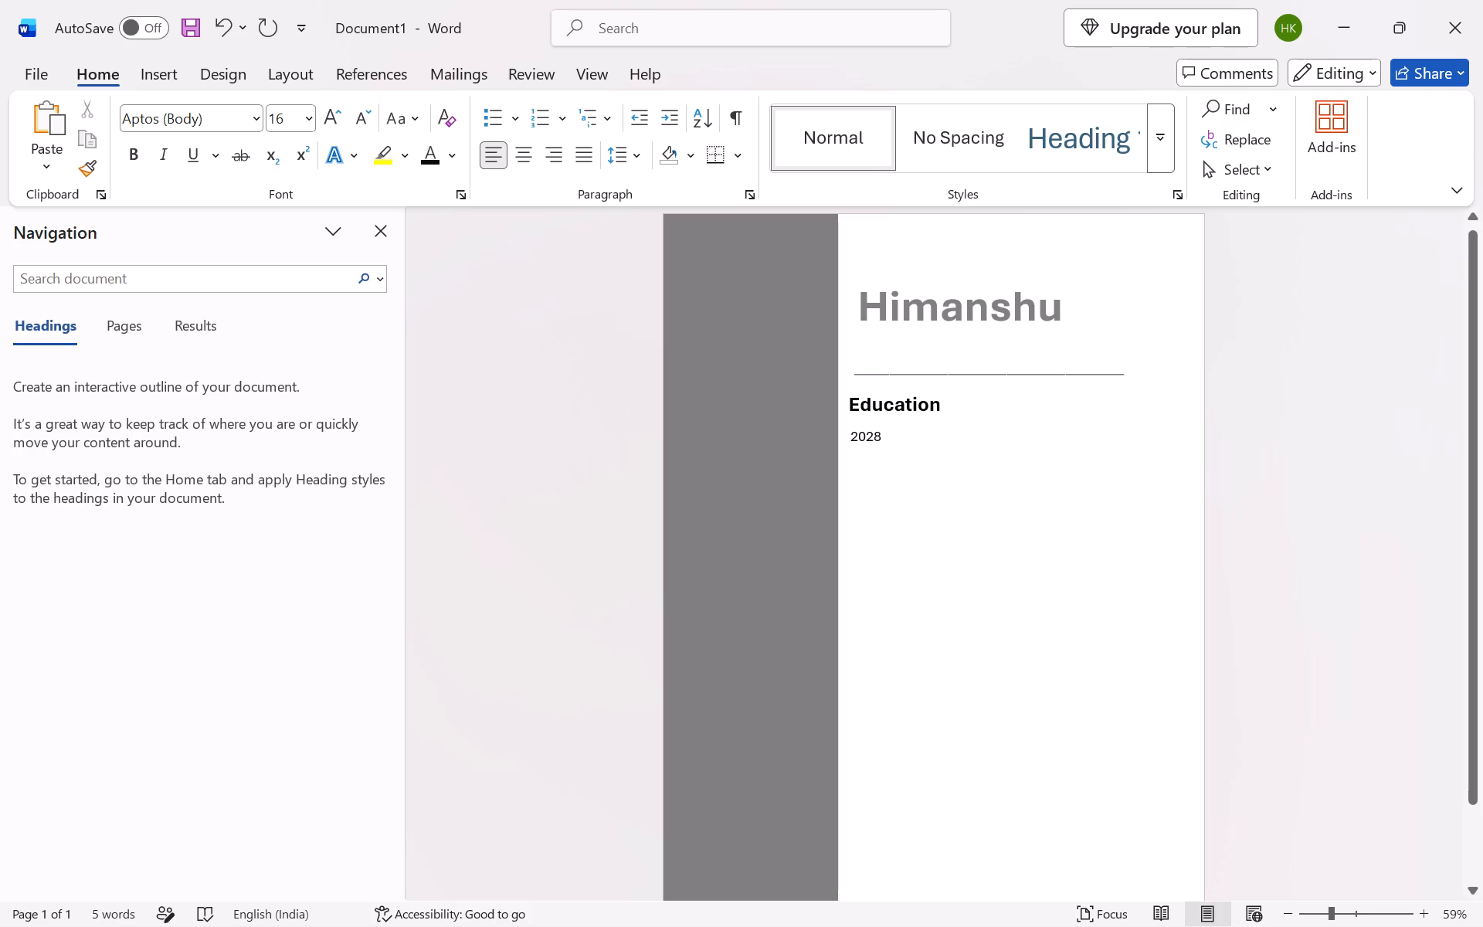
double_click(850, 458)
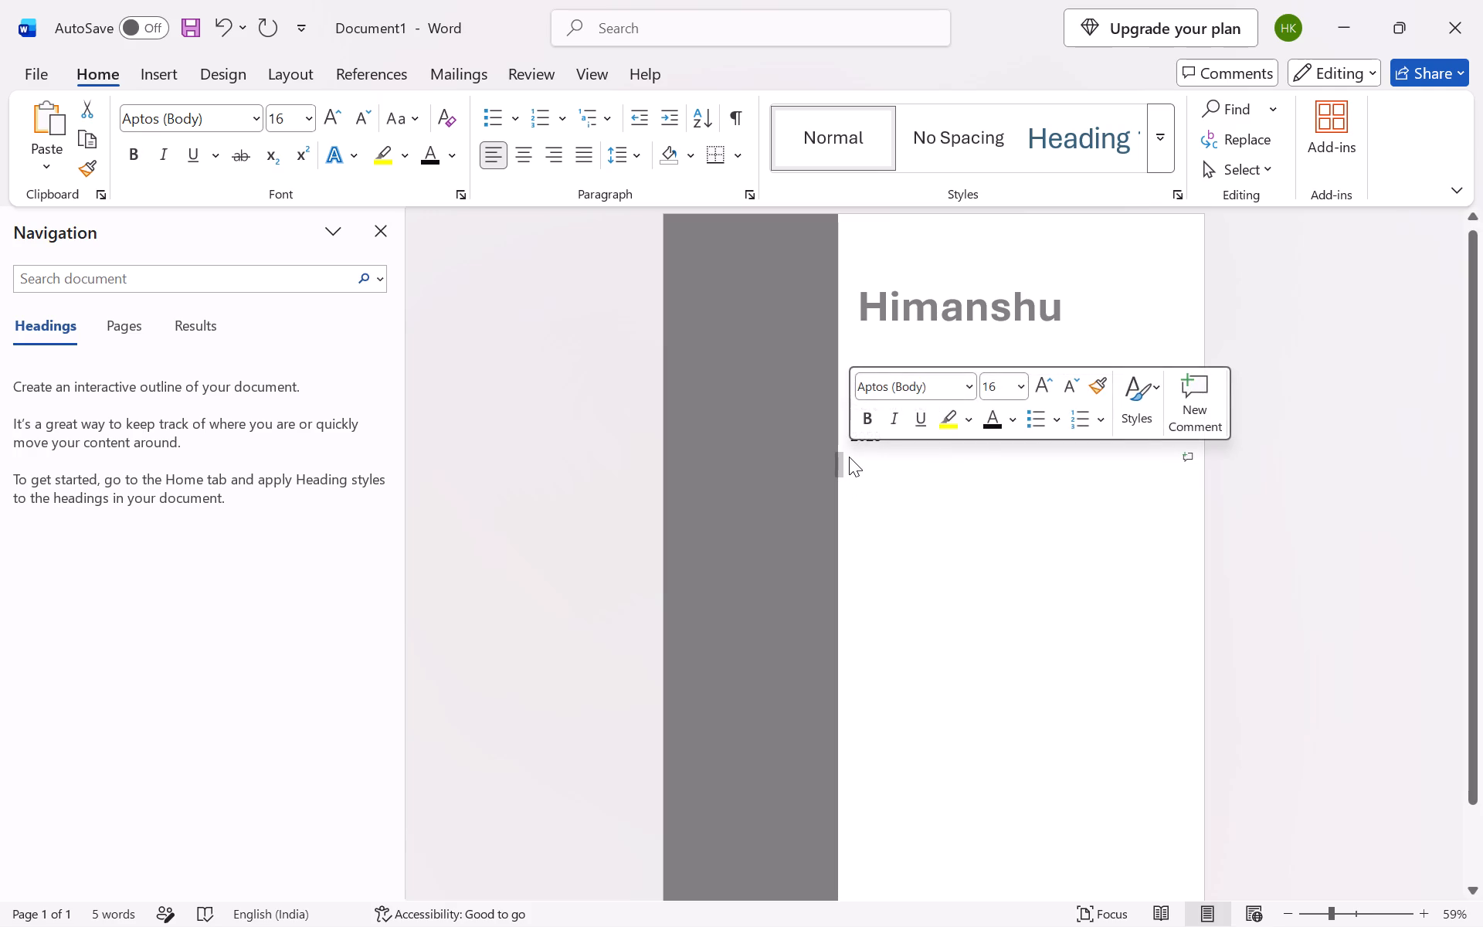
double_click(849, 457)
double_click(849, 457)
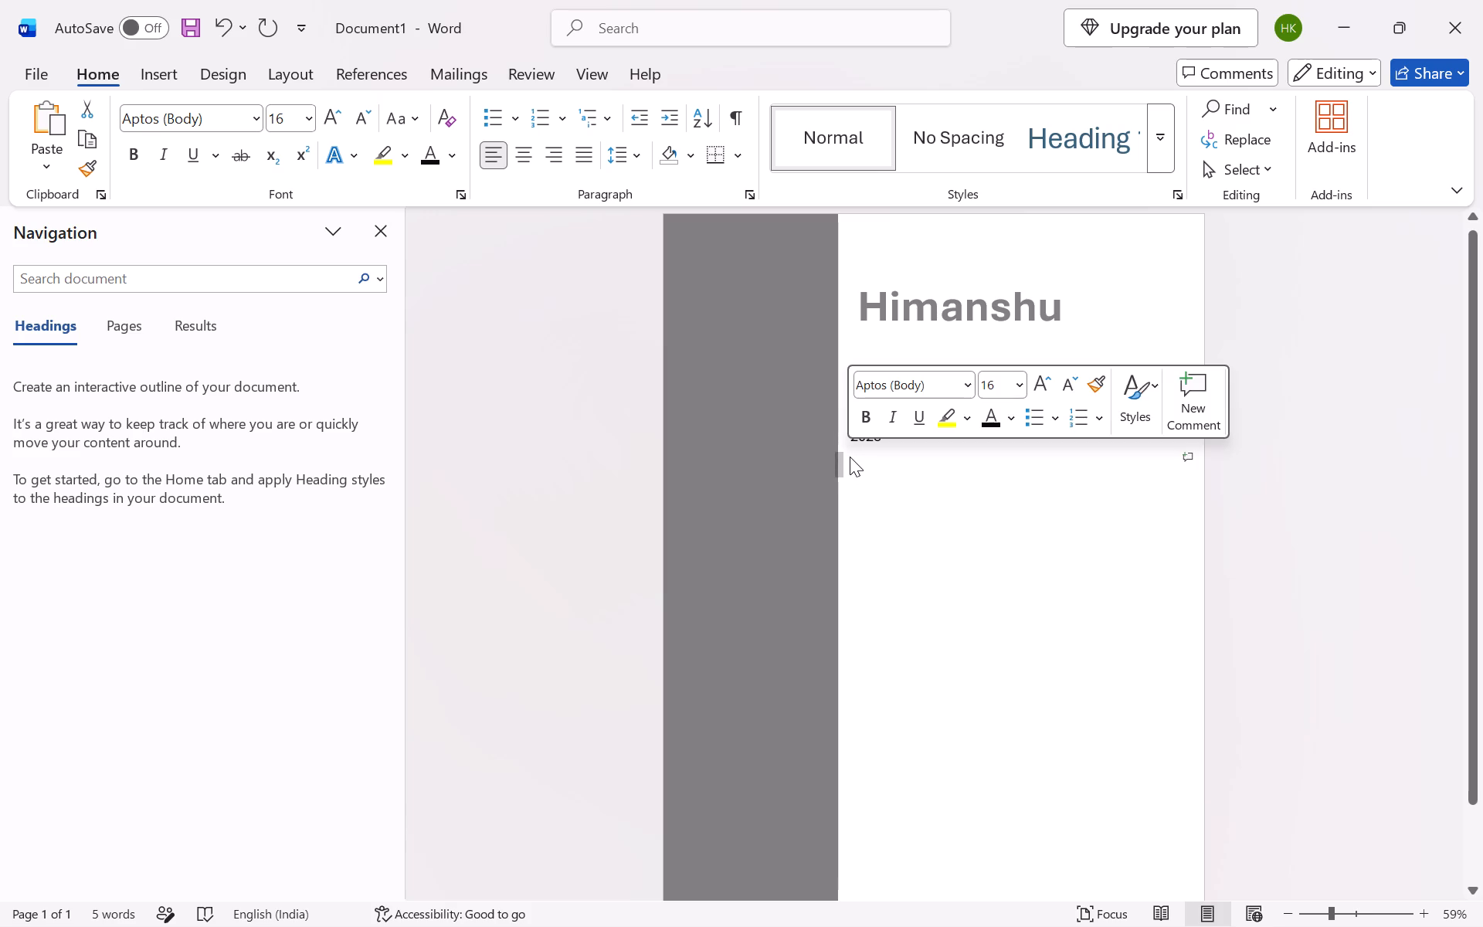
double_click(851, 457)
double_click(860, 457)
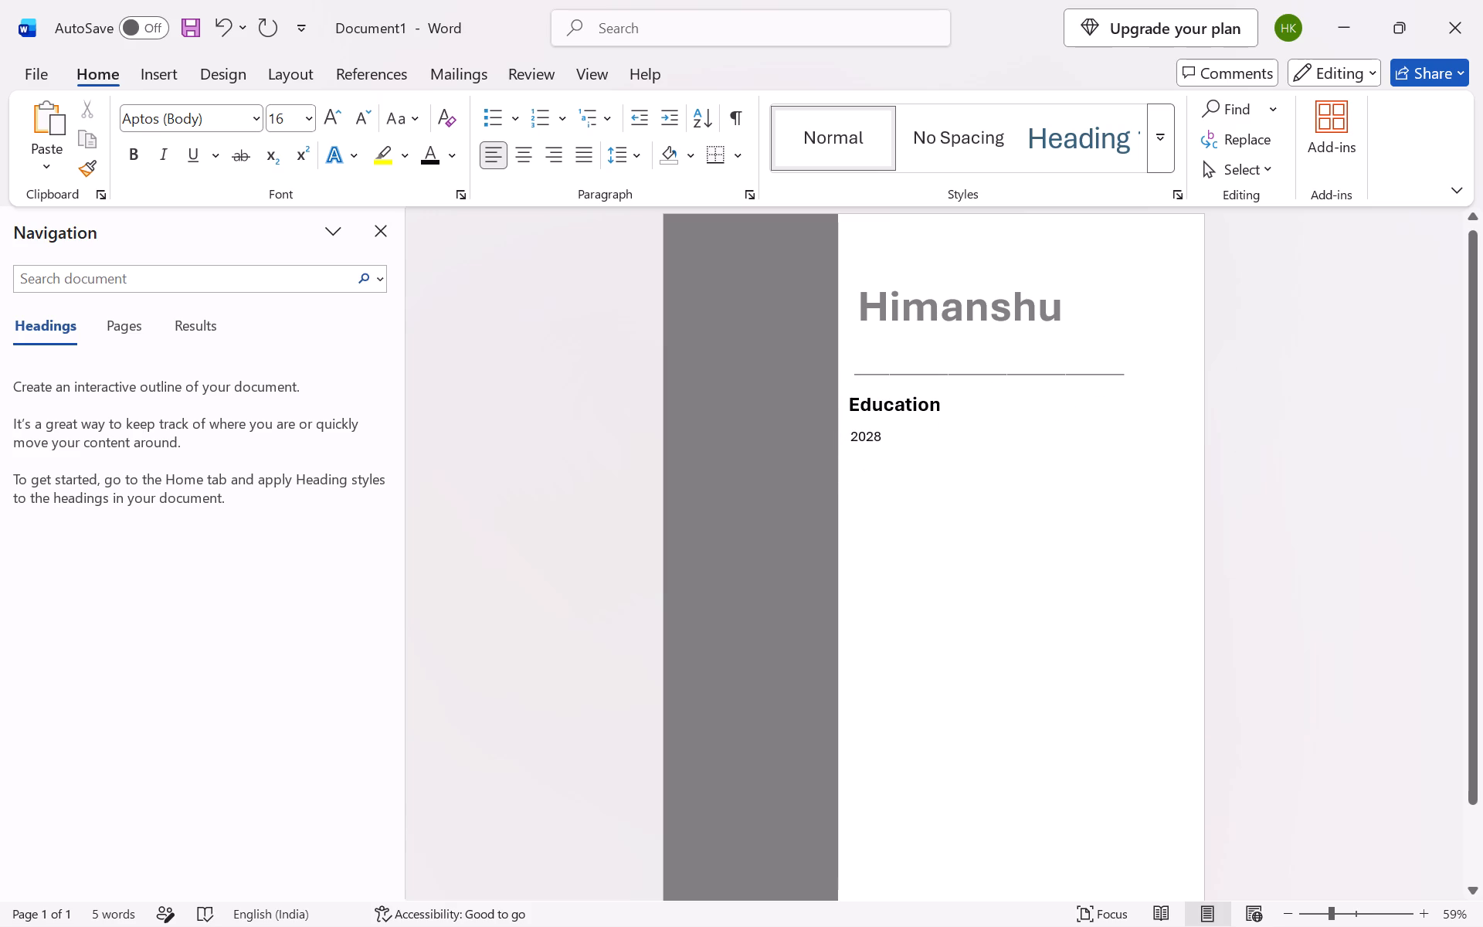
key(BackSpace)
key(space)
key(space)
key(space)
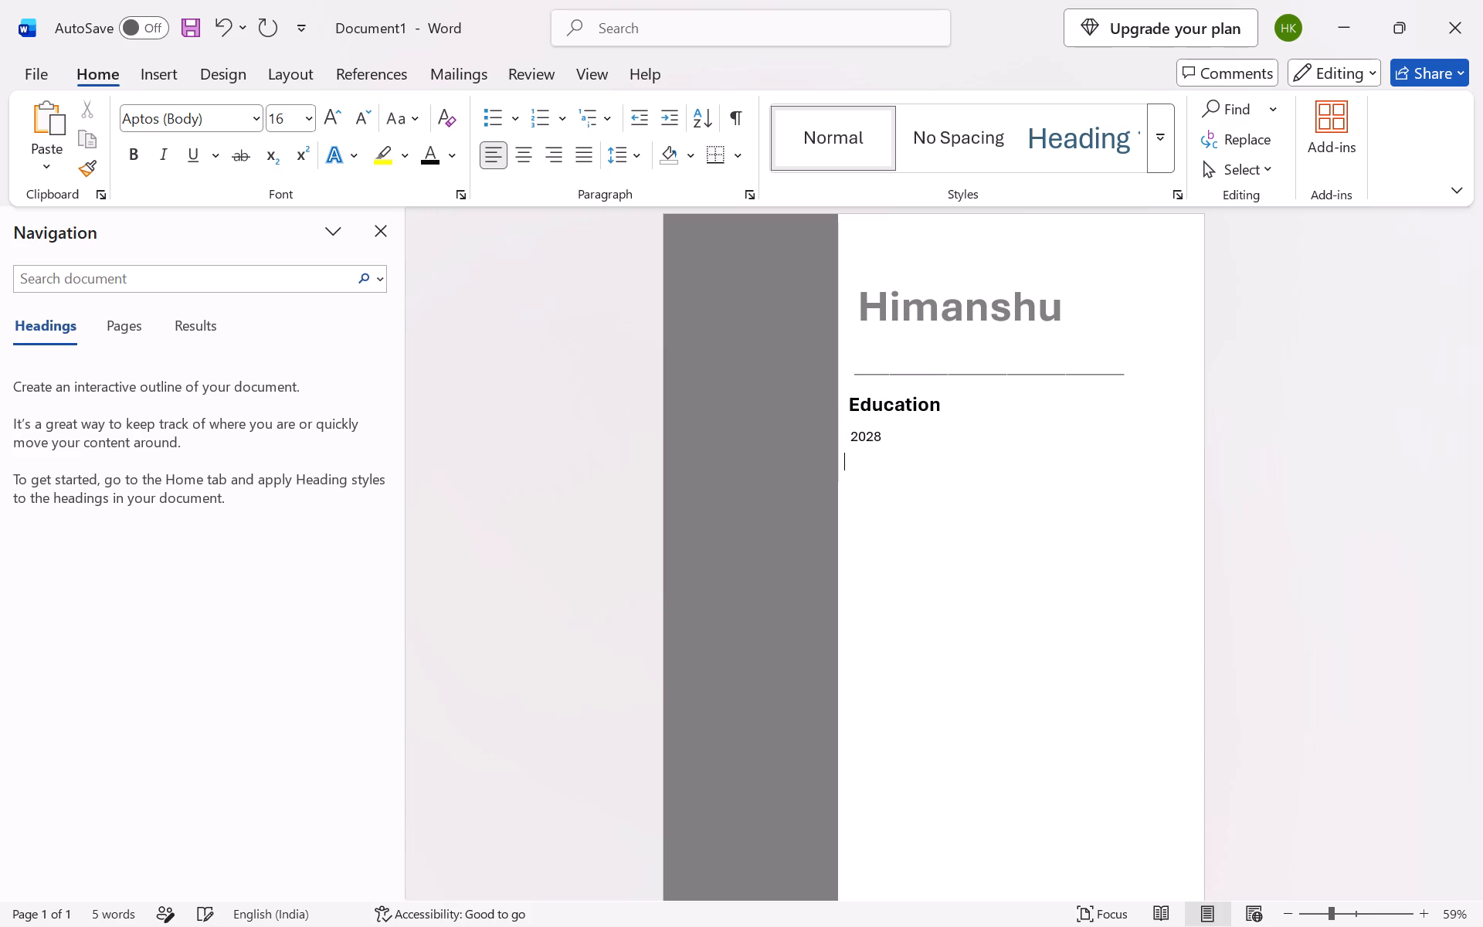
key(space)
Paste the copied profile paragraph starting "Ambitious B.com(Hons.) Business & finance" on the indented line below 2028.
key(ctrl+b)
key(ctrl+v)
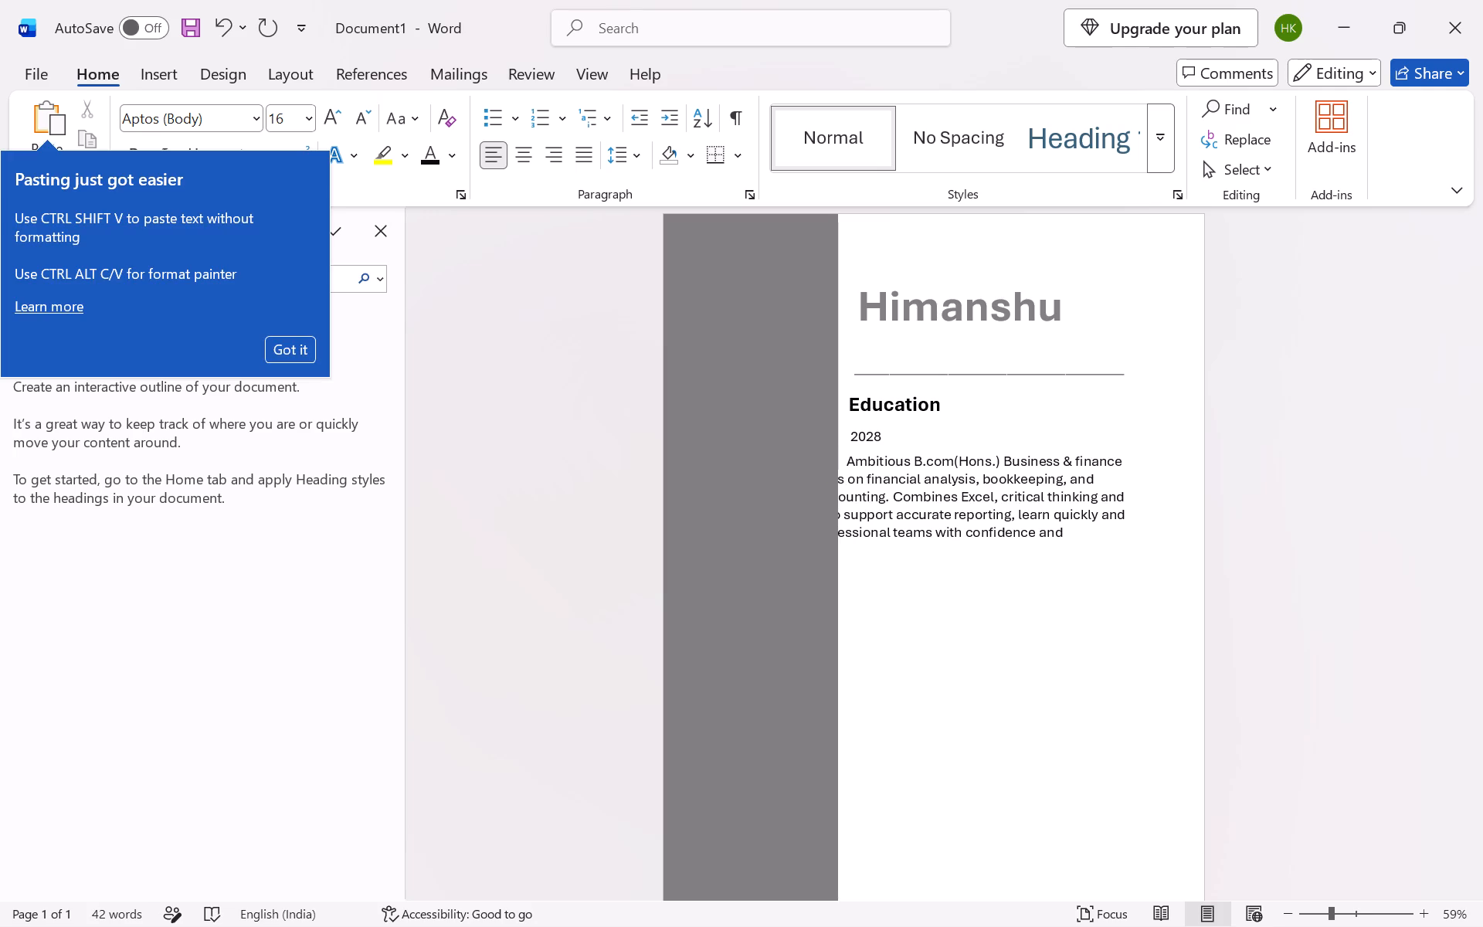
Undo the pasted profile paragraph and the latest spacing edits on the line below 2028.
key(BackSpace)
key(ctrl+z)
key(ctrl+z)
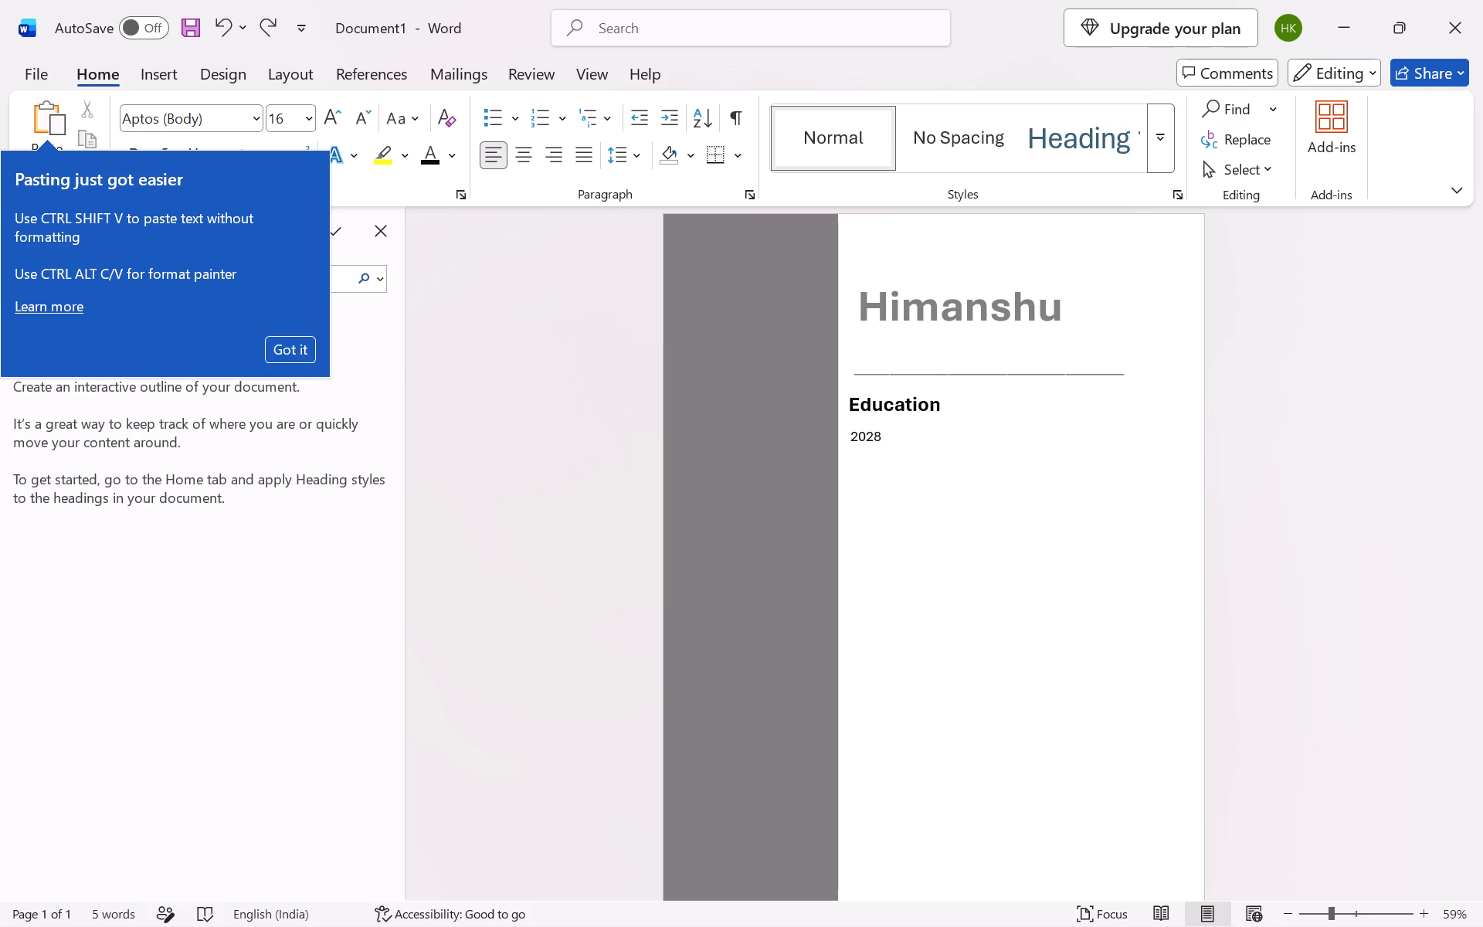
key(ctrl+z)
key(ctrl+z)
Add three leading spaces on the line below 2028 and enter "B.com(Hons.) | " in bold.
key(space)
key(space)
key(space)
key(ctrl+b)
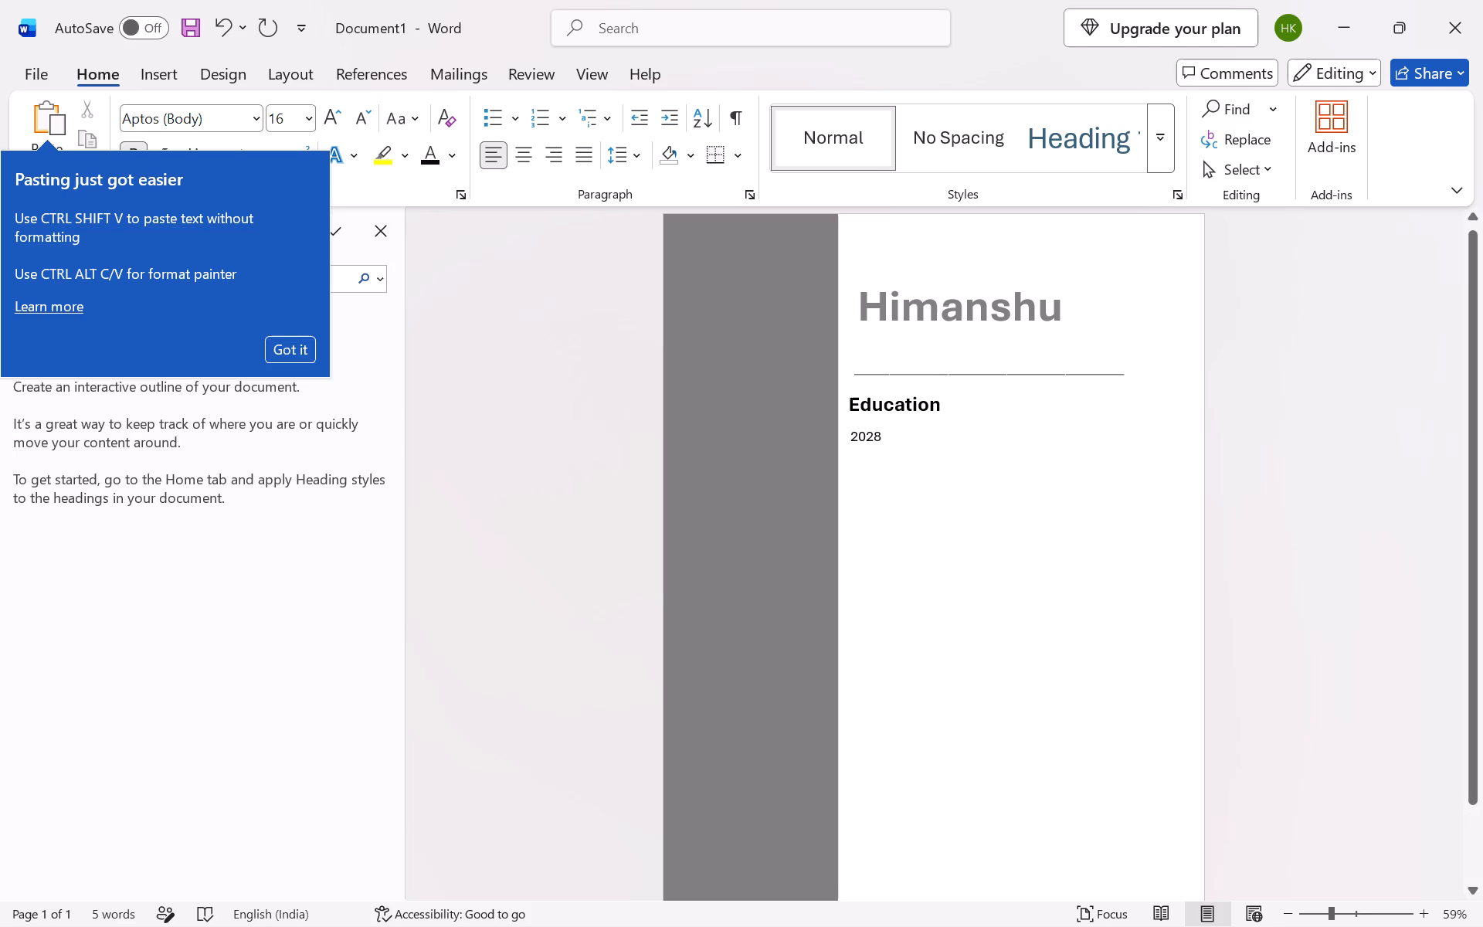
text(B.co)
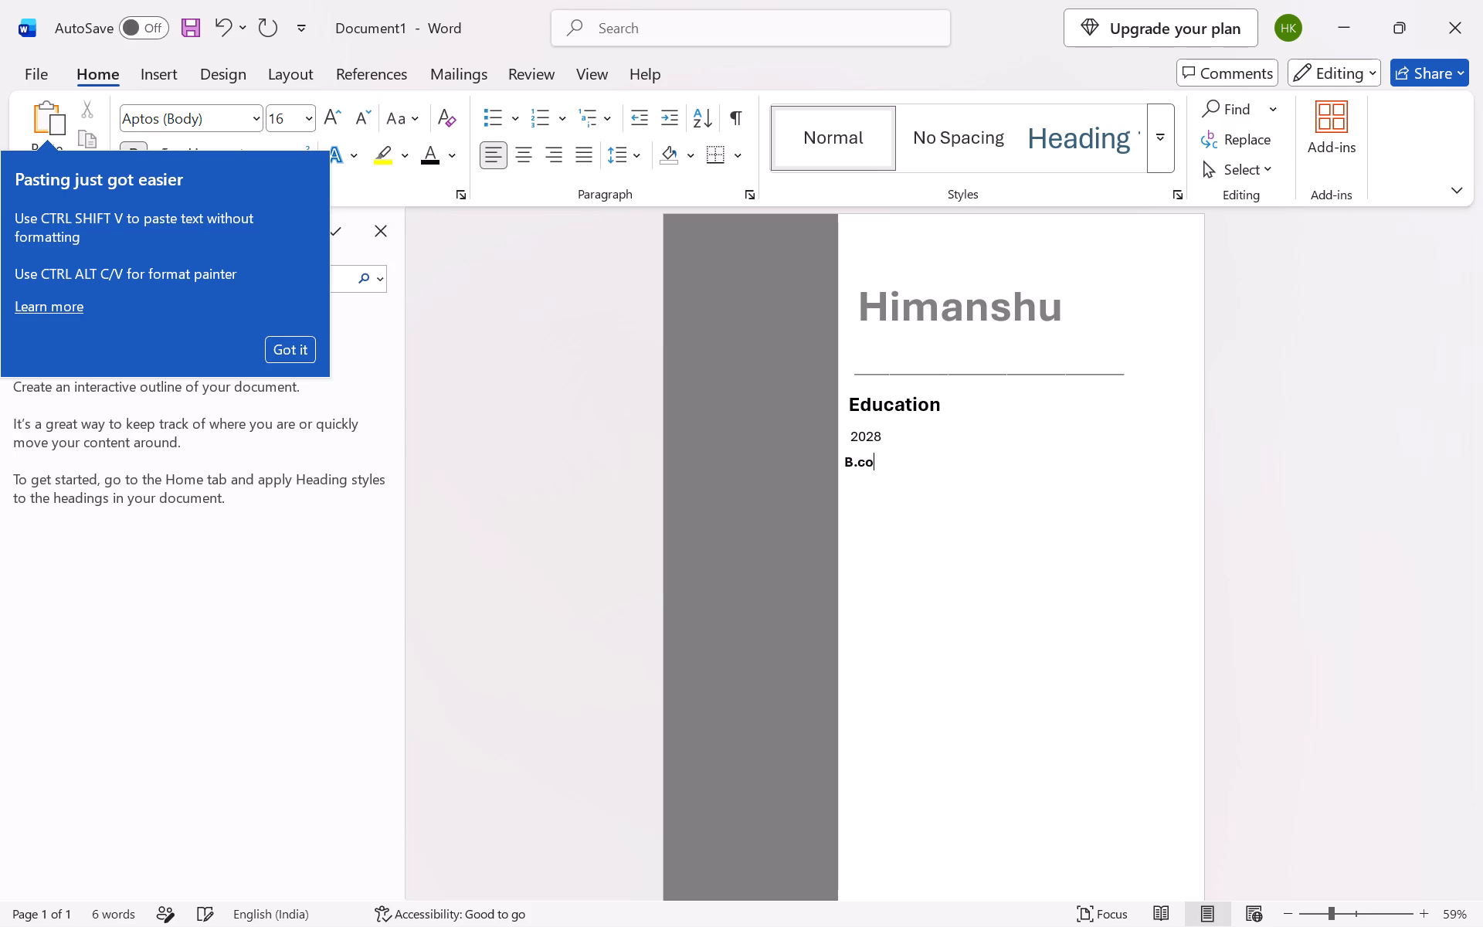
key(m)
key(shift+parenleft)
text(Hons.)
key(shift+parenright)
key(space)
key(shift+bar)
key(space)
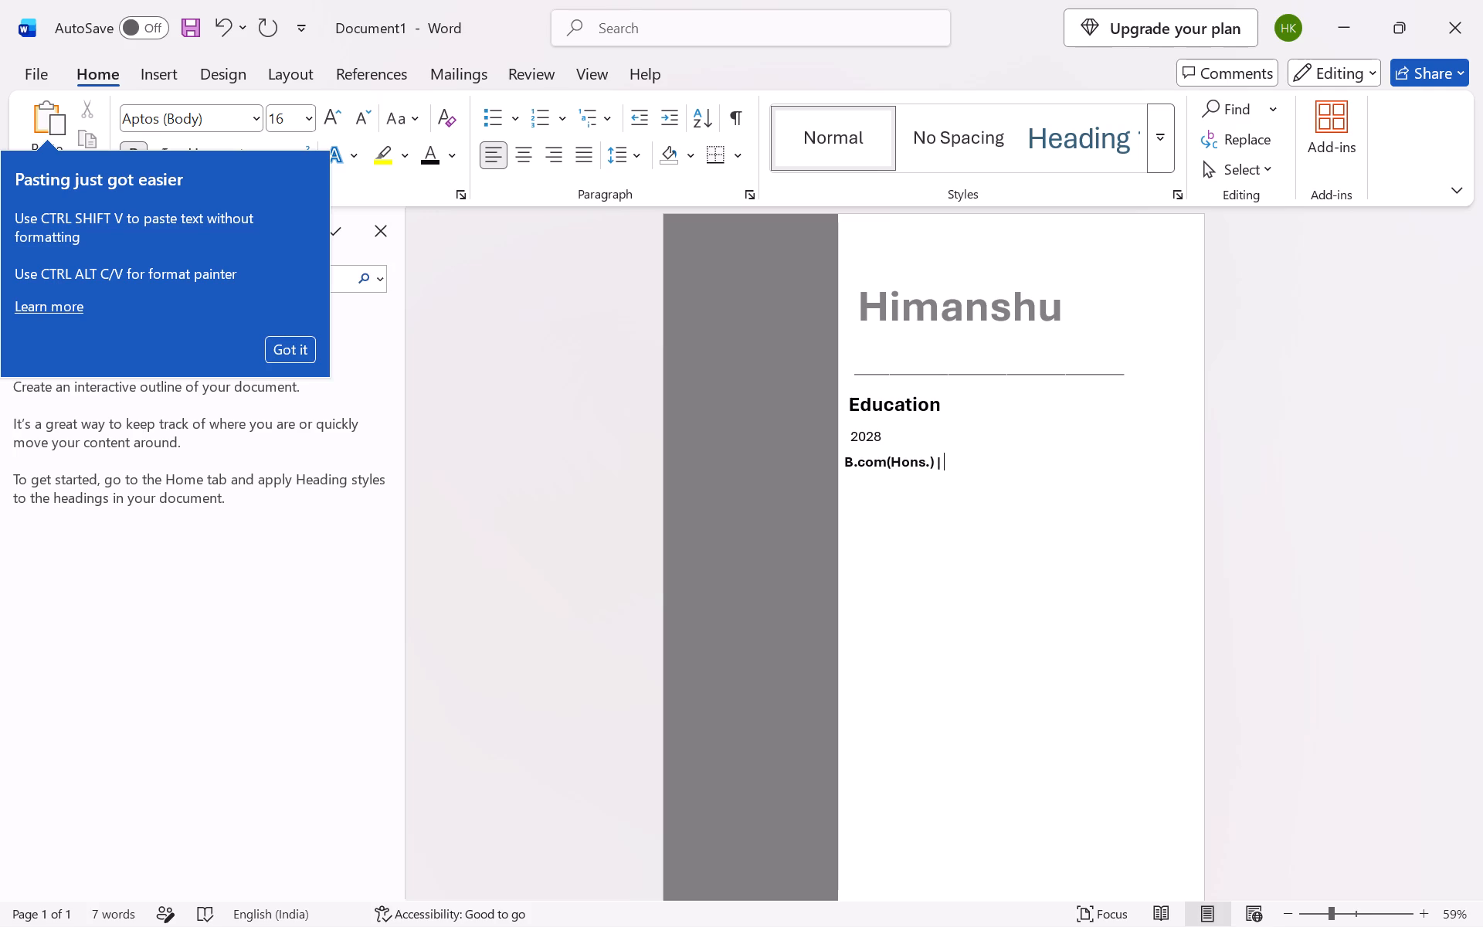
Continue the degree line in regular, non-bold text with "Business & Finance".
key(ctrl+b)
text(Business)
key(space)
text(&)
key(space)
text(FI)
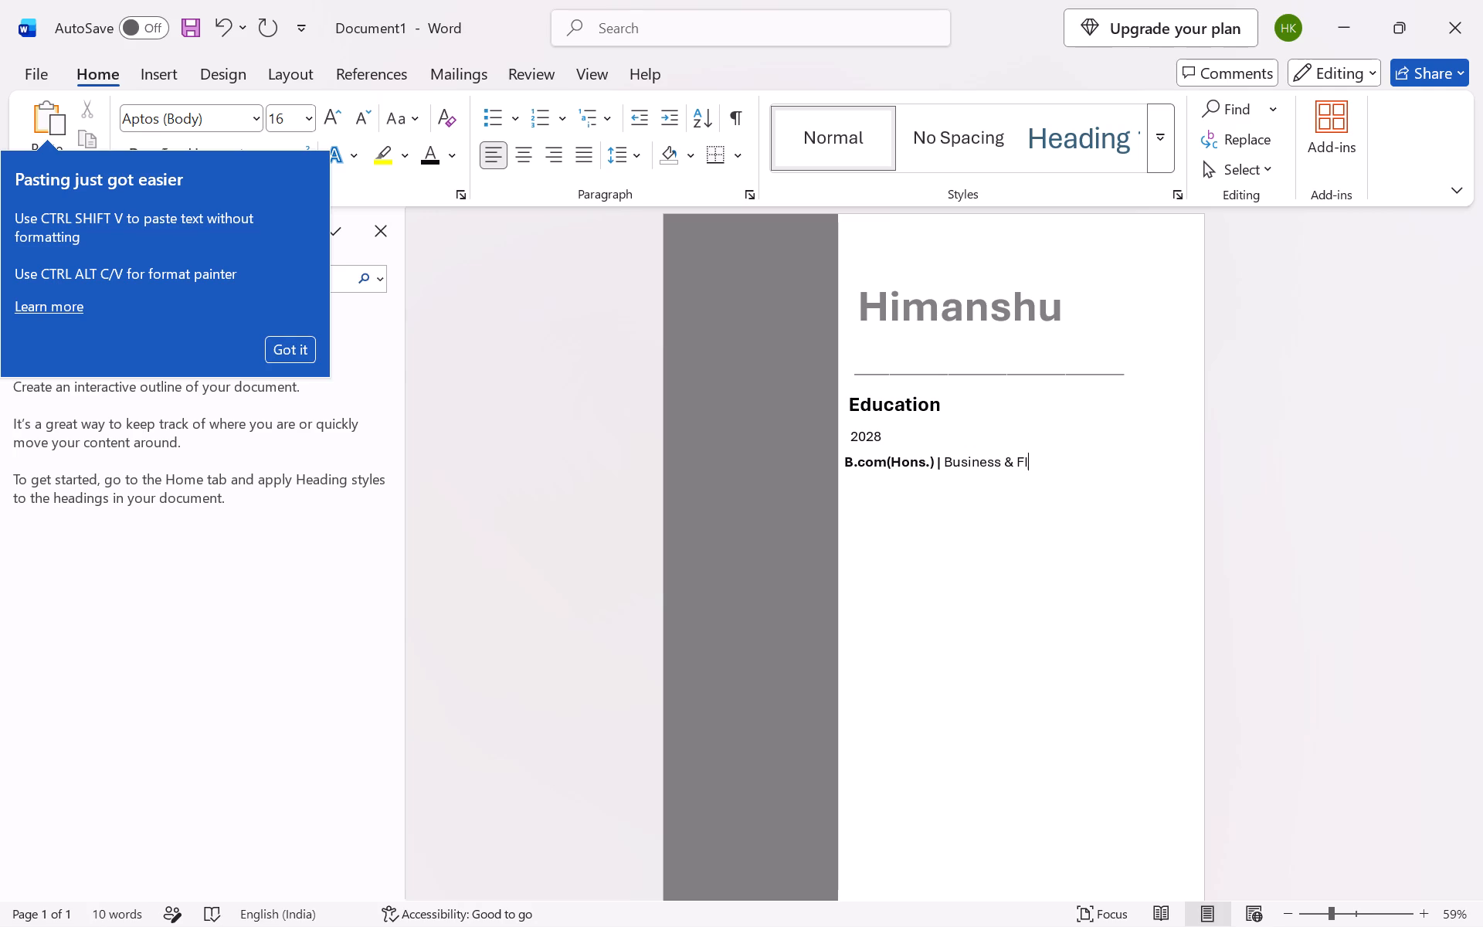
key(BackSpace)
key(i)
text(nance)
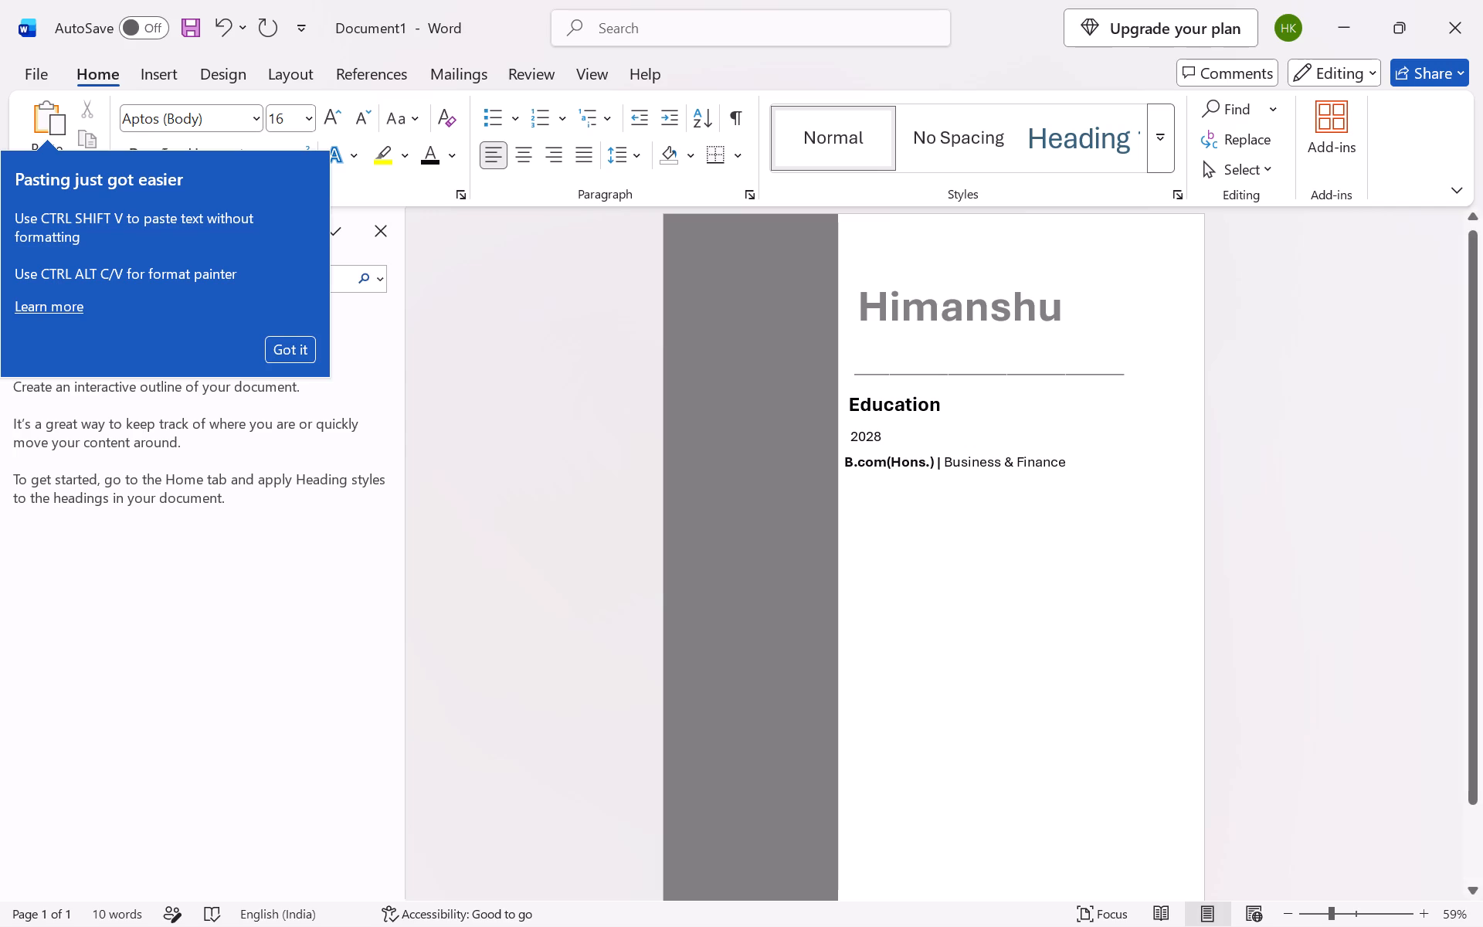
Format the empty line starting below the degree line as size 16, non-bold, with the Automatic font colour.
double_click(843, 478)
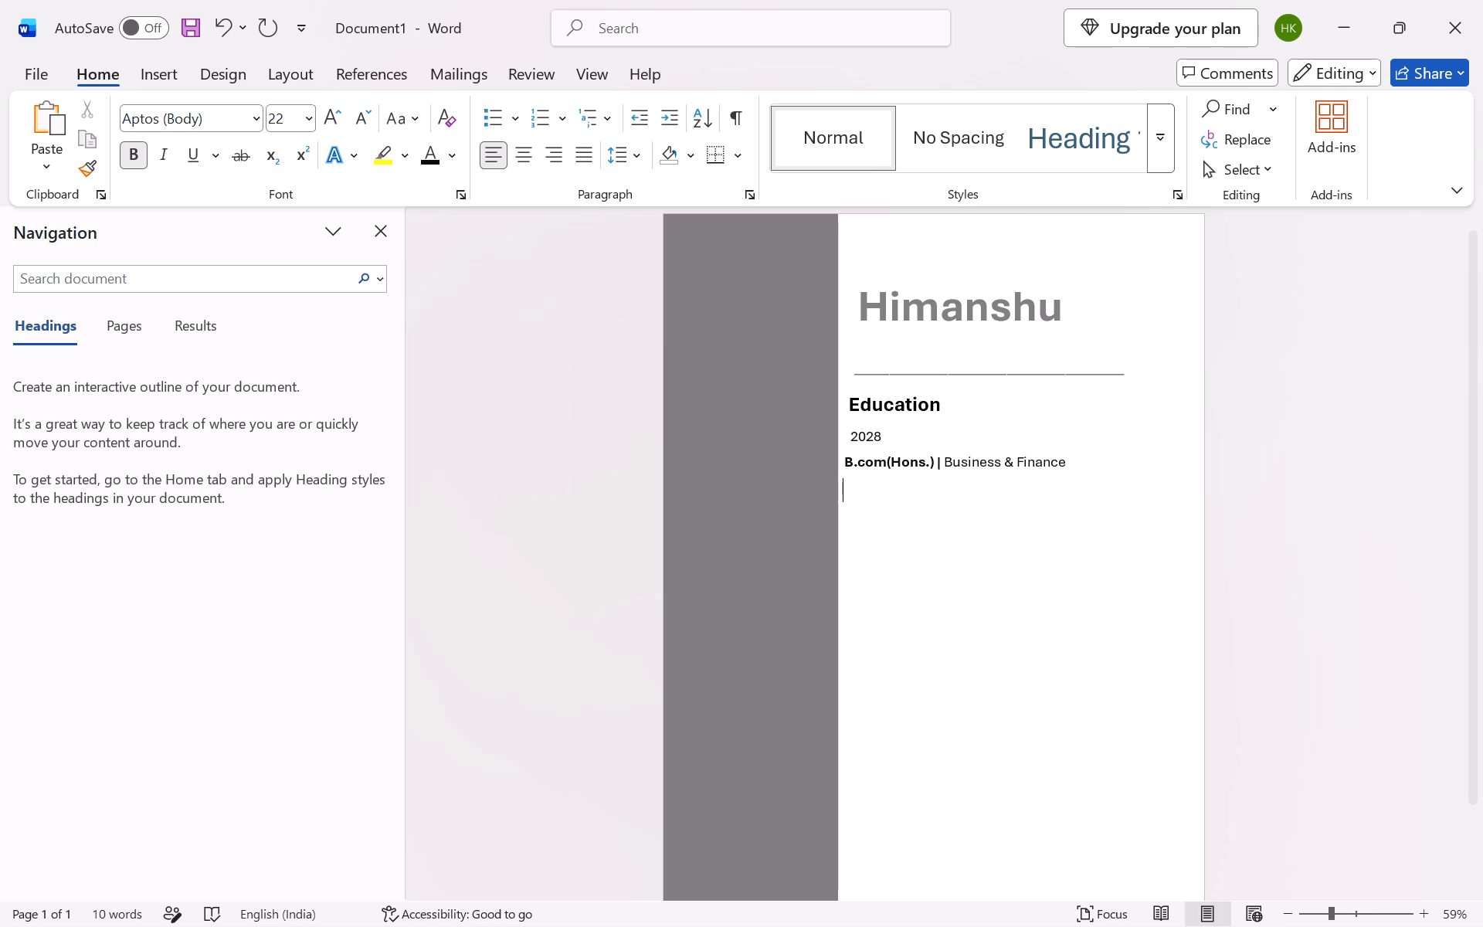
text(CT)
key(shift+BackSpace)
key(shift+BackSpace)
double_click(368, 108)
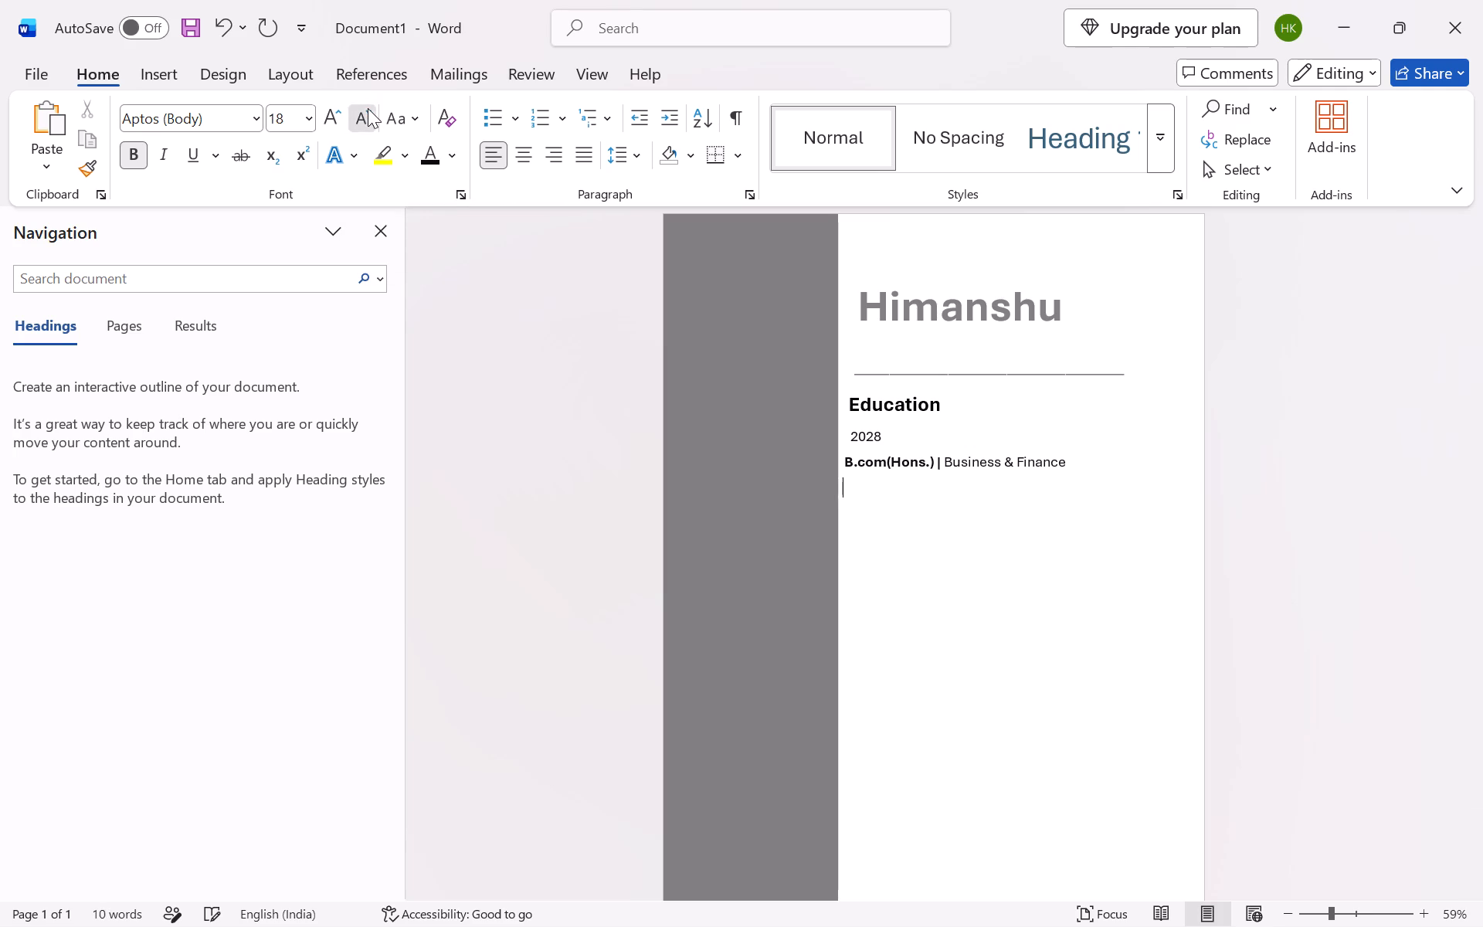
click(368, 108)
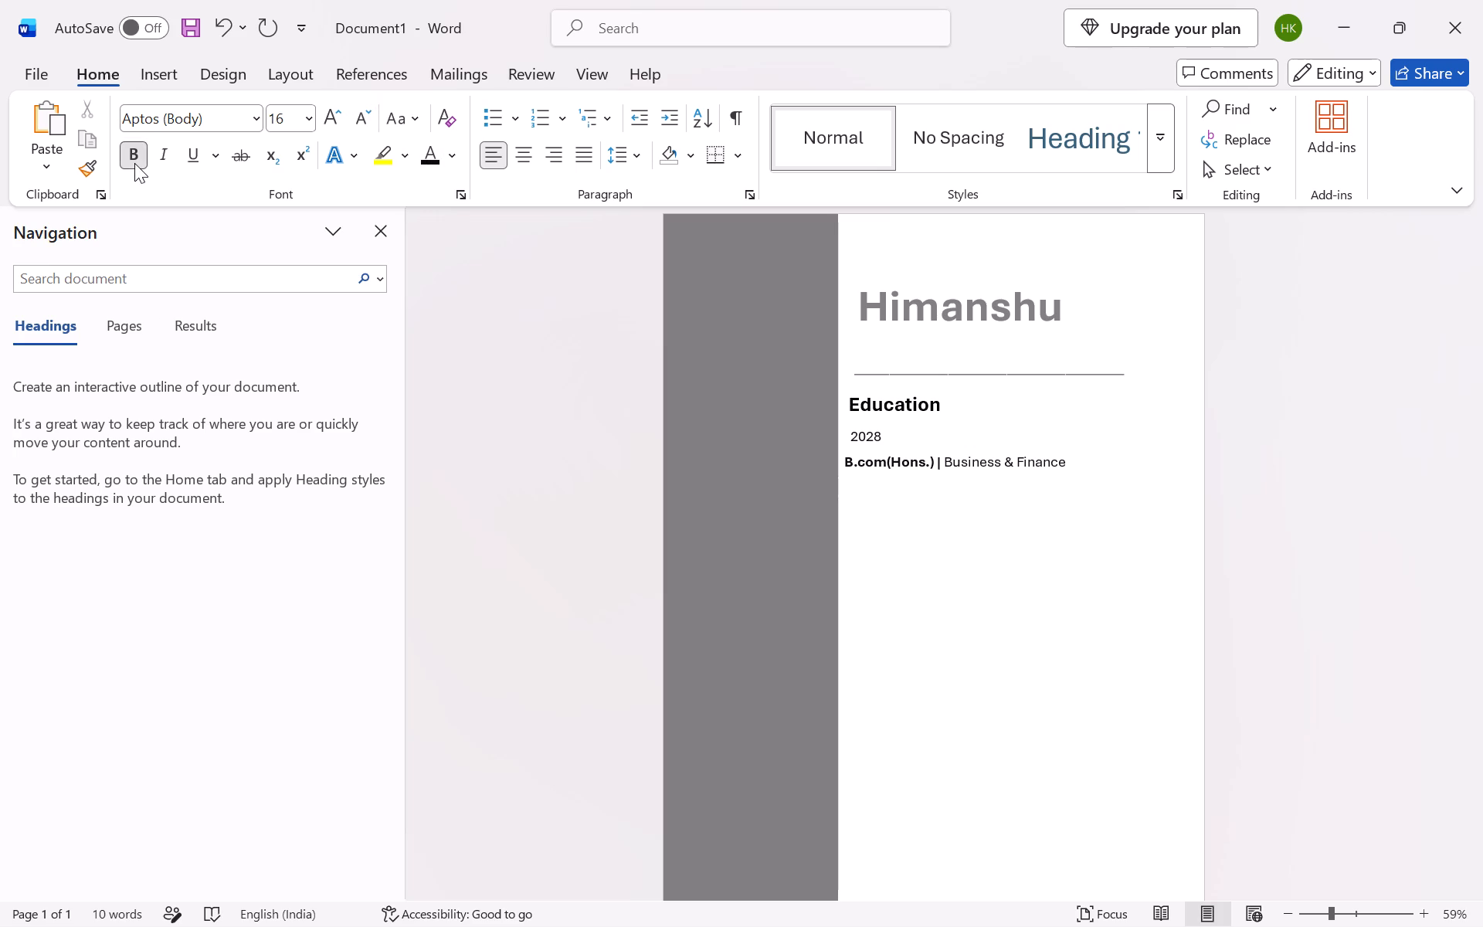
click(134, 163)
click(450, 148)
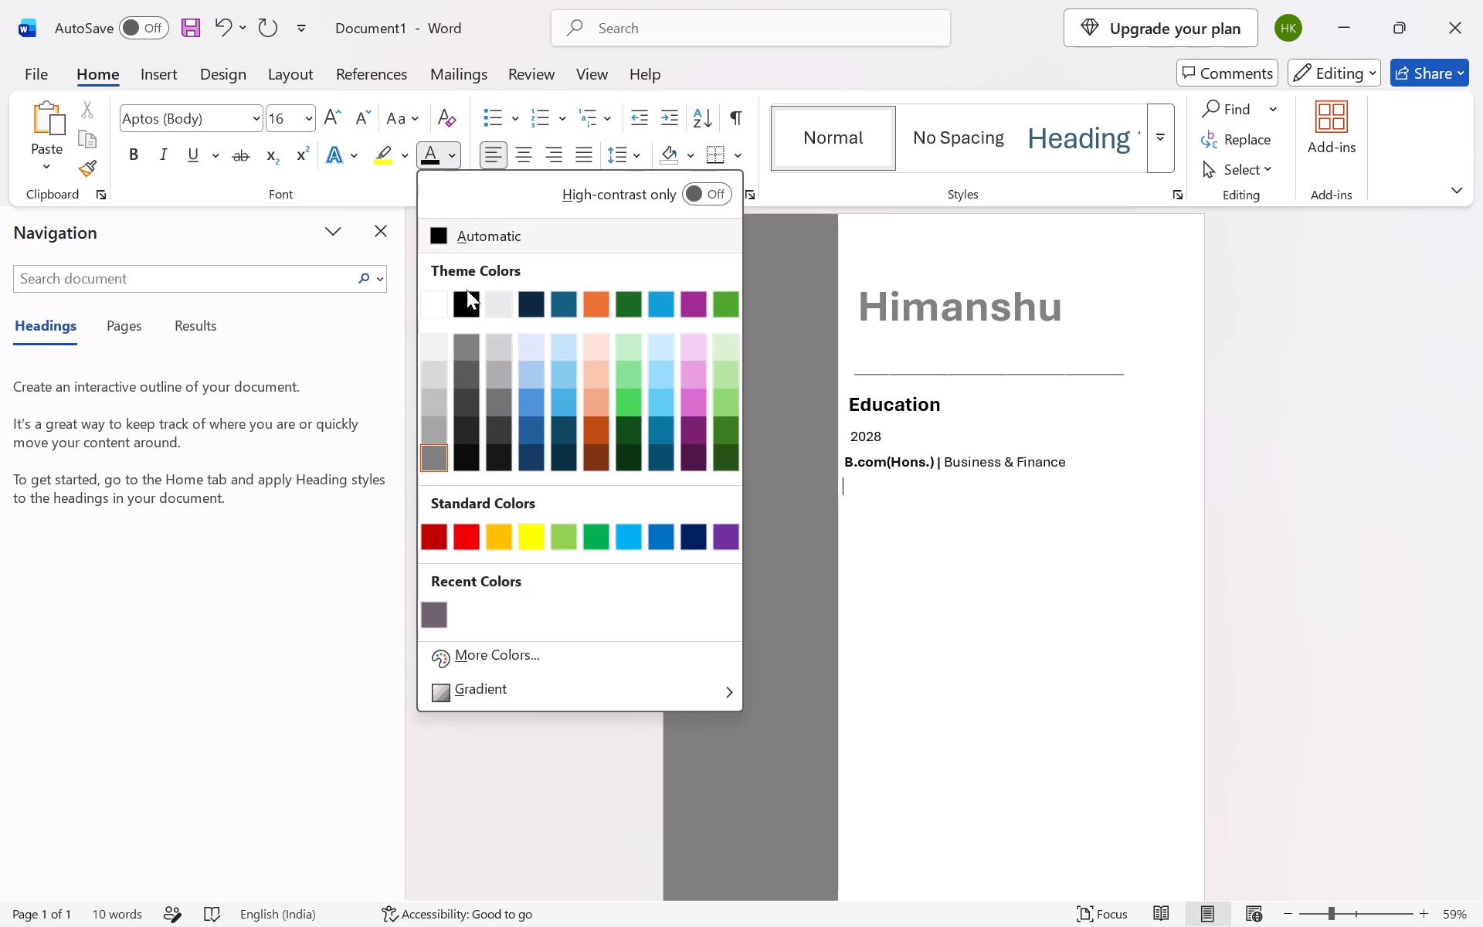
click(437, 232)
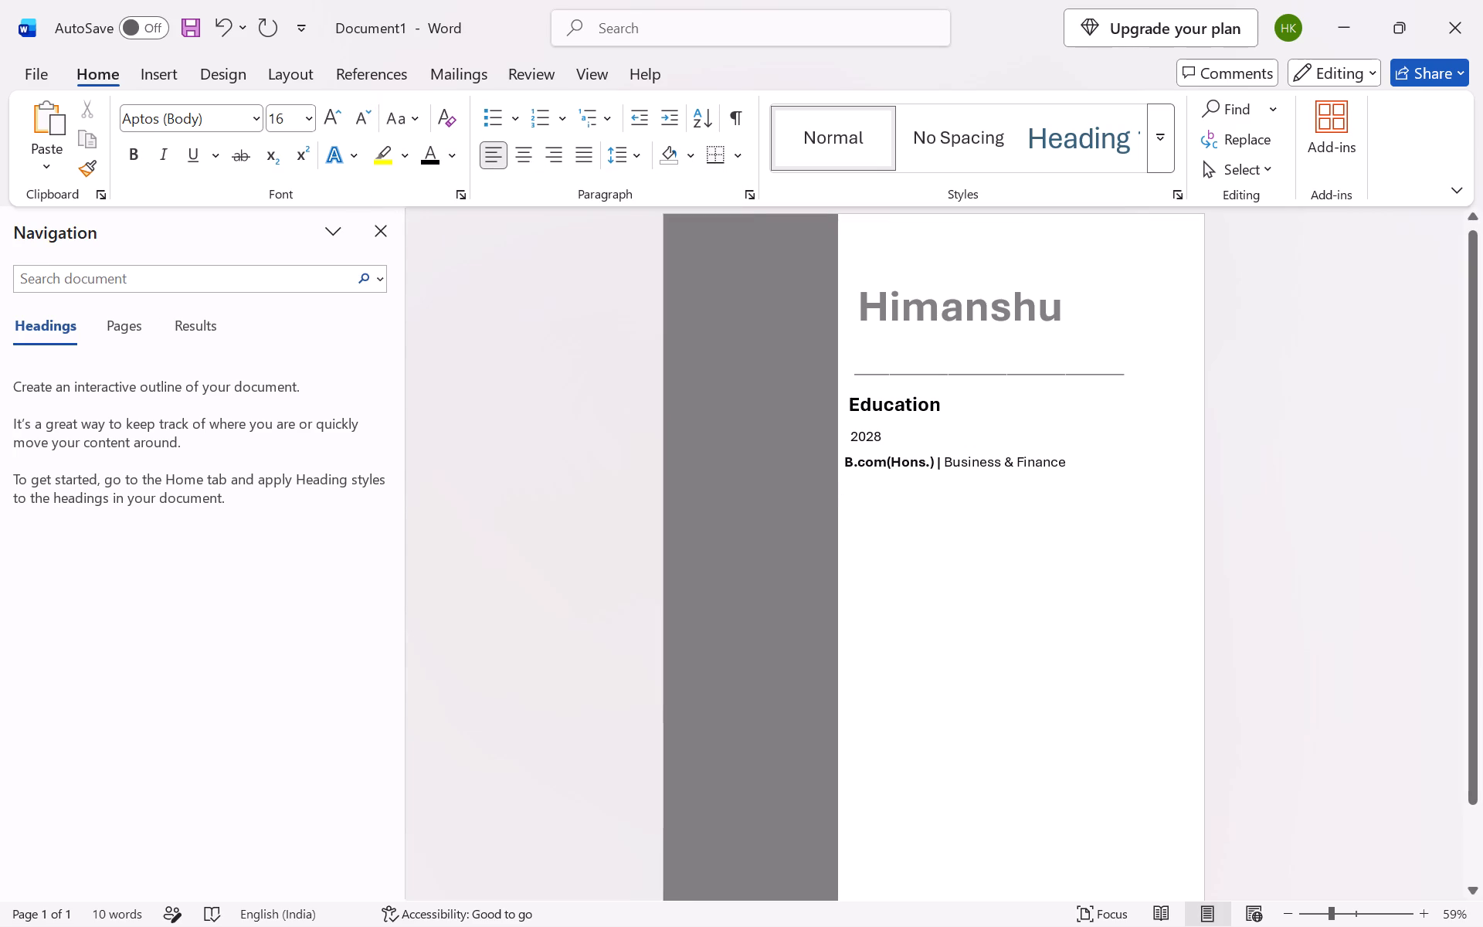
Enter "CT Institute of Management & IT, Maqsudan, " on the line below the degree.
text(CT)
key(space)
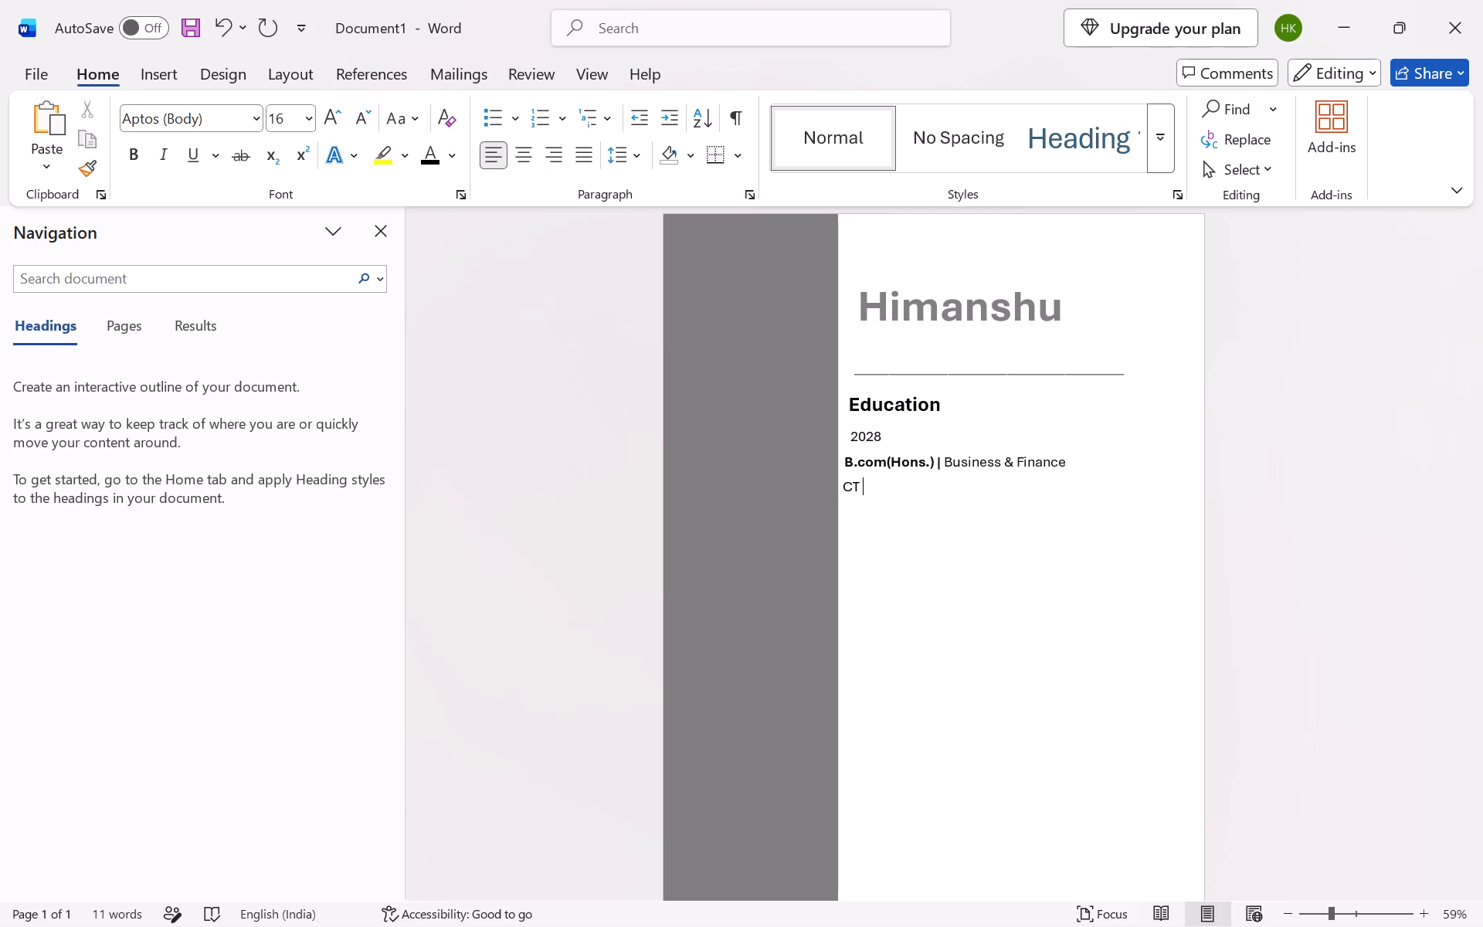
text(Institute)
key(space)
text(of Manage)
text(ment &)
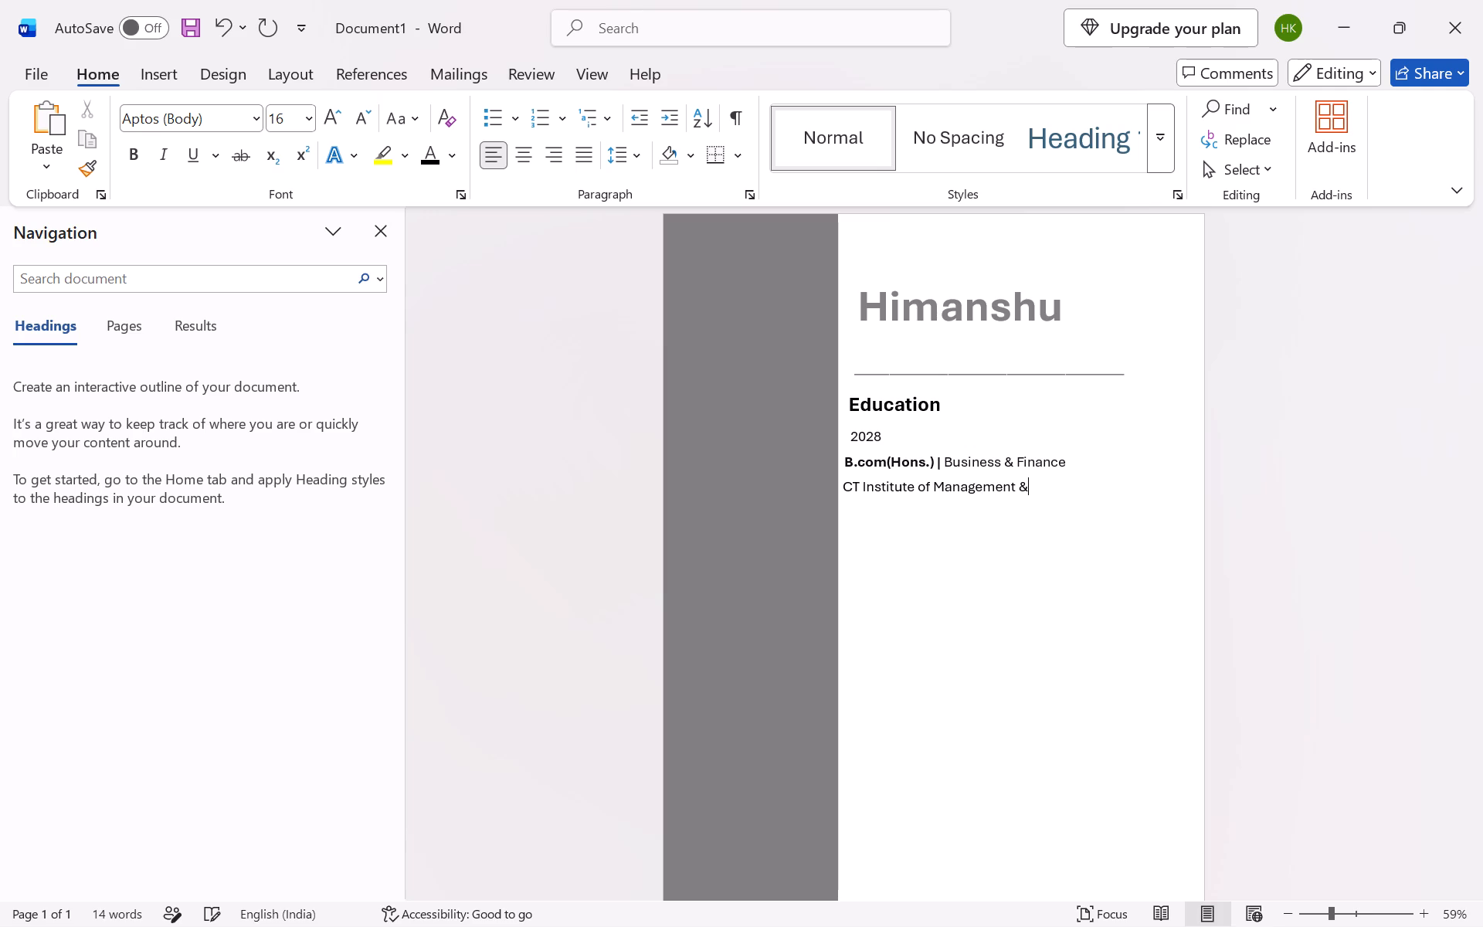
key(space)
text(IT)
text(, Ma)
text(qsudan)
text(,)
key(space)
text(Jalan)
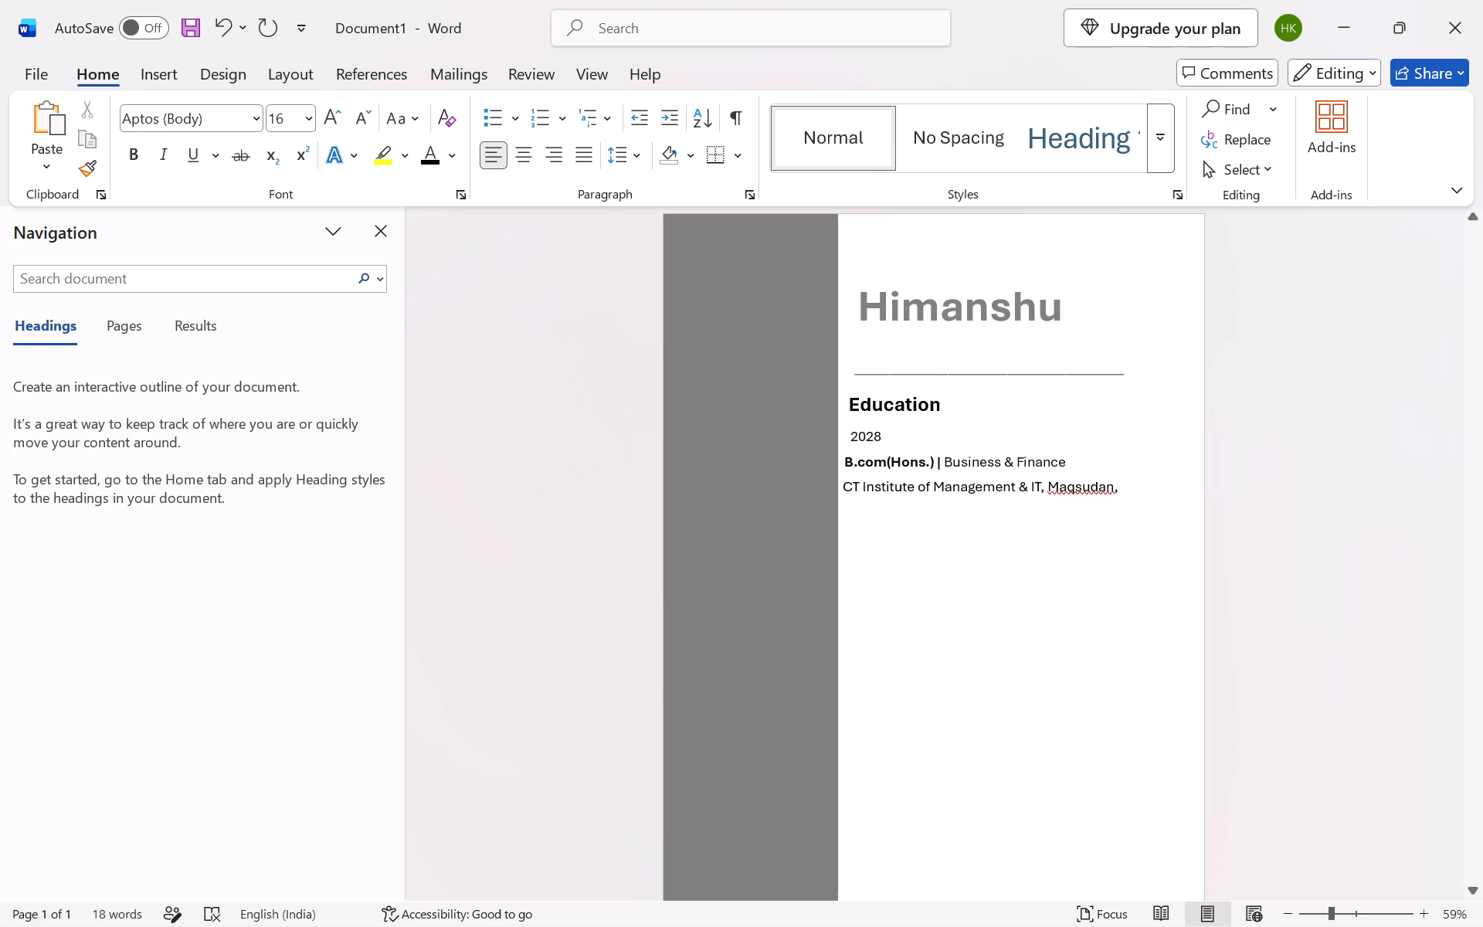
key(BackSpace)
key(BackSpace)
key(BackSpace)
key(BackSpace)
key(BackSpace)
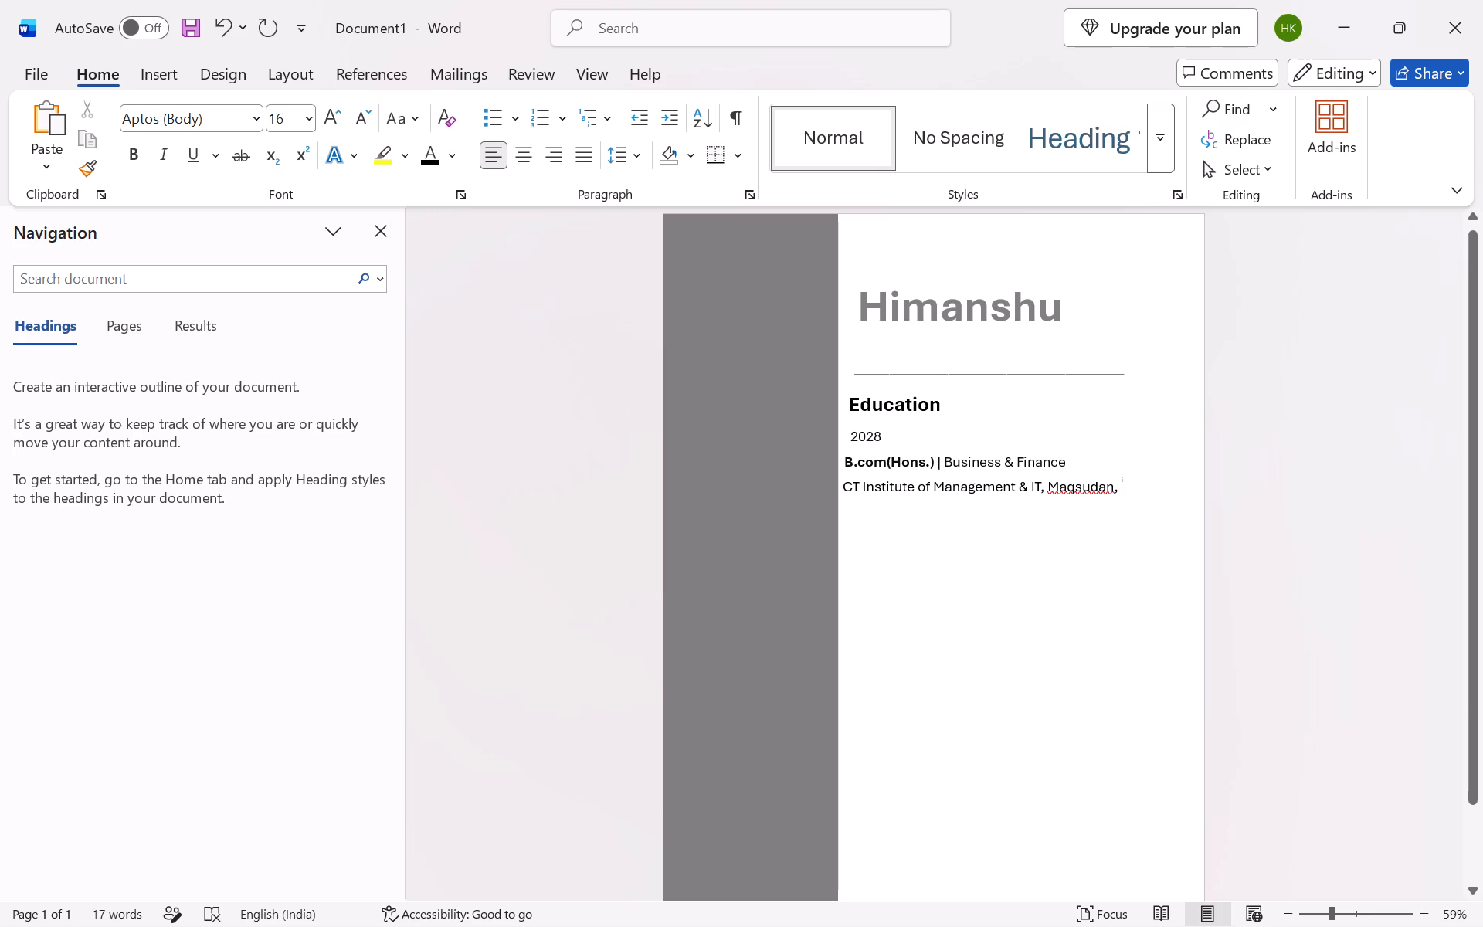
Select the grey sidebar shape.
ctrl+scroll(947, 535, up, 8)
ctrl+scroll(947, 535, down, 1)
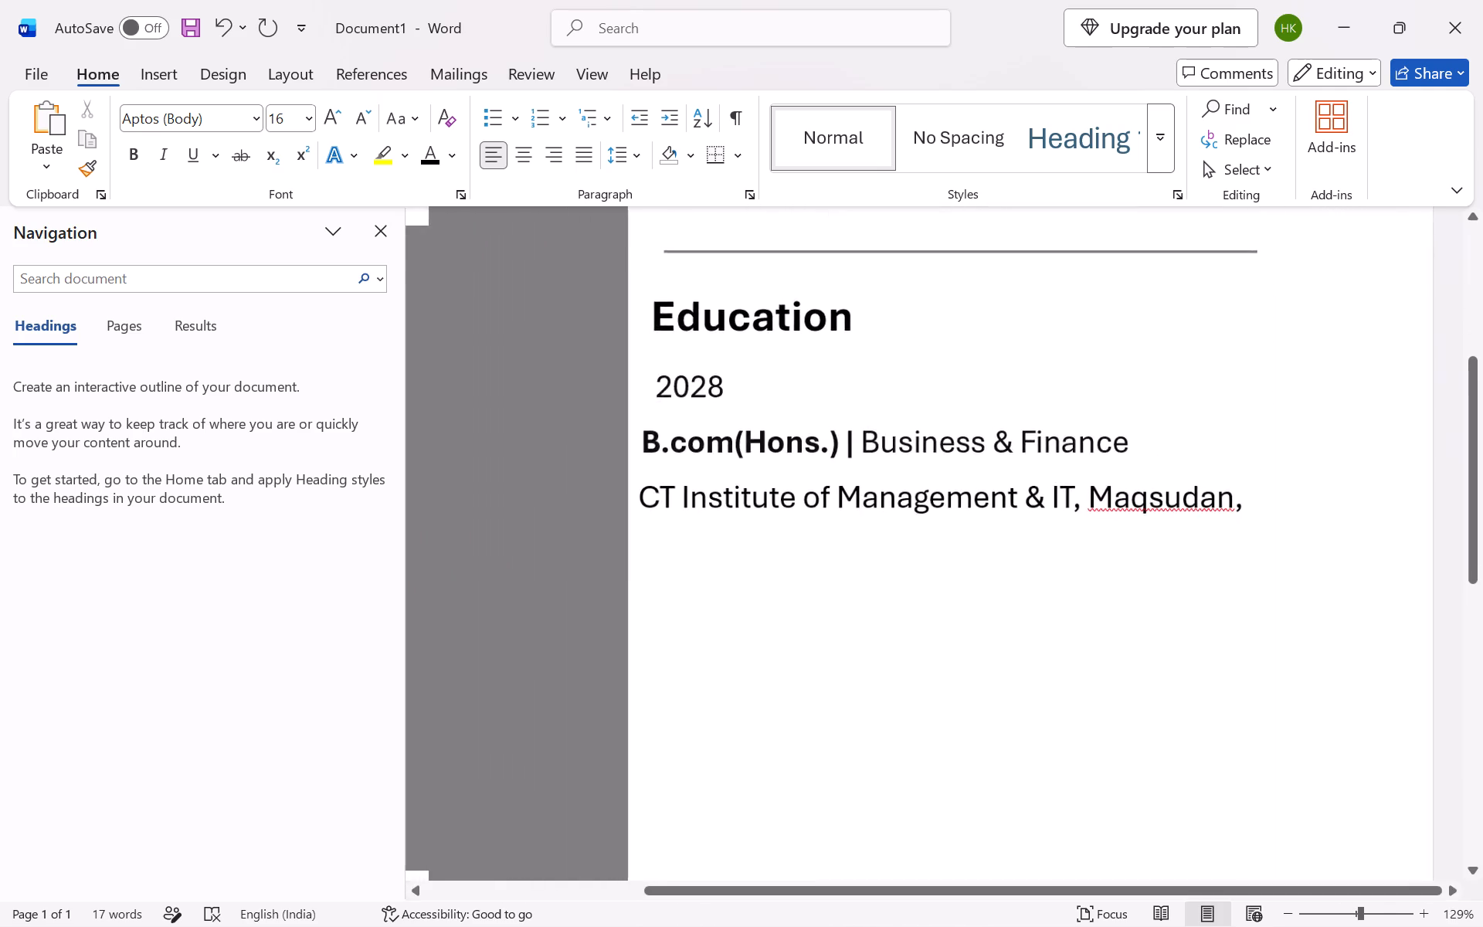
ctrl+scroll(947, 535, down, 6)
ctrl+scroll(847, 398, down, 1)
click(819, 240)
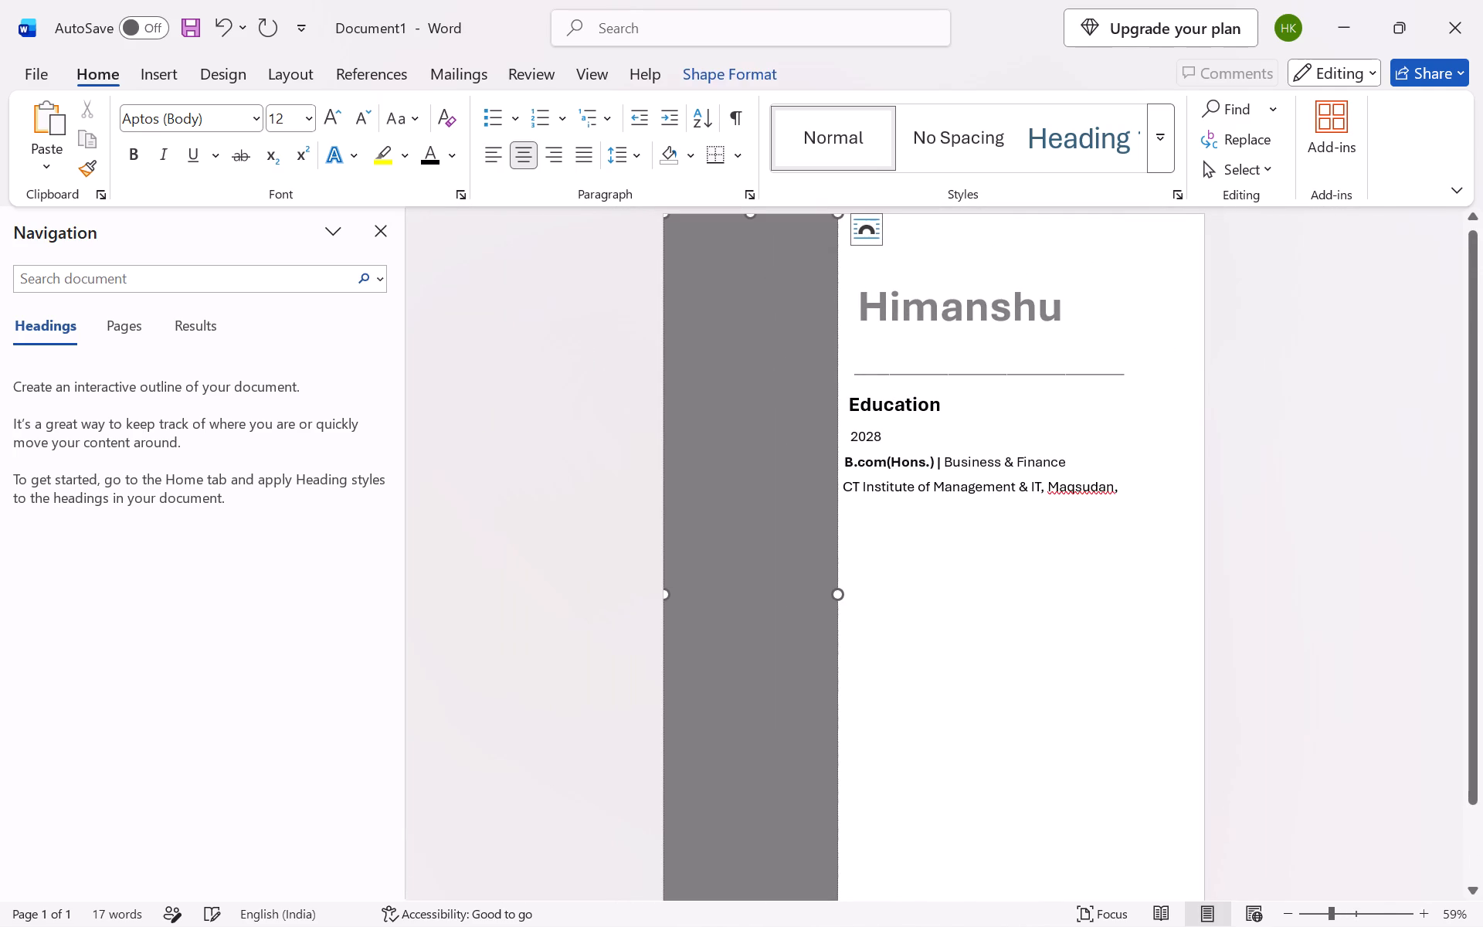
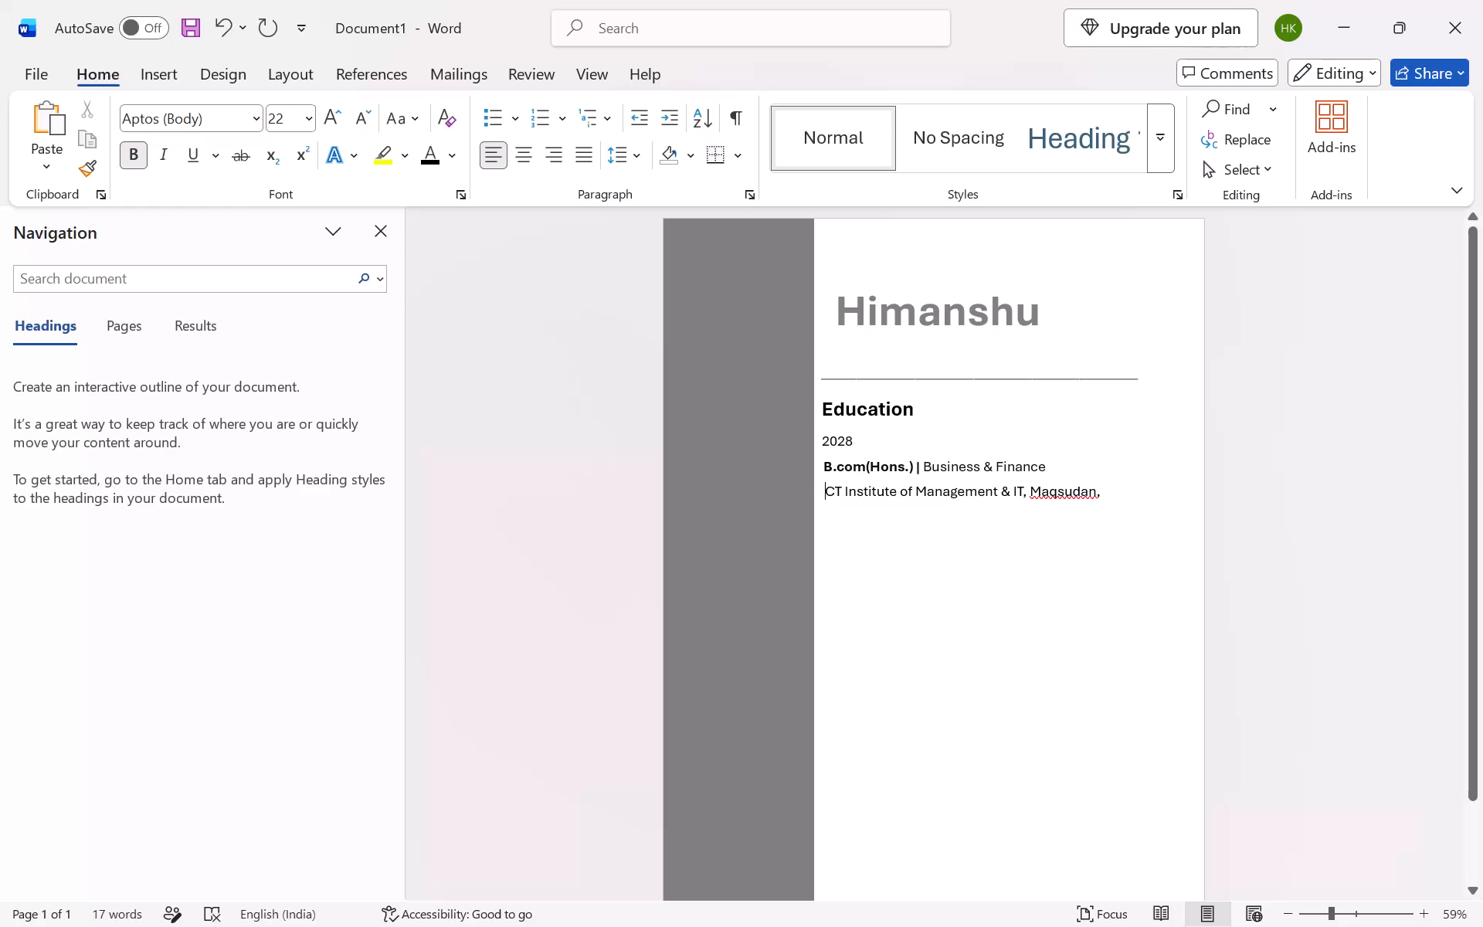
Set the page margins to the Narrow preset, 1.27 cm on all sides.
click(1125, 483)
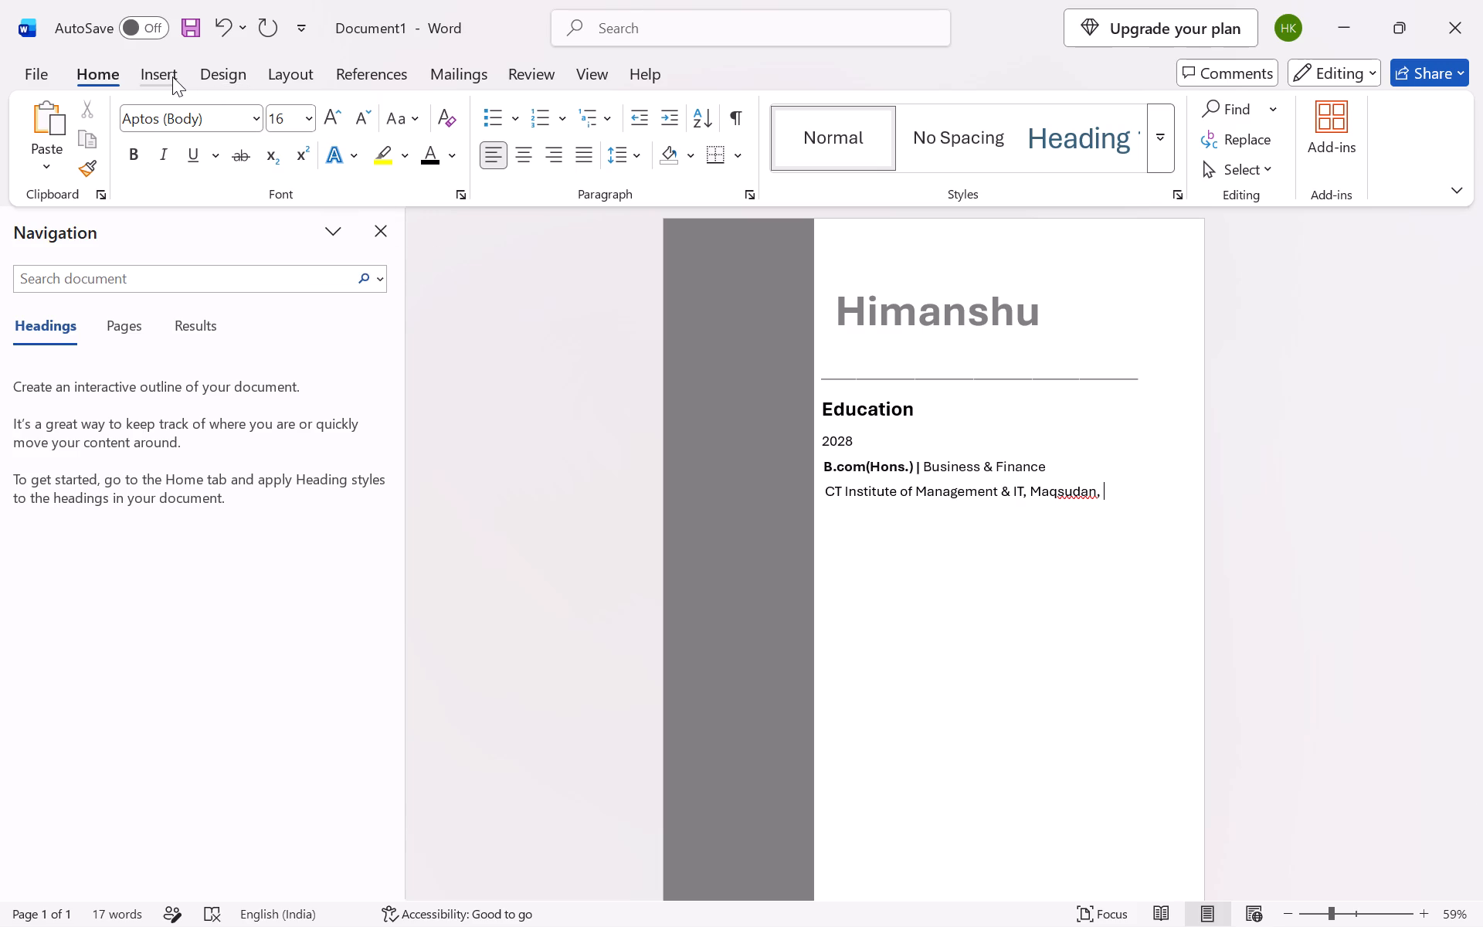
click(283, 80)
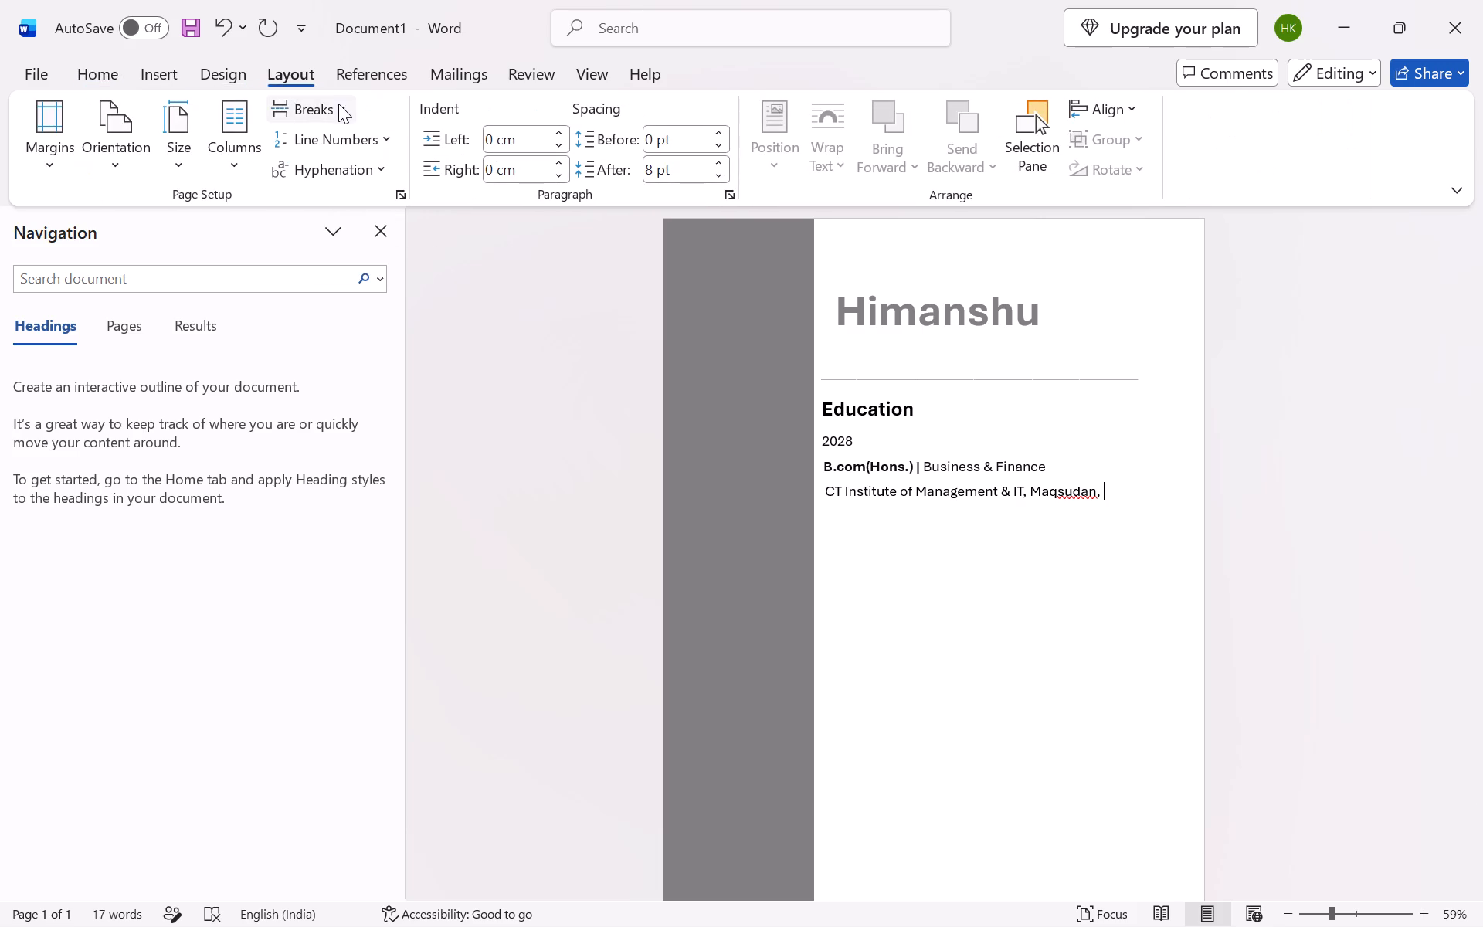
click(60, 128)
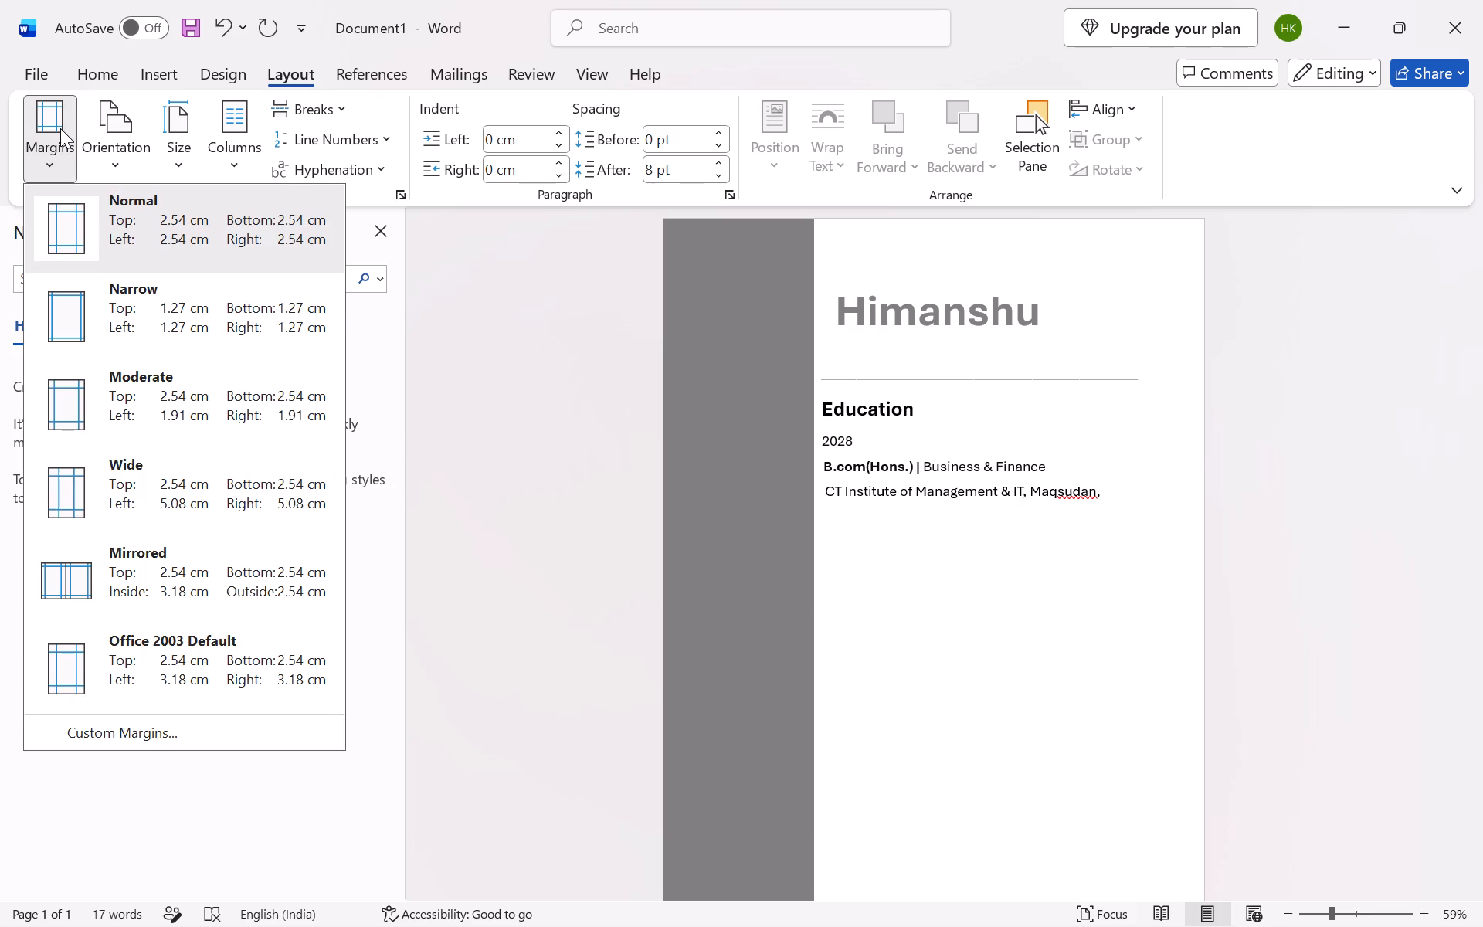
click(94, 321)
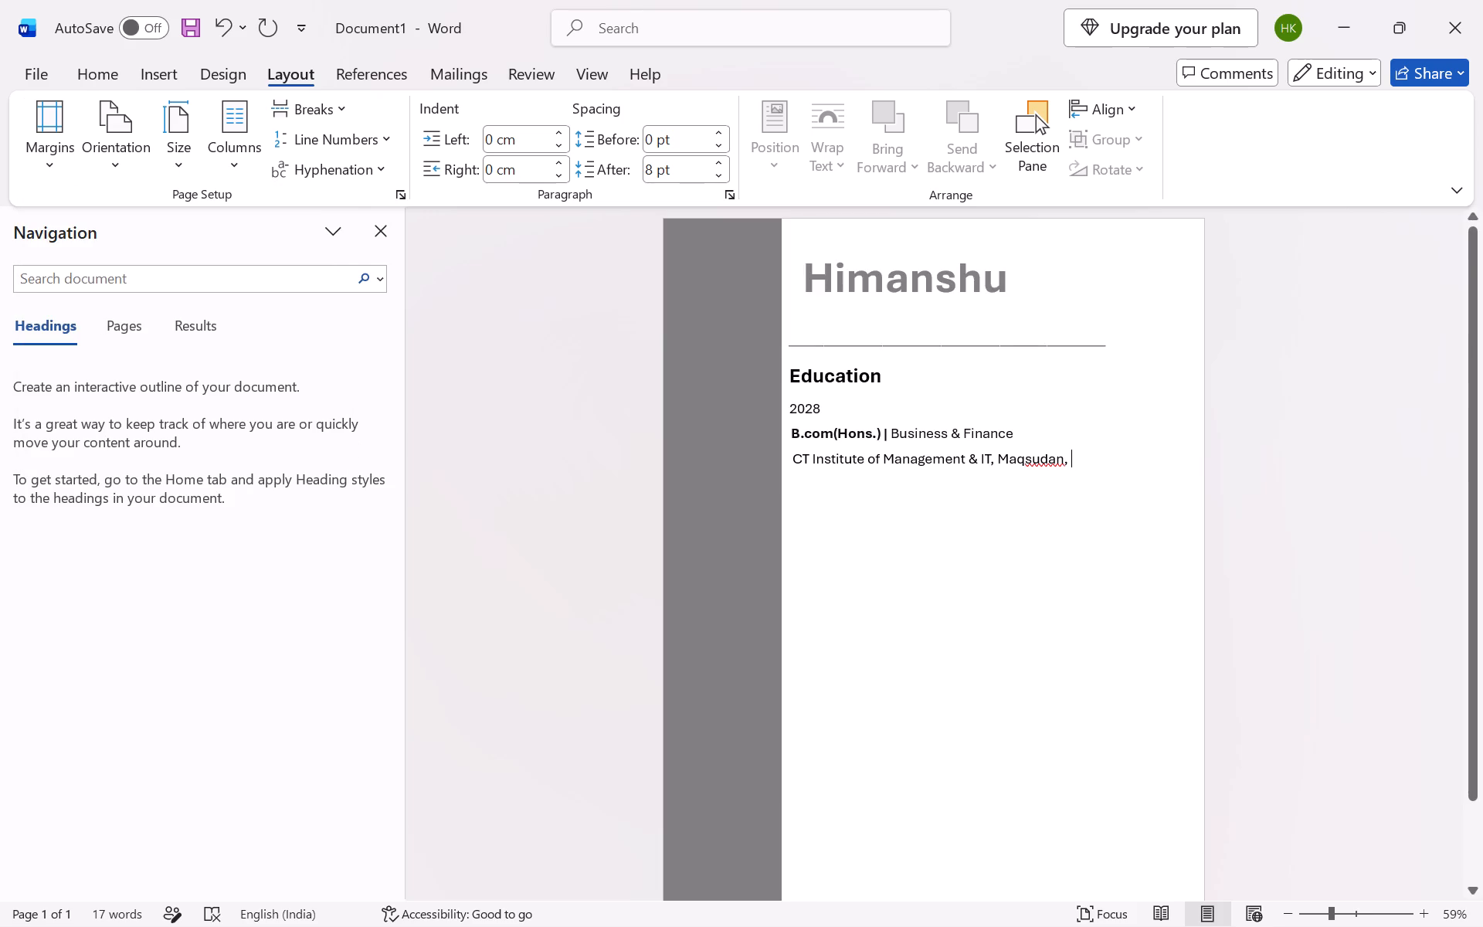
Lengthen the divider line beneath the name heading by five underscores.
click(1064, 345)
text(_____)
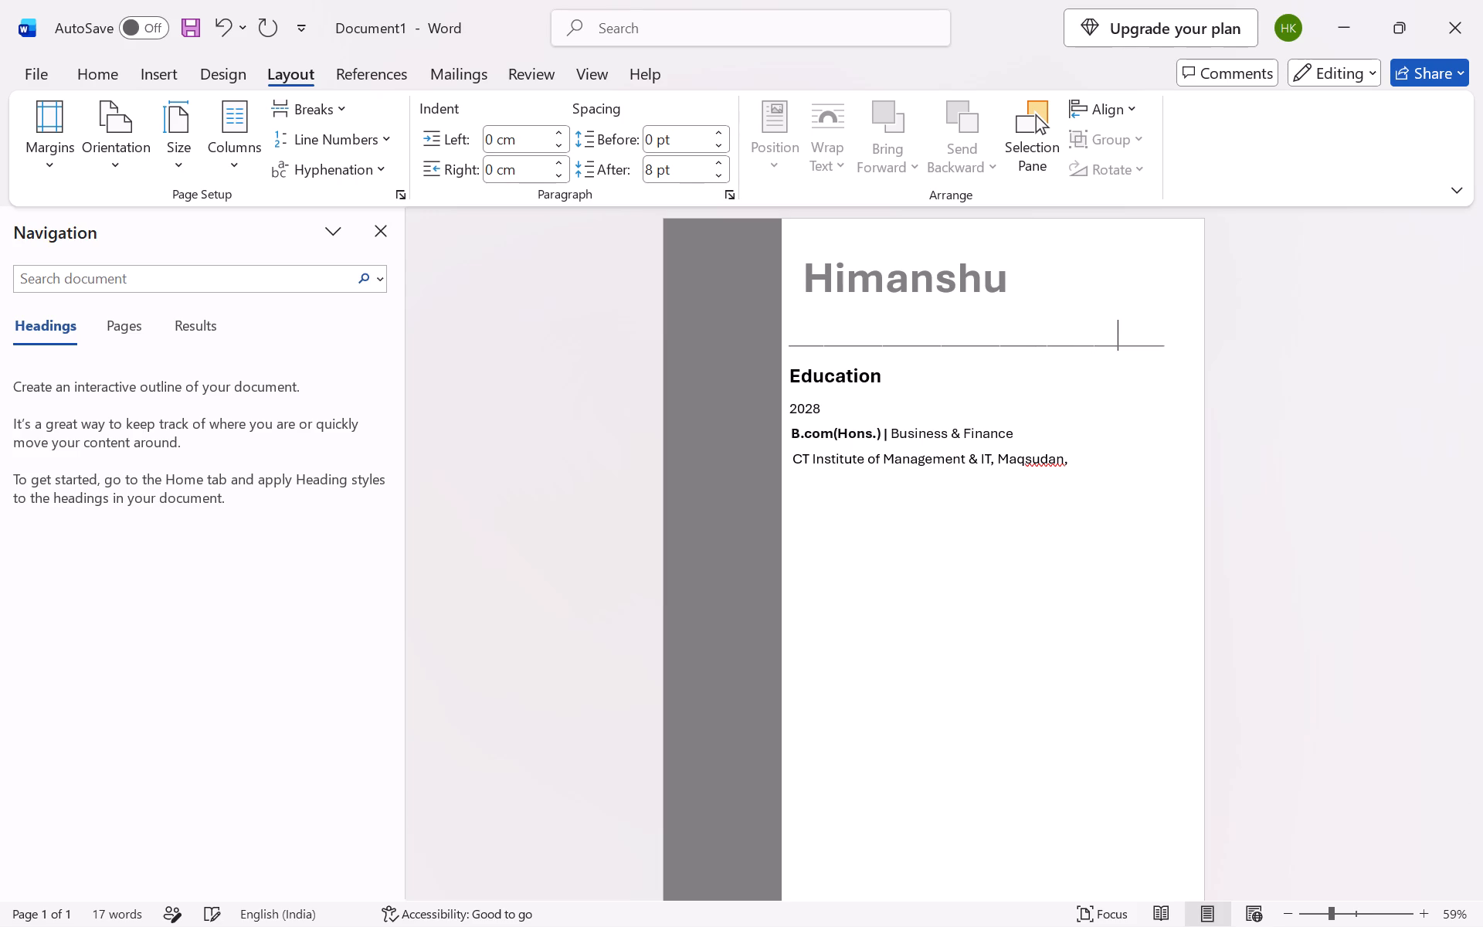
Complete the institute line by adding "Jalandhar" after "Maqsudan,".
click(1077, 456)
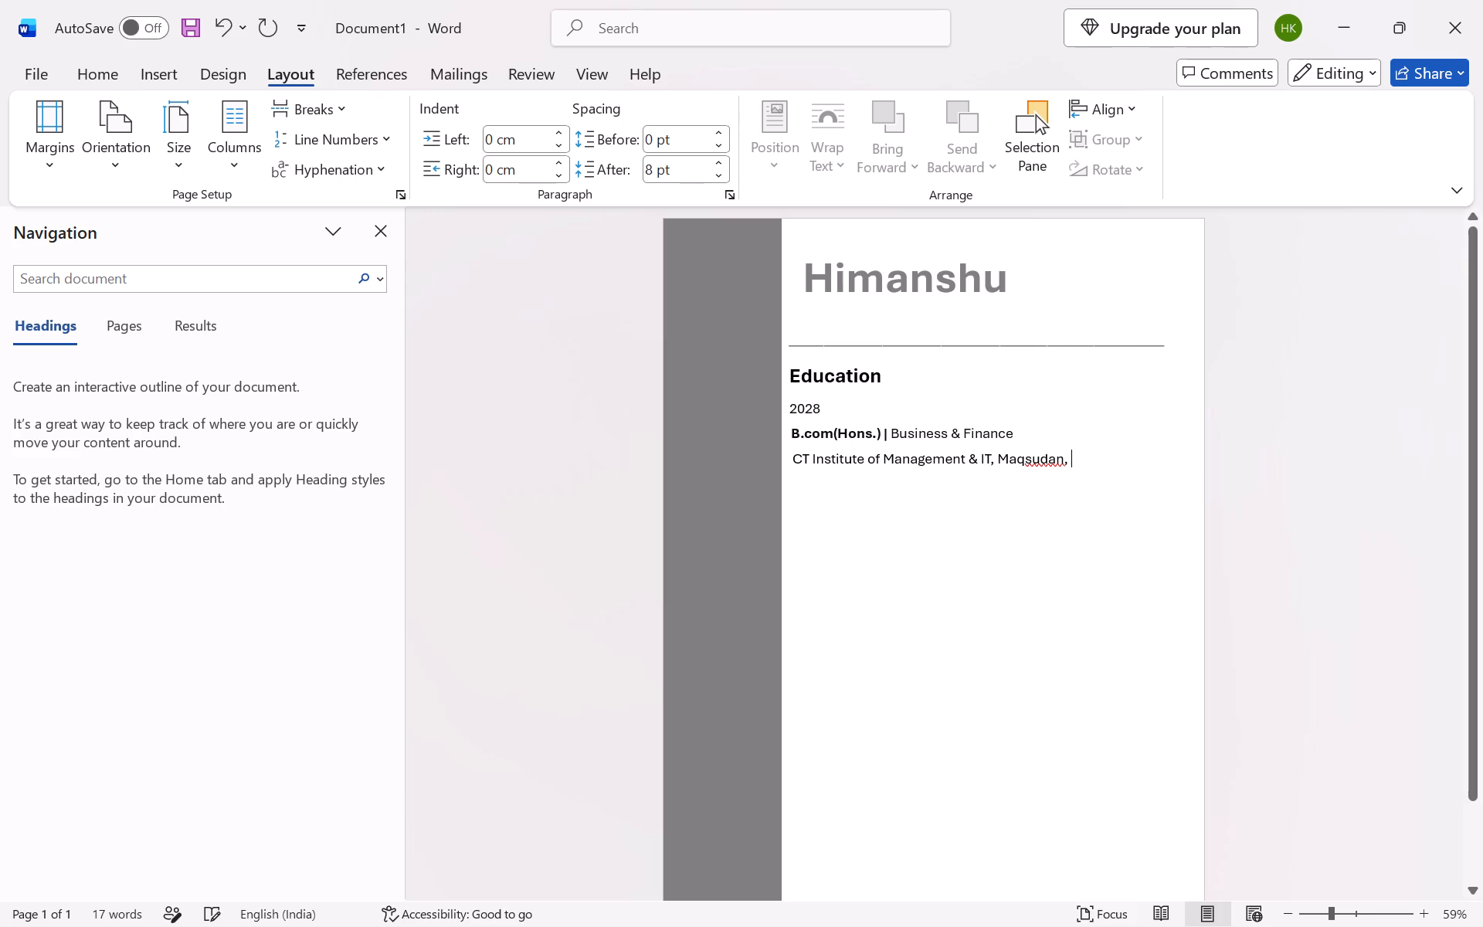
text(Jalandhar)
Format the empty line below the institute line as non-bold, size 16.
click(785, 473)
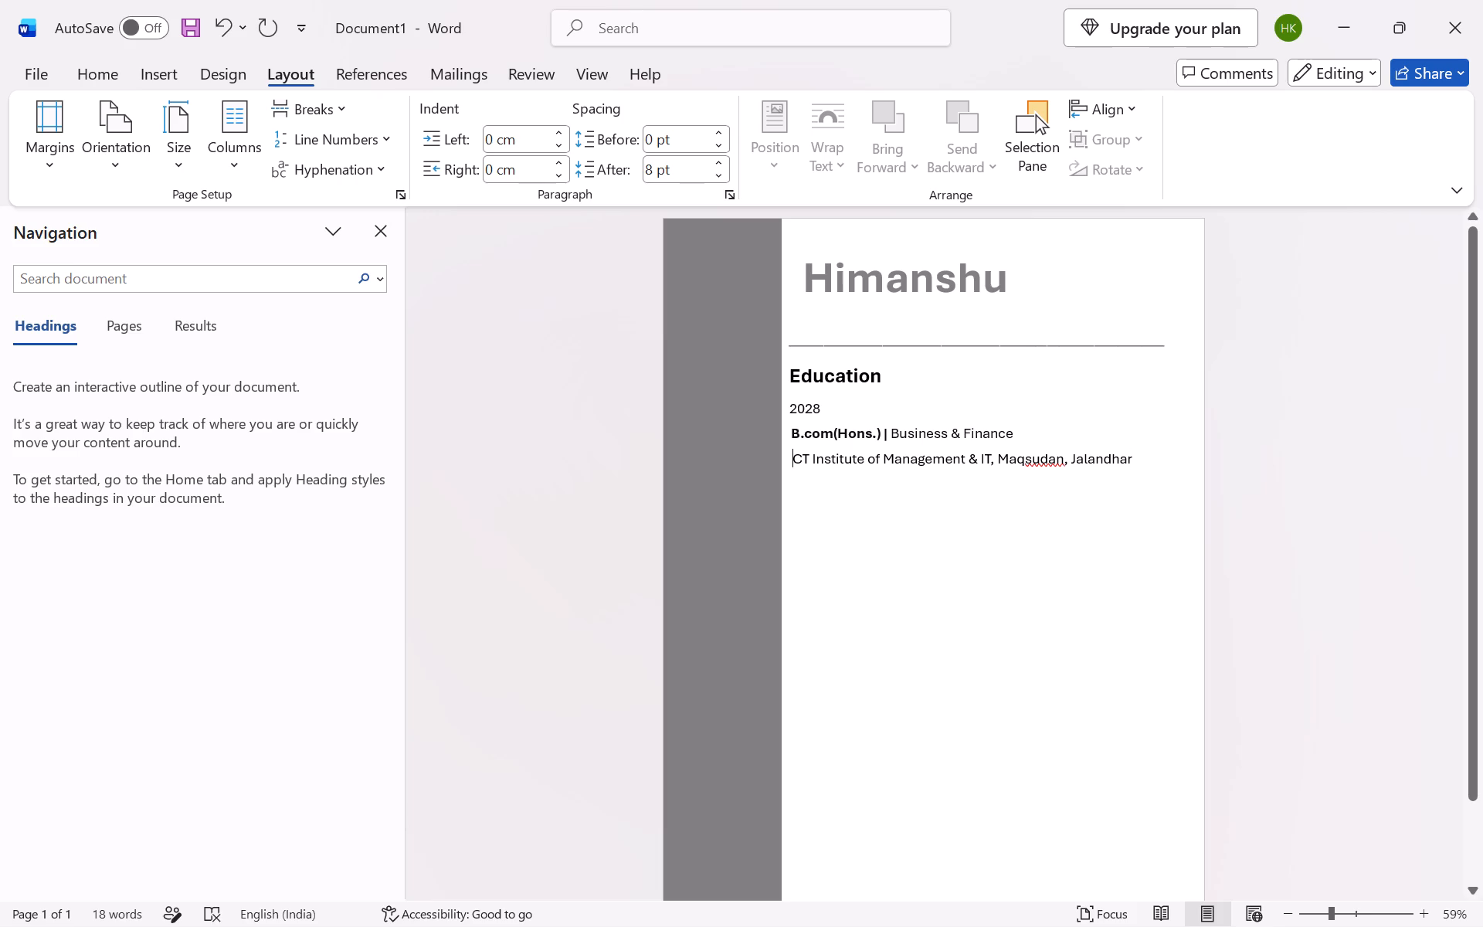
double_click(790, 481)
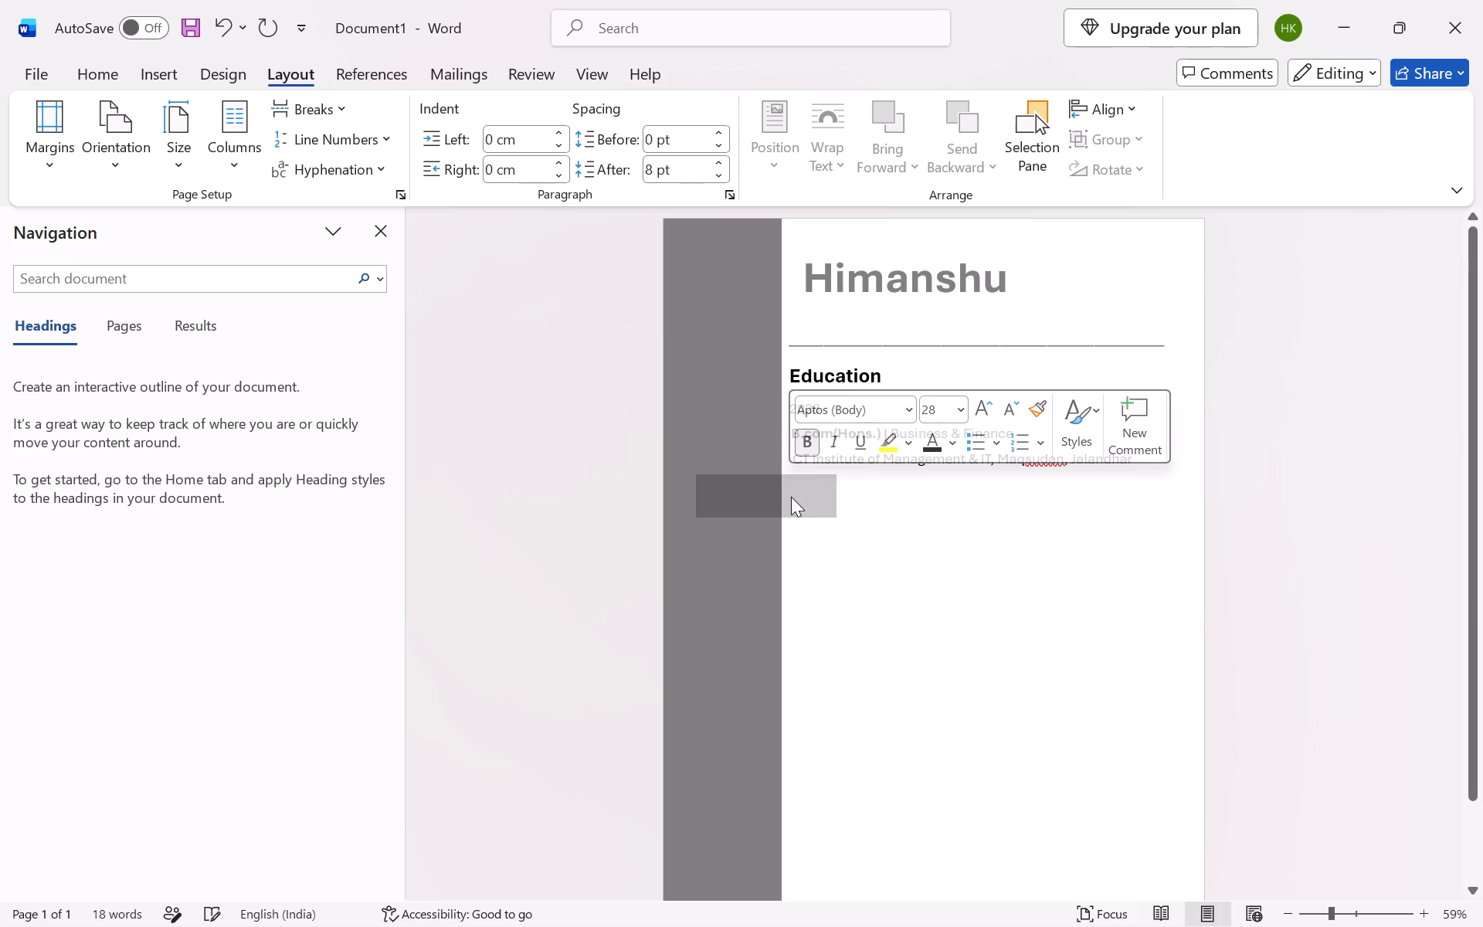
click(809, 446)
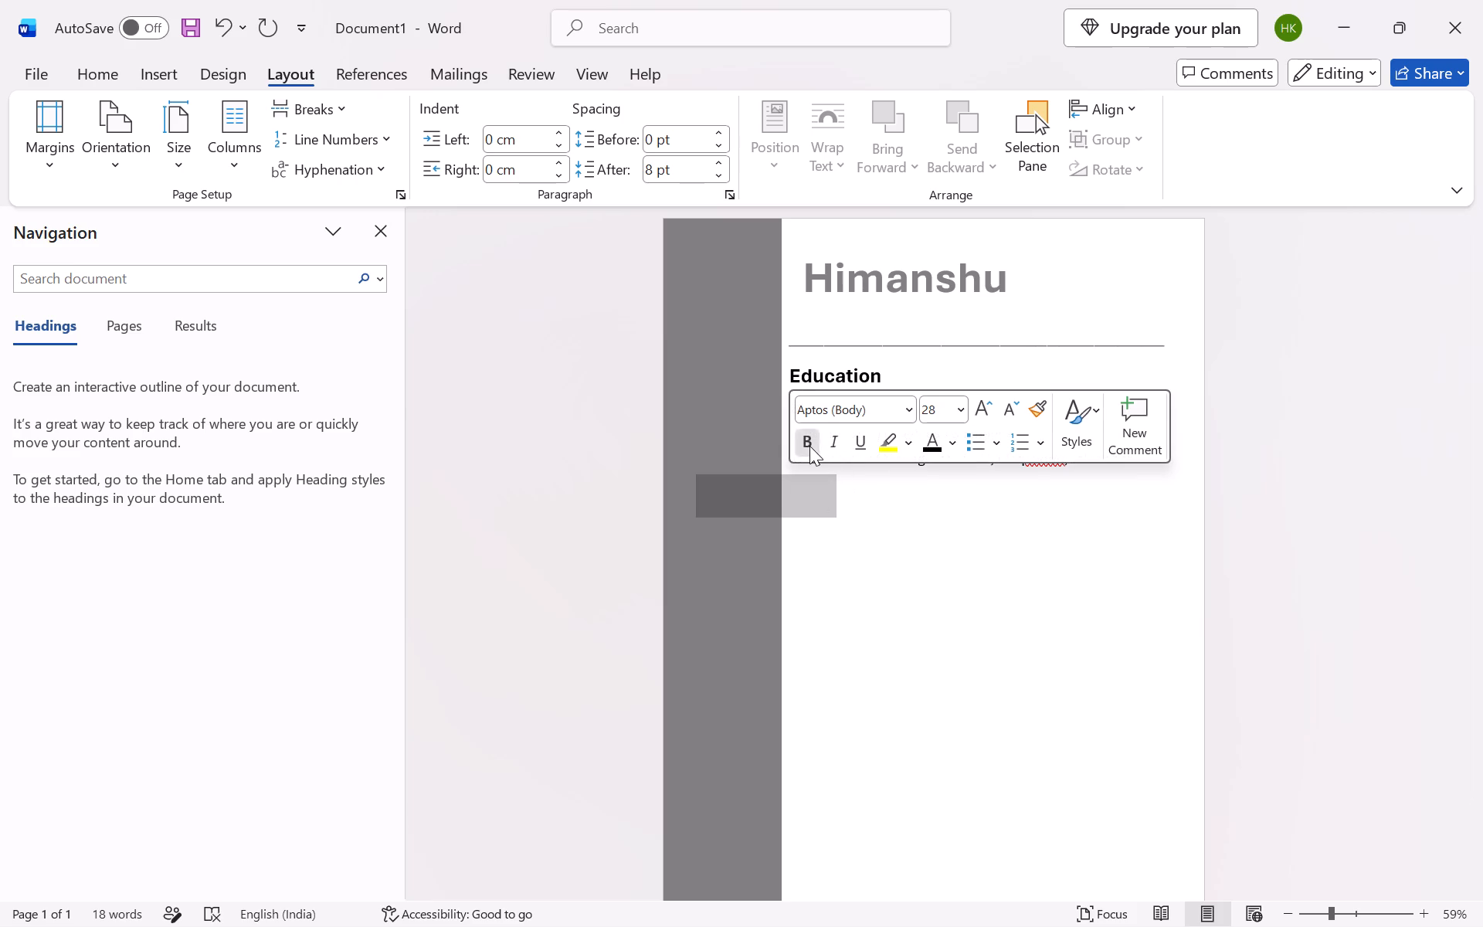
triple_click(1012, 402)
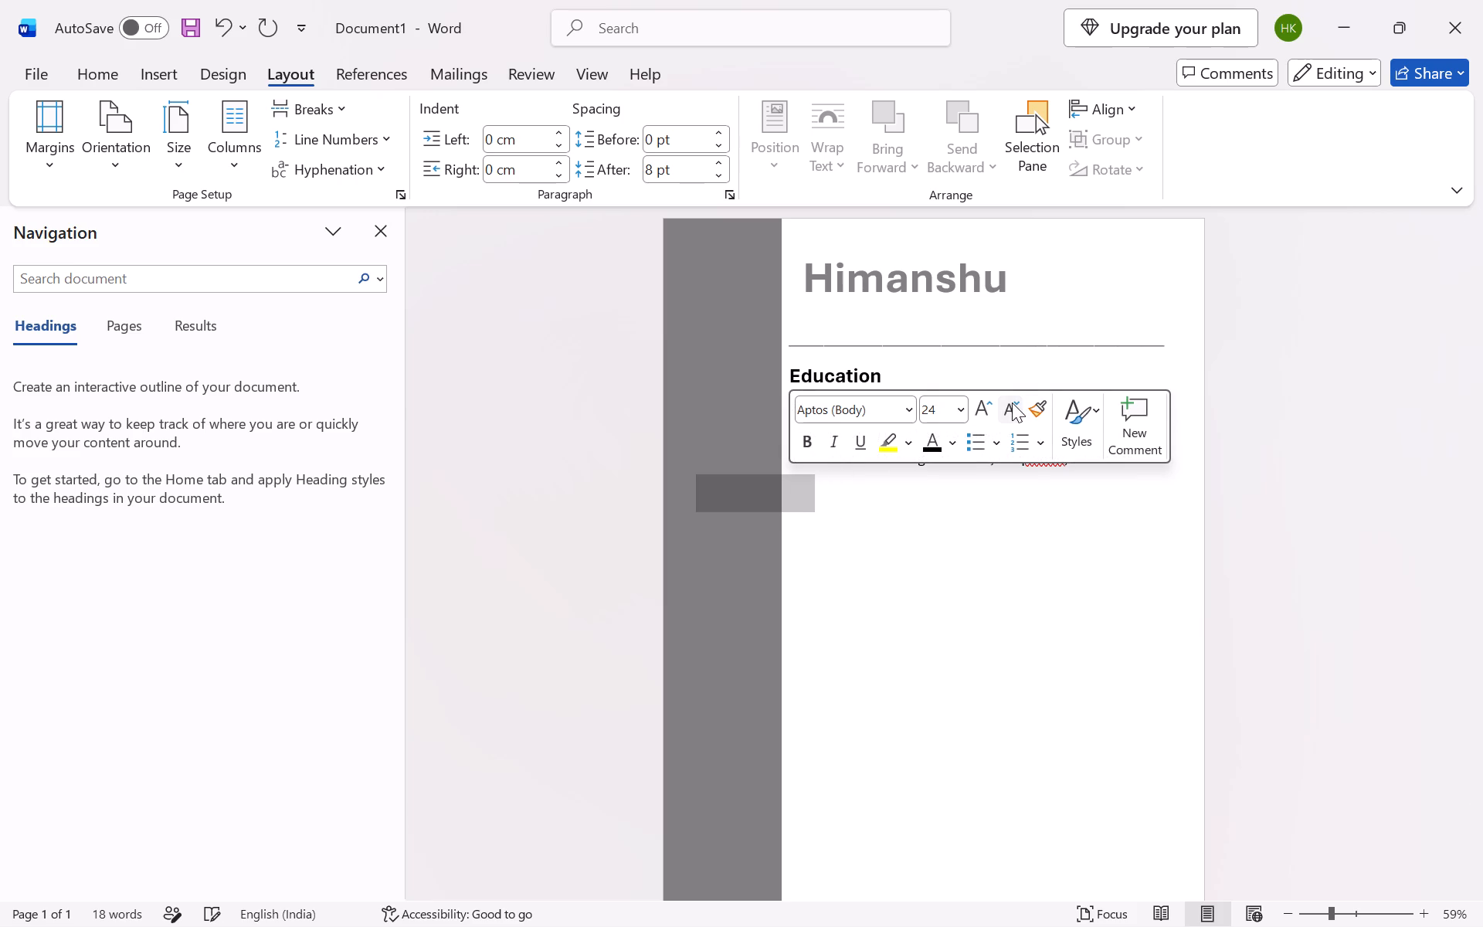
double_click(1012, 402)
click(1012, 402)
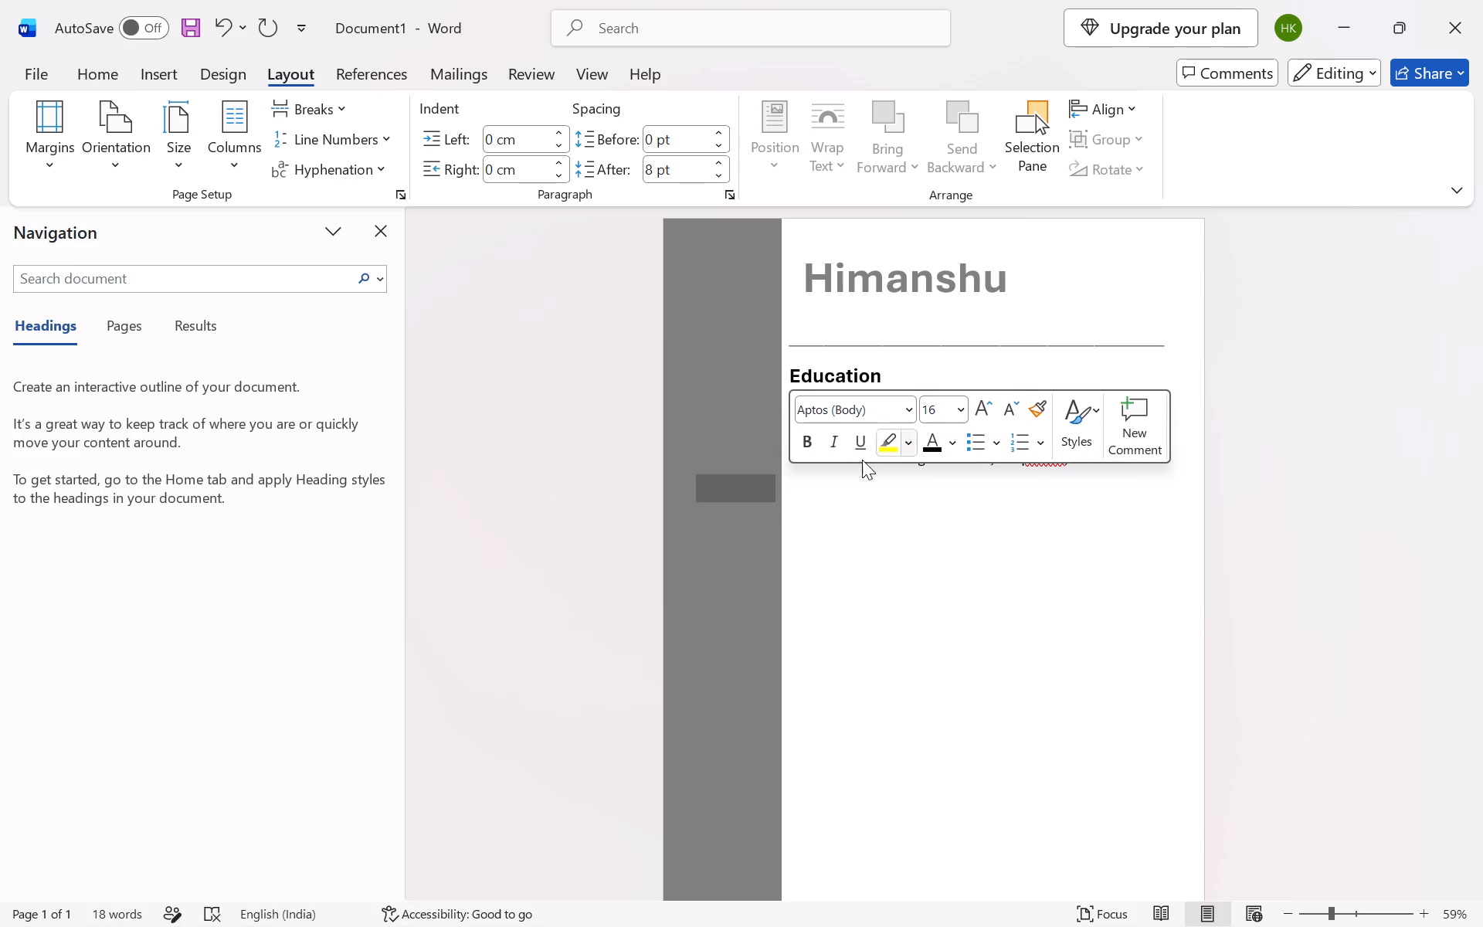
Enter "Academic Topper – Secured " on the line below the institute.
click(789, 491)
double_click(796, 487)
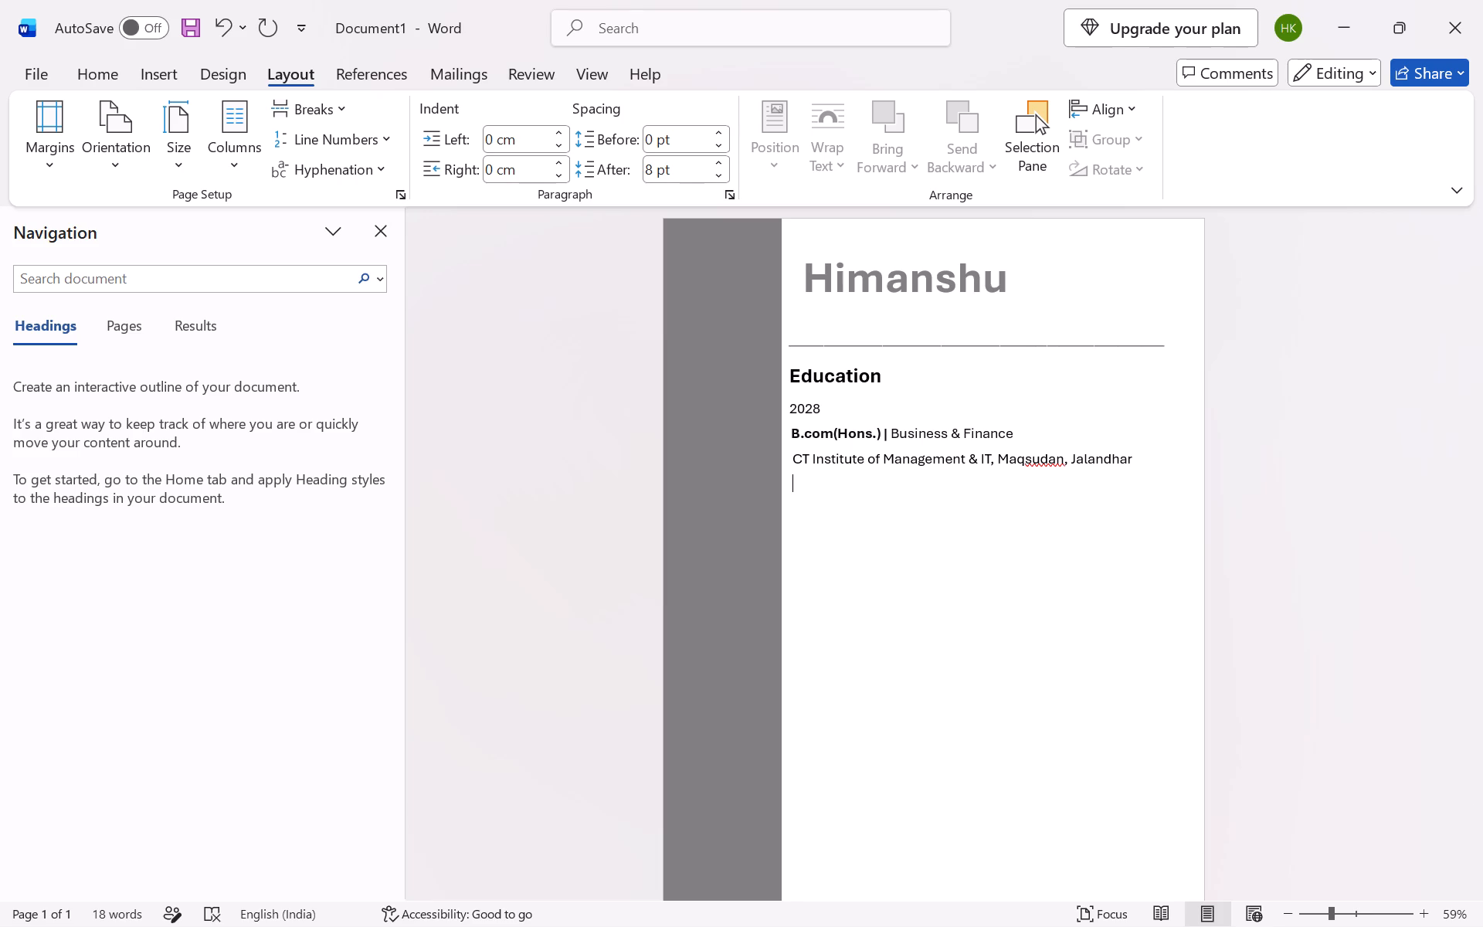
text(Academi)
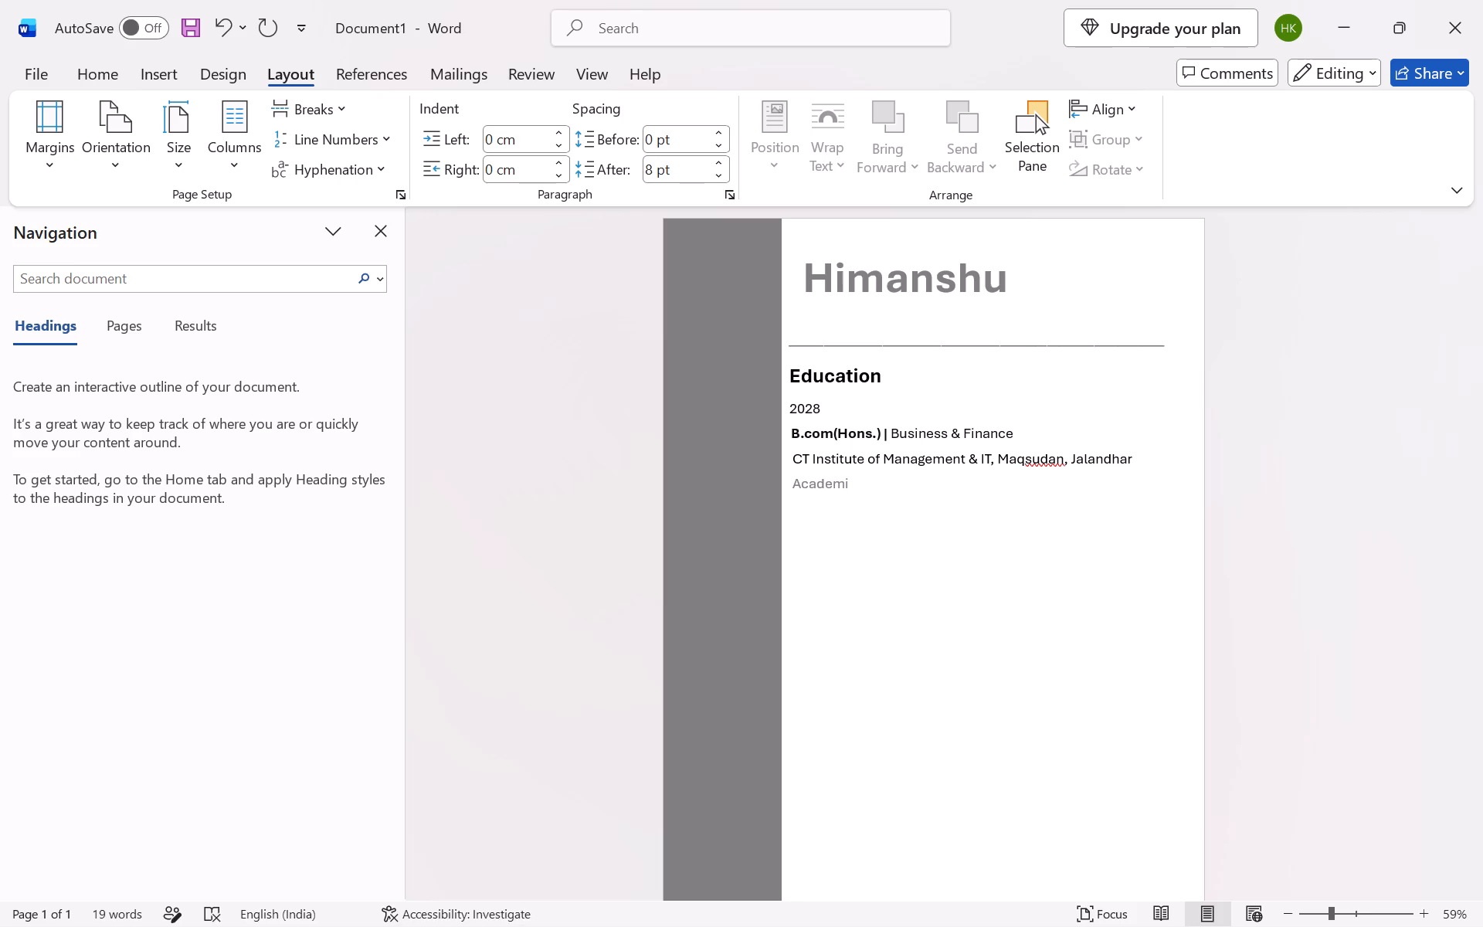
text(c)
key(space)
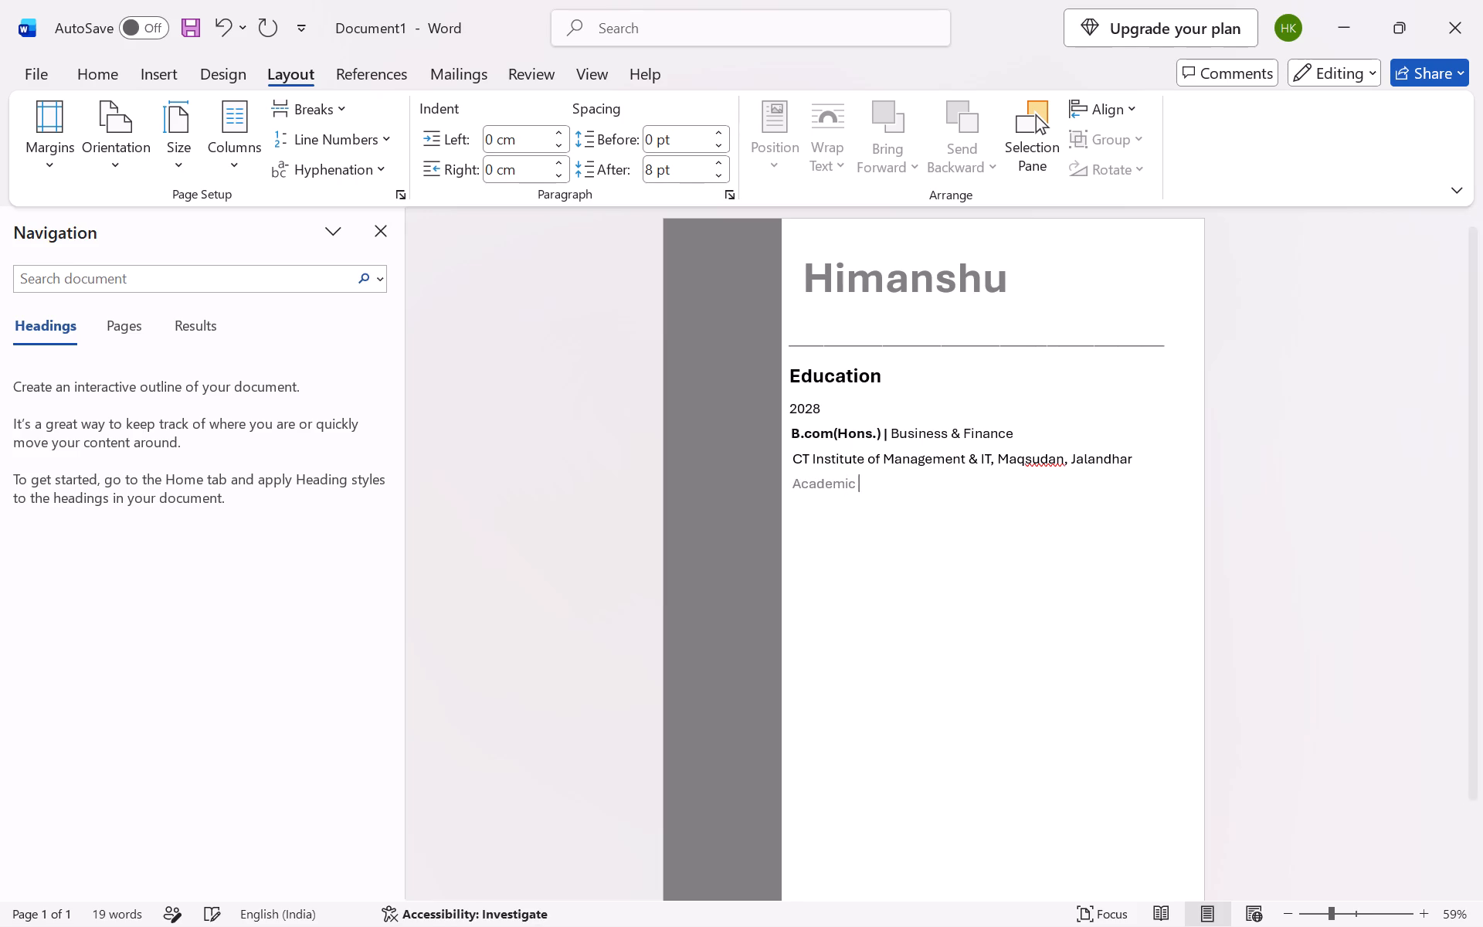
text(Topper)
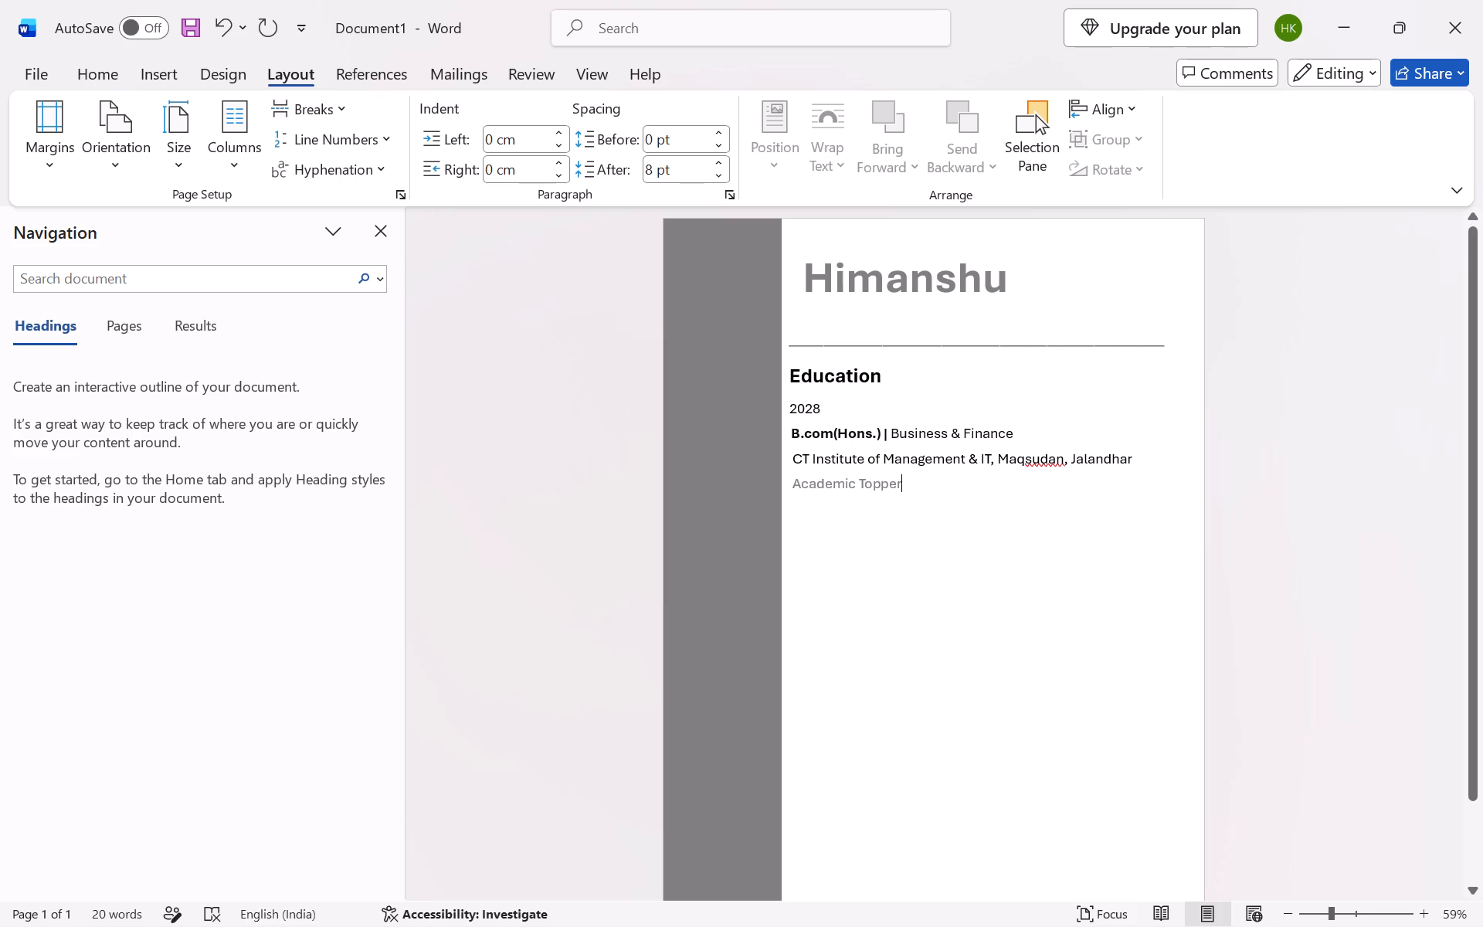
key(space)
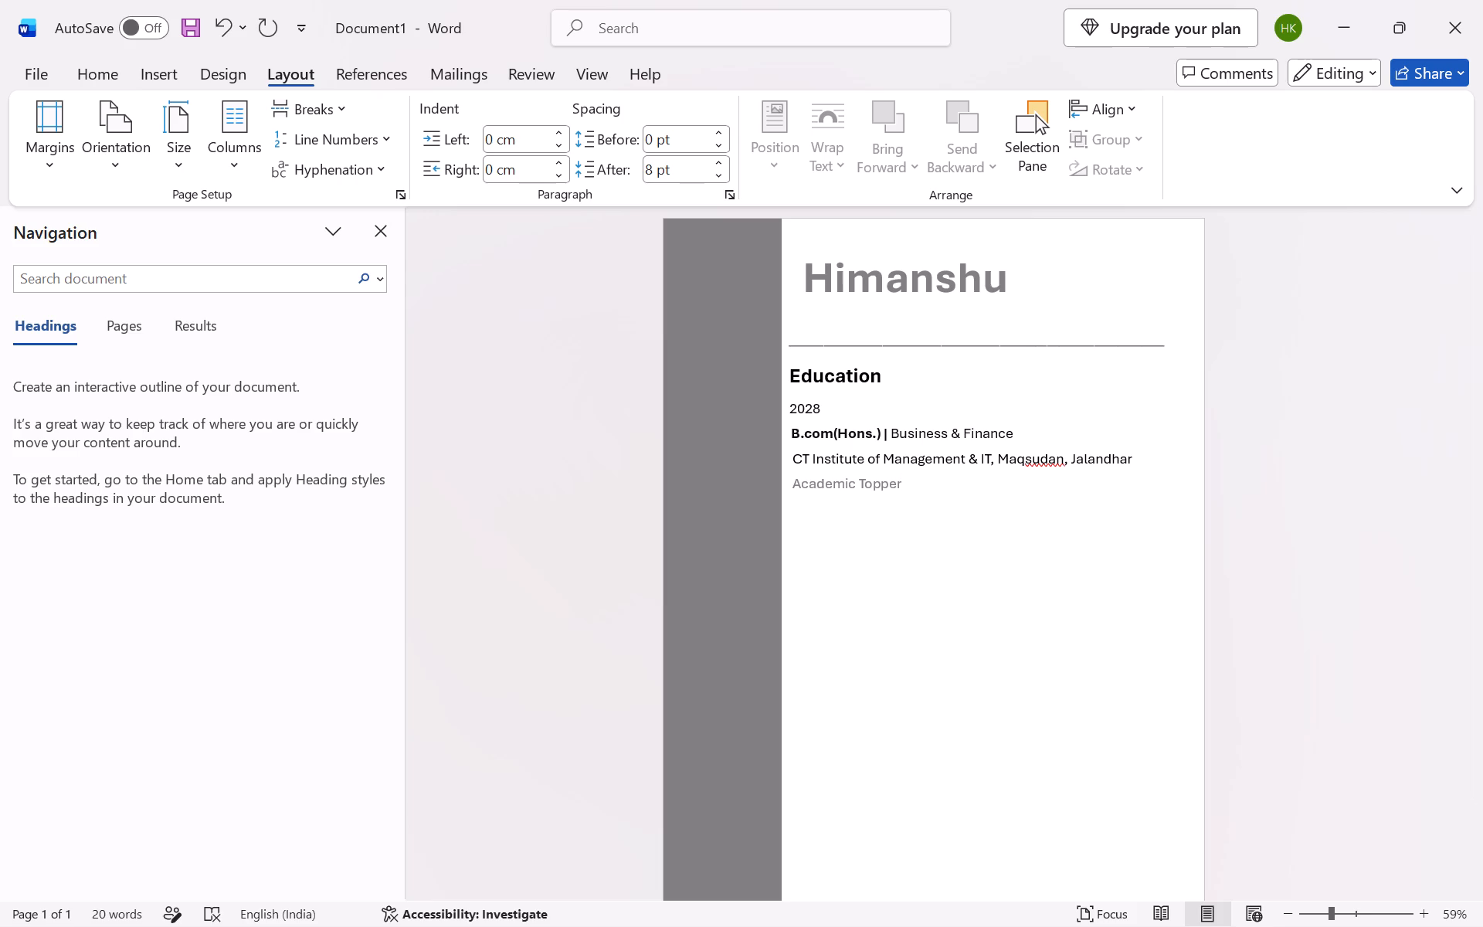
key(minus)
key(space)
key(BackSpace)
key(minus)
key(BackSpace)
key(space)
text(sECURE)
key(BackSpace)
key(BackSpace)
key(BackSpace)
key(BackSpace)
key(BackSpace)
key(BackSpace)
text(Se)
text(cured)
key(space)
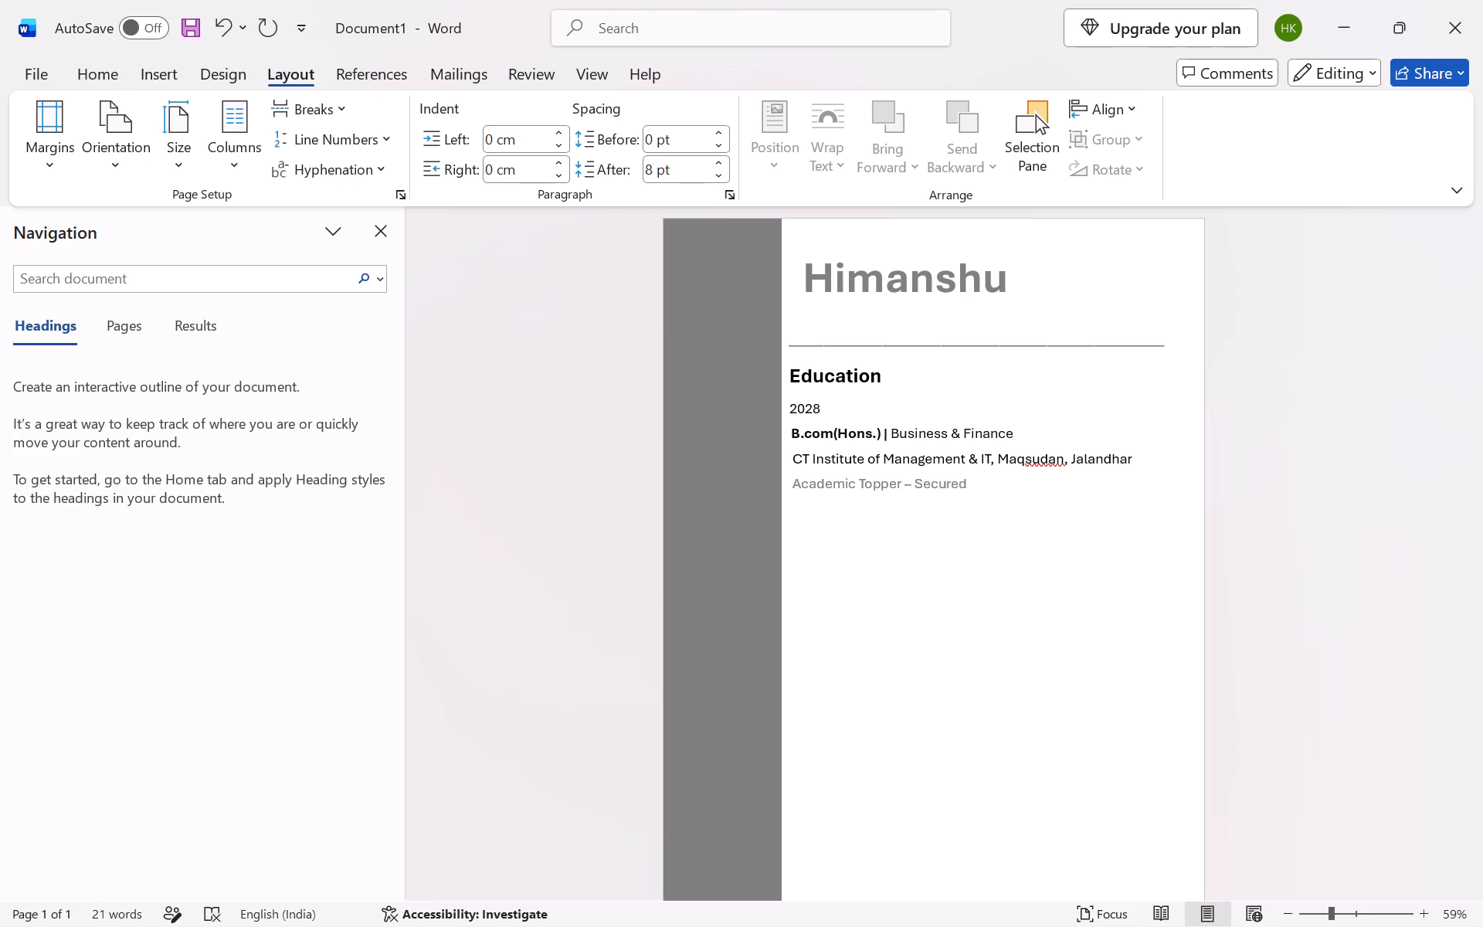
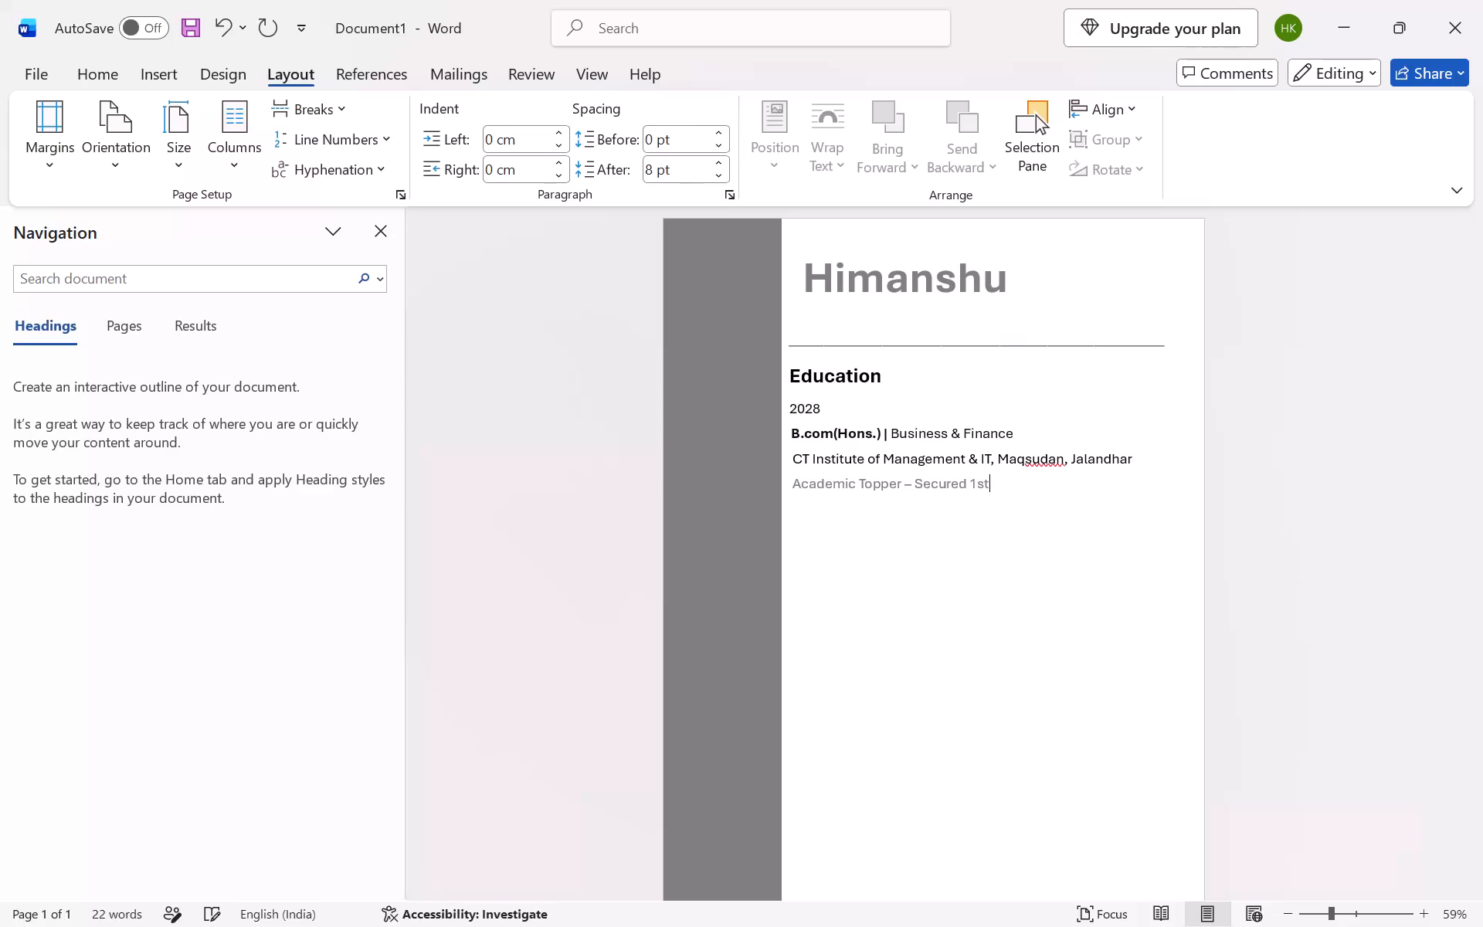
Retype the ordinal after "Secured" in the achievement line as "1st" with a superscript suffix.
key(BackSpace)
key(BackSpace)
text(^SR)
key(shift+BackSpace)
key(shift+BackSpace)
key(shift+BackSpace)
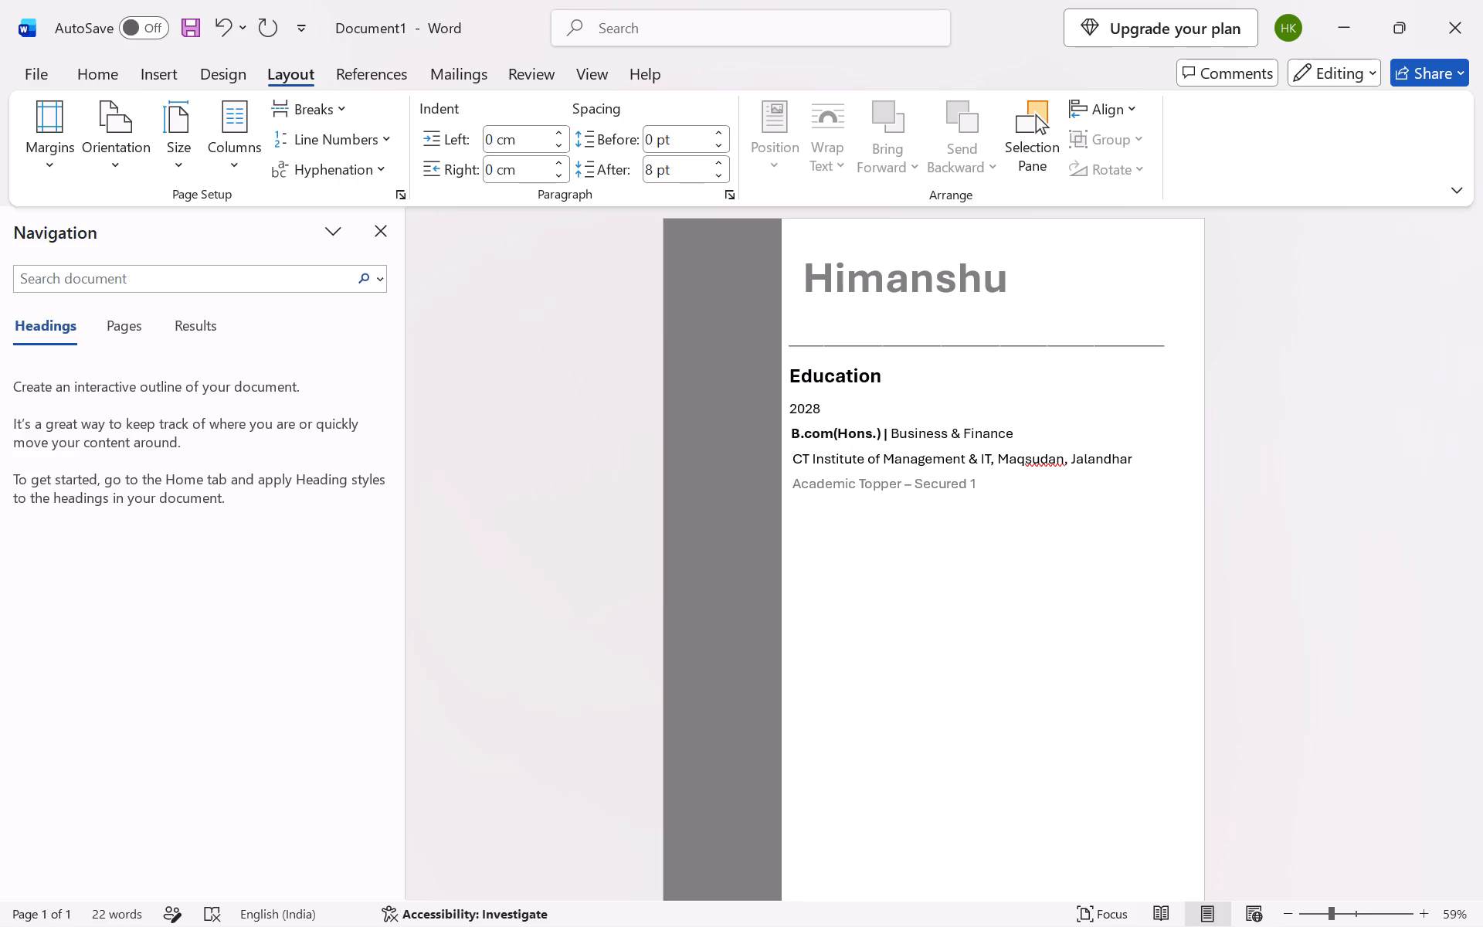
text(st)
key(space)
Continue the achievement line with "position in 12th board at".
key(r)
key(BackSpace)
text(positi)
text(on)
key(space)
text(in 12)
text(th)
key(space)
text(board)
key(space)
key(a)
text(t school leve)
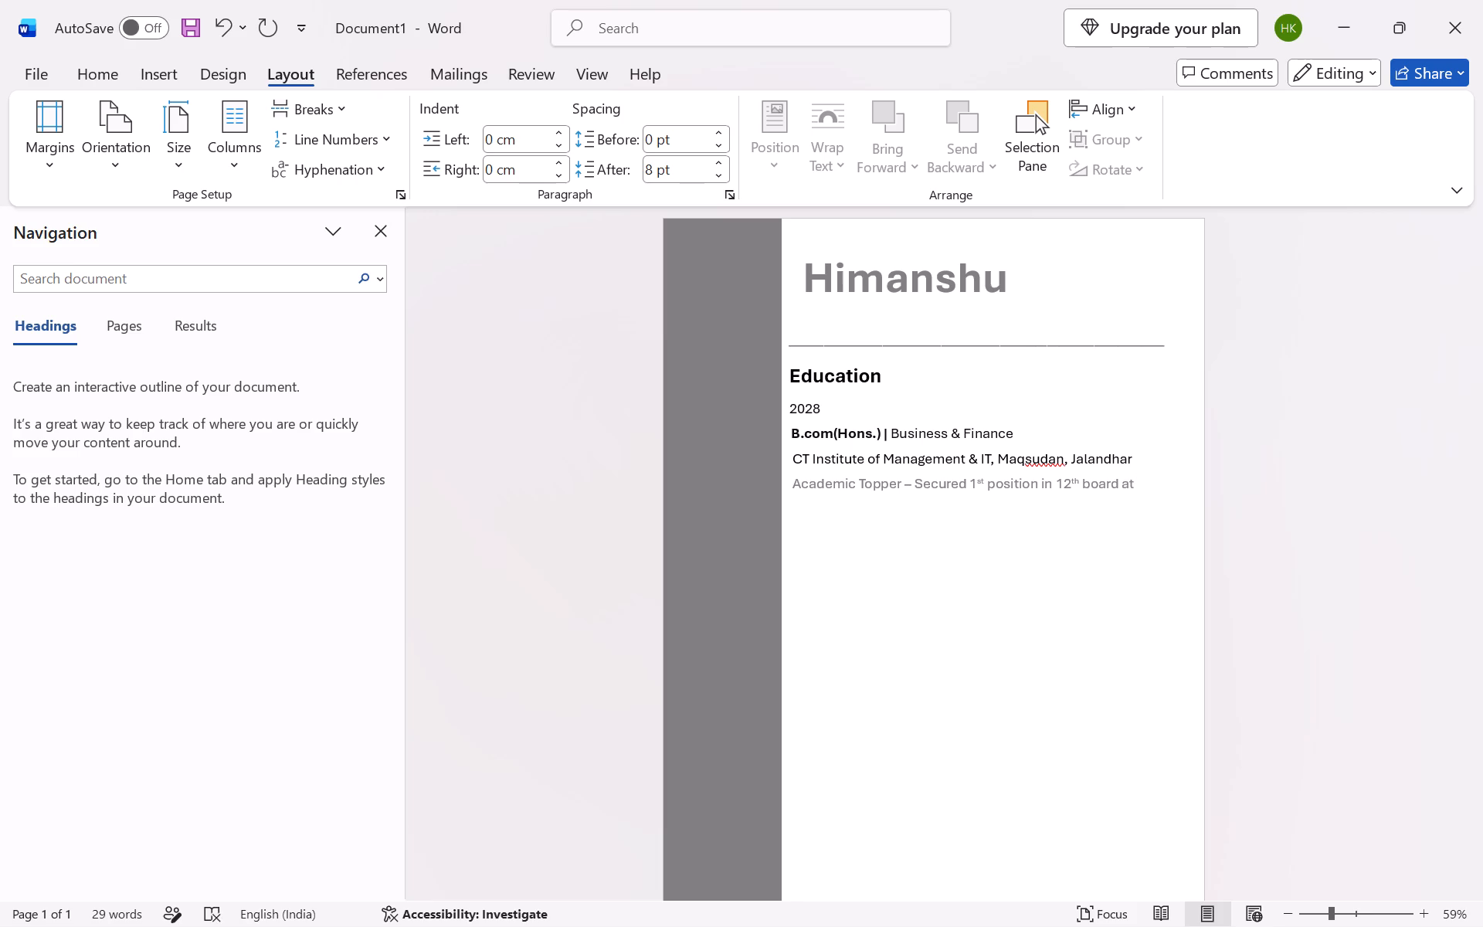
Add spaces after "board at" so the achievement text continues on a slightly indented second line.
key(space)
key(space)
key(space)
key(space)
key(space)
key(space)
key(space)
key(space)
key(space)
Indent the degree line, the 2028 line and the Education heading by one leading space each.
click(789, 440)
key(space)
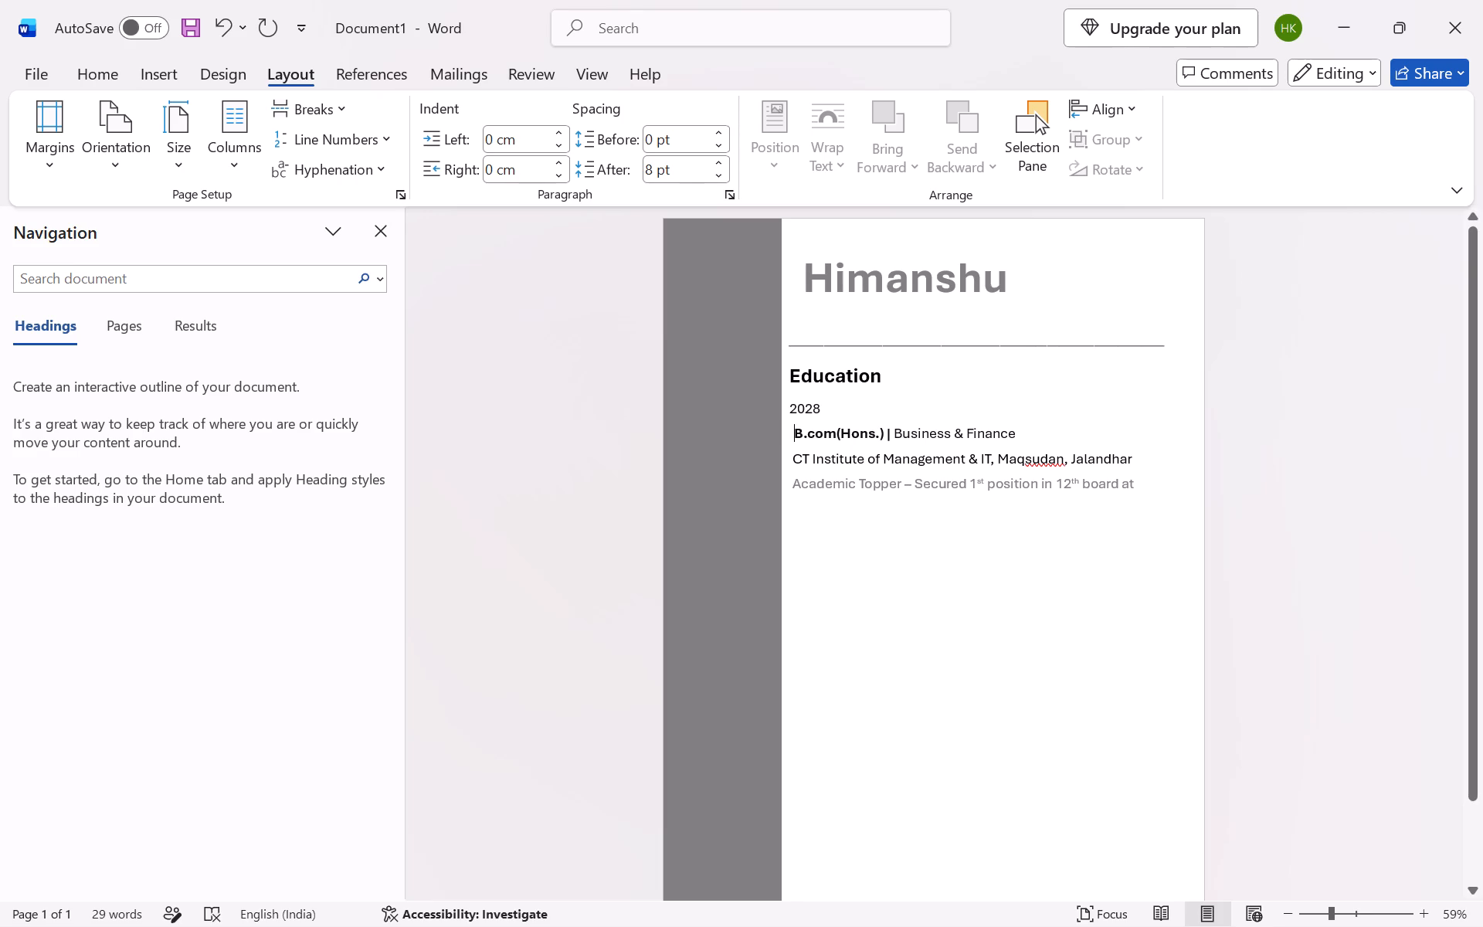
click(790, 402)
key(space)
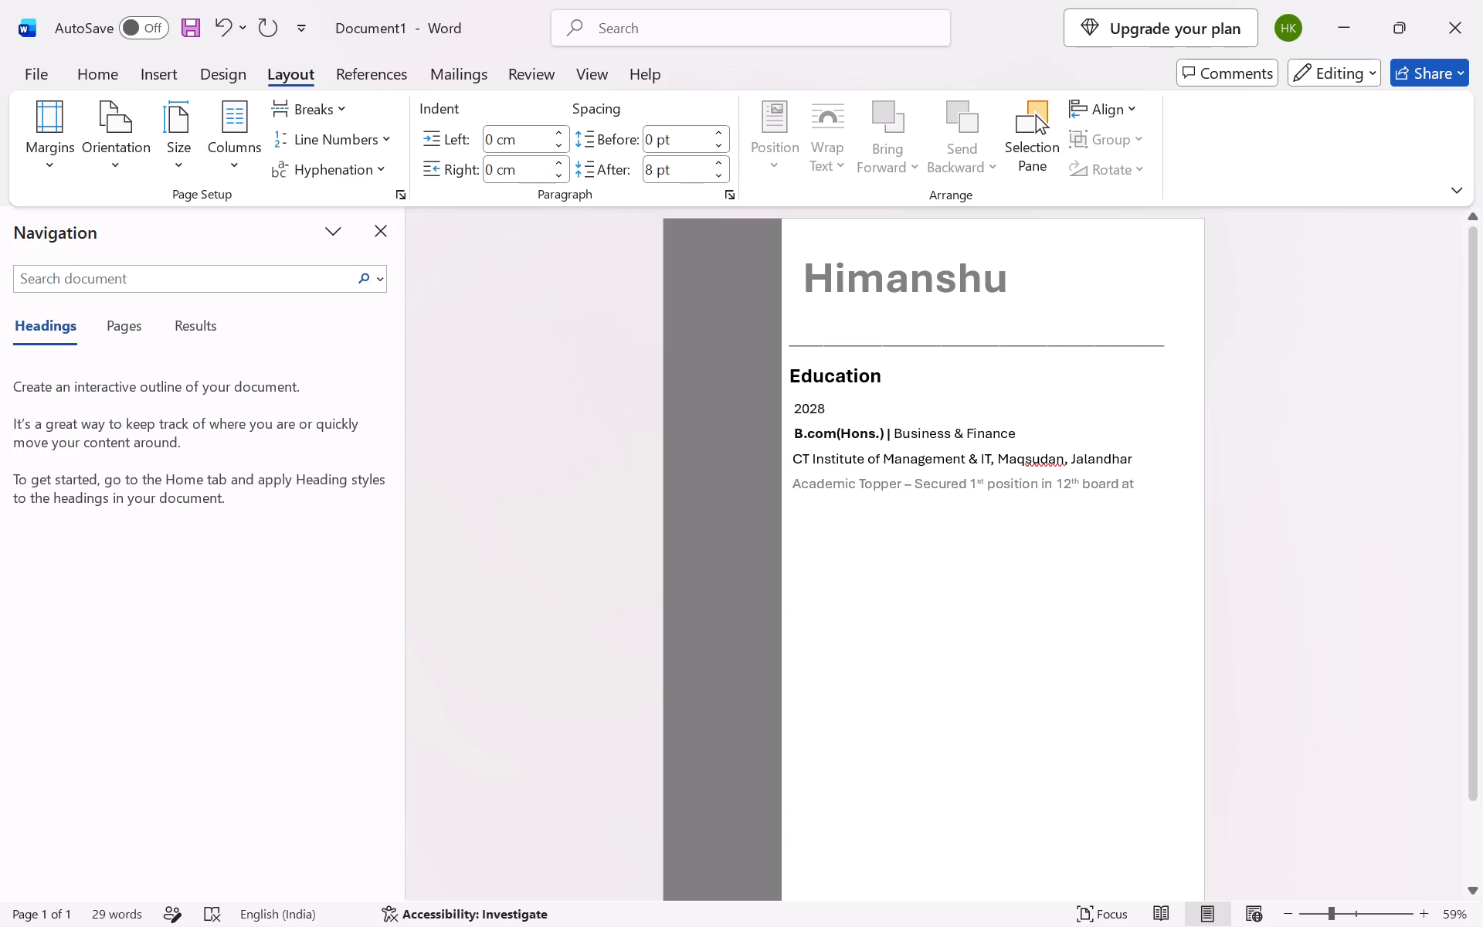
click(789, 376)
key(space)
Complete the achievement text on its second line with "school level & 45th at district level".
click(792, 511)
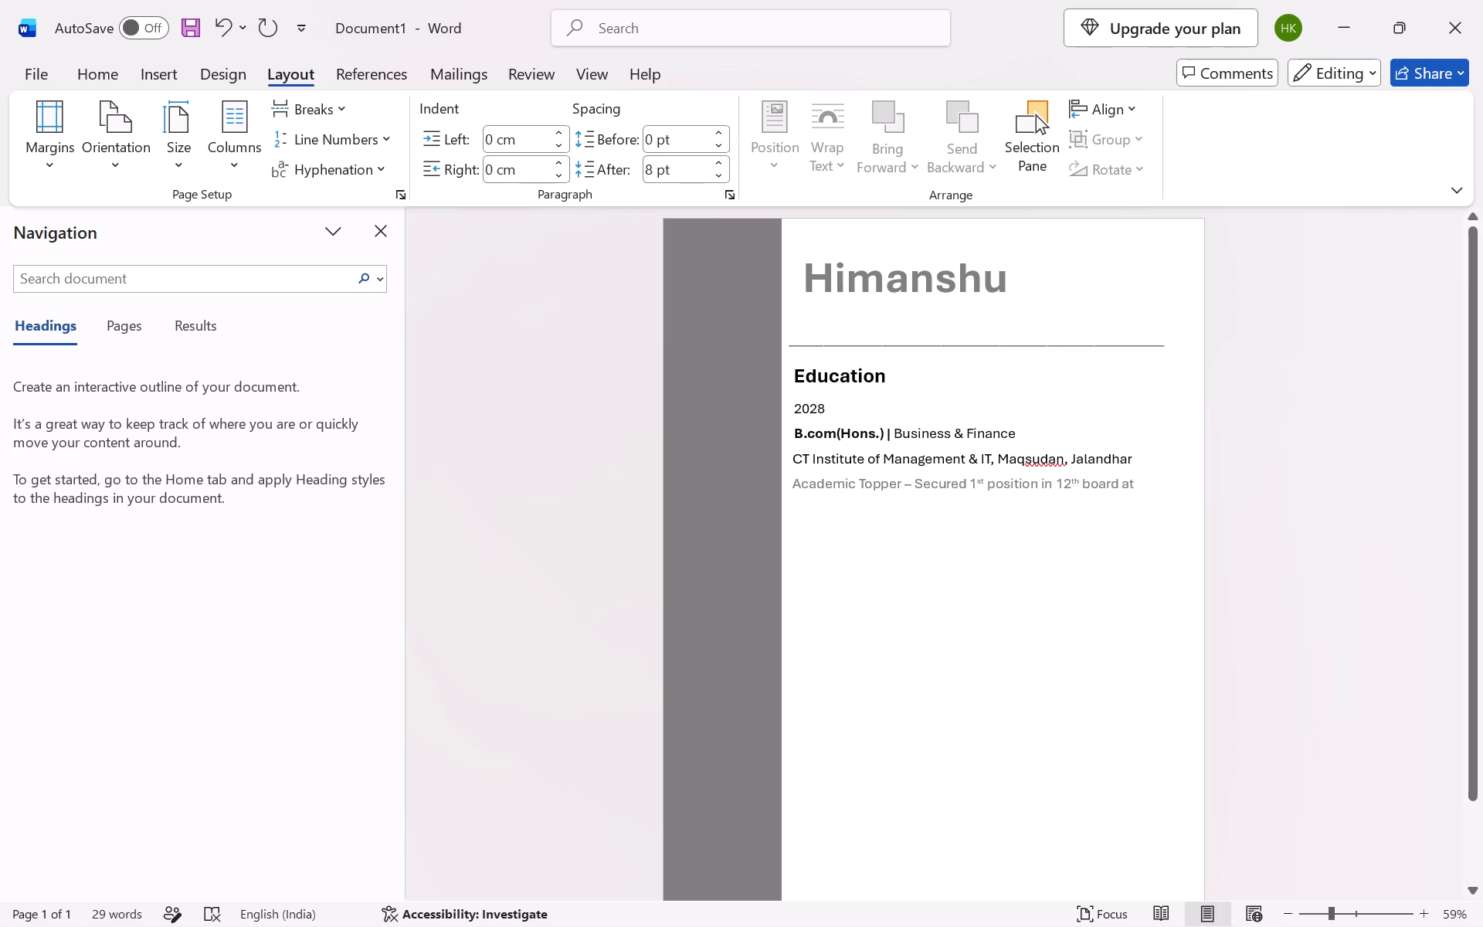
text(sch)
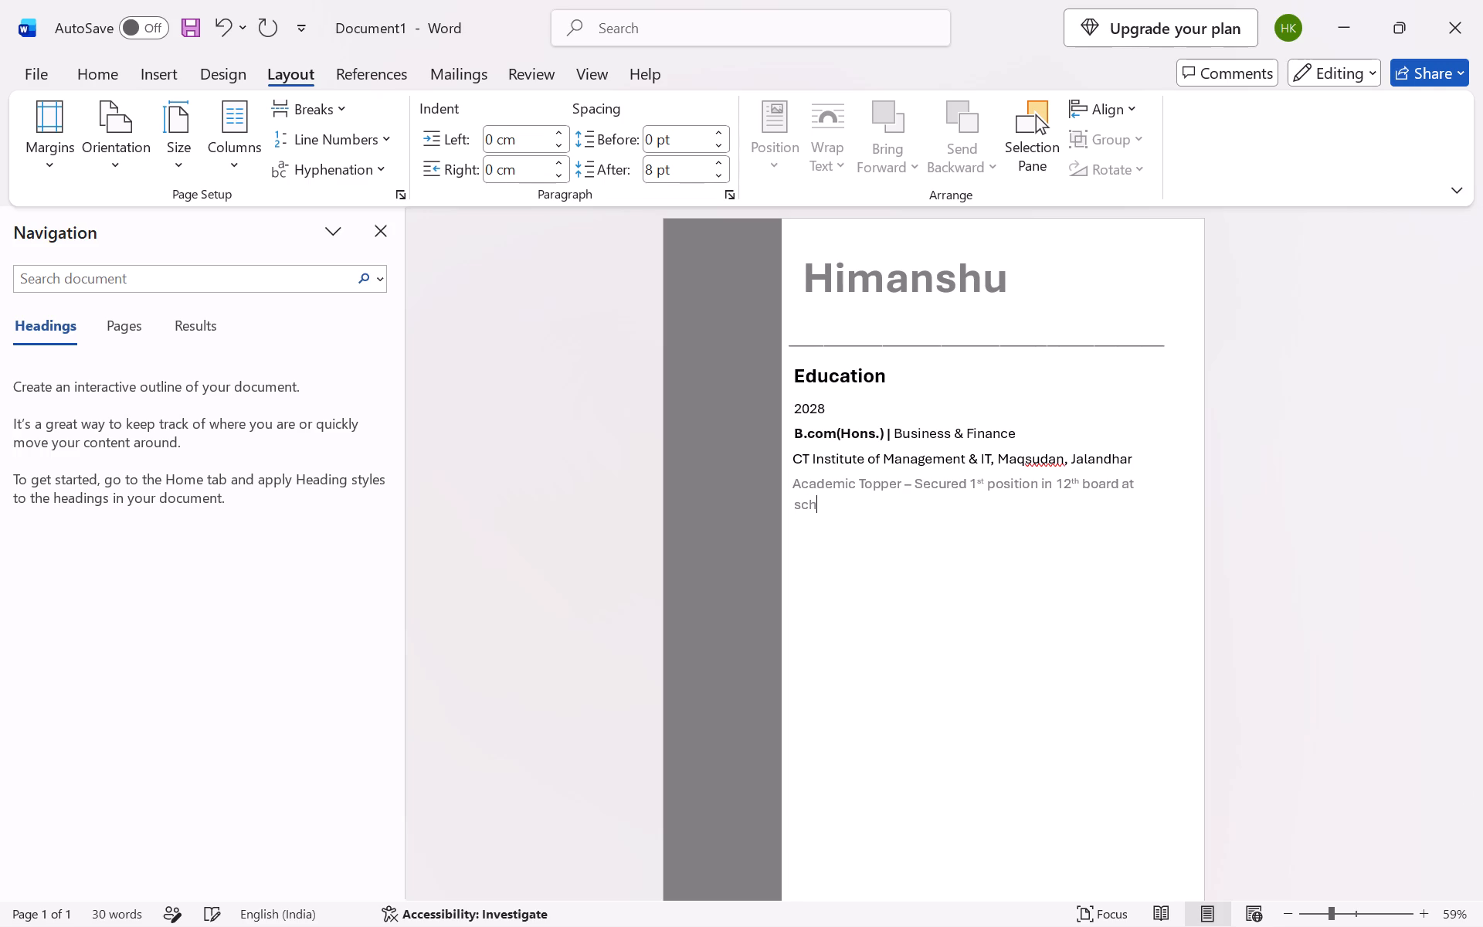
text(ool level)
key(space)
key(shift+ampersand)
key(space)
text(45th)
key(space)
text(at)
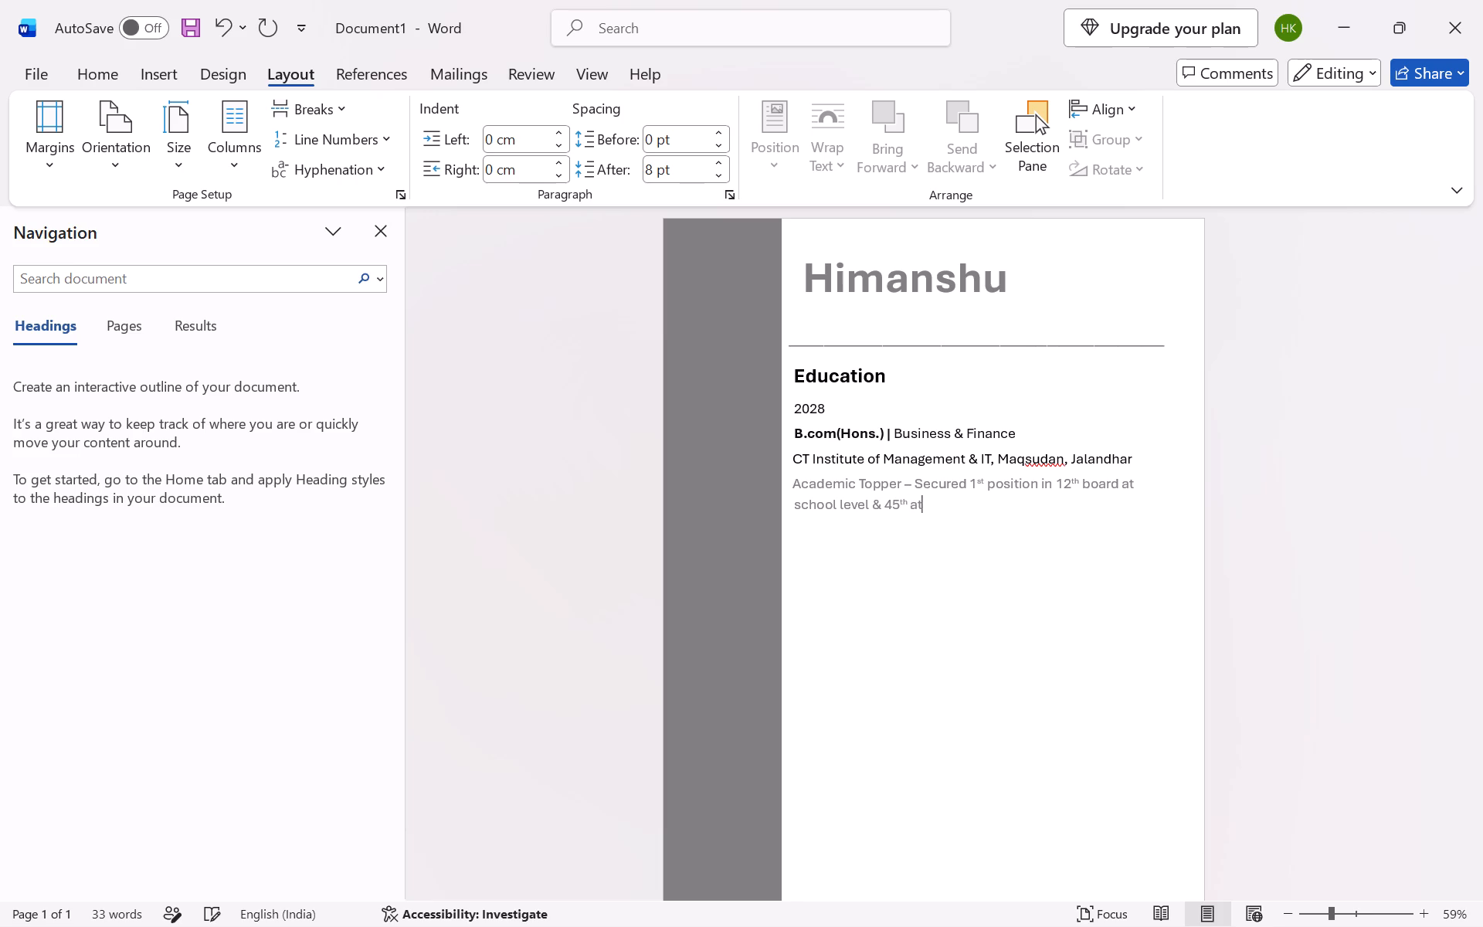
key(space)
text(district)
key(space)
text(level)
Place the insertion point below the achievement text and bring up the font formatting options.
click(795, 525)
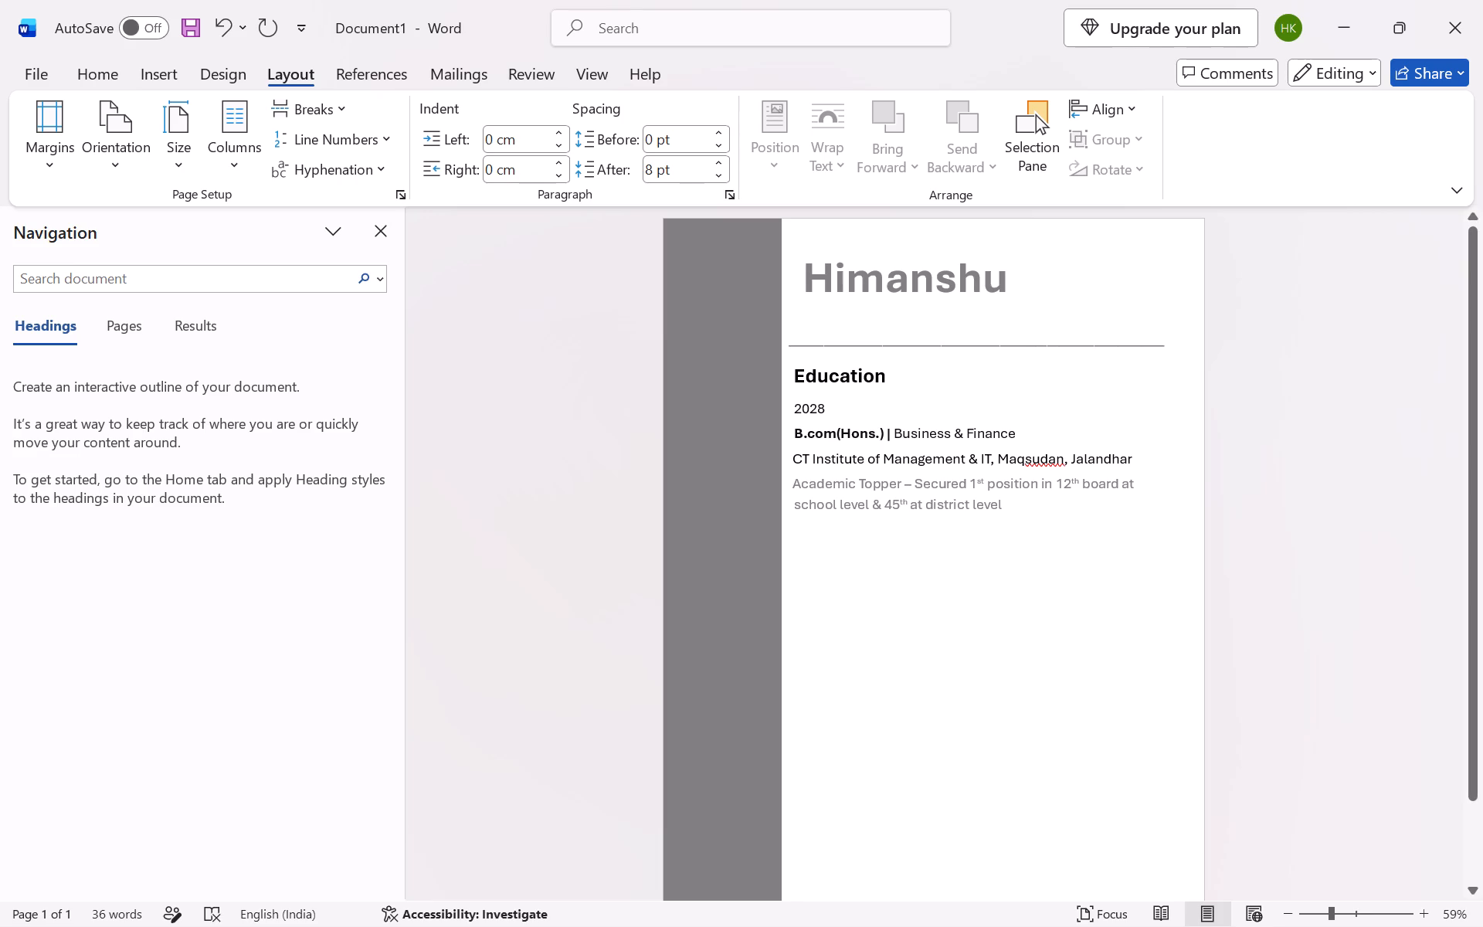
double_click(795, 528)
click(93, 72)
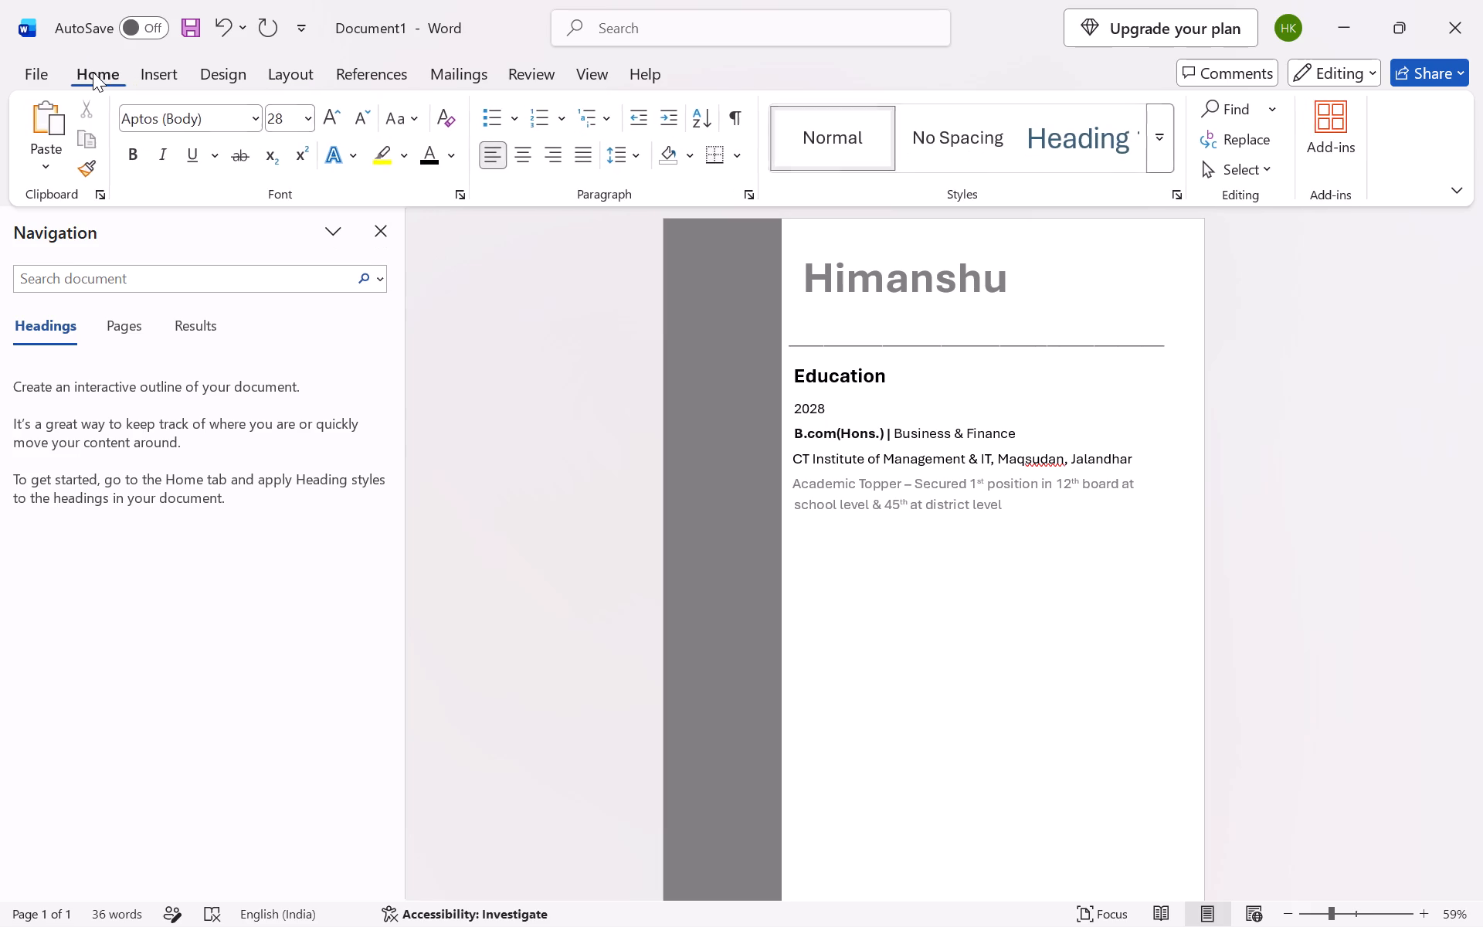
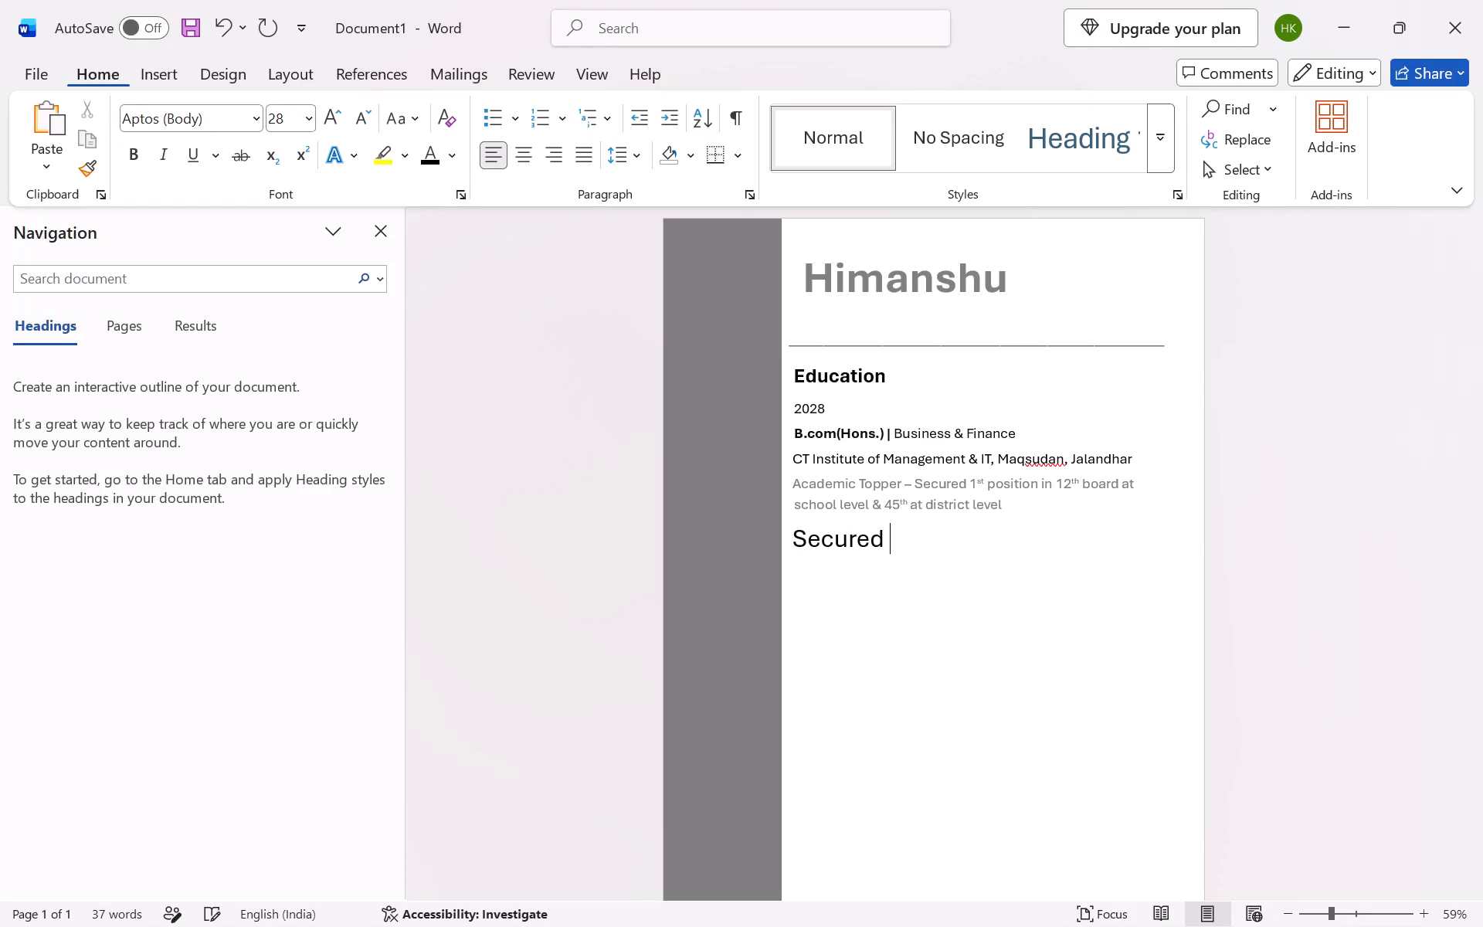
Delete the oversized "Secured 1" text from the line below the achievement text.
key(BackSpace)
key(BackSpace)
key(BackSpace)
key(BackSpace)
key(BackSpace)
key(BackSpace)
key(BackSpace)
key(BackSpace)
key(BackSpace)
key(BackSpace)
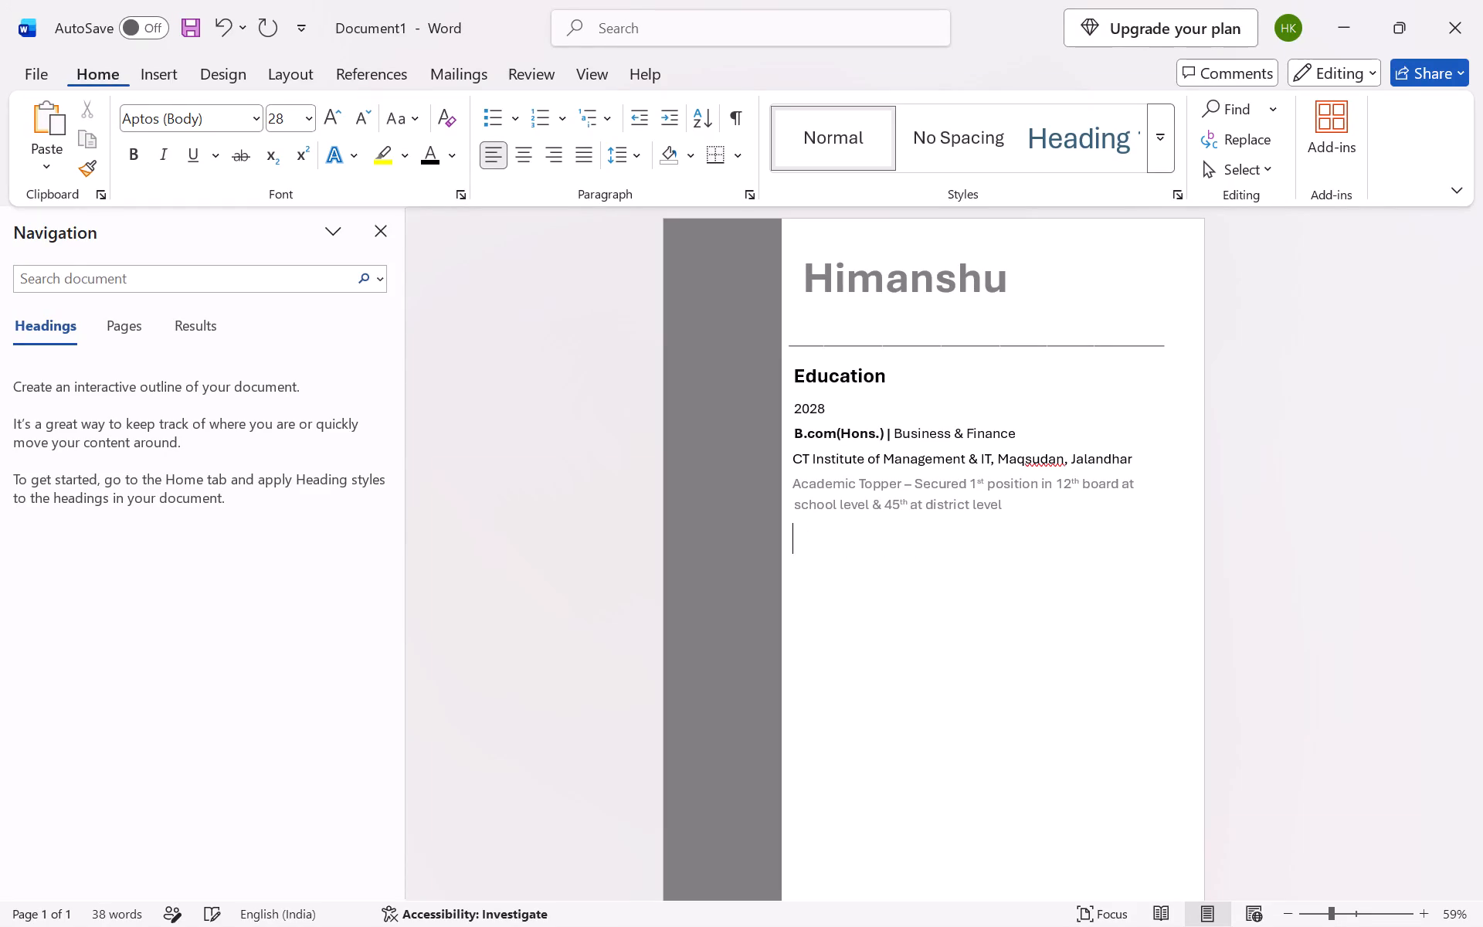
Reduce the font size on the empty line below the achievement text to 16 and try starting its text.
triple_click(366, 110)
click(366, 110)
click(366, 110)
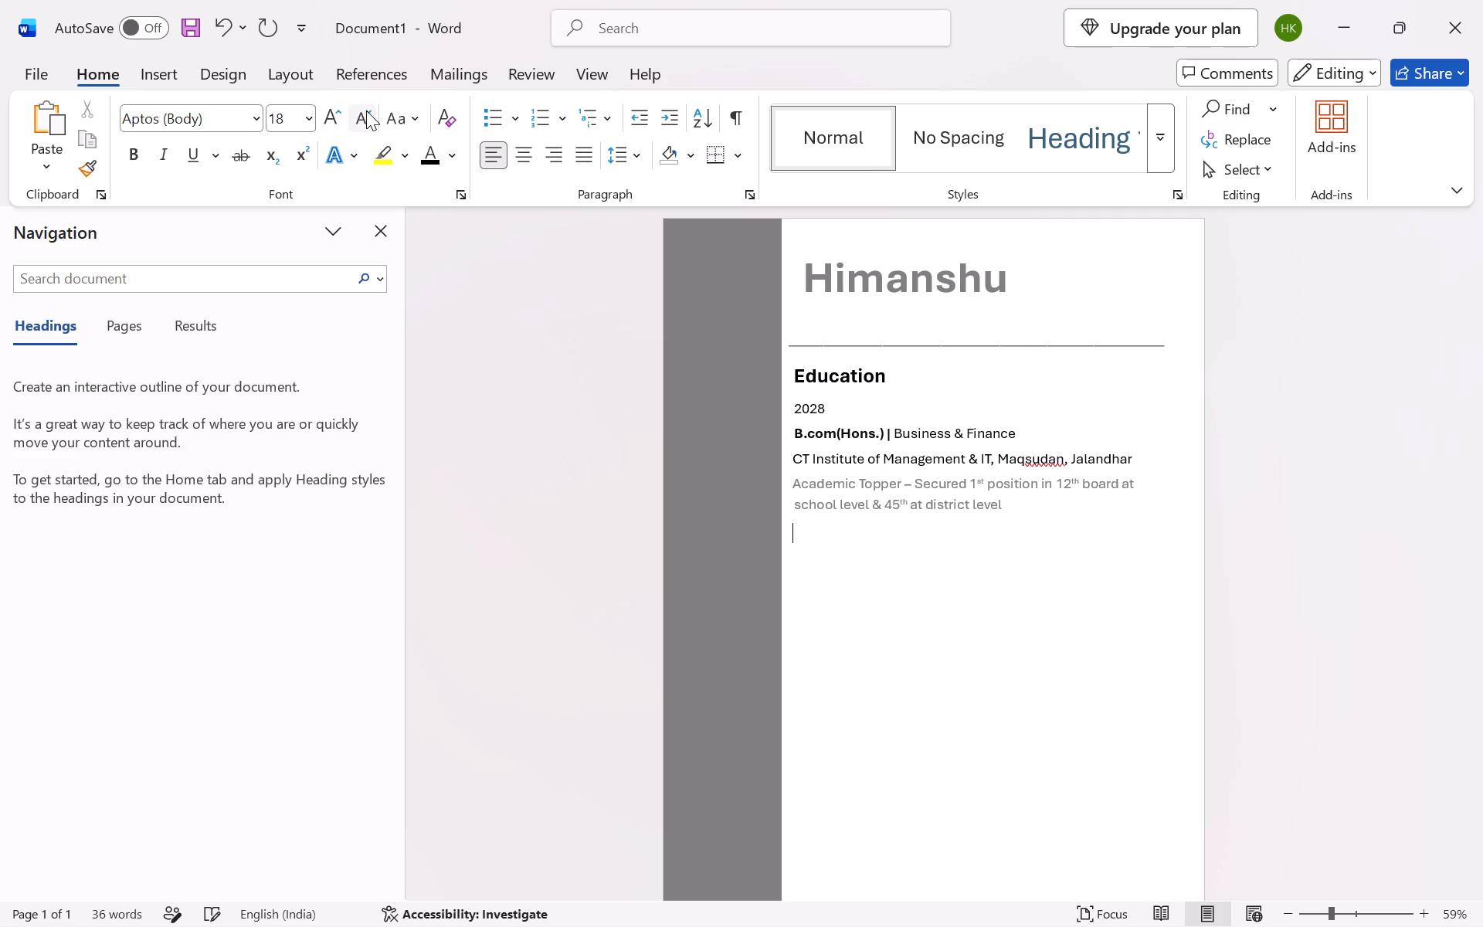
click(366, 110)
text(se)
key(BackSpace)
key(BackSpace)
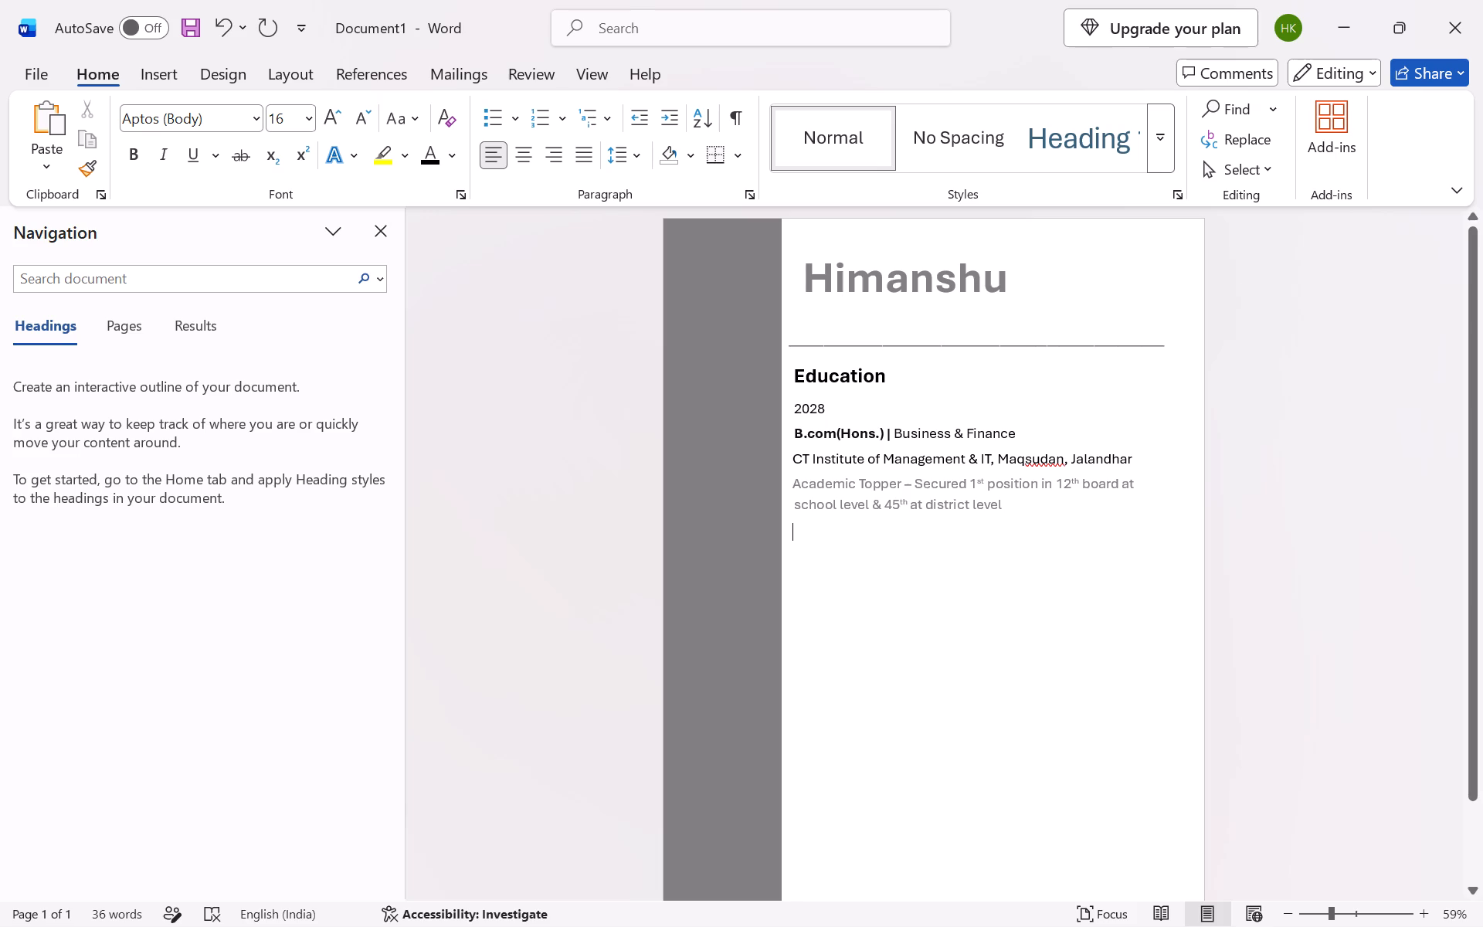
Change the font colour of the two-line "Academic Topper" achievement text to black.
click(796, 480)
drag(792, 483, 940, 504)
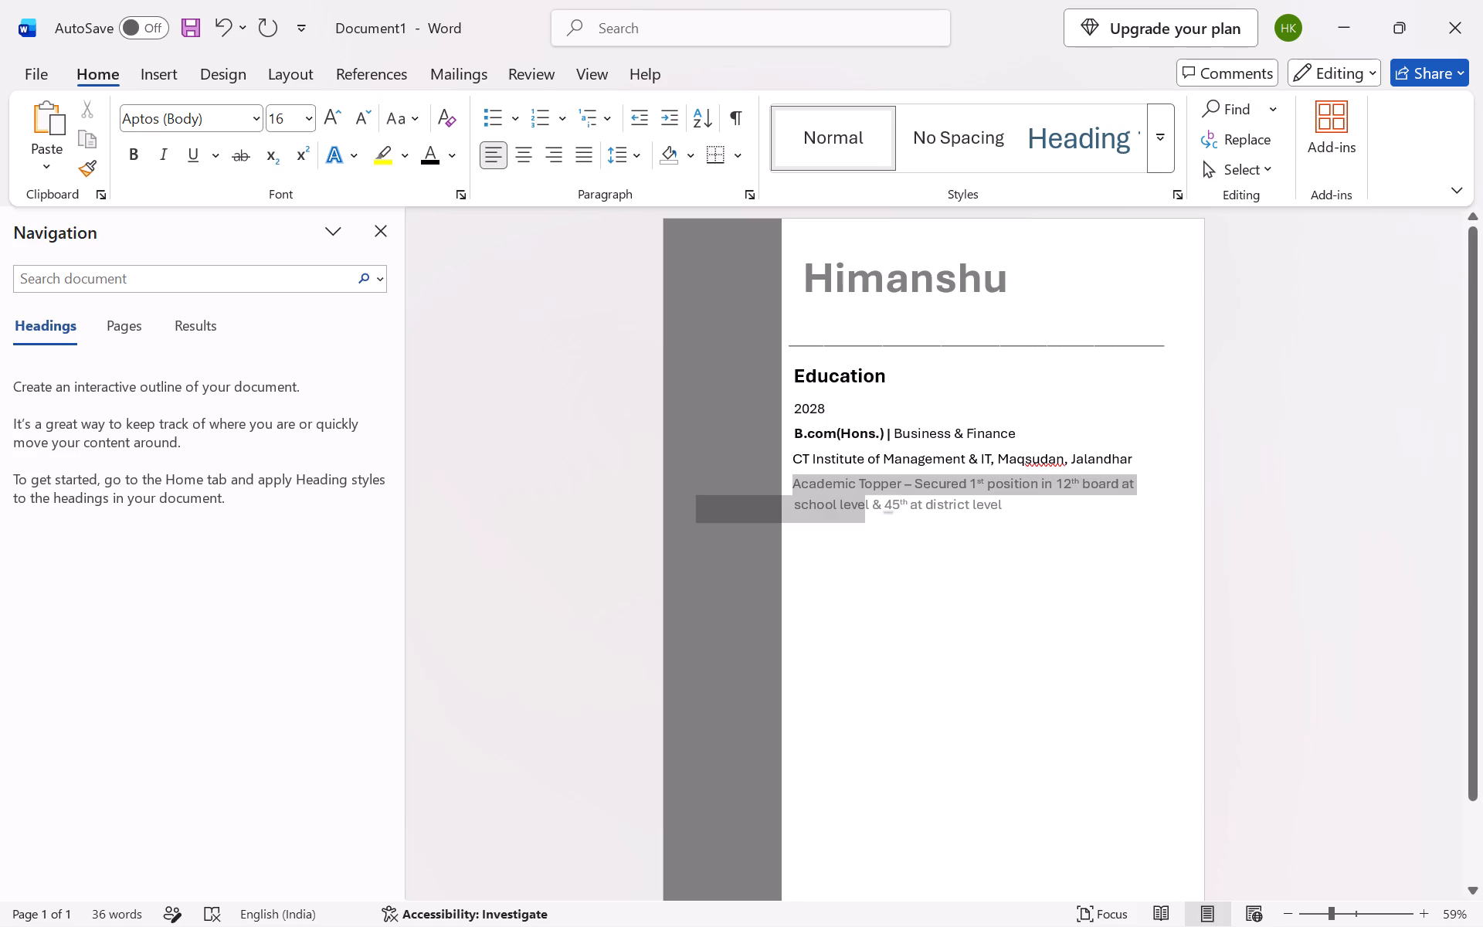
drag(940, 504, 1007, 508)
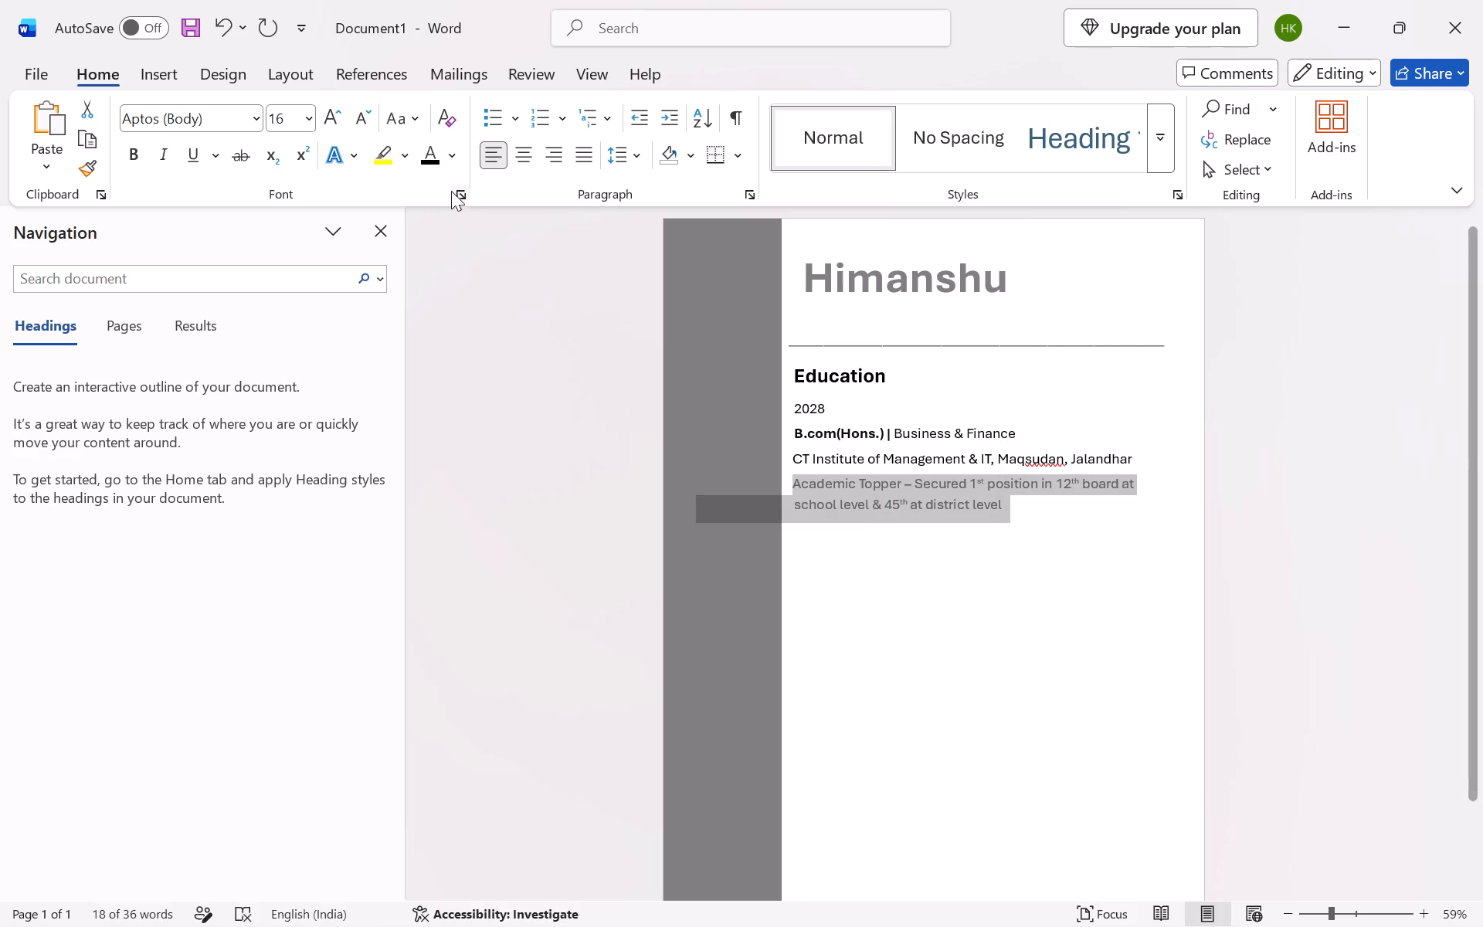
click(429, 158)
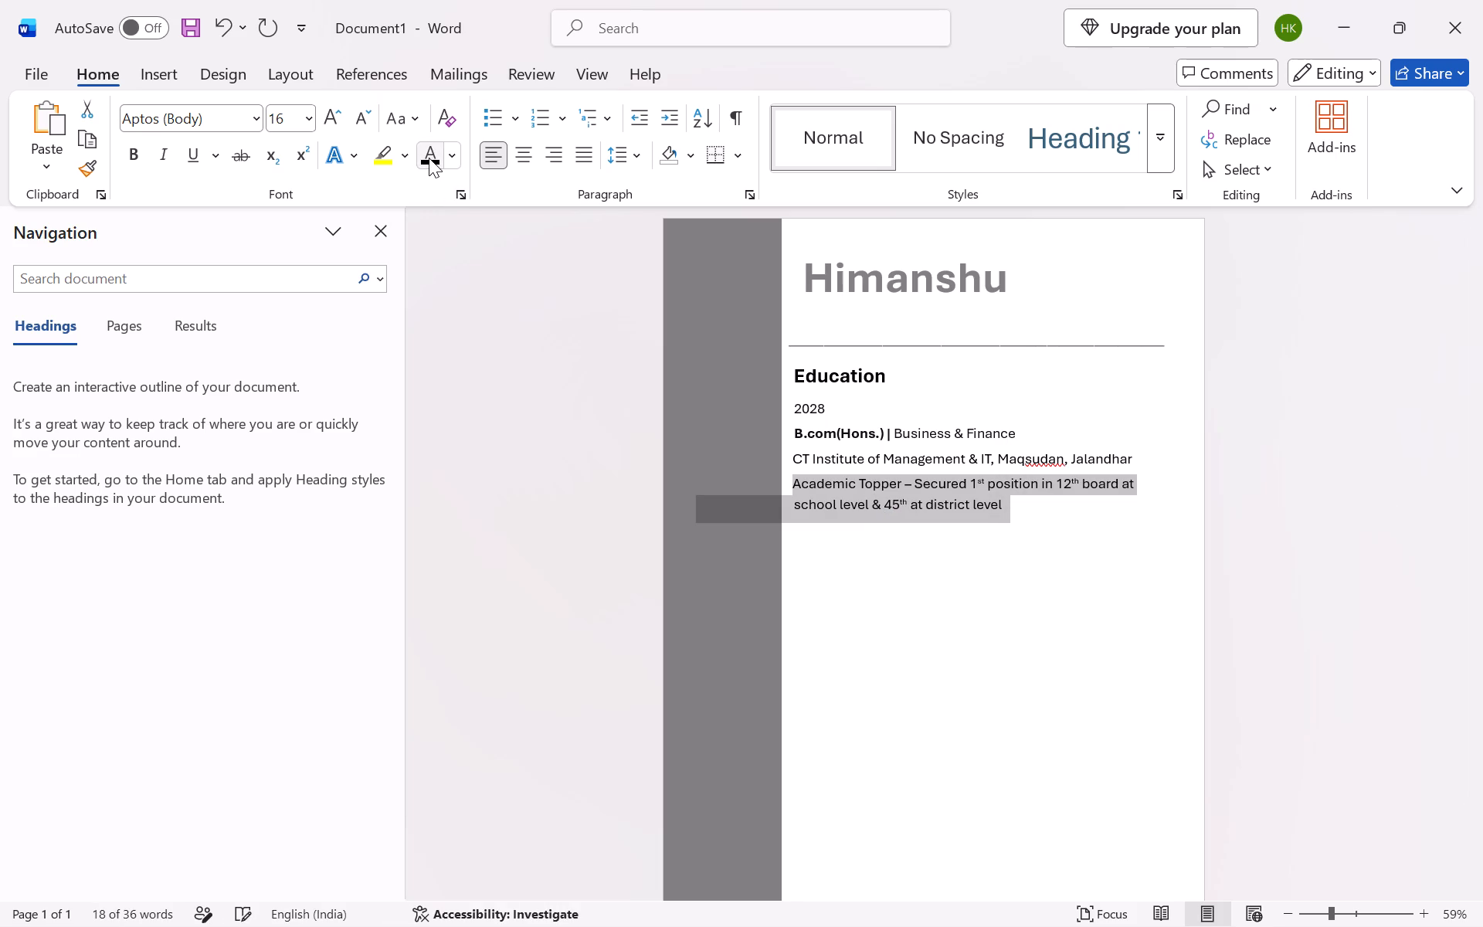
Add the line "Secured 1st position in 1st & 2nd semester of college" in size 16 below the achievement text.
click(817, 540)
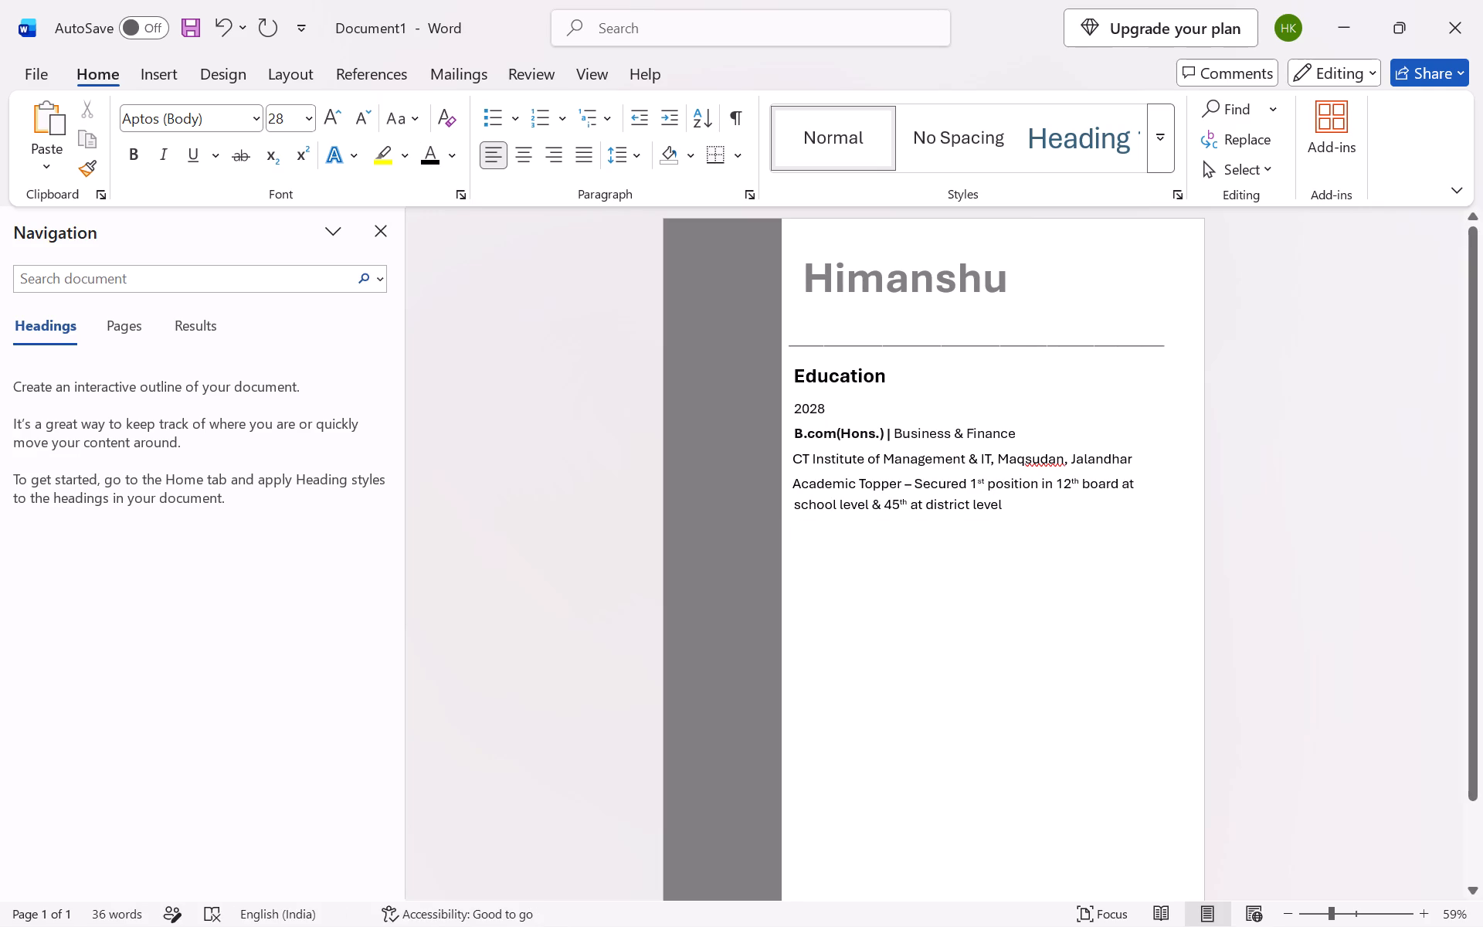
key(shift+s)
key(BackSpace)
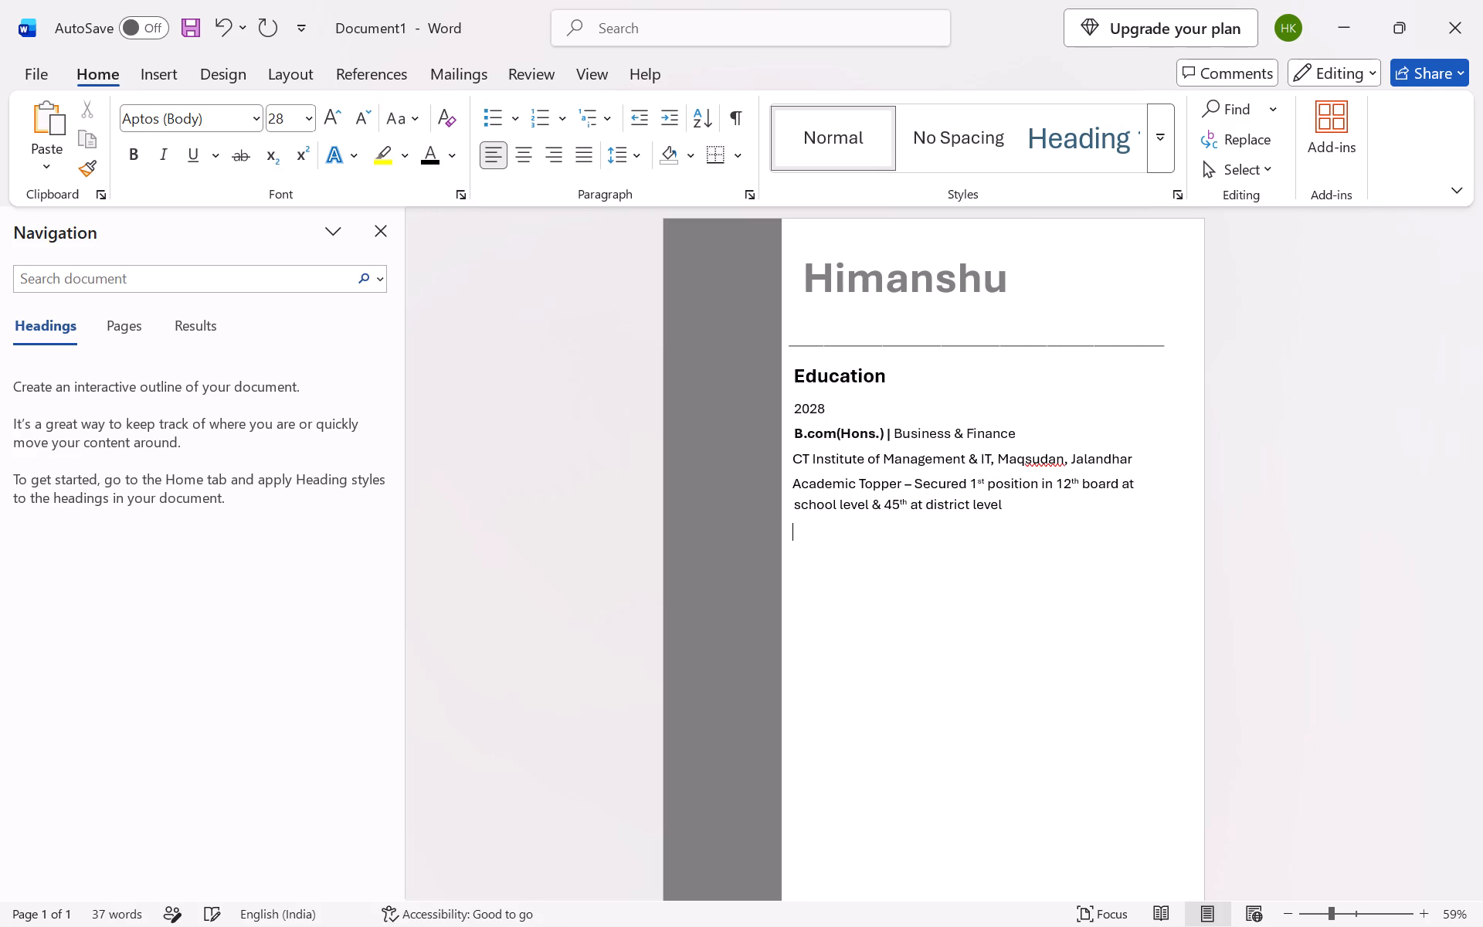
triple_click(365, 115)
triple_click(365, 115)
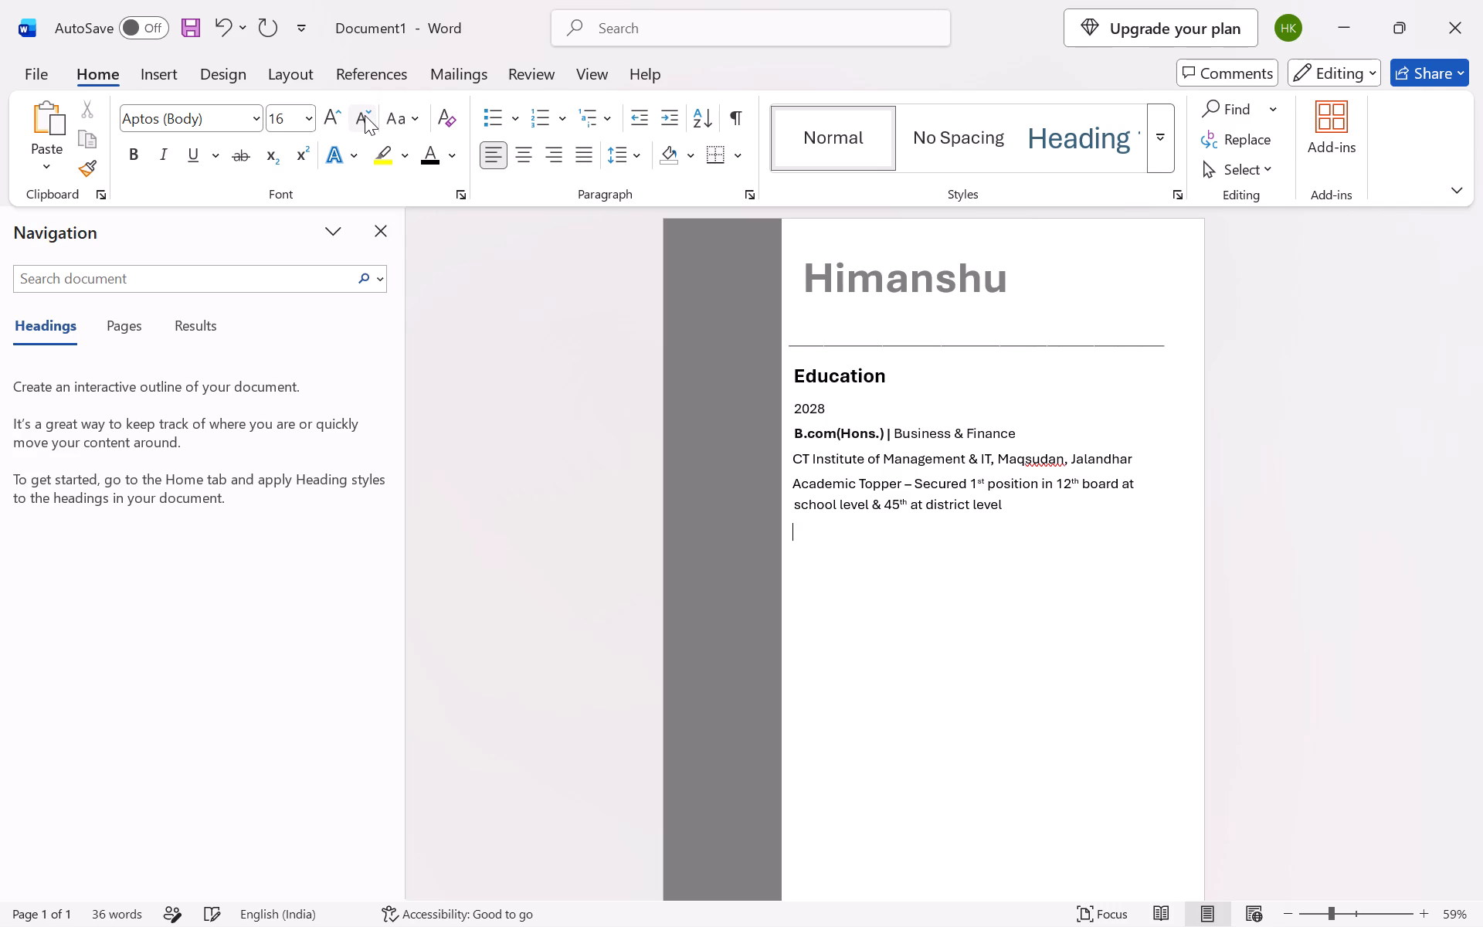
click(365, 115)
click(338, 108)
key(shift+s)
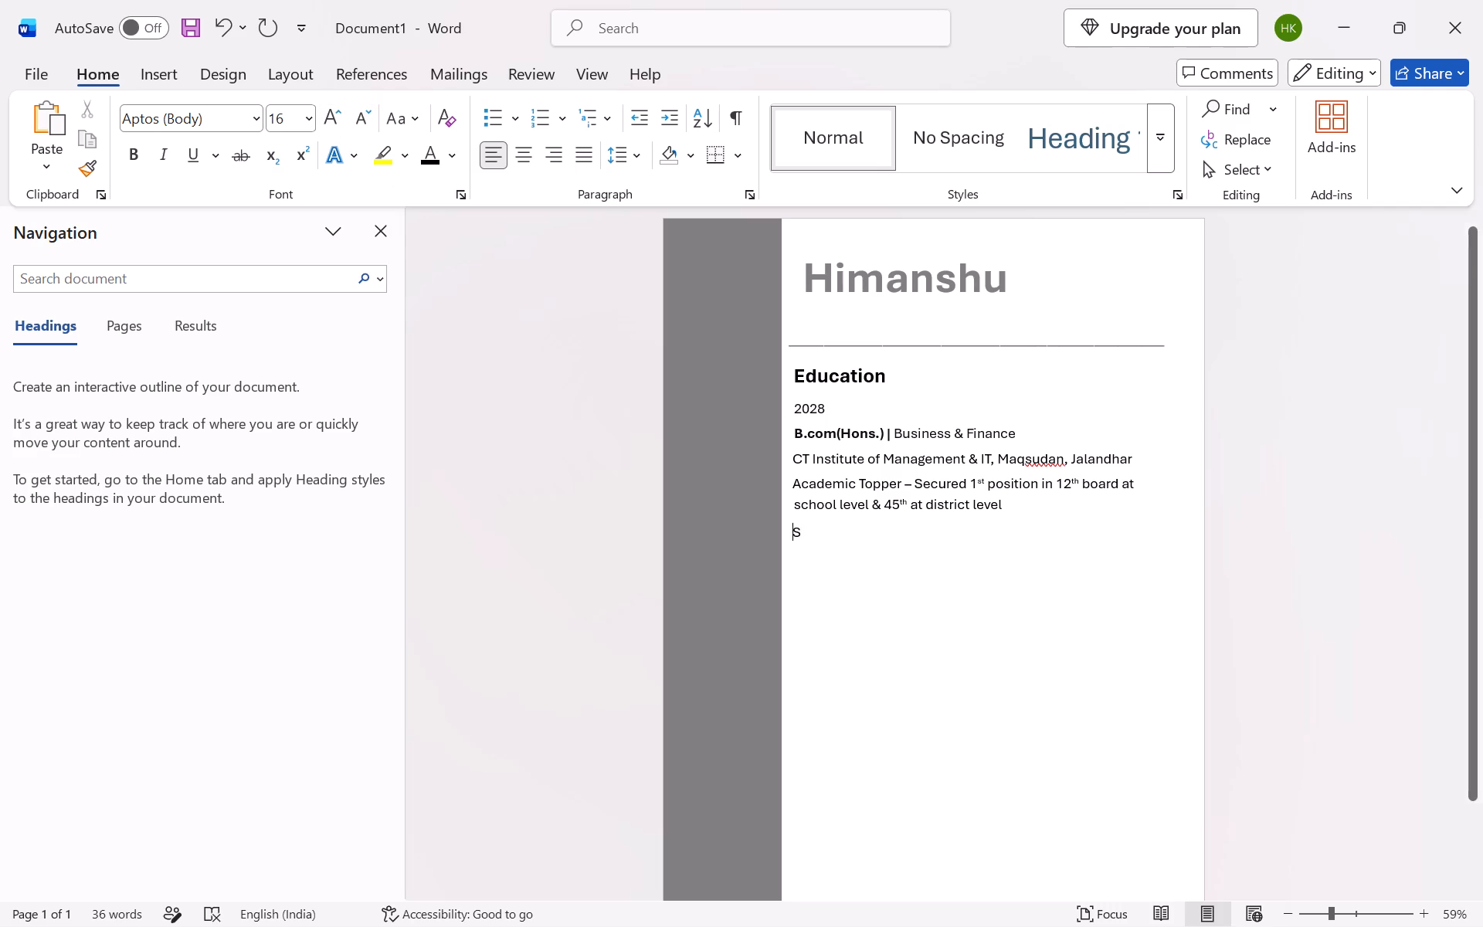
text(ecured)
key(space)
key(1)
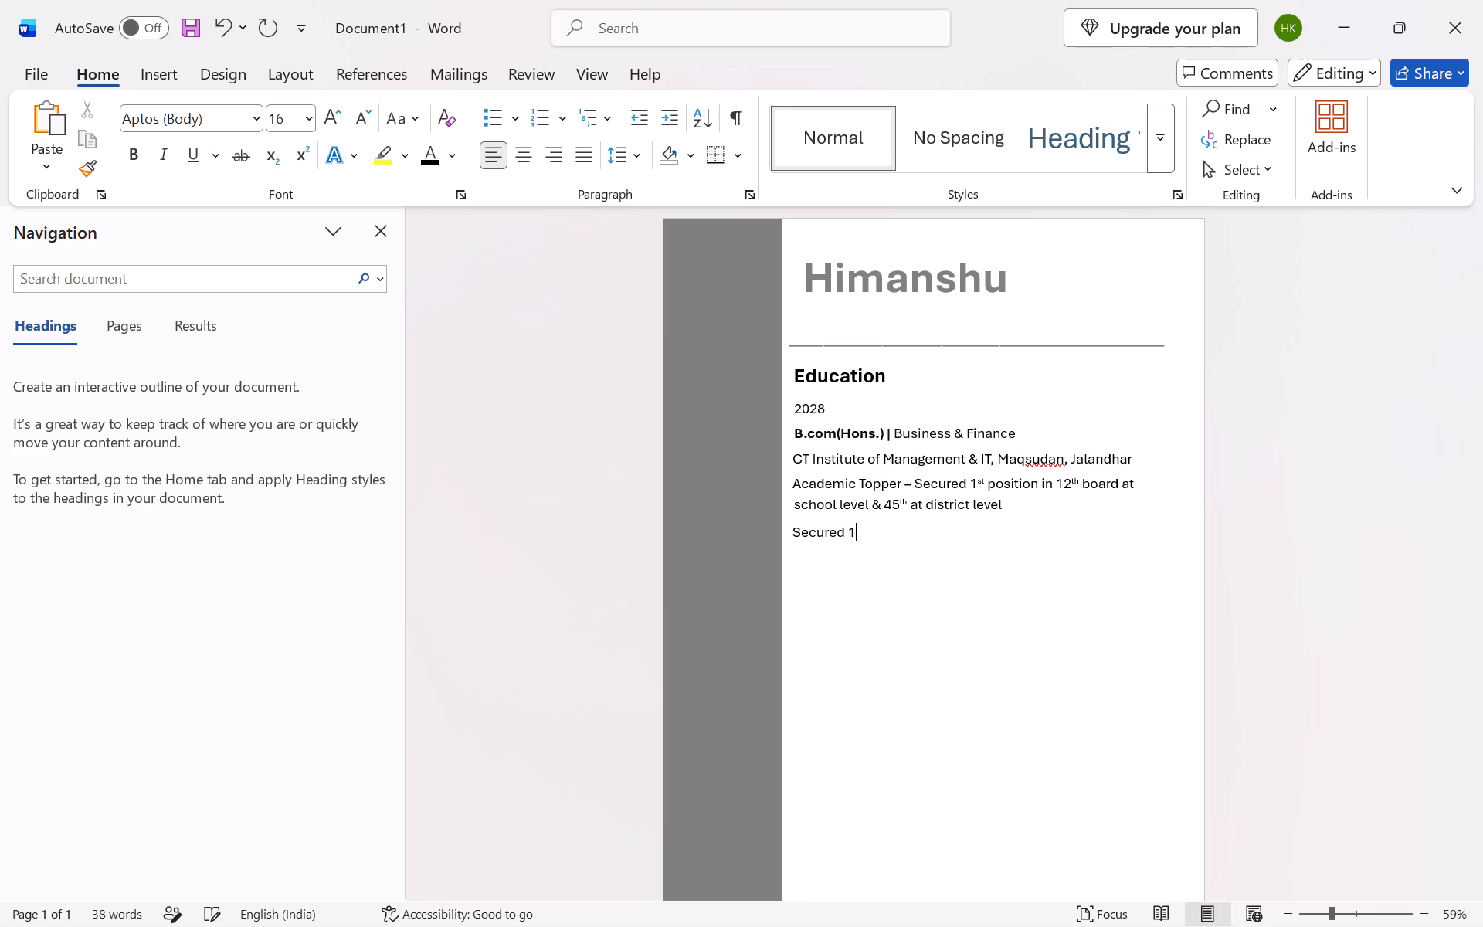
text(st)
key(space)
text(position in)
key(space)
text(1st)
key(space)
text(&)
key(space)
text(2nd)
key(space)
text(semes)
text(ter of college)
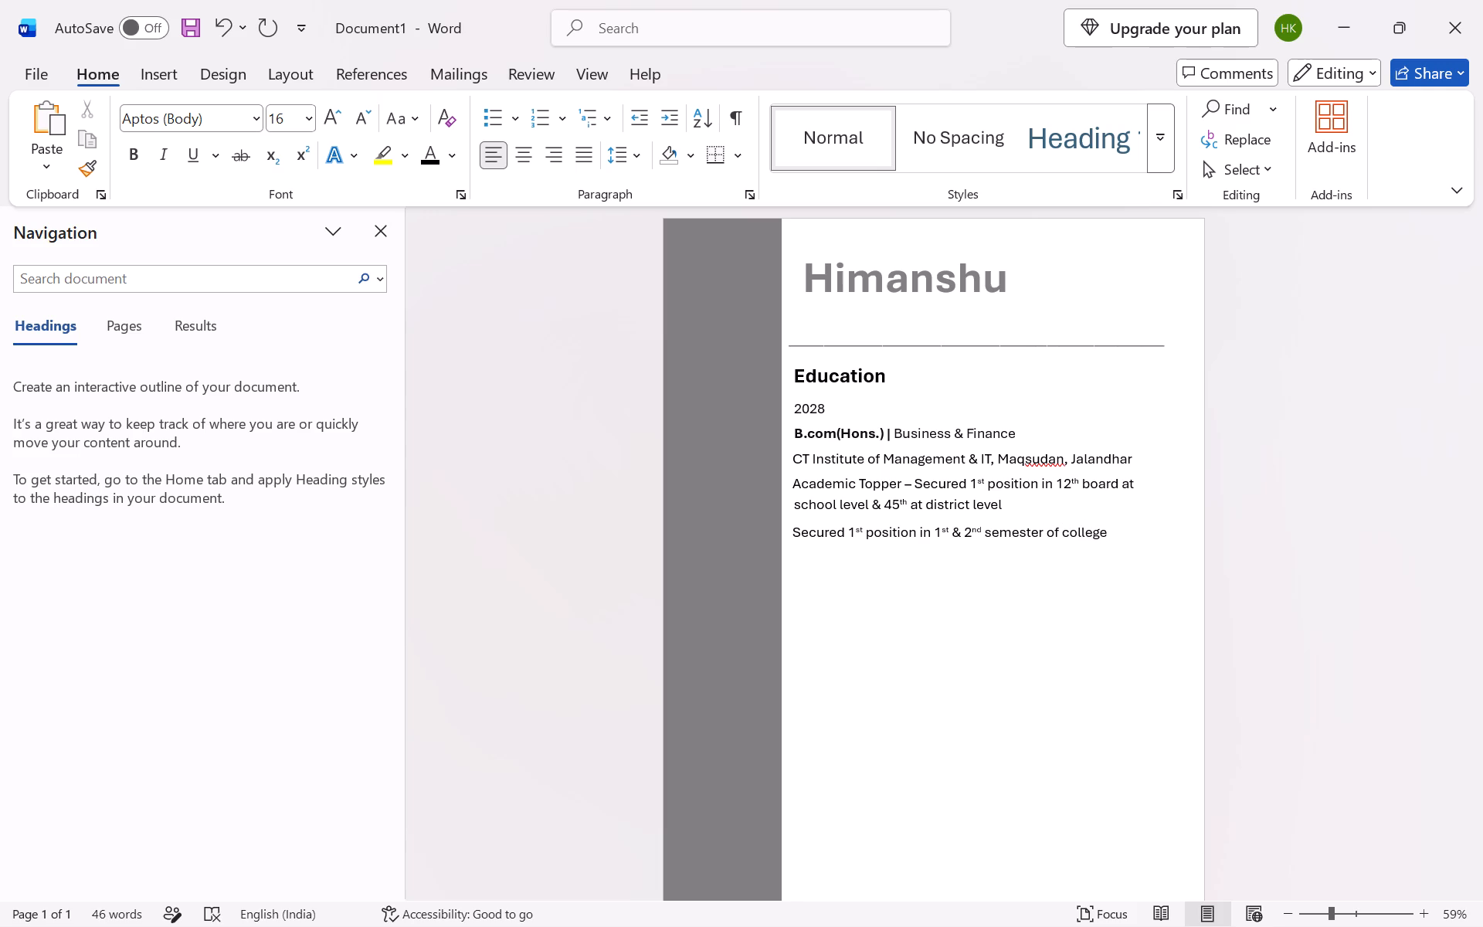
Put a plain asterisk and a space before "Academic Topper", undoing the automatic bullet formatting.
click(792, 478)
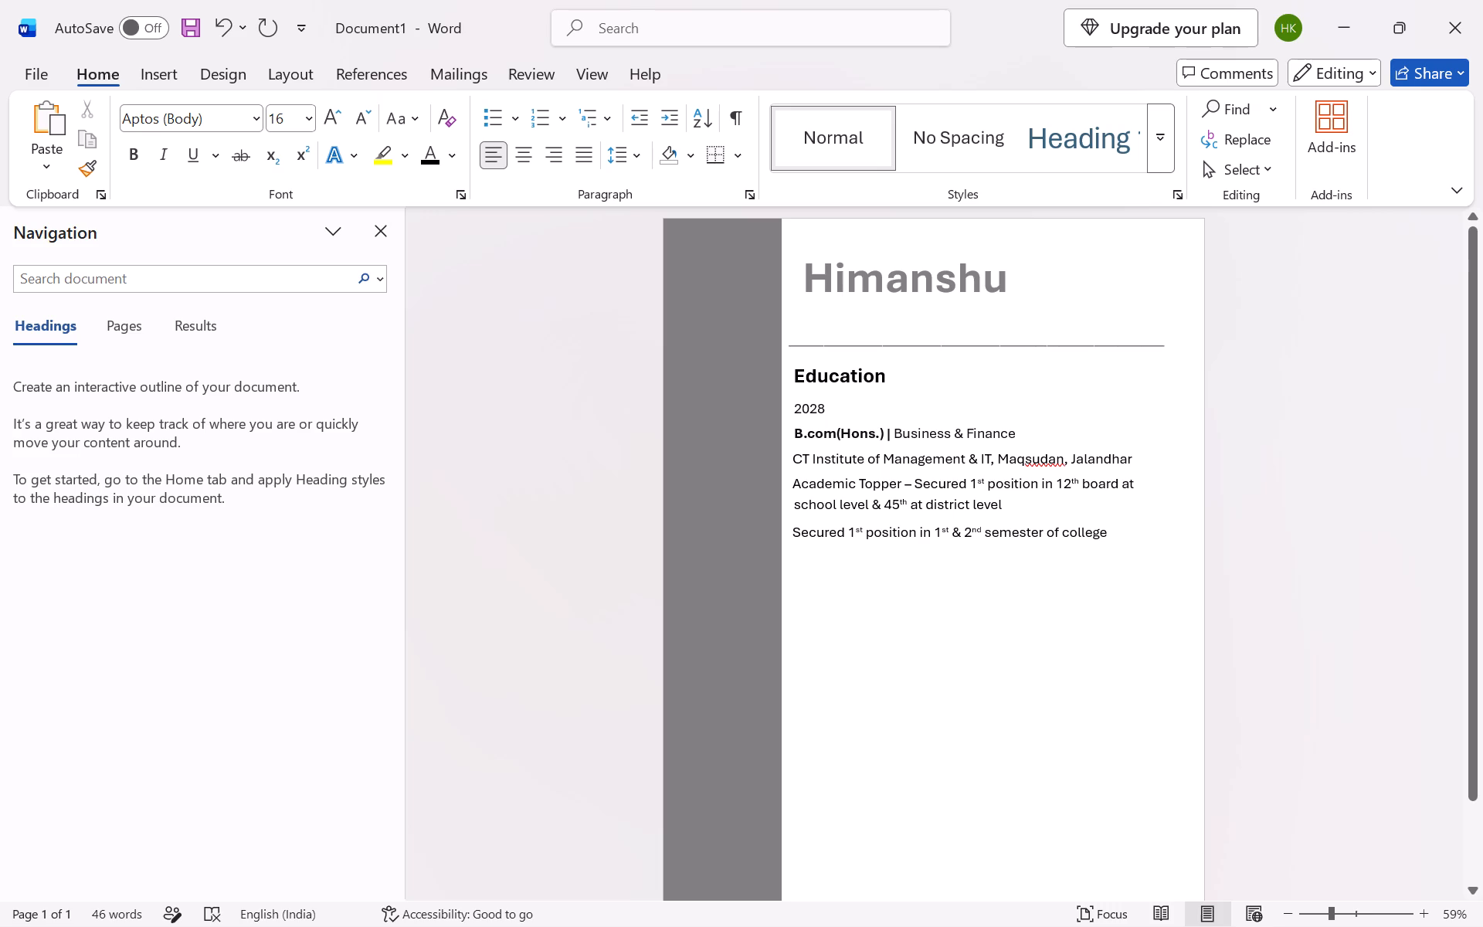
key(shift+asterisk)
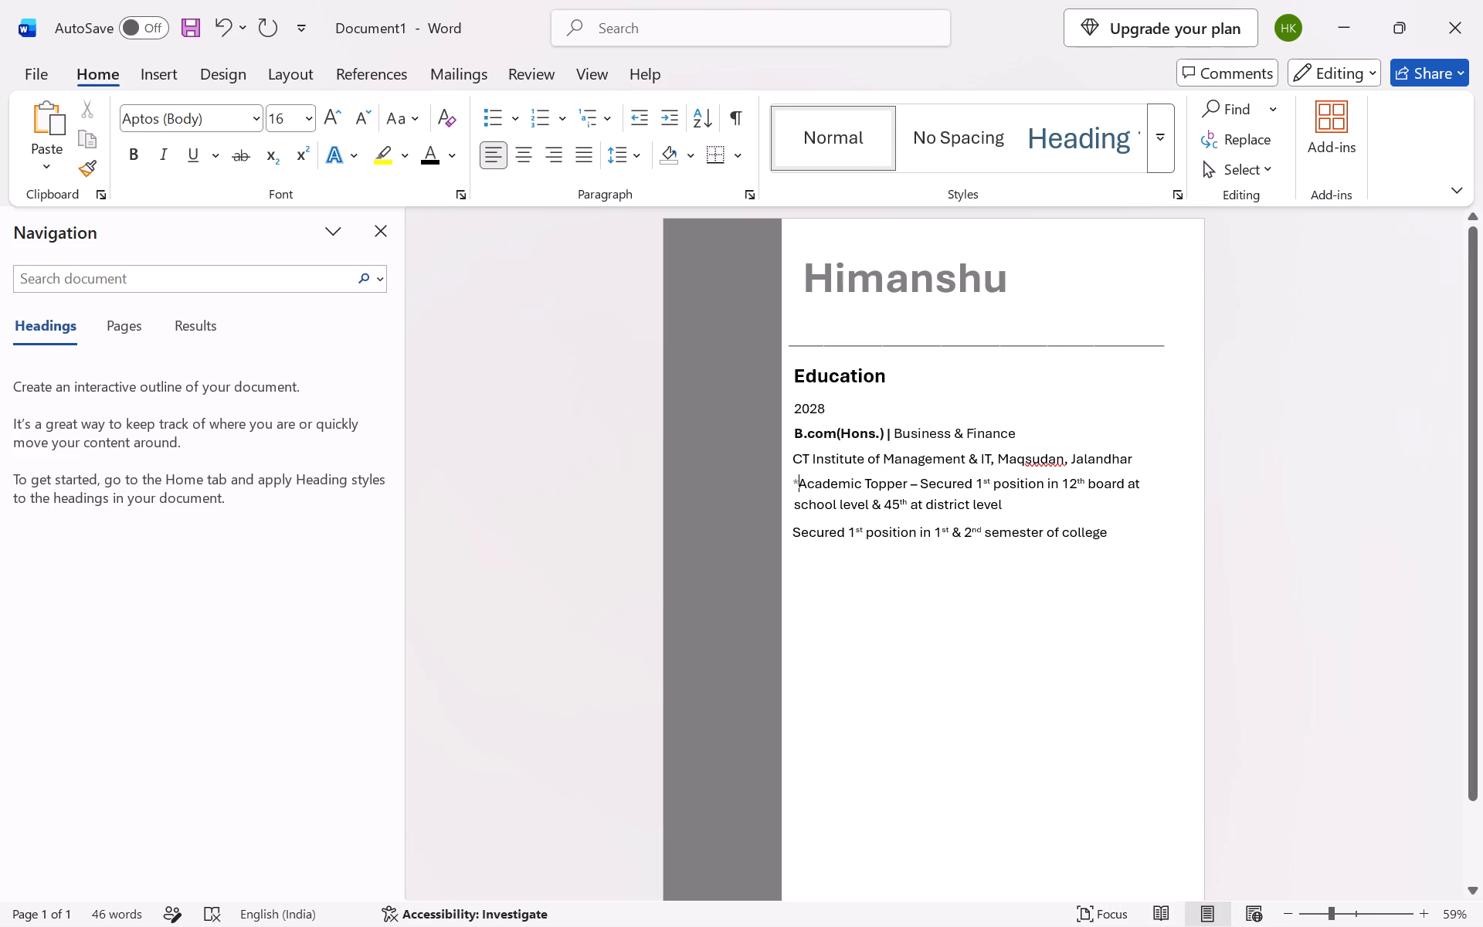
key(space)
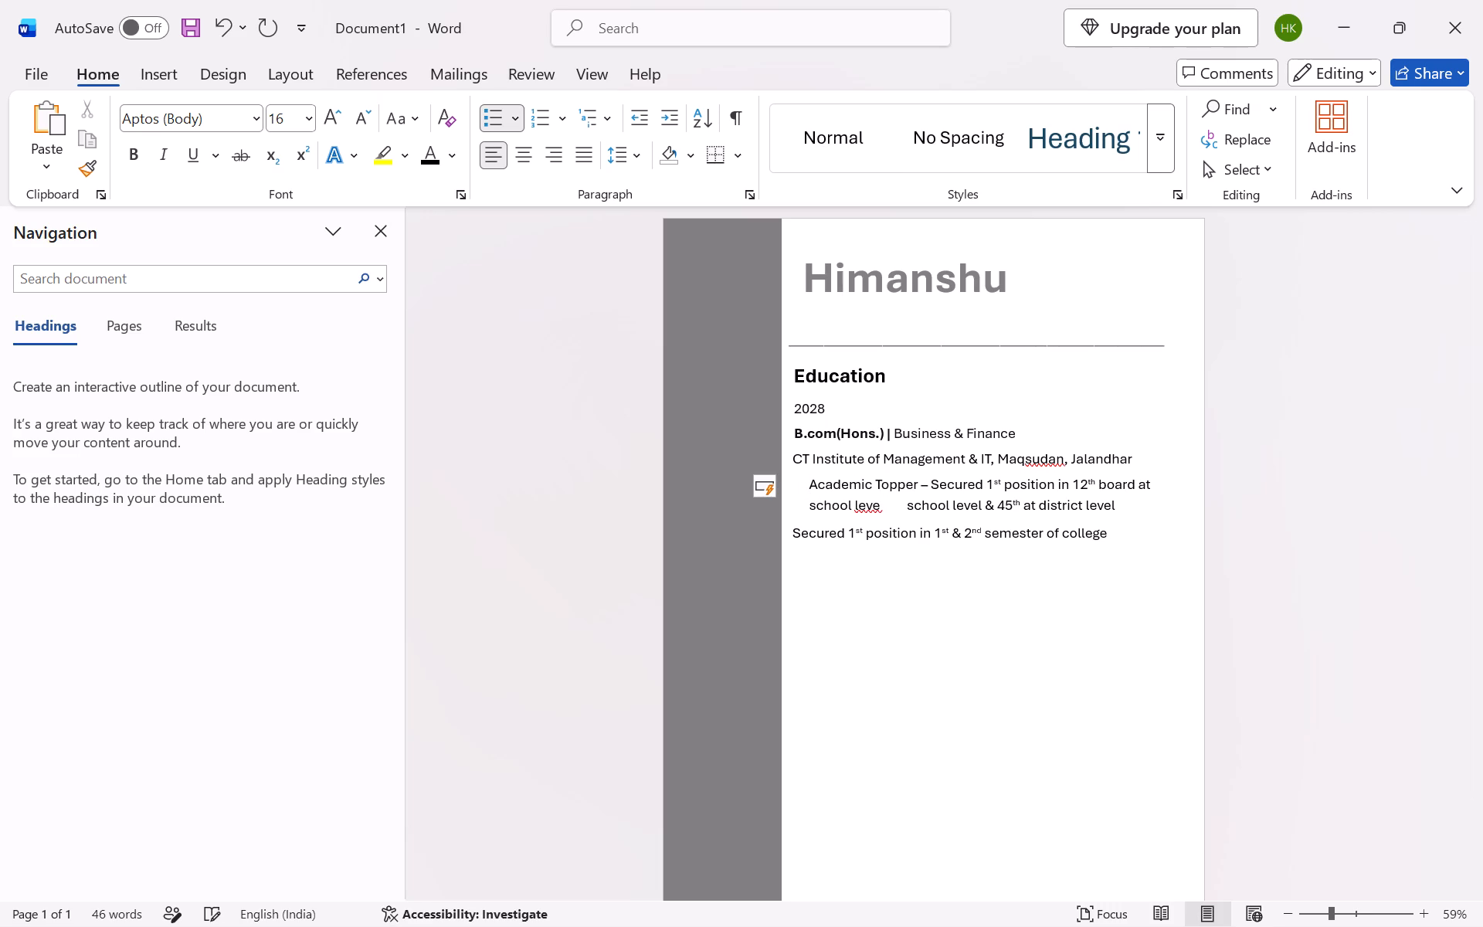
key(BackSpace)
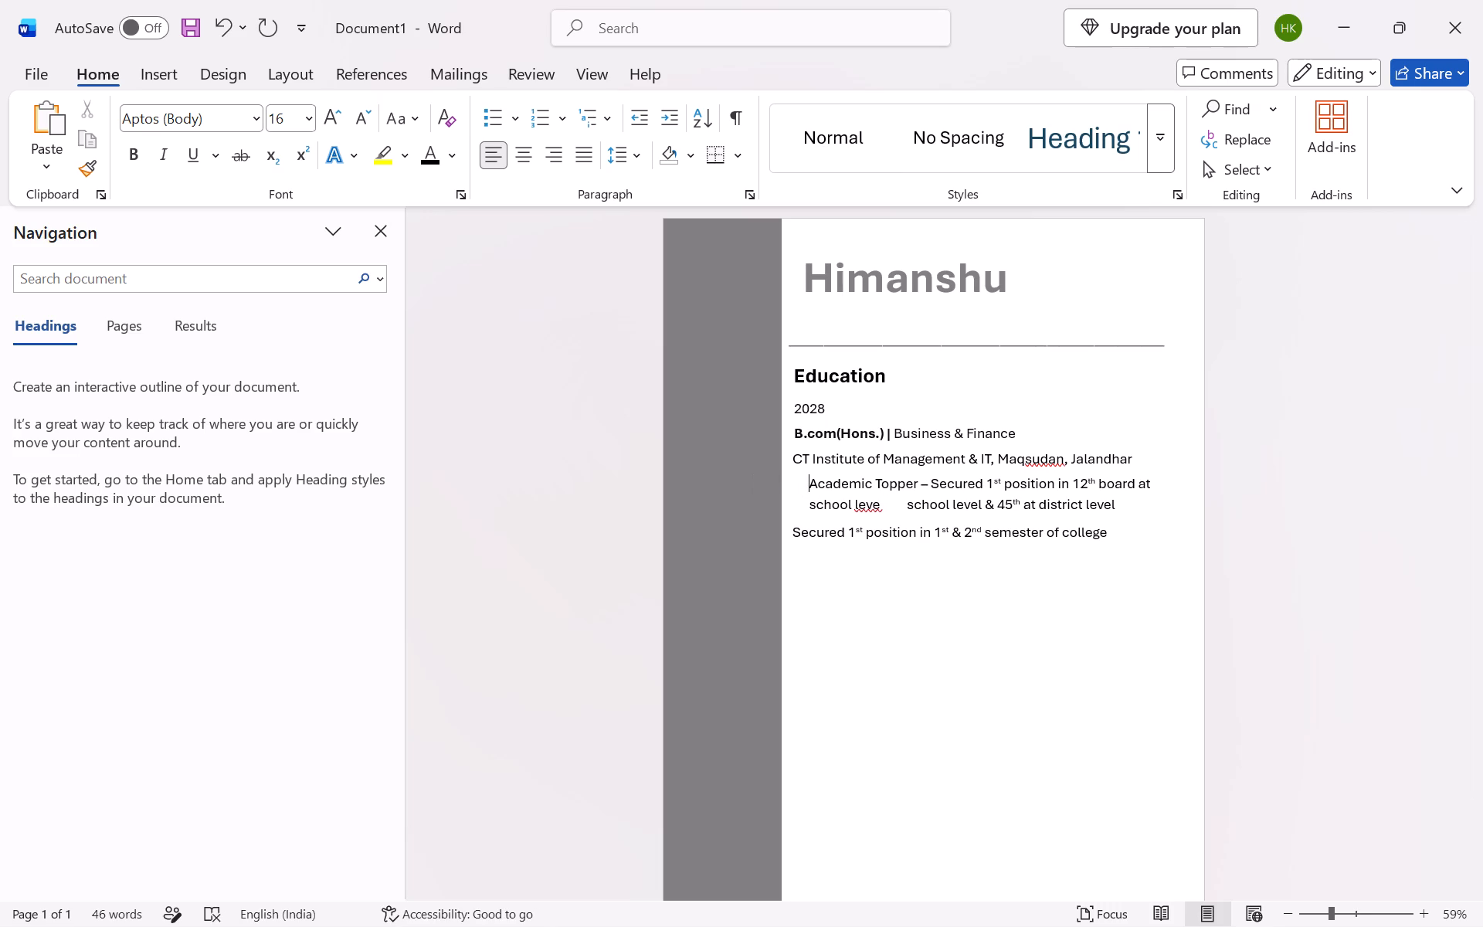
key(ctrl+z)
key(ctrl+z)
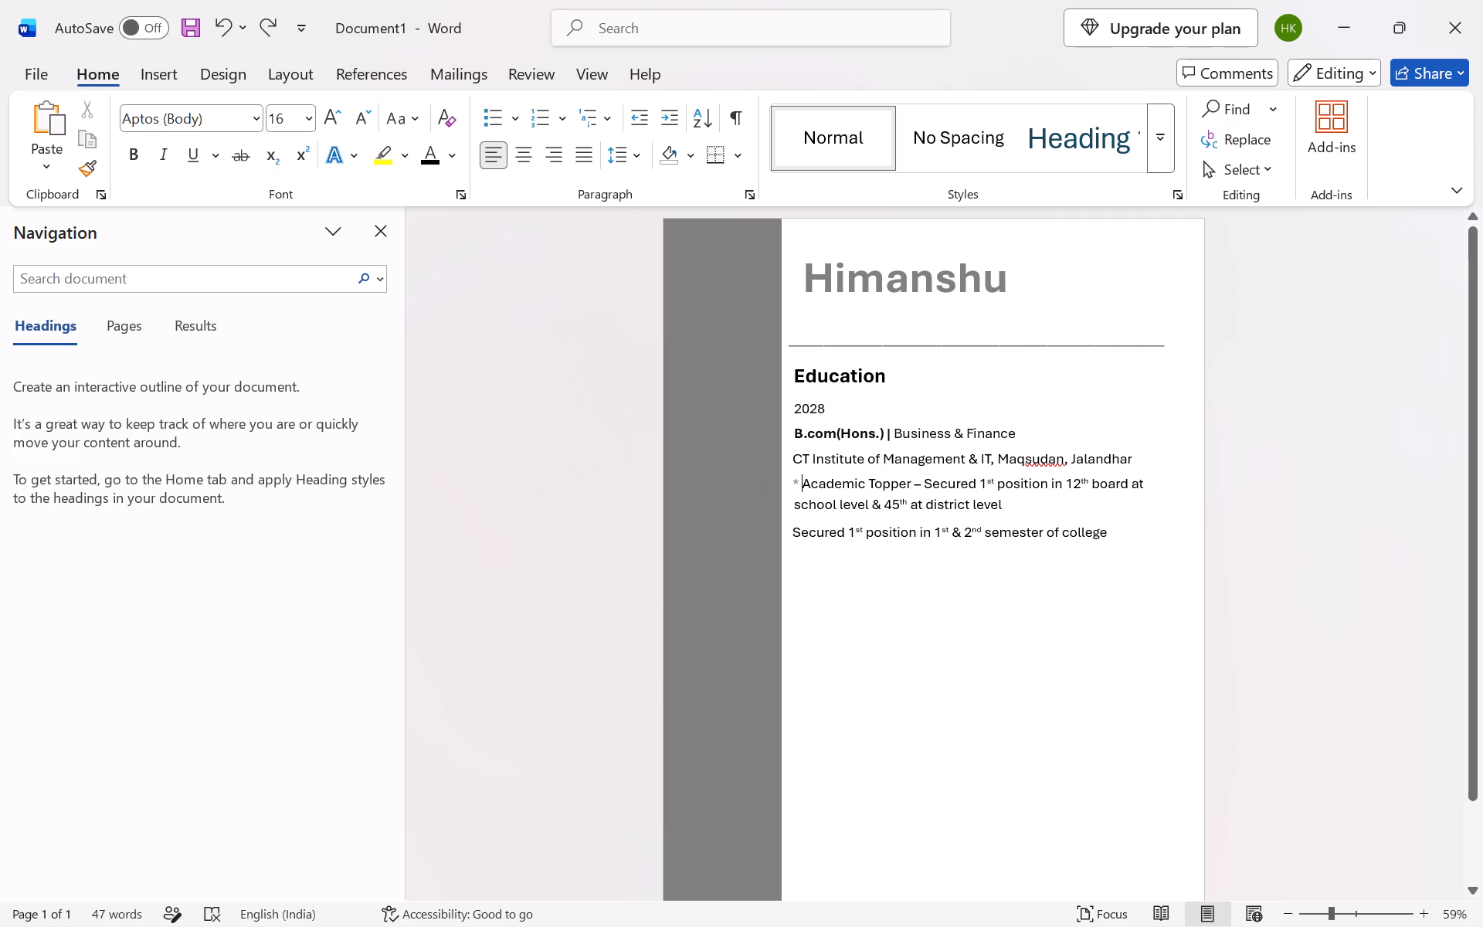
Indent the college achievement line by two spaces and the "school level" line by three more spaces.
click(791, 532)
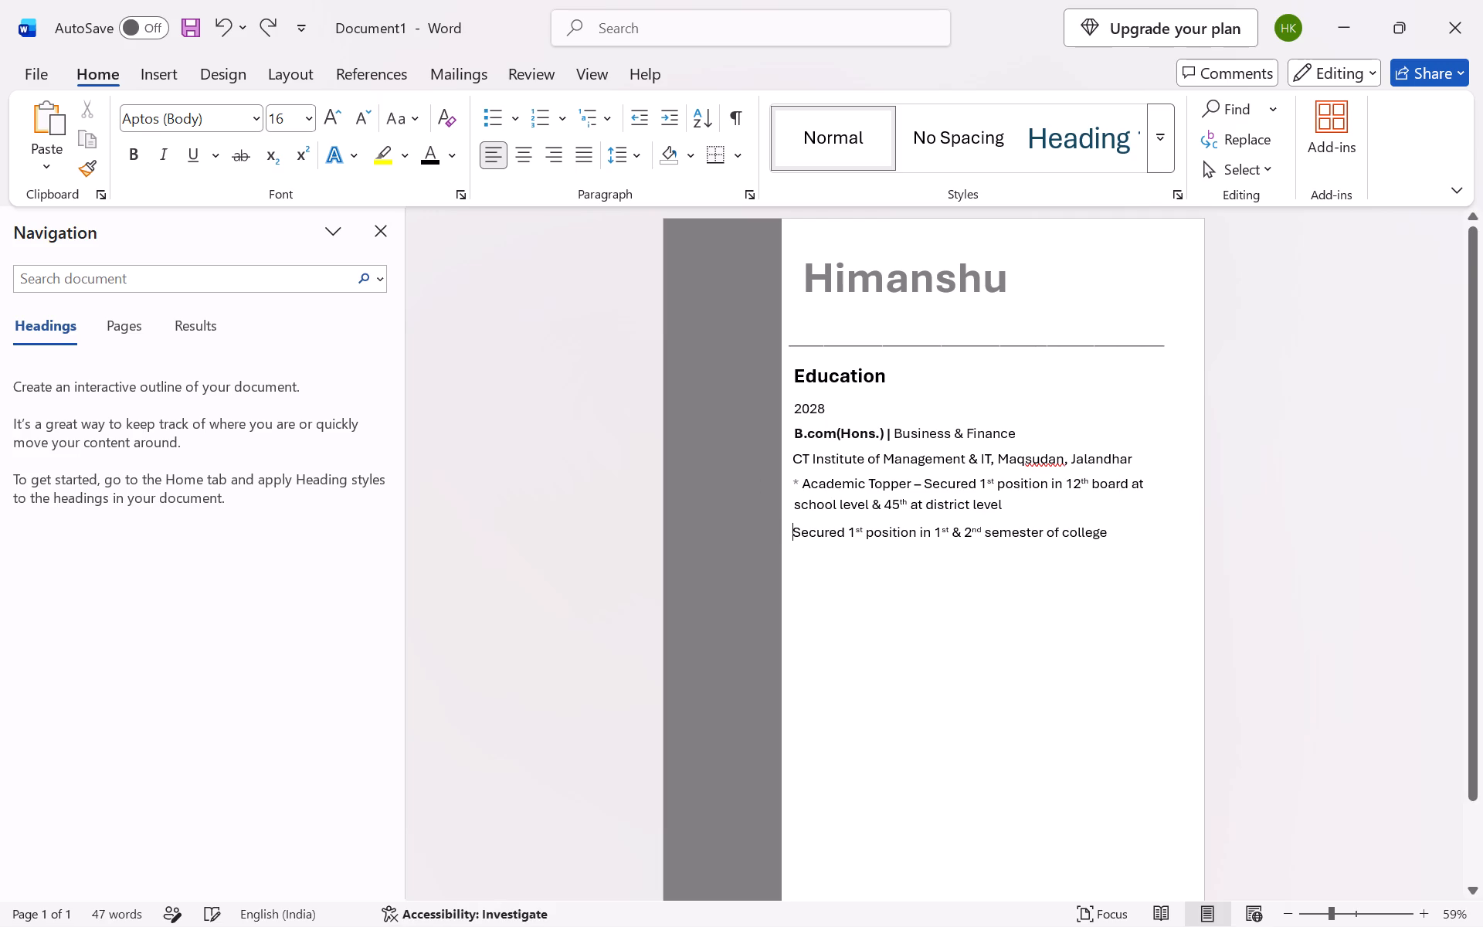
key(space)
key(space)
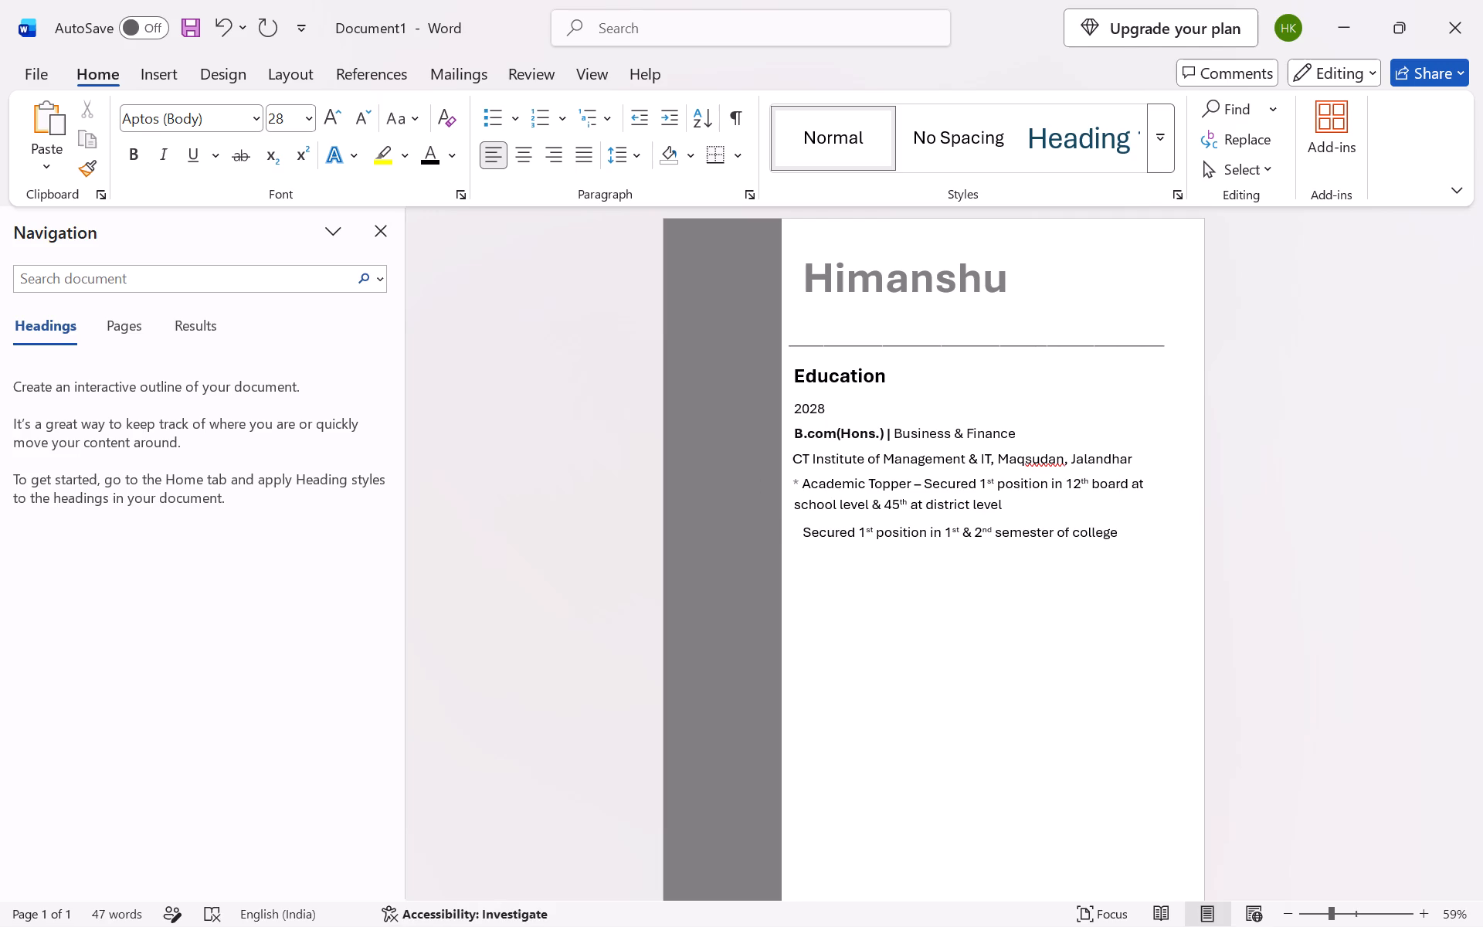
click(790, 505)
key(space)
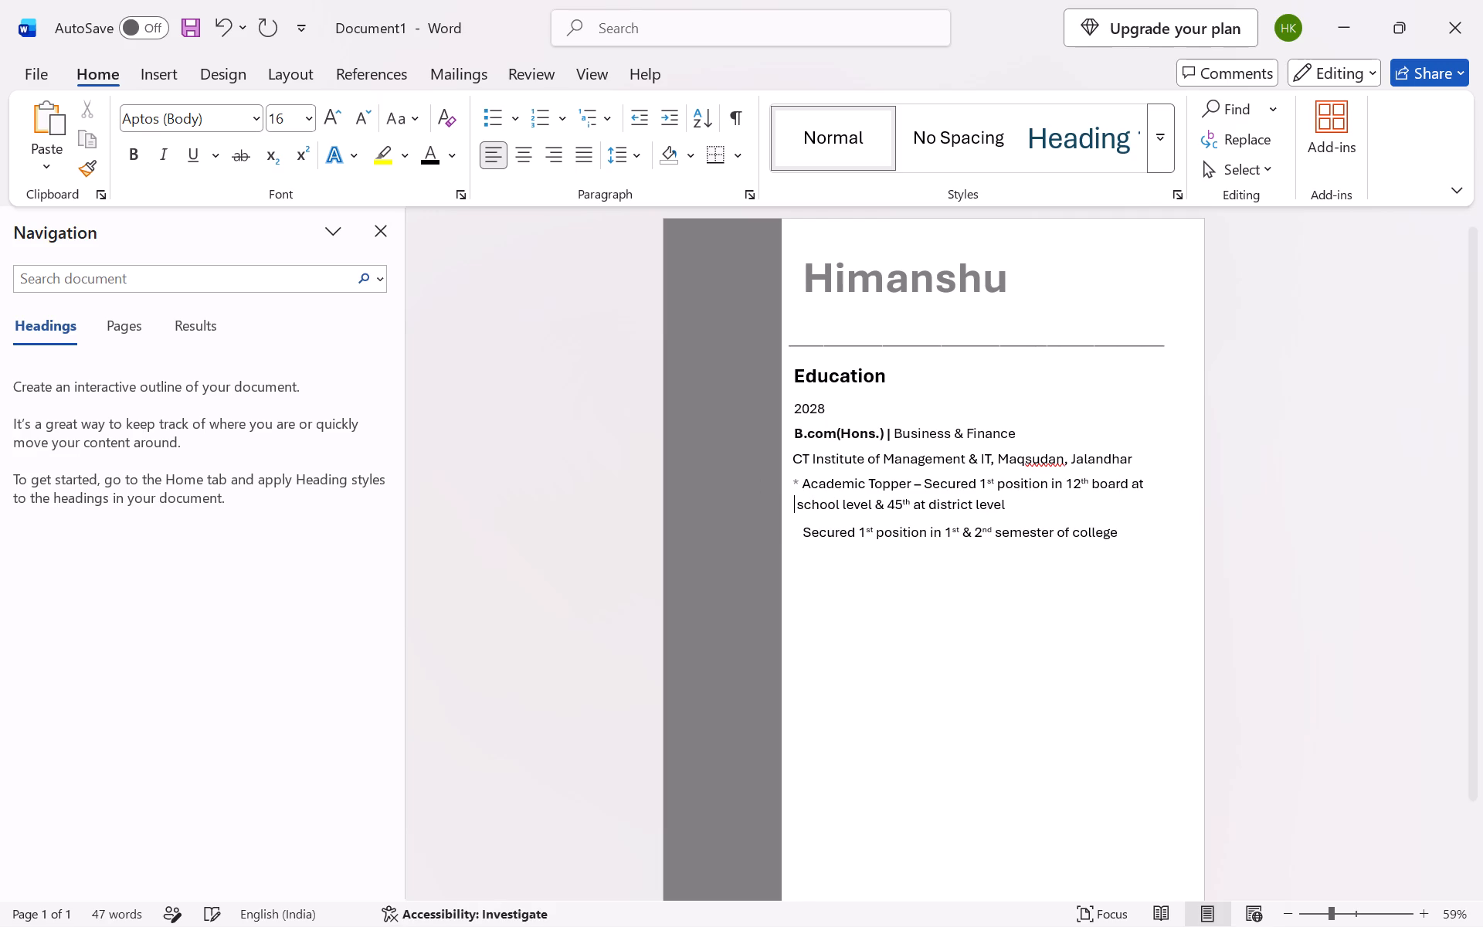
key(space)
key(space)
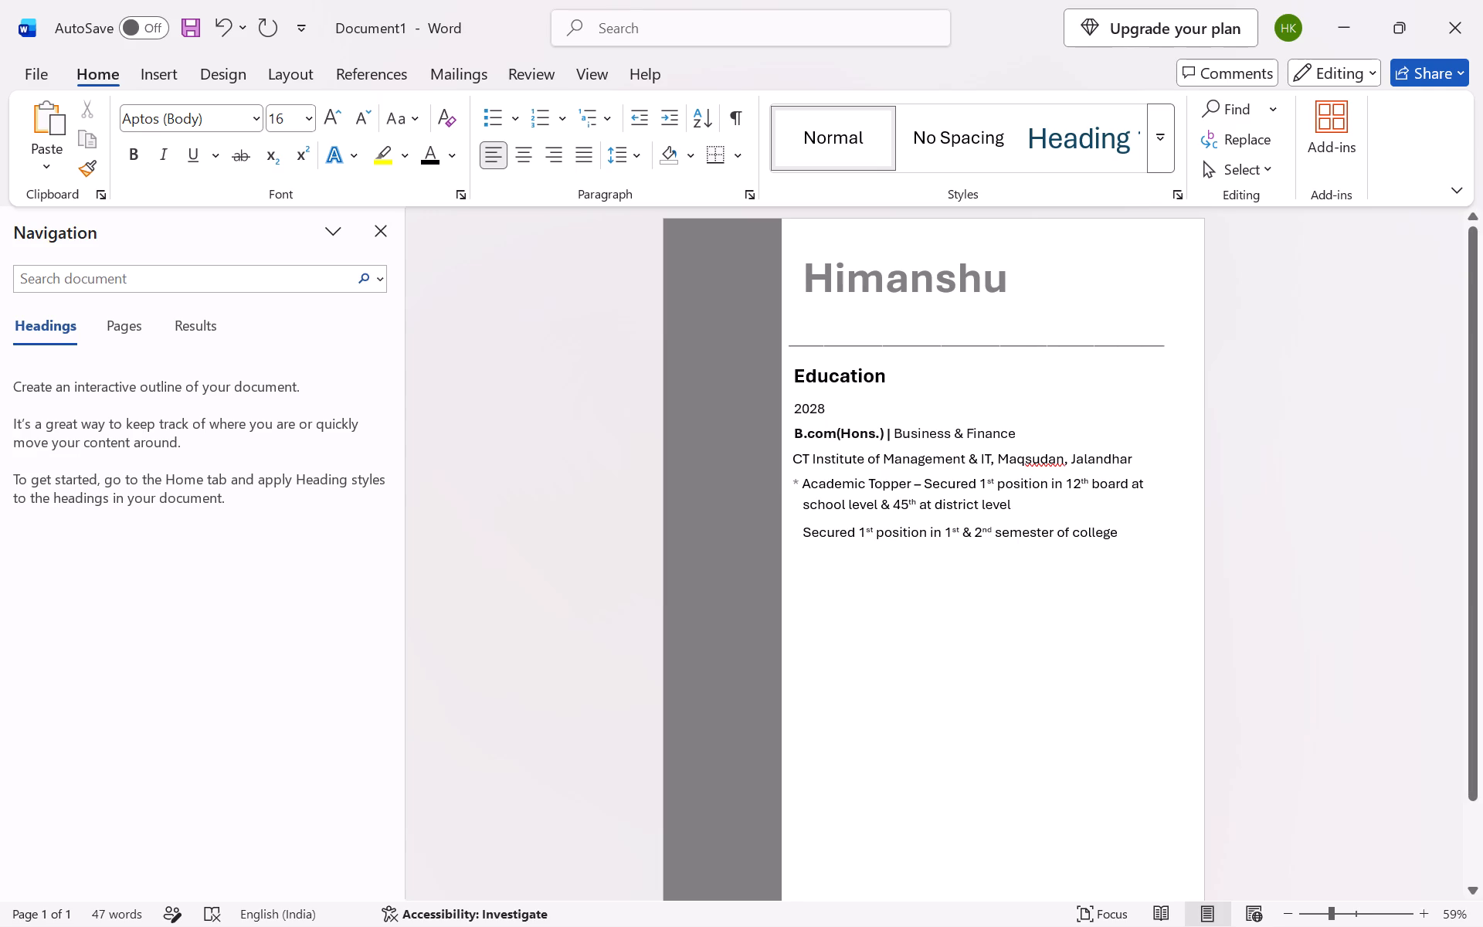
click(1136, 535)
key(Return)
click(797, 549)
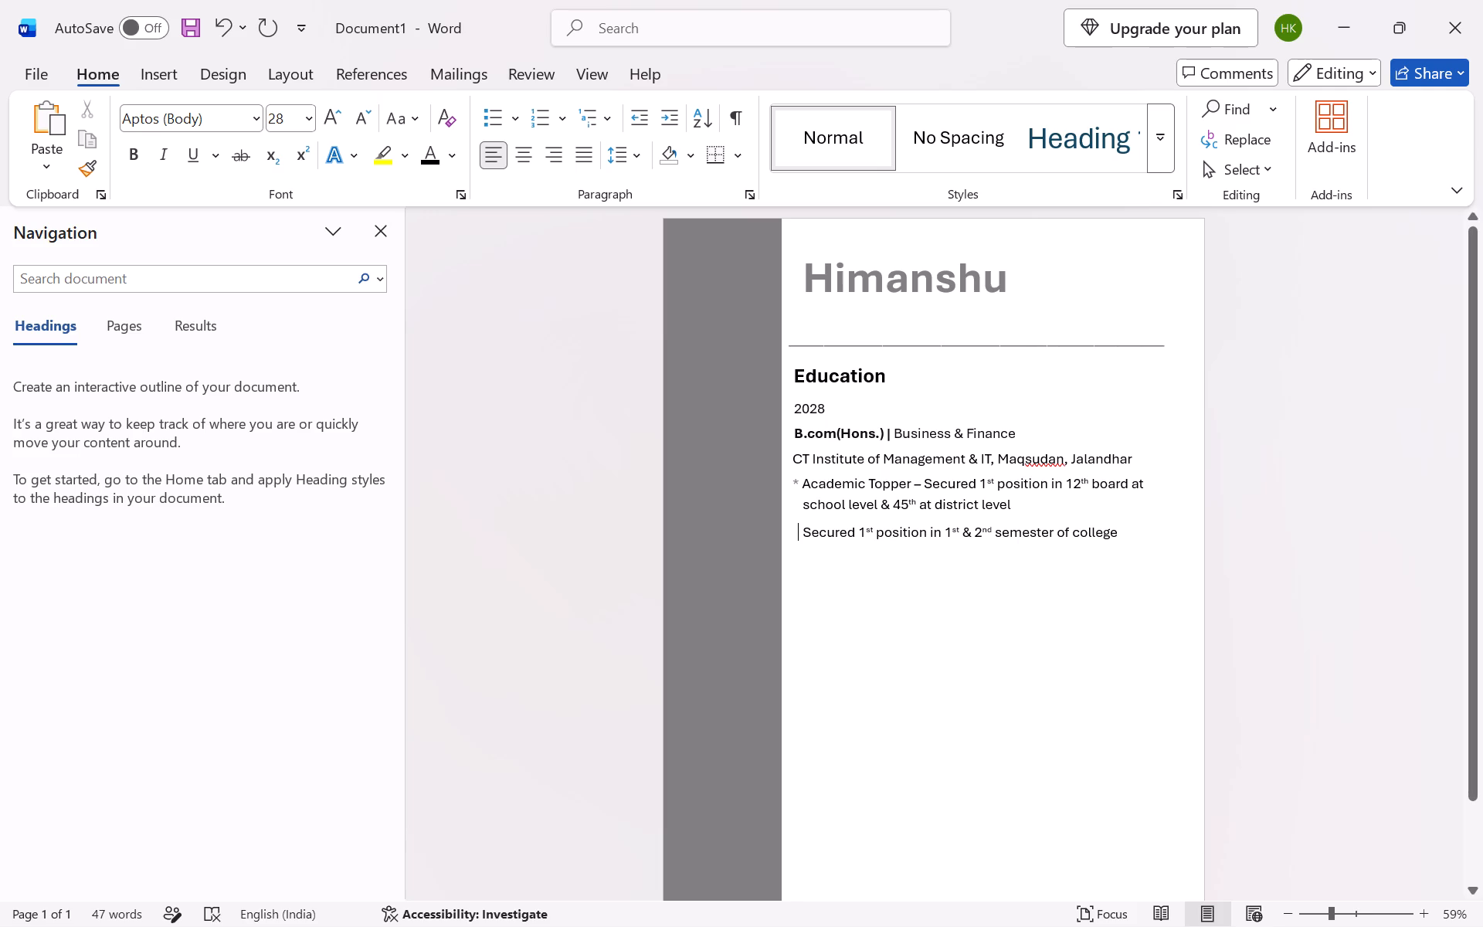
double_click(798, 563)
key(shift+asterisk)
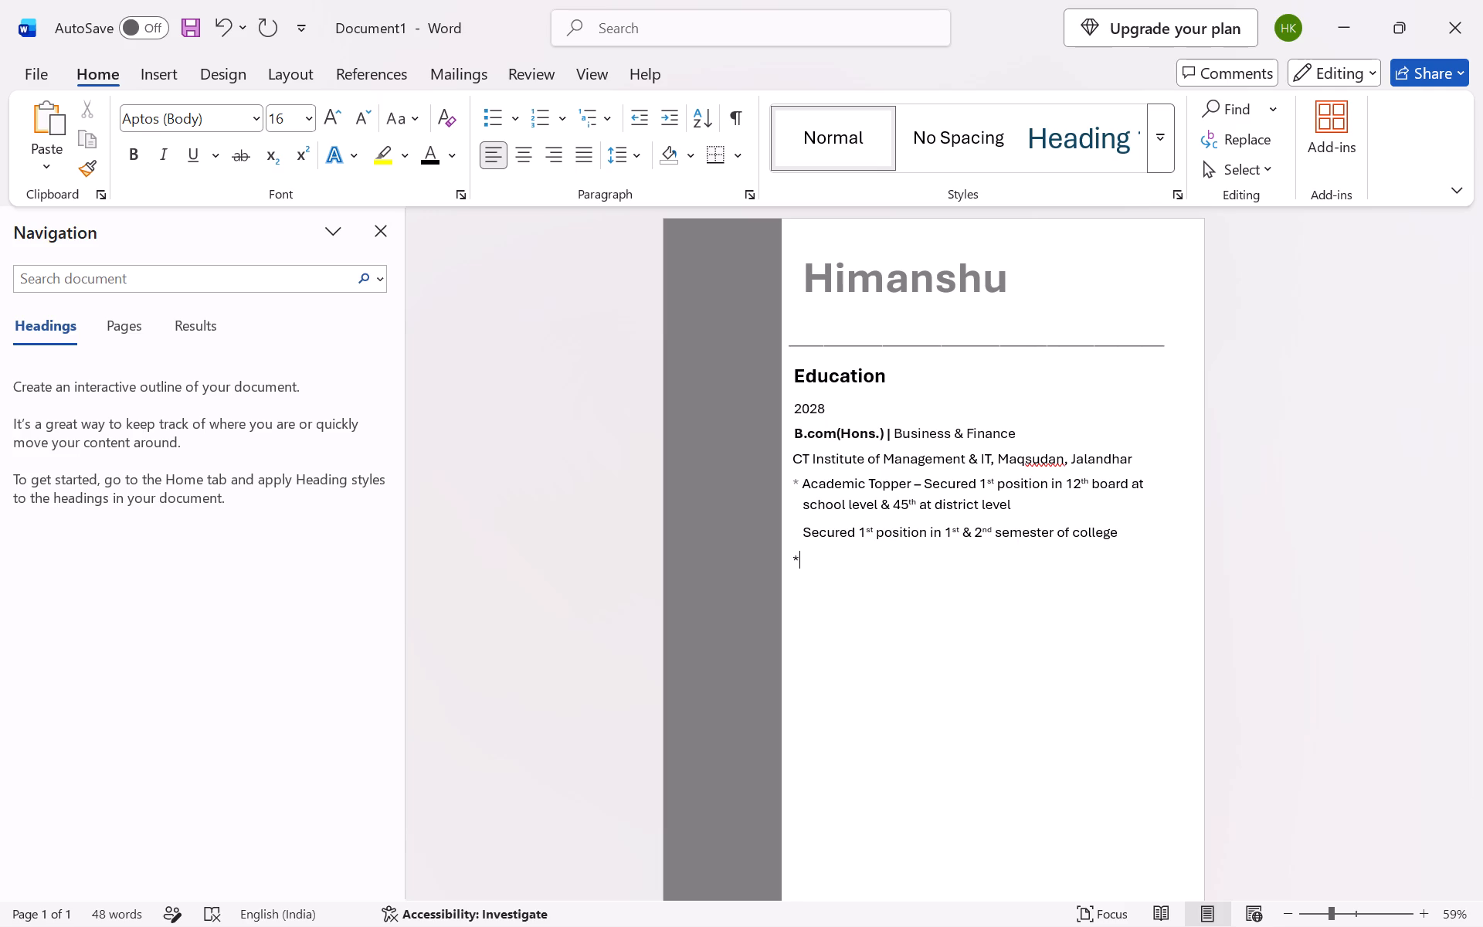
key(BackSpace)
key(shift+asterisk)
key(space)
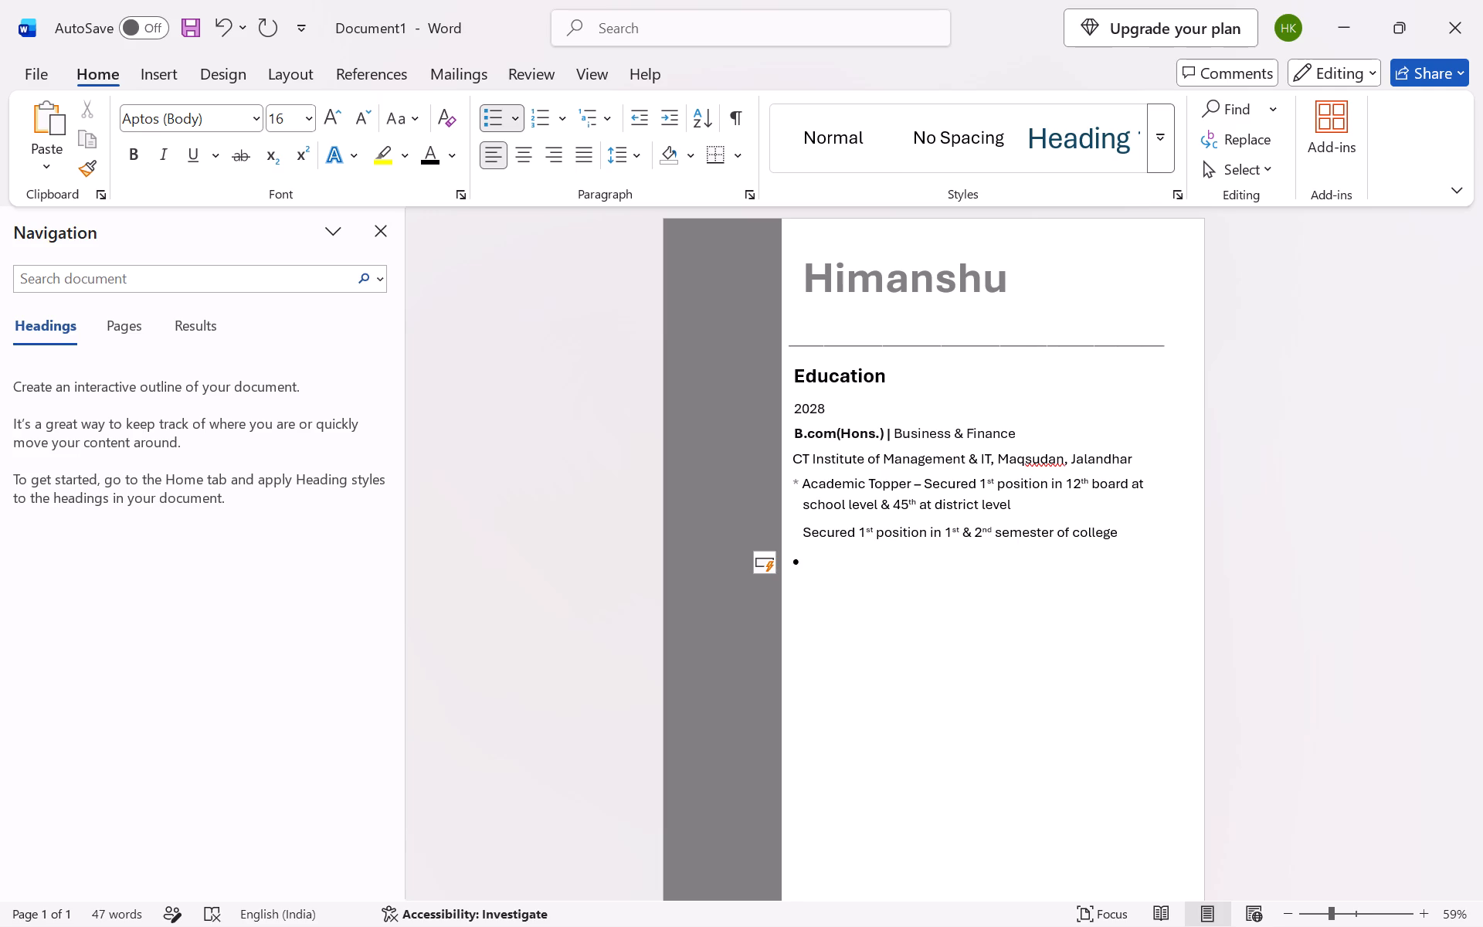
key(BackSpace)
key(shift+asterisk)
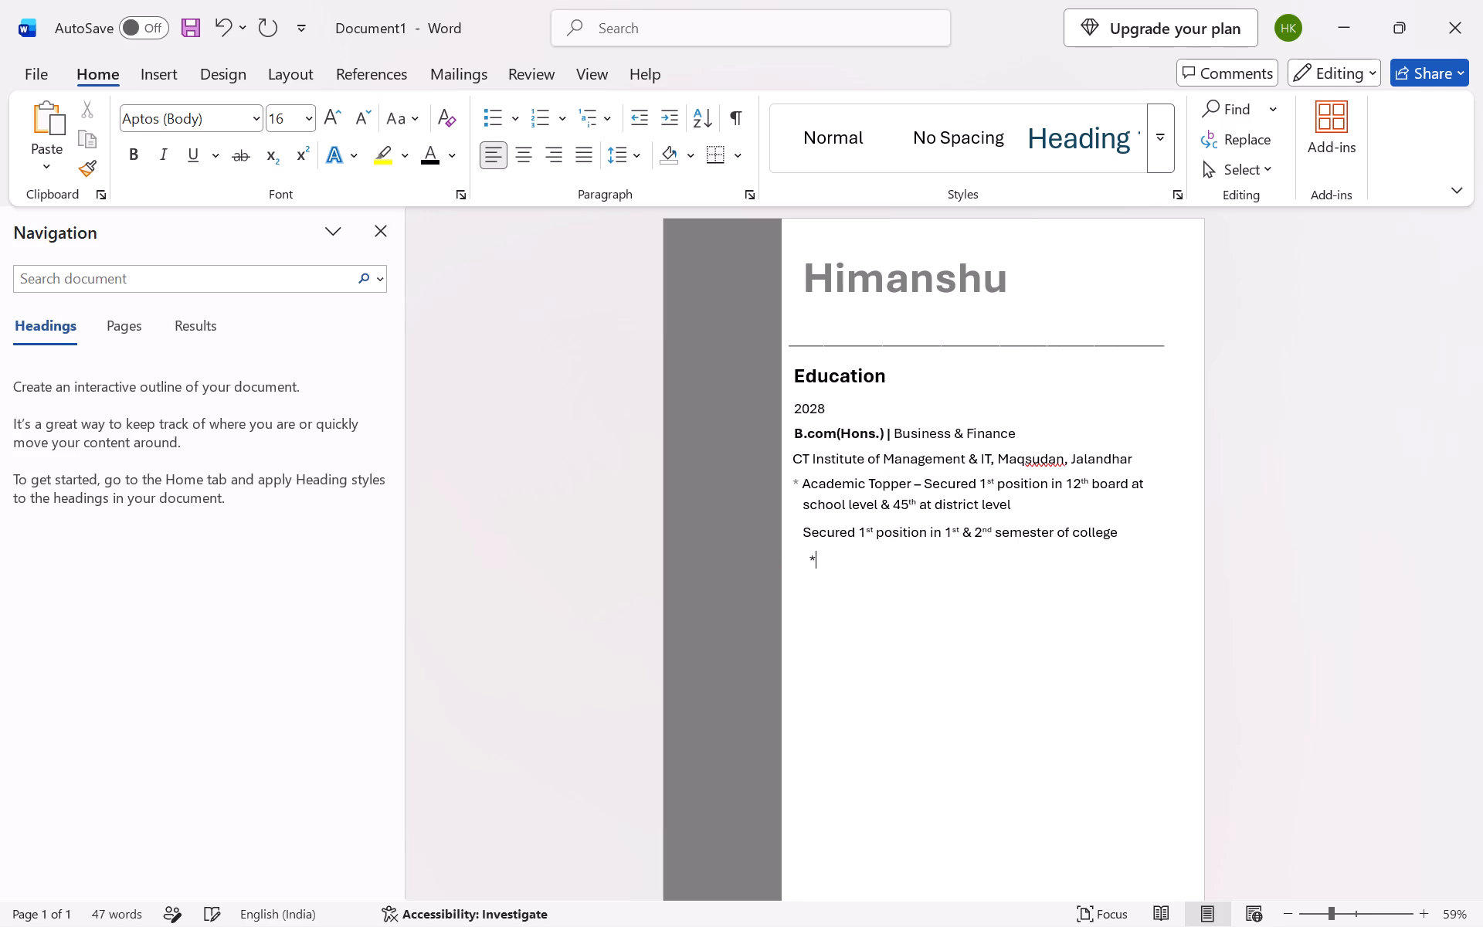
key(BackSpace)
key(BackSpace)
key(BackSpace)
Start a new line below the college achievement with a plain asterisk and a space, undoing the automatic bullet formatting.
click(794, 554)
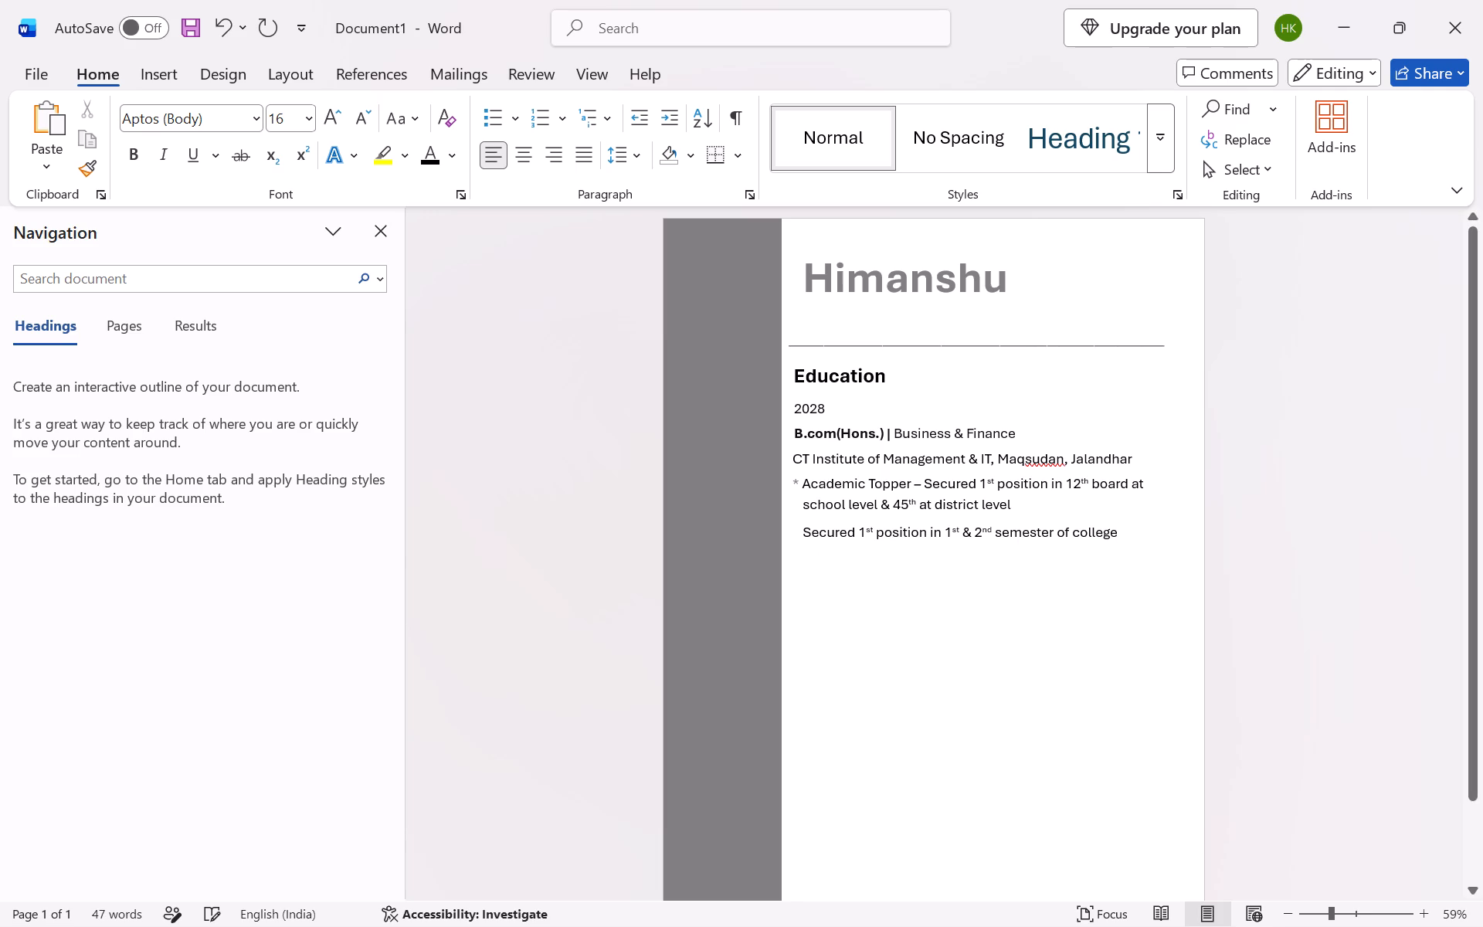
click(789, 557)
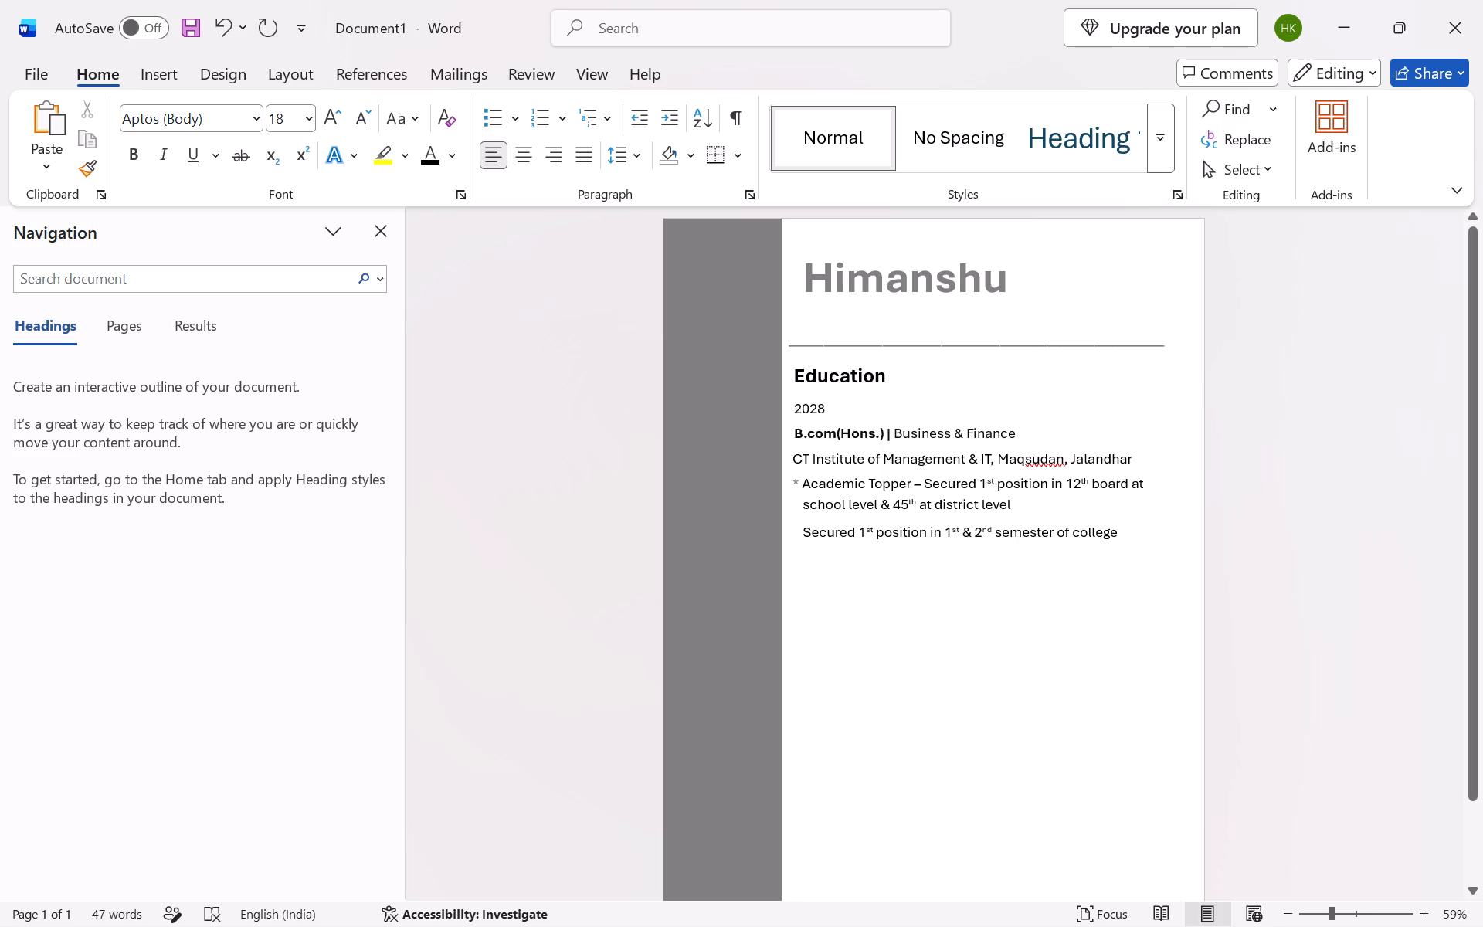
double_click(789, 555)
key(shift+asterisk)
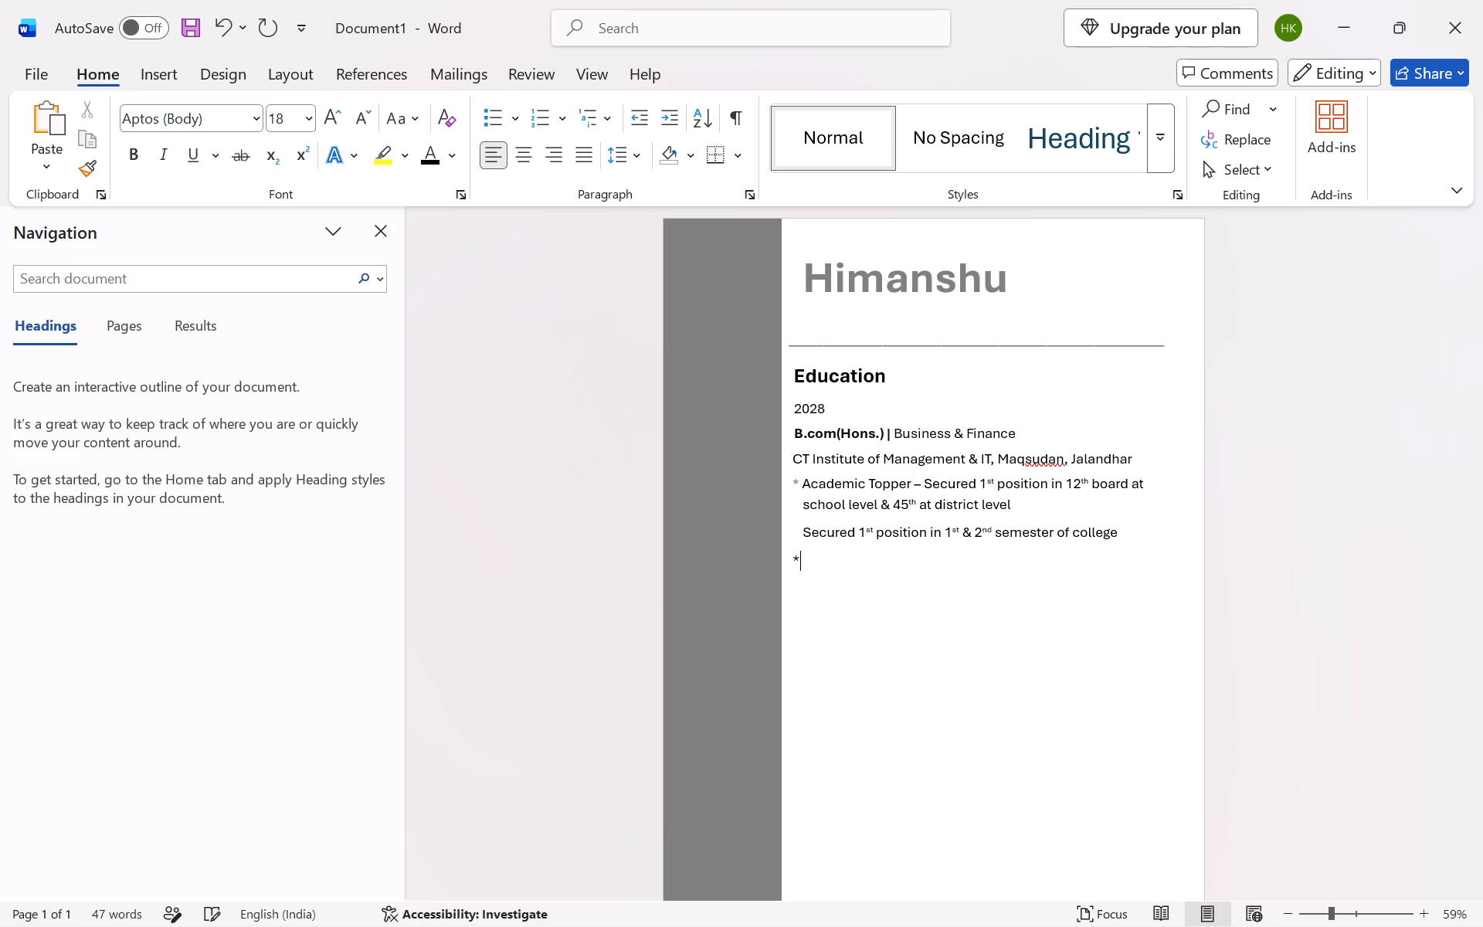
key(space)
key(BackSpace)
key(shift+asterisk)
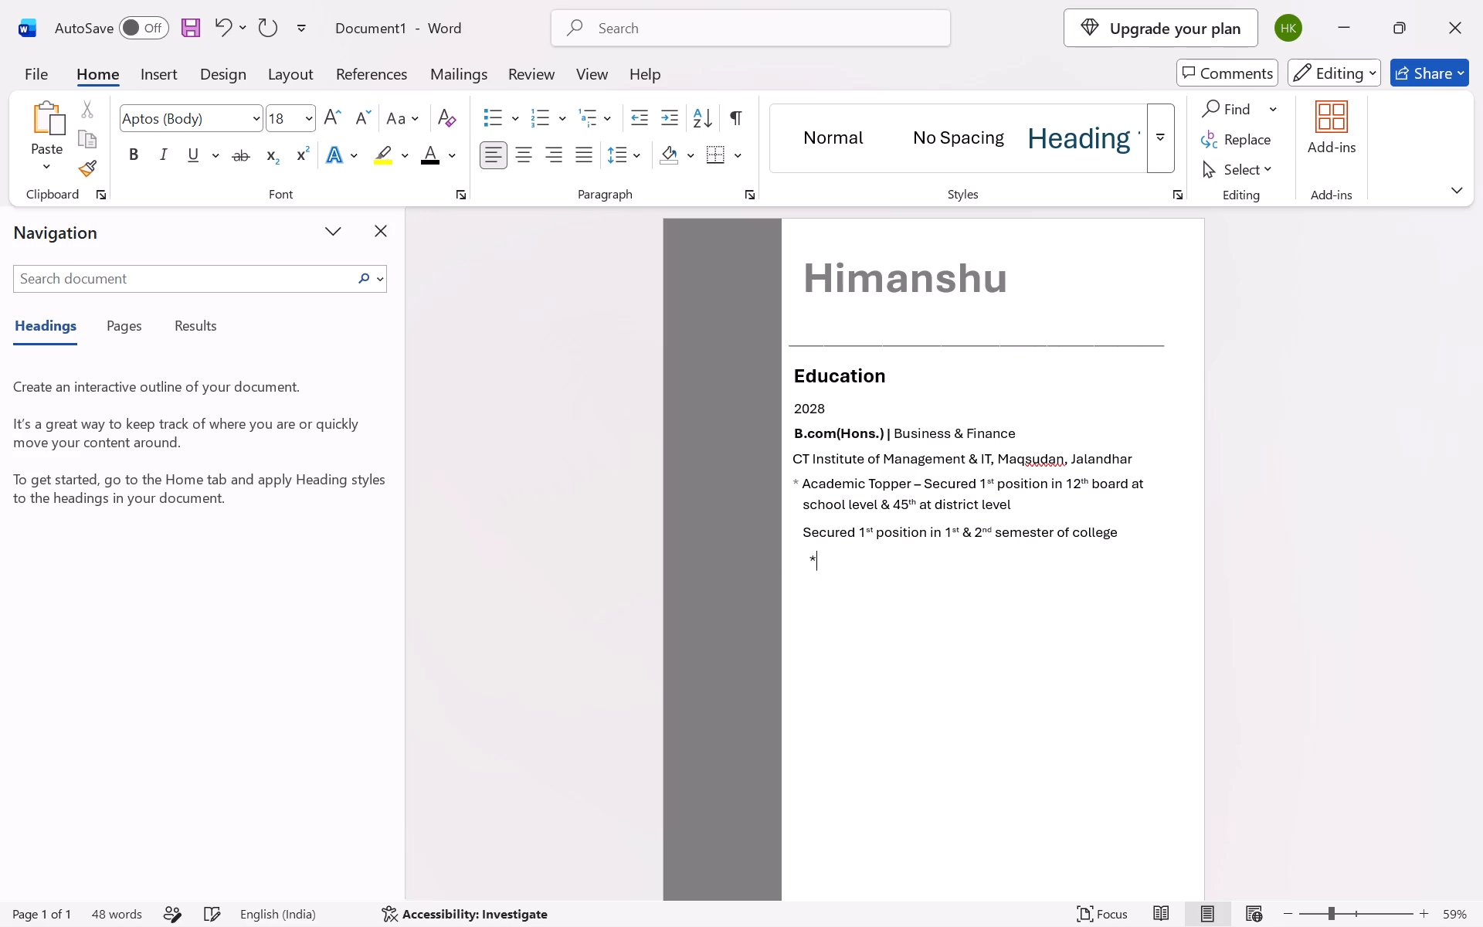
key(BackSpace)
key(ctrl+z)
key(ctrl+z)
key(ctrl+z)
key(ctrl+z)
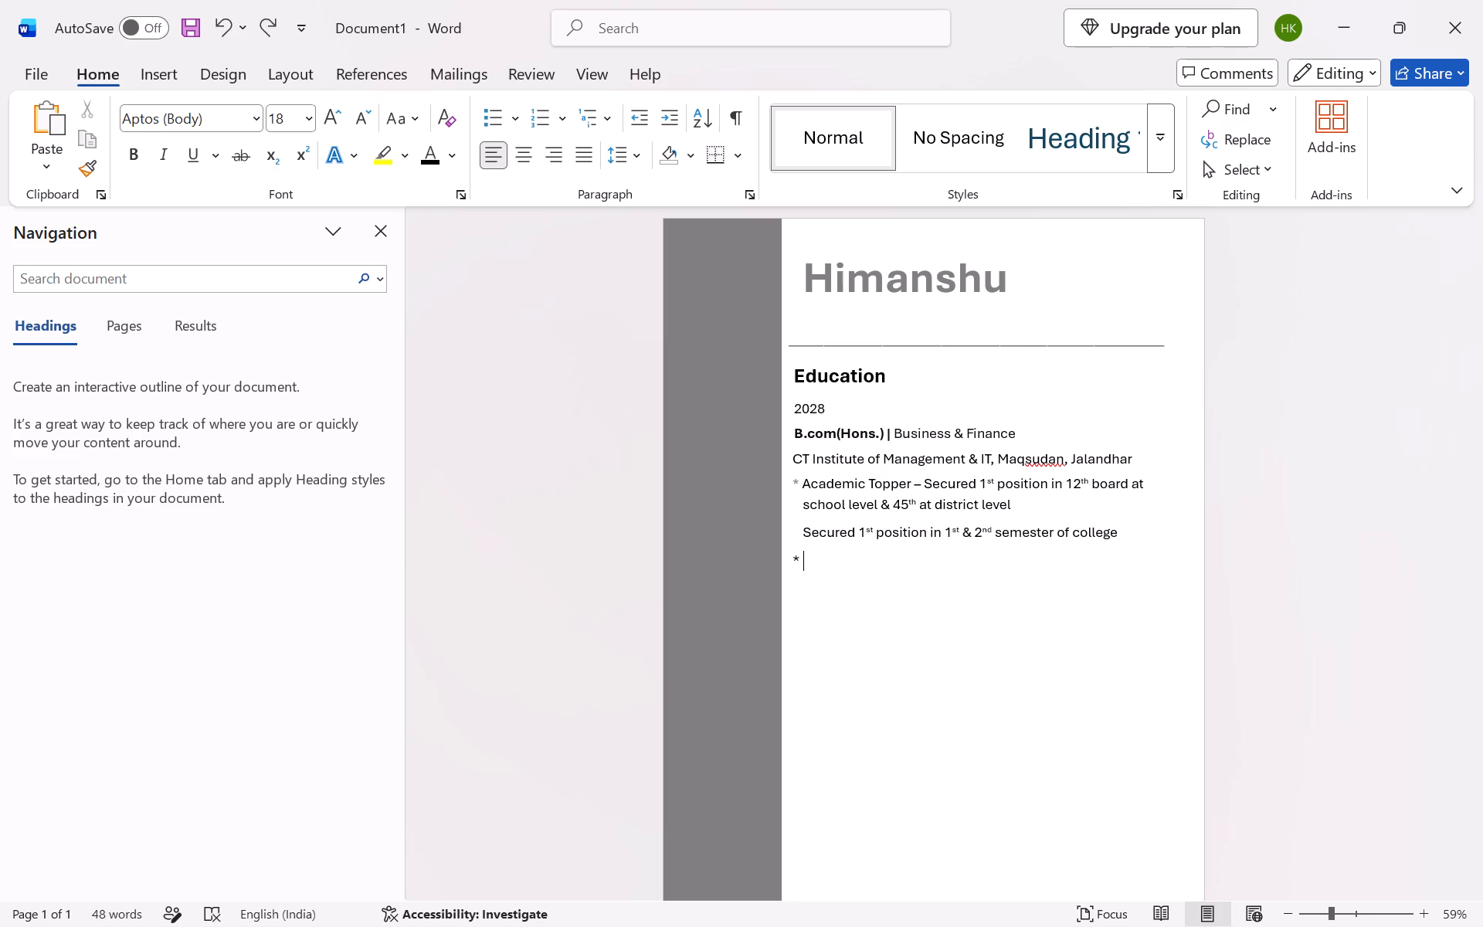
Enter "Cour" after the new asterisk and reduce that text to size 16.
key(shift+c)
key(o)
key(u)
key(r)
drag(739, 618, 739, 615)
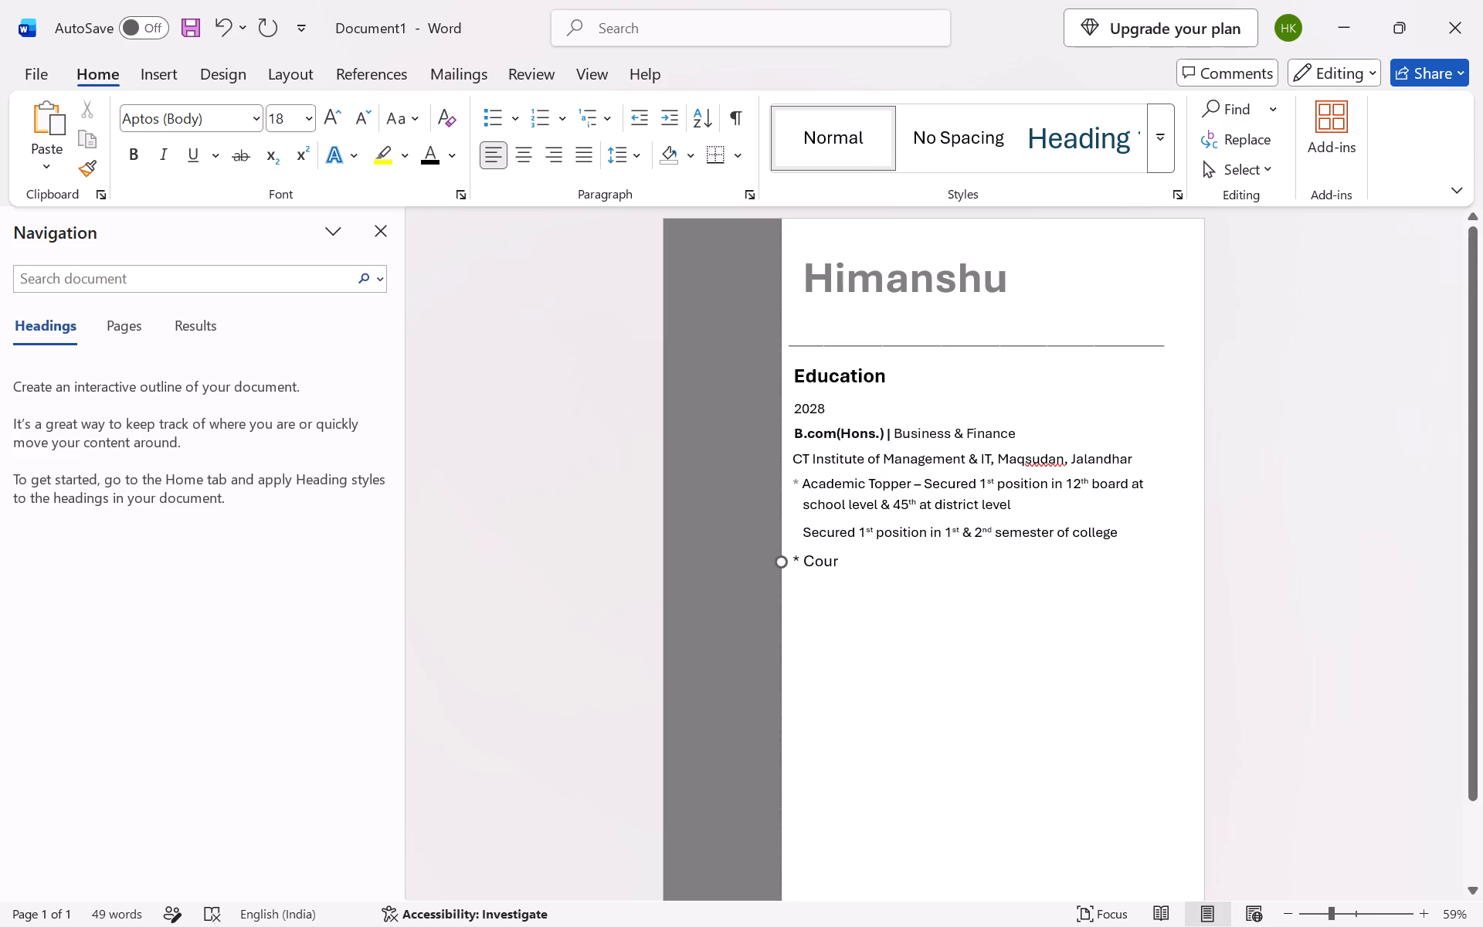
drag(739, 615, 700, 326)
drag(700, 326, 718, 324)
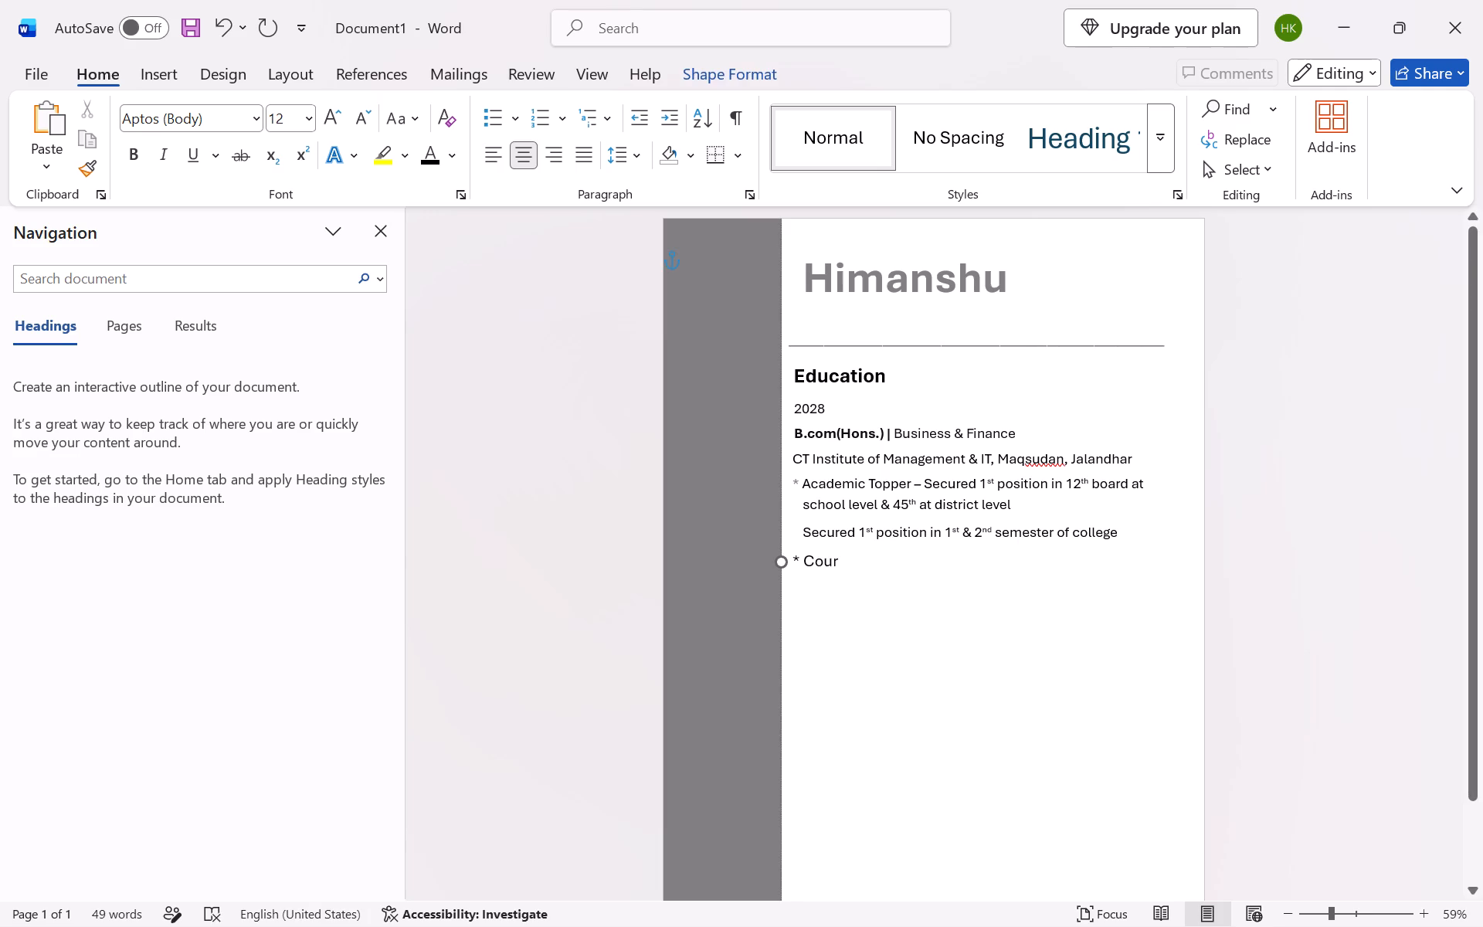
drag(807, 562, 973, 617)
drag(973, 617, 973, 632)
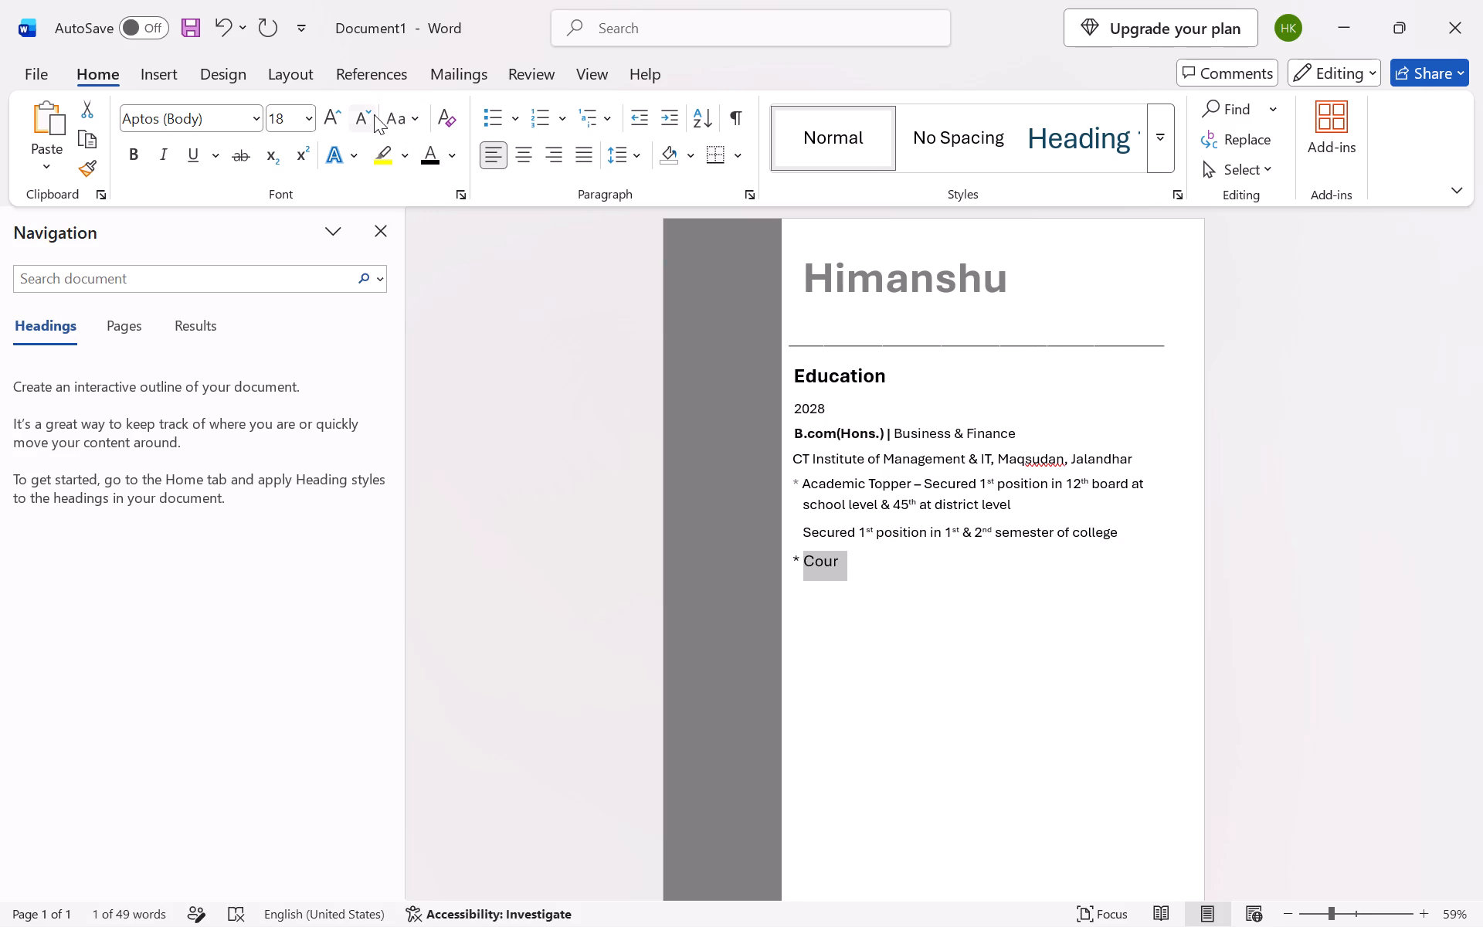
click(372, 114)
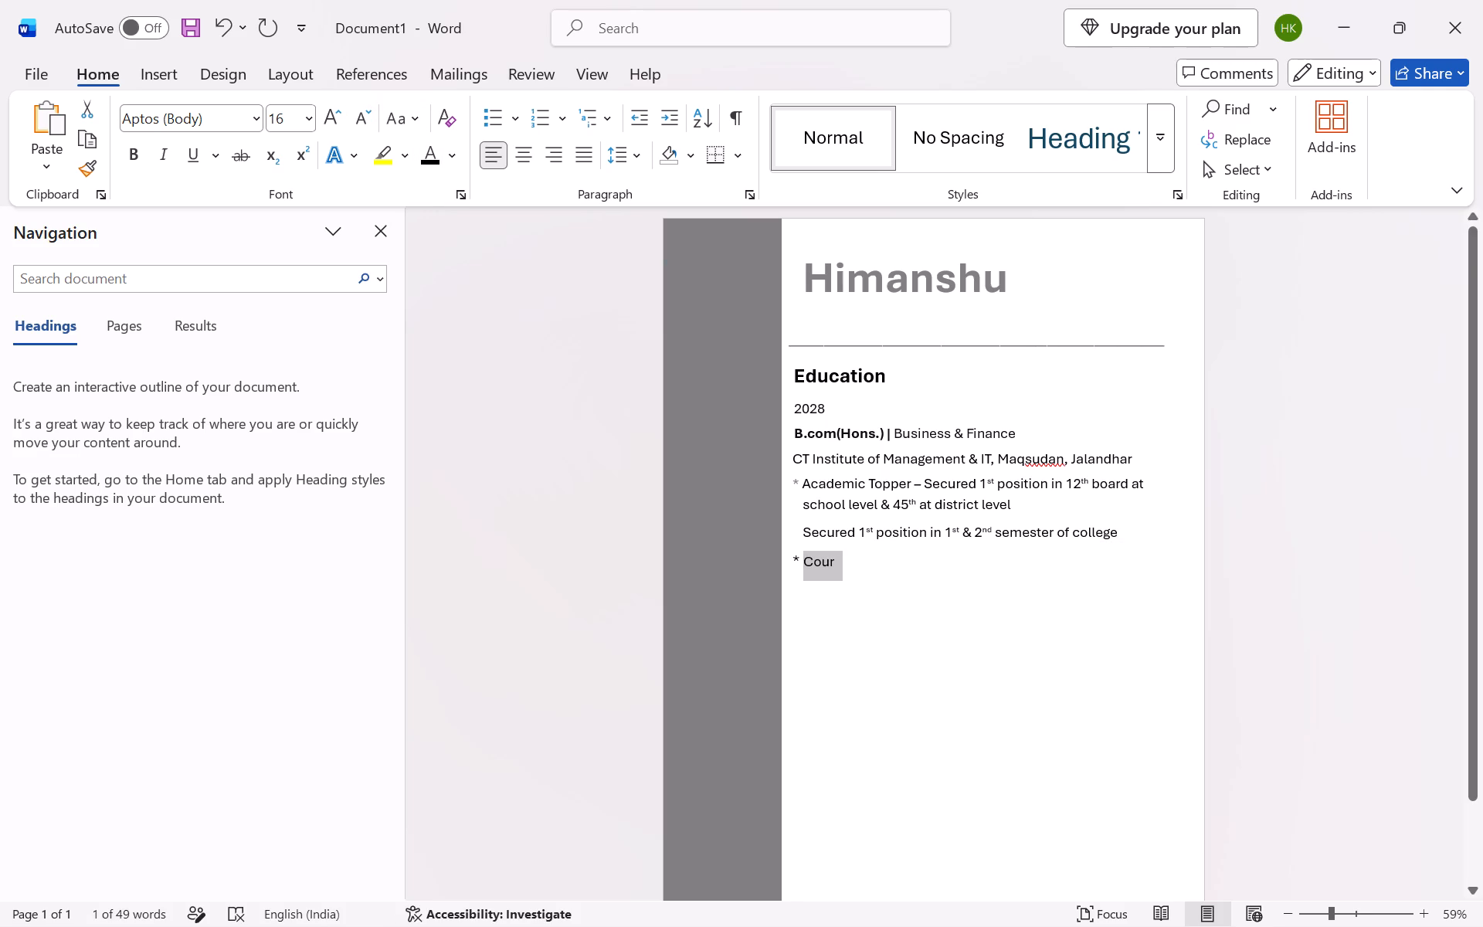
click(836, 557)
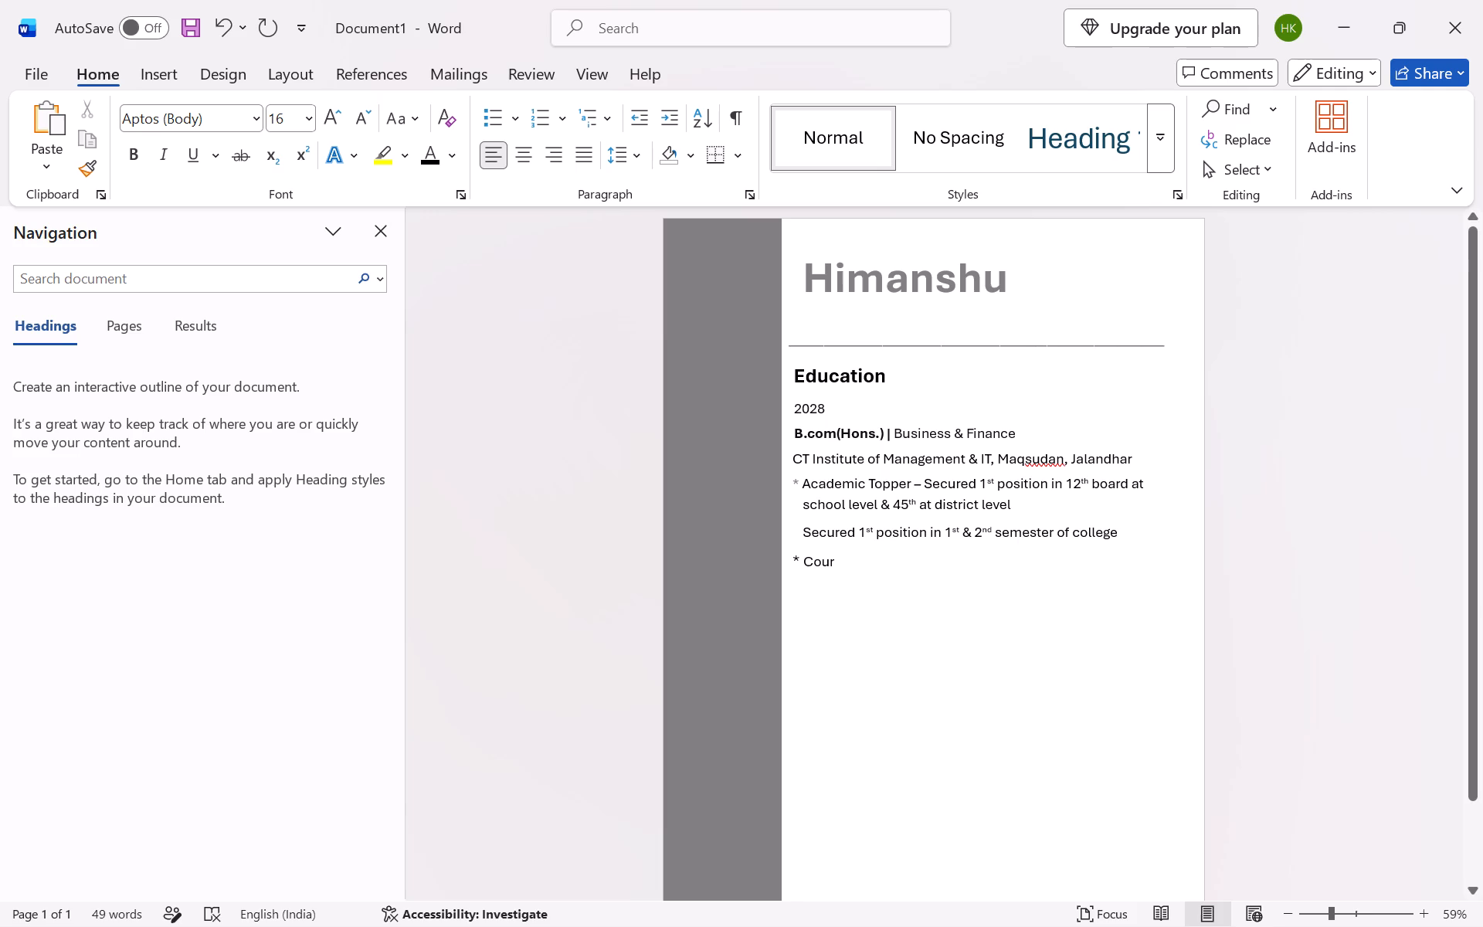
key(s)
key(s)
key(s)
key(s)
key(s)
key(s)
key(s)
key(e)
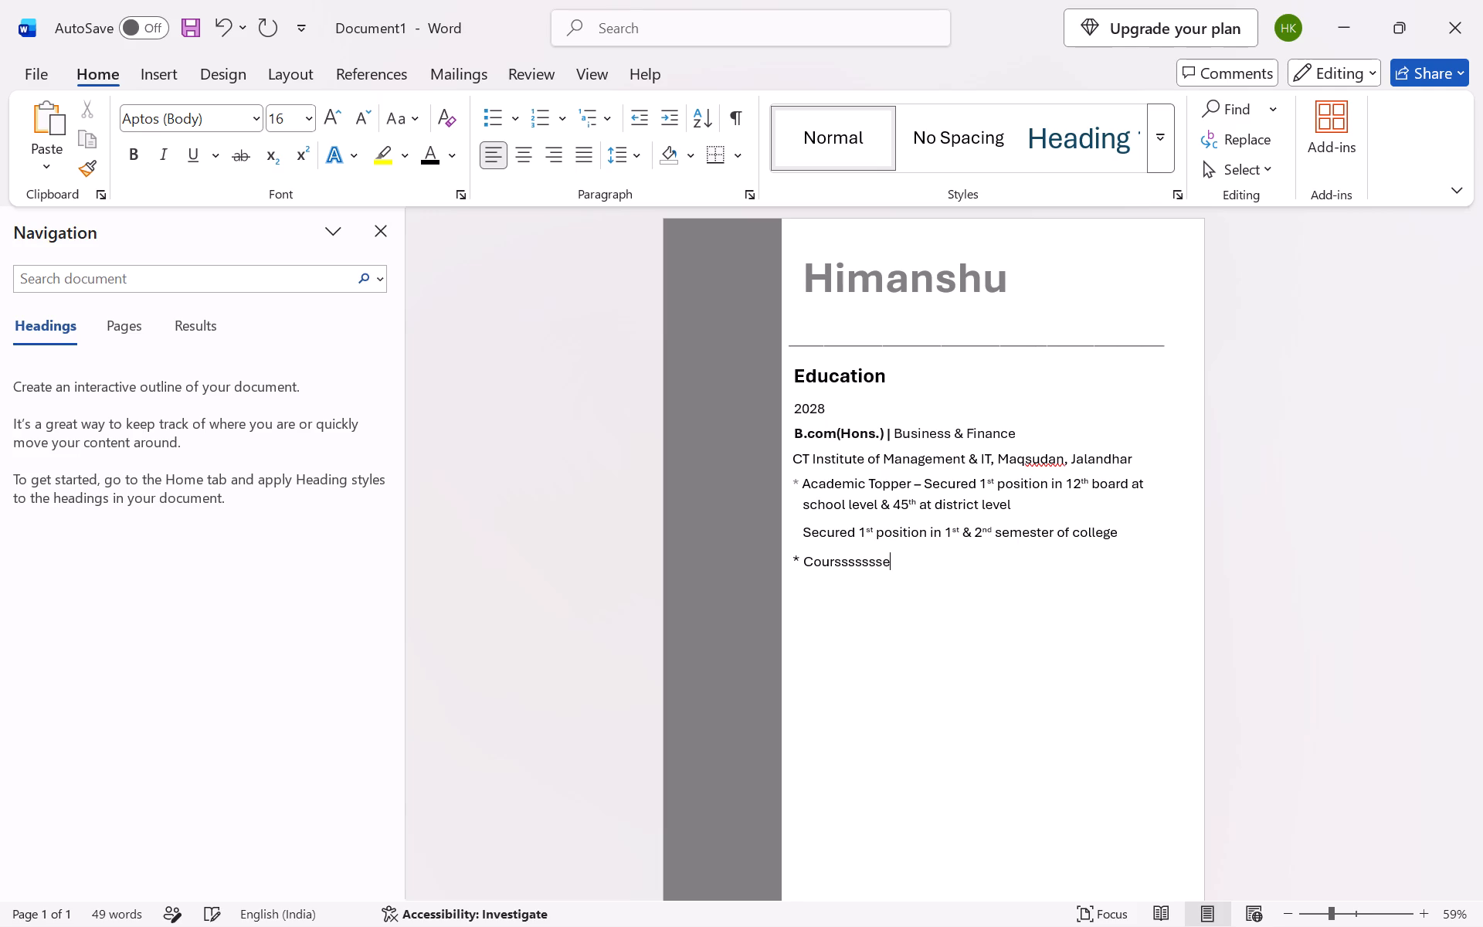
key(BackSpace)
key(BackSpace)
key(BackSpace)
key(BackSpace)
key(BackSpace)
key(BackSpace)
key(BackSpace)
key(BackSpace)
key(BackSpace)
Complete the new asterisk line's opening as "Coursework In -", with a hyphen and a space.
text(rsework)
key(space)
text(In)
key(space)
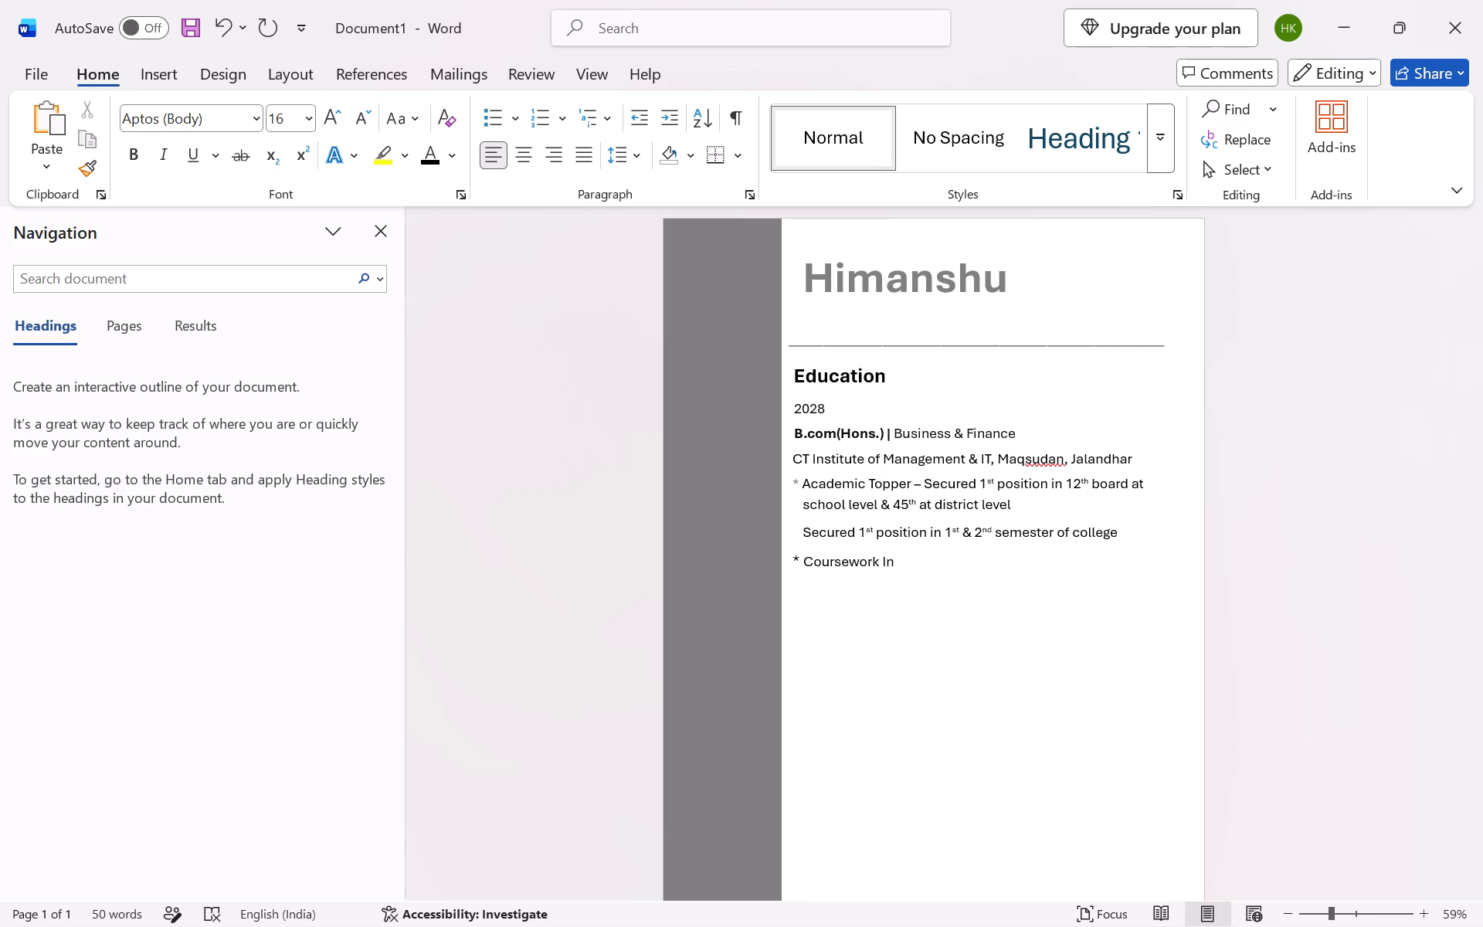
key(shift+underscore)
key(BackSpace)
text(-)
key(space)
Add "Financial Accounting," as the first subject on the coursework line.
text(Fi)
text(nanc)
key(BackSpace)
text(cial)
key(space)
text(Acc)
text(ounting)
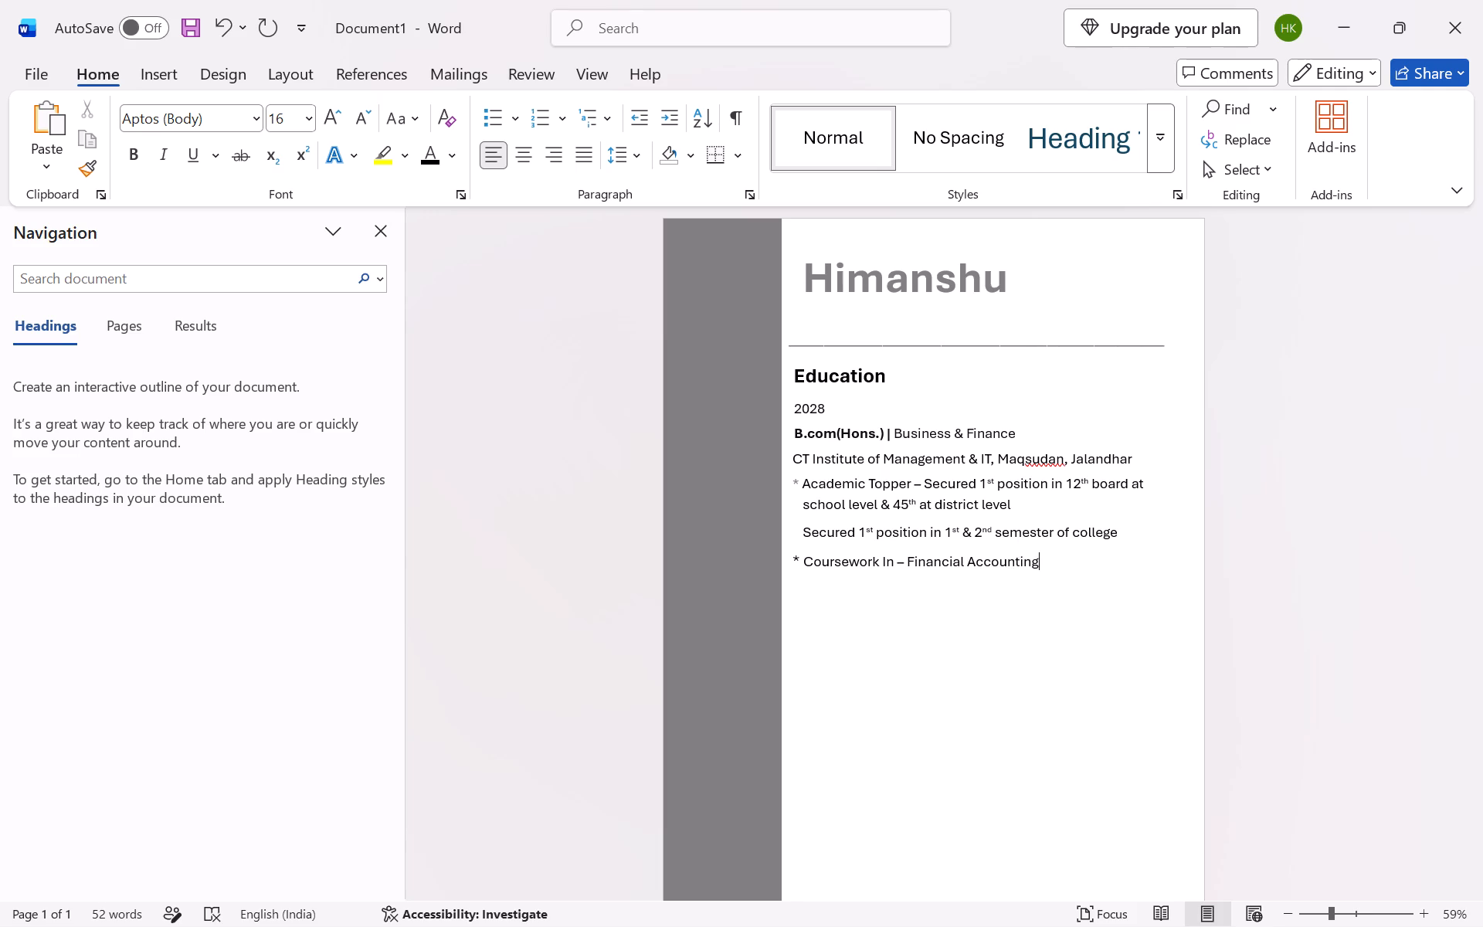
text(,)
key(space)
Add "Business management" as the second subject, indenting the wrapped "management" with spaces to align beneath "Coursework".
text(Business m)
text(anagement)
key(space)
key(space)
key(space)
key(space)
key(space)
key(space)
key(space)
key(space)
text(mana)
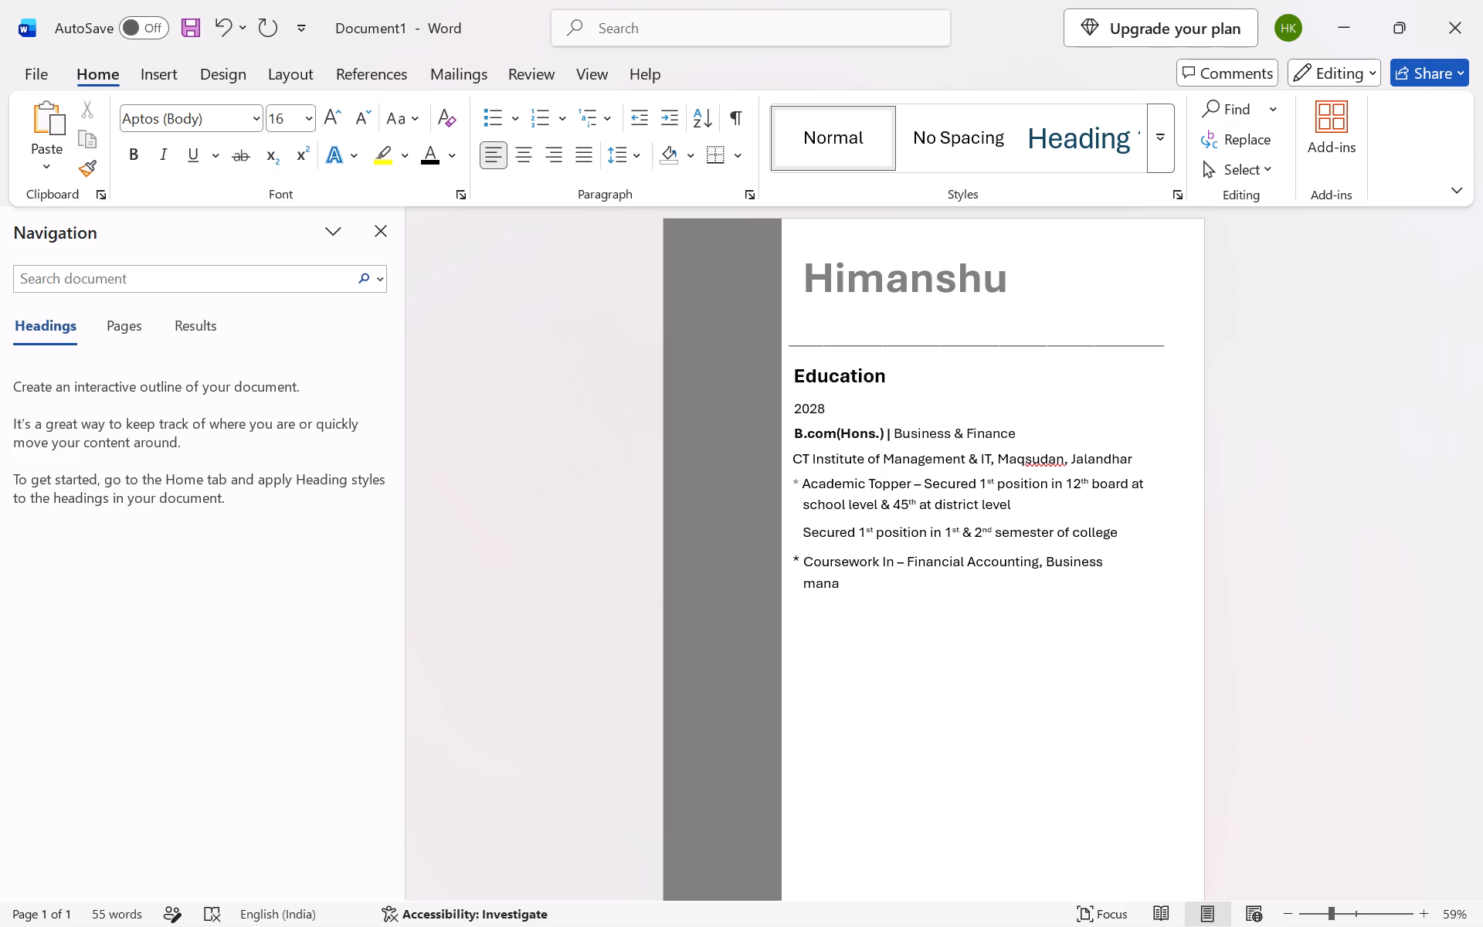
text(gement)
Continue the coursework list after "management" with ", economics, business law".
text(,)
key(space)
text(economics)
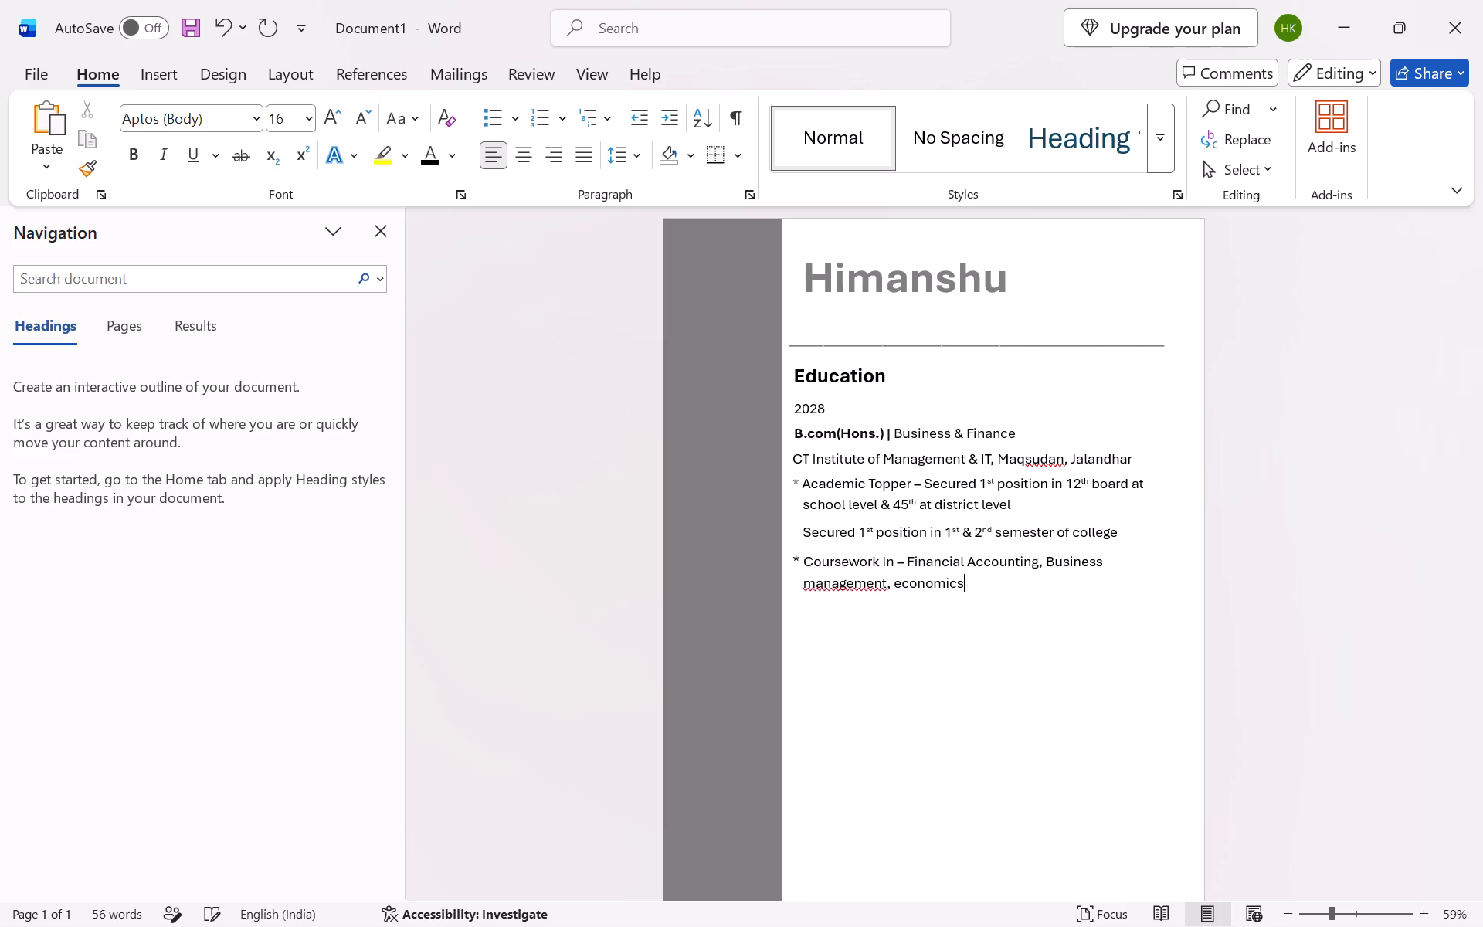
text(,)
key(space)
text(bu)
text(siness law)
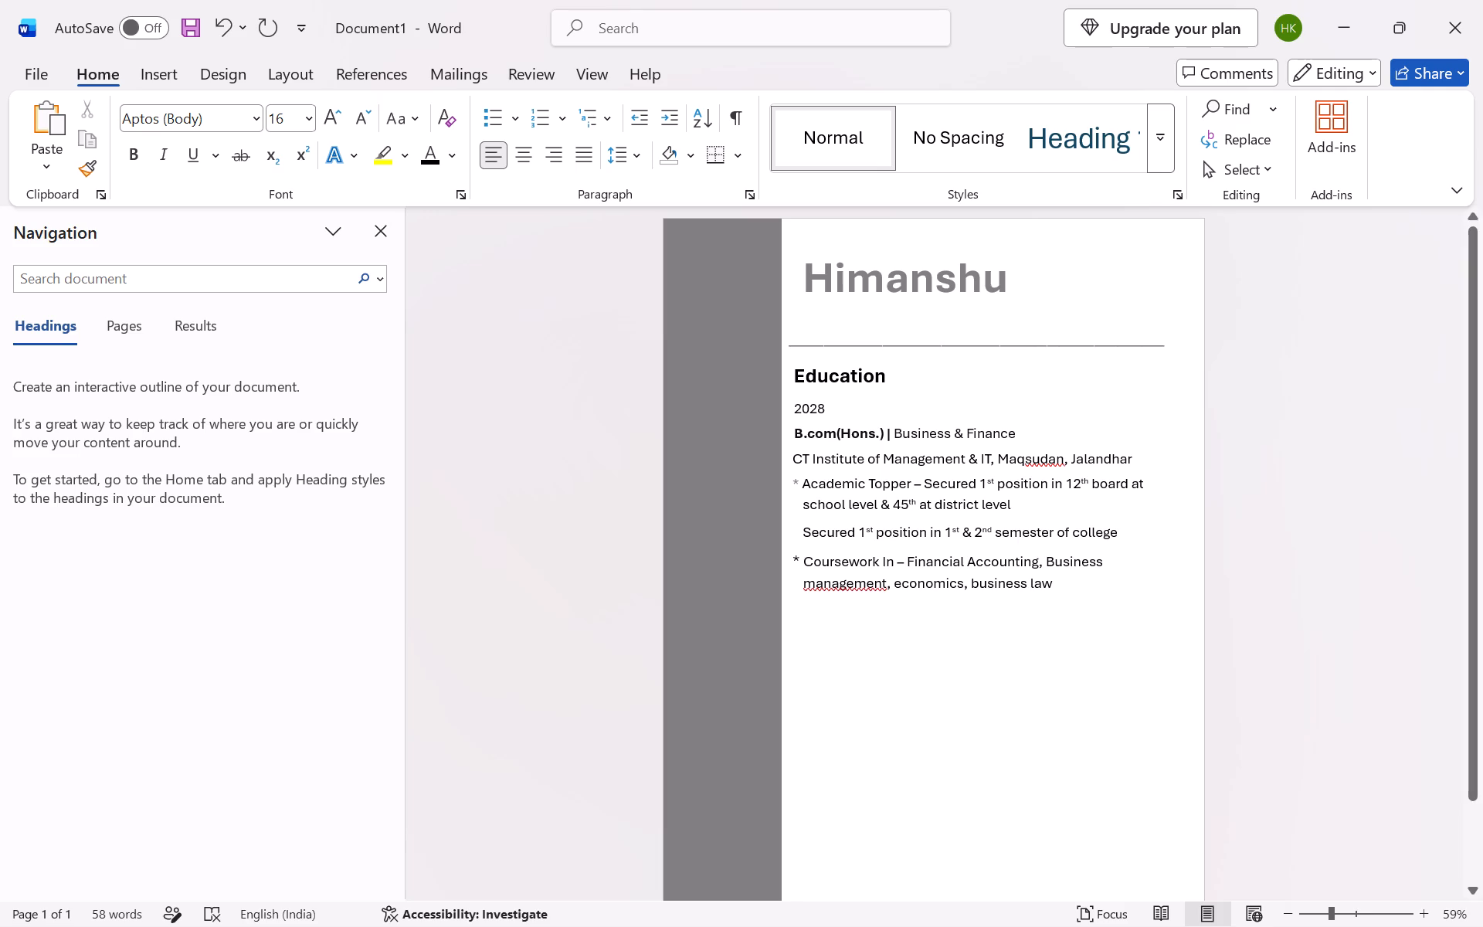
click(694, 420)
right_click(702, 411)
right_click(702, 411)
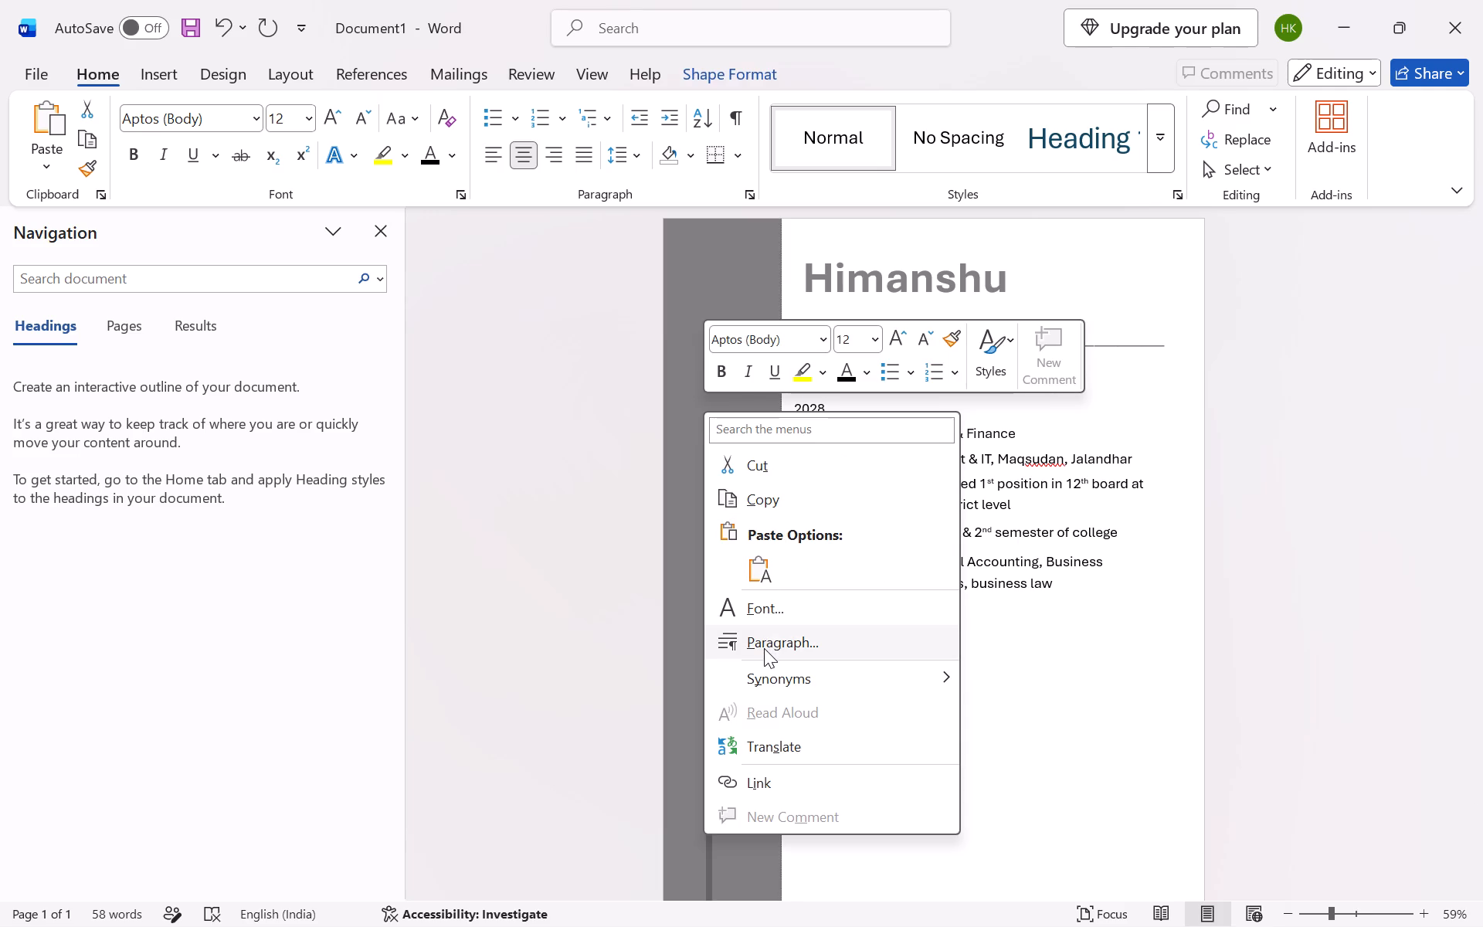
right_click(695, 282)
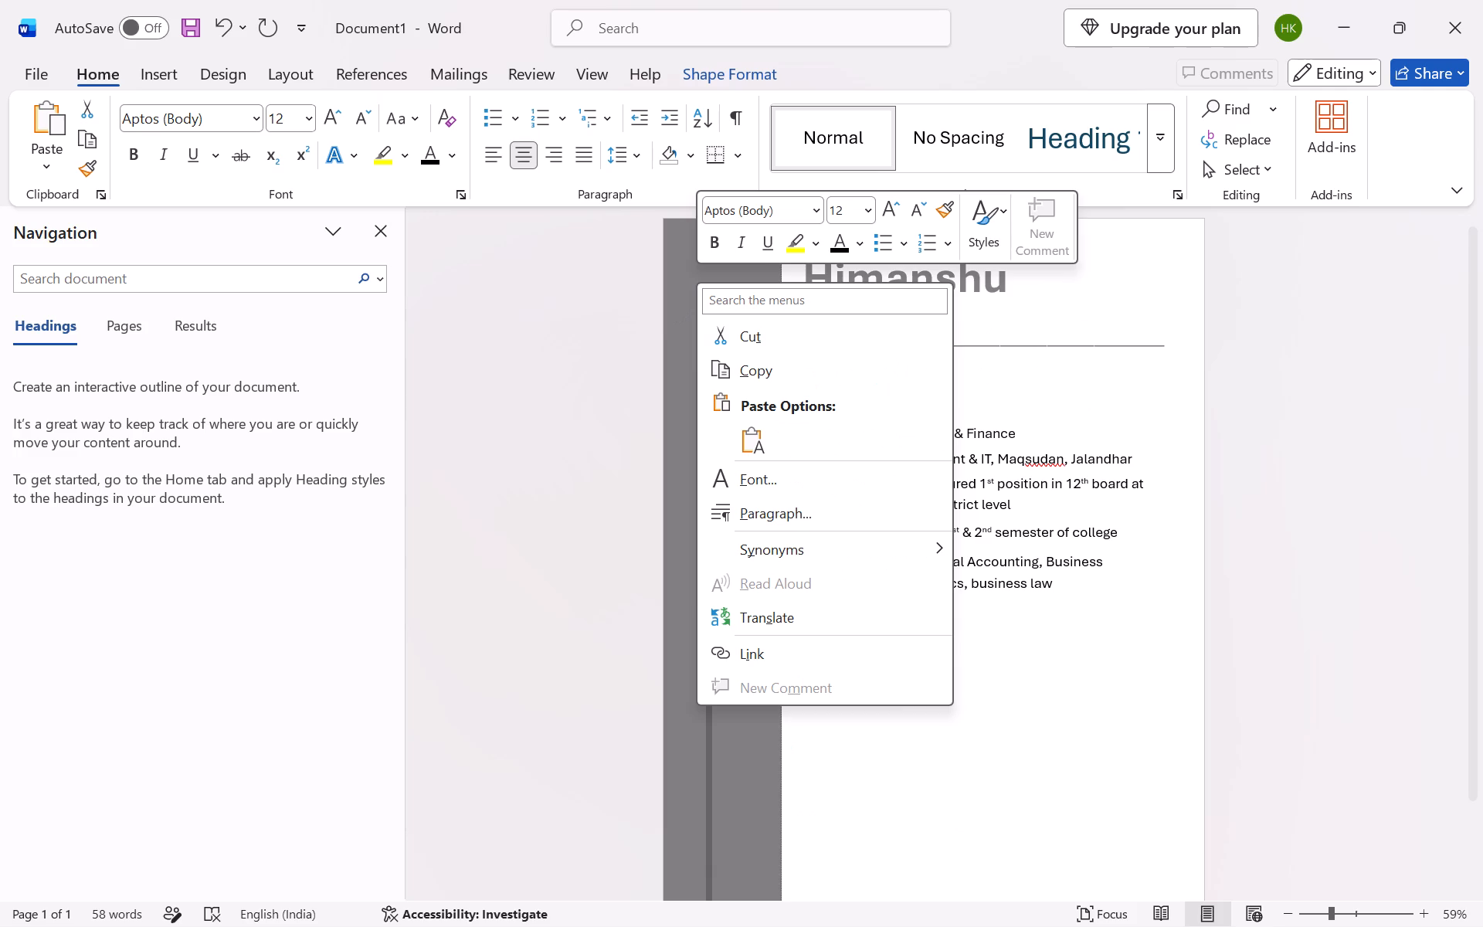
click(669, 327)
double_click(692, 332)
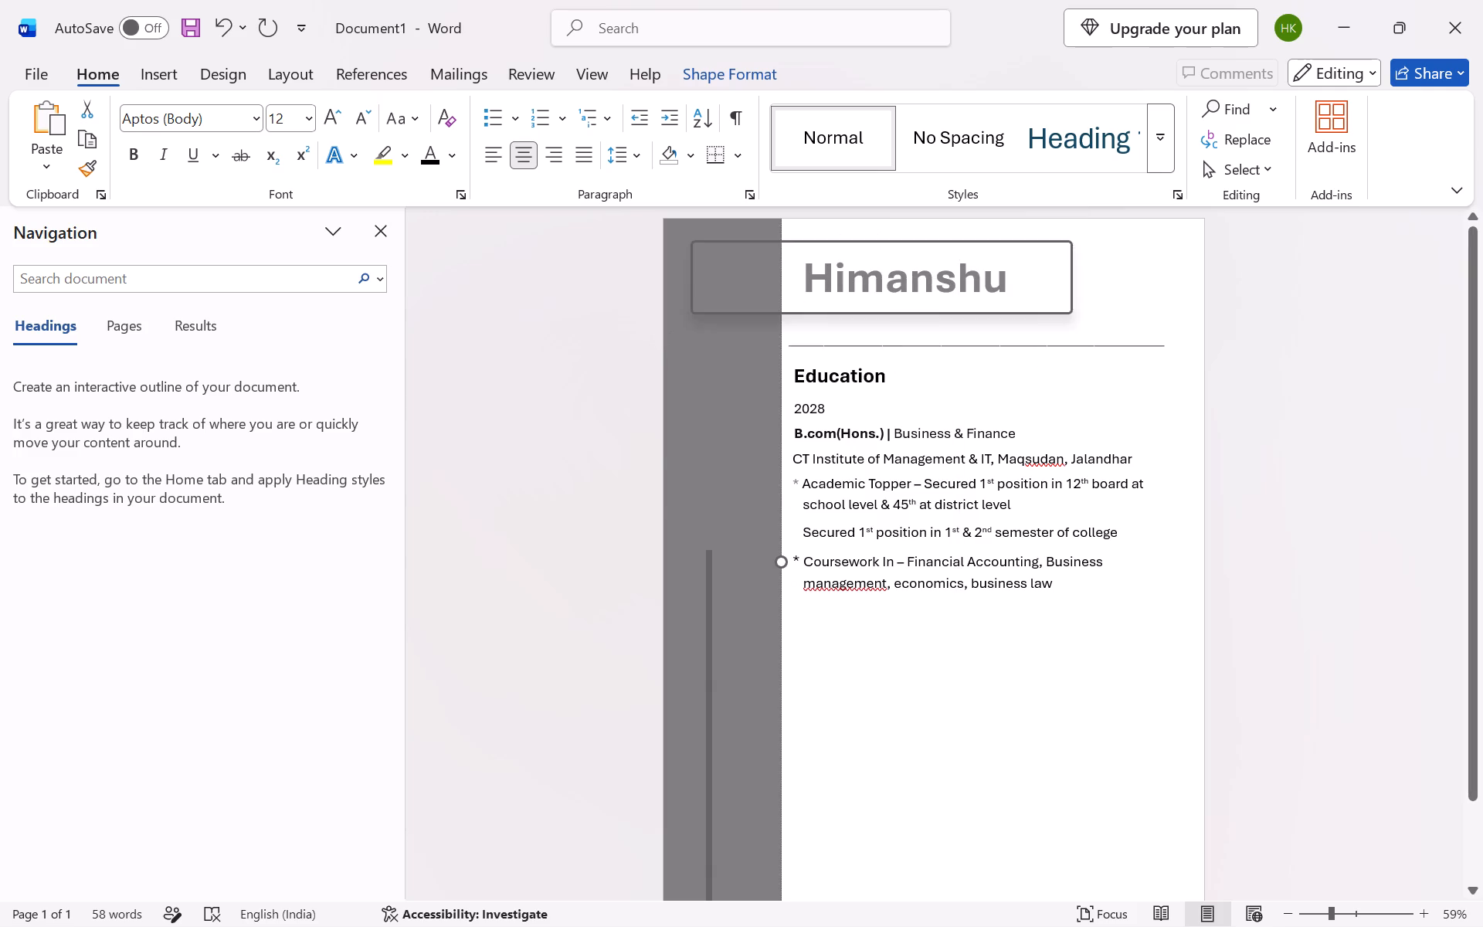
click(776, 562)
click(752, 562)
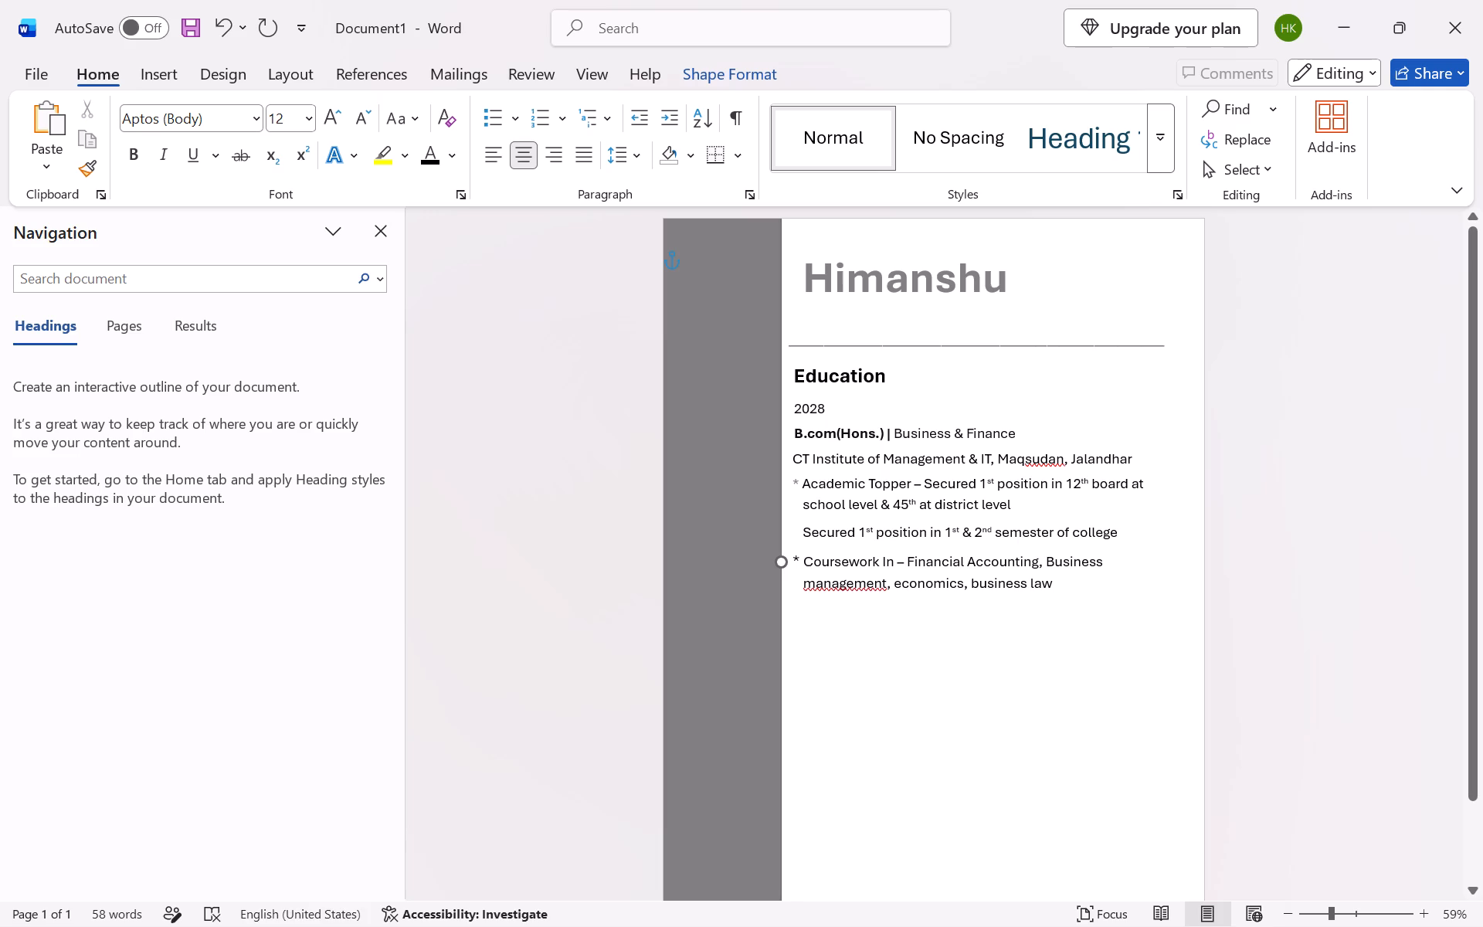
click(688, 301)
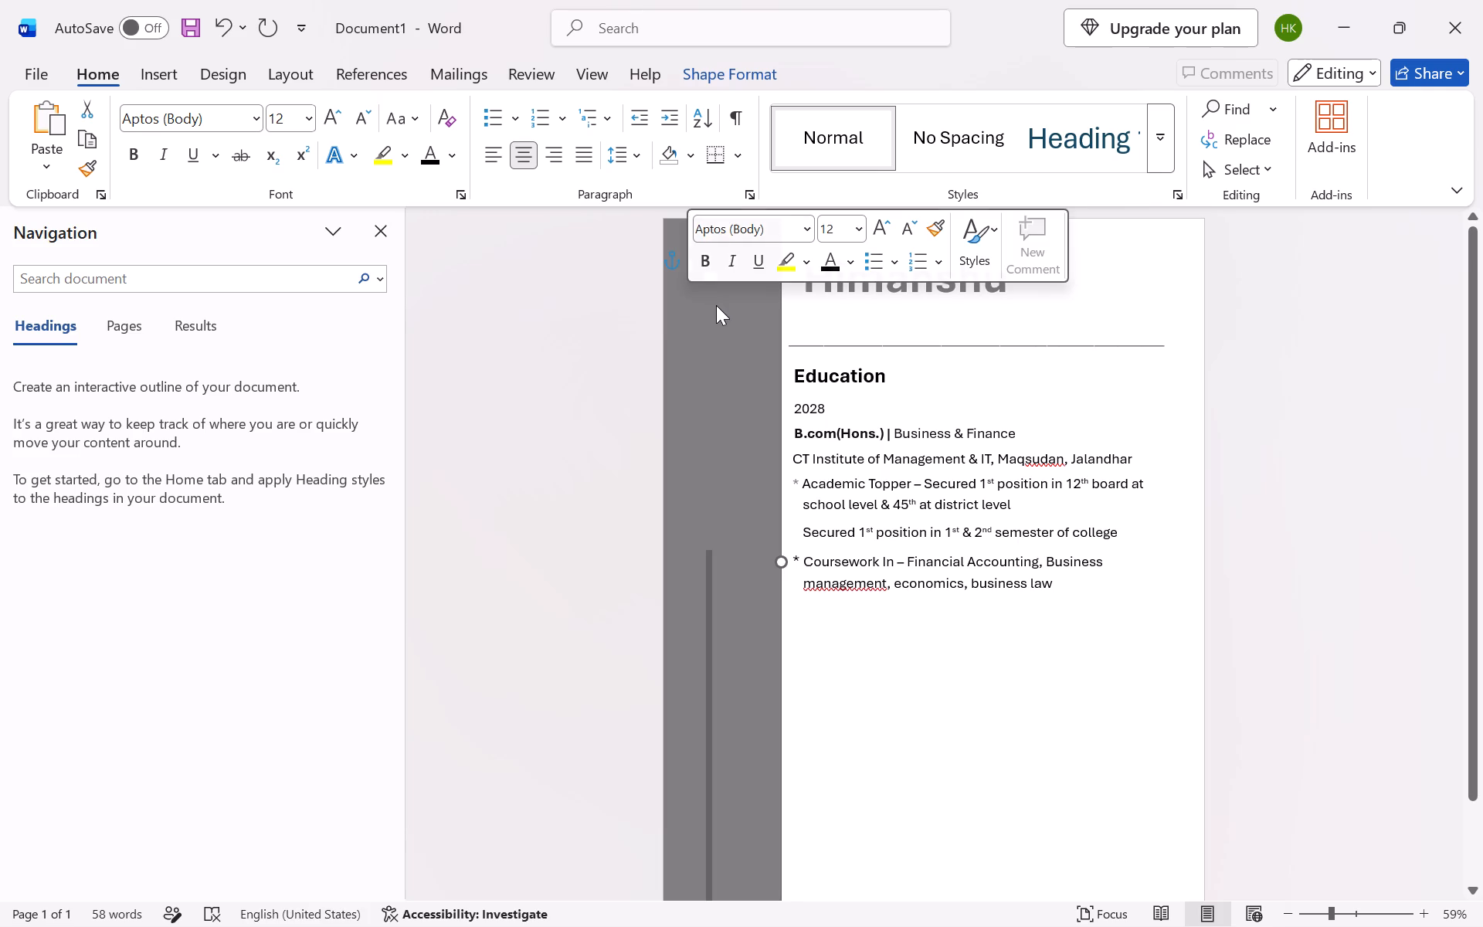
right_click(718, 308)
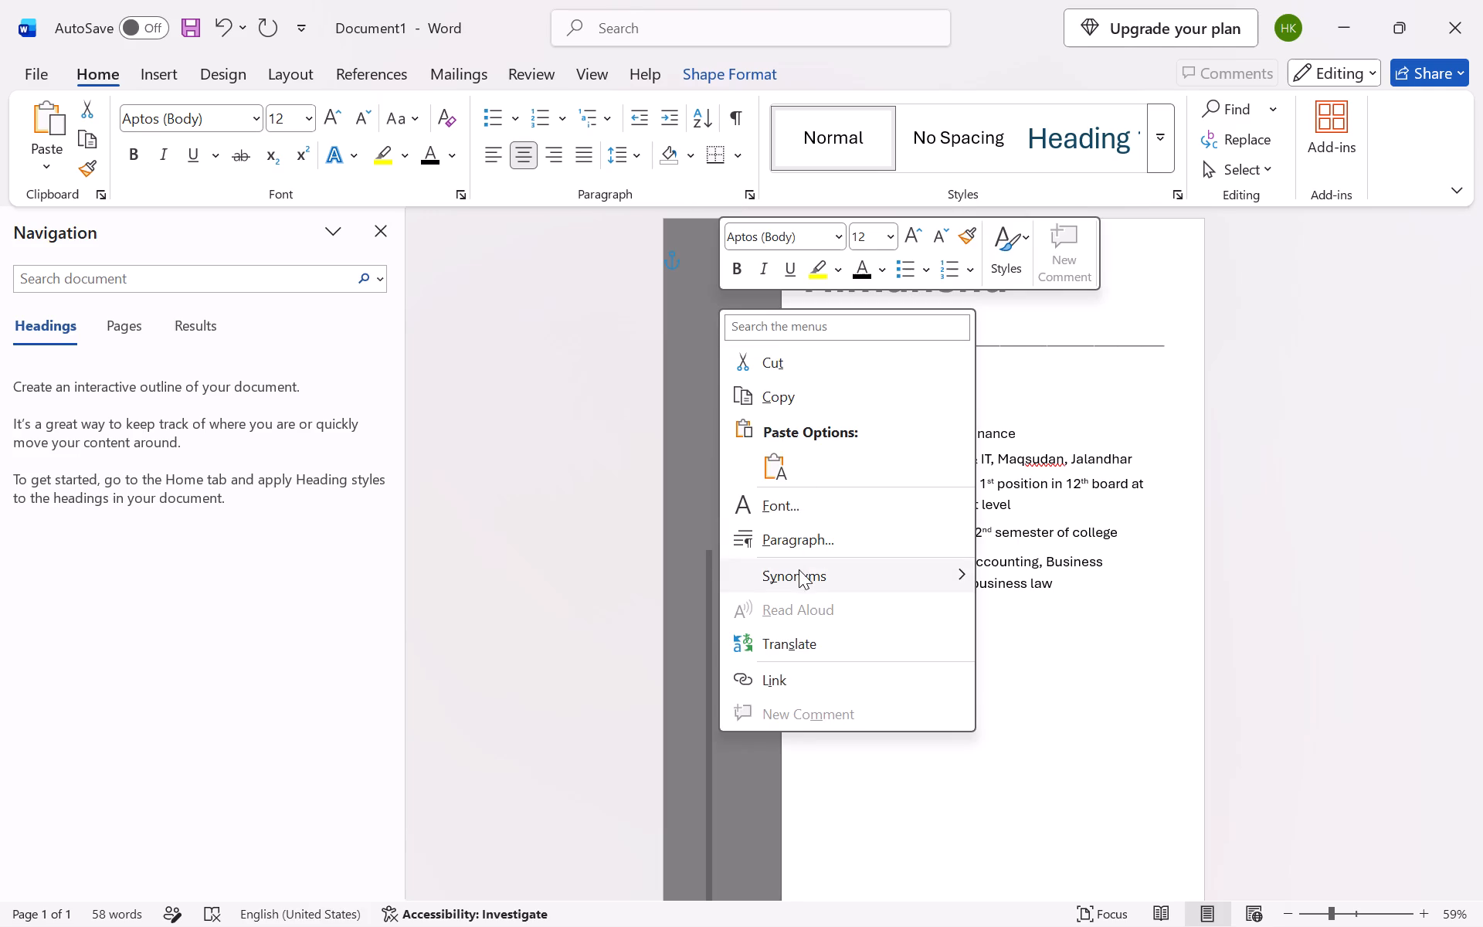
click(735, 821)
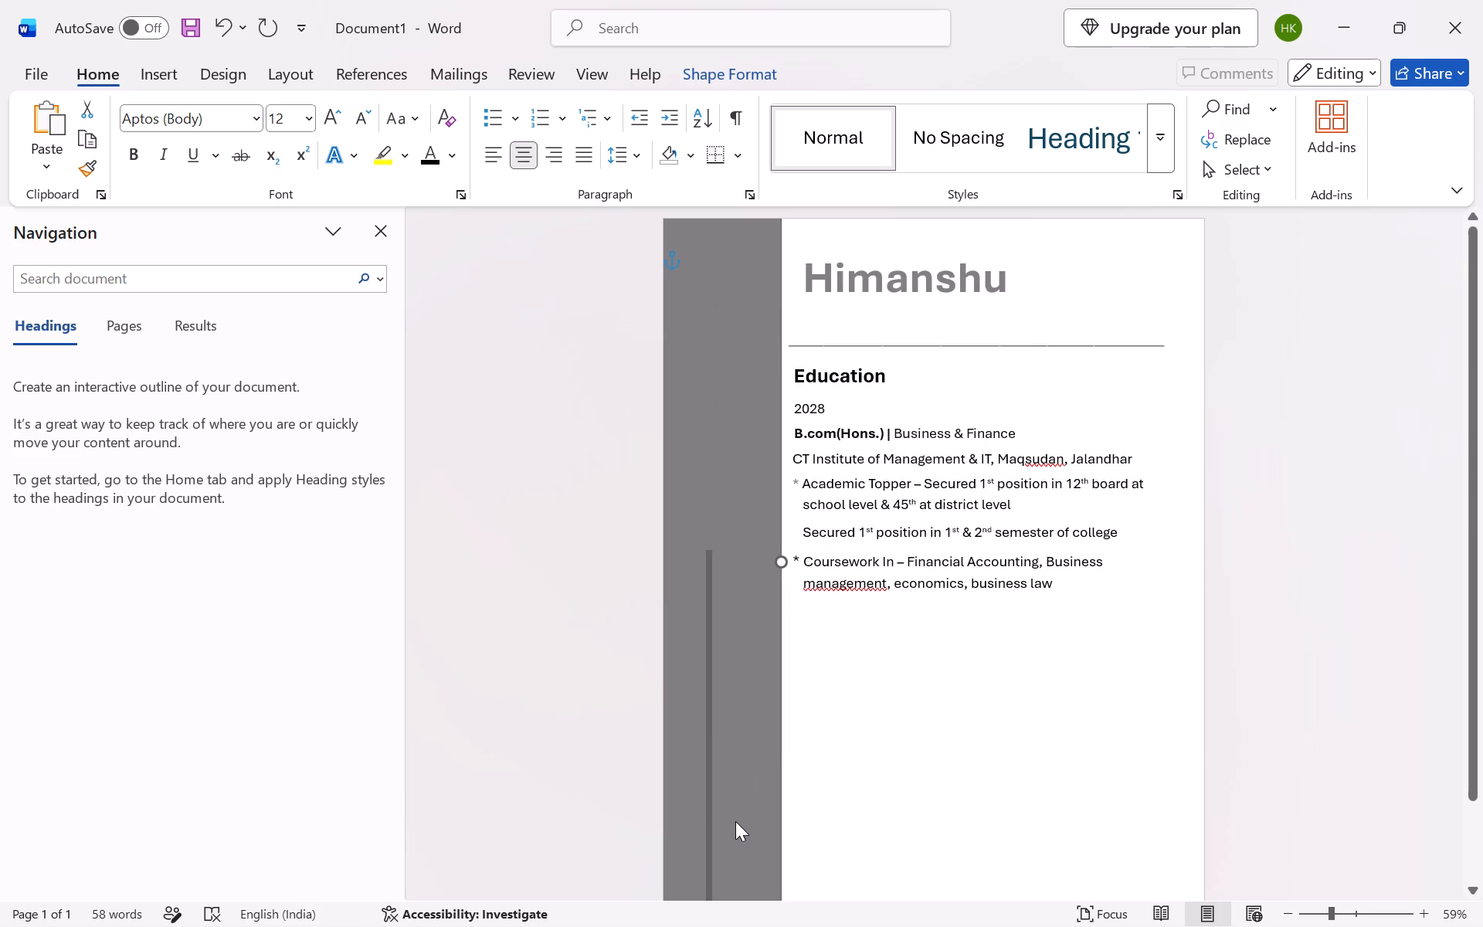
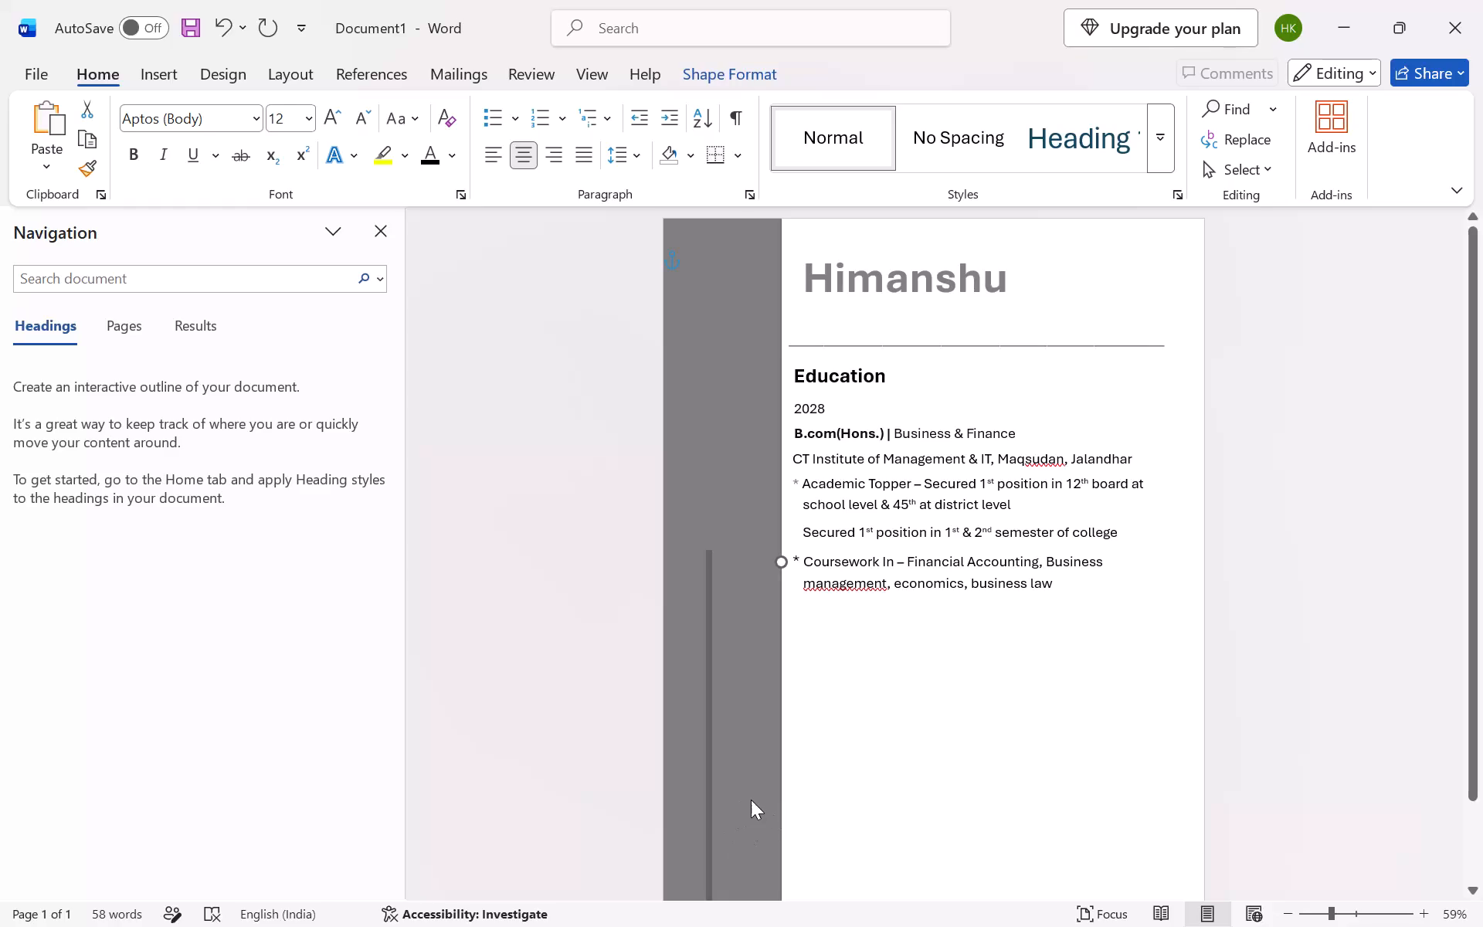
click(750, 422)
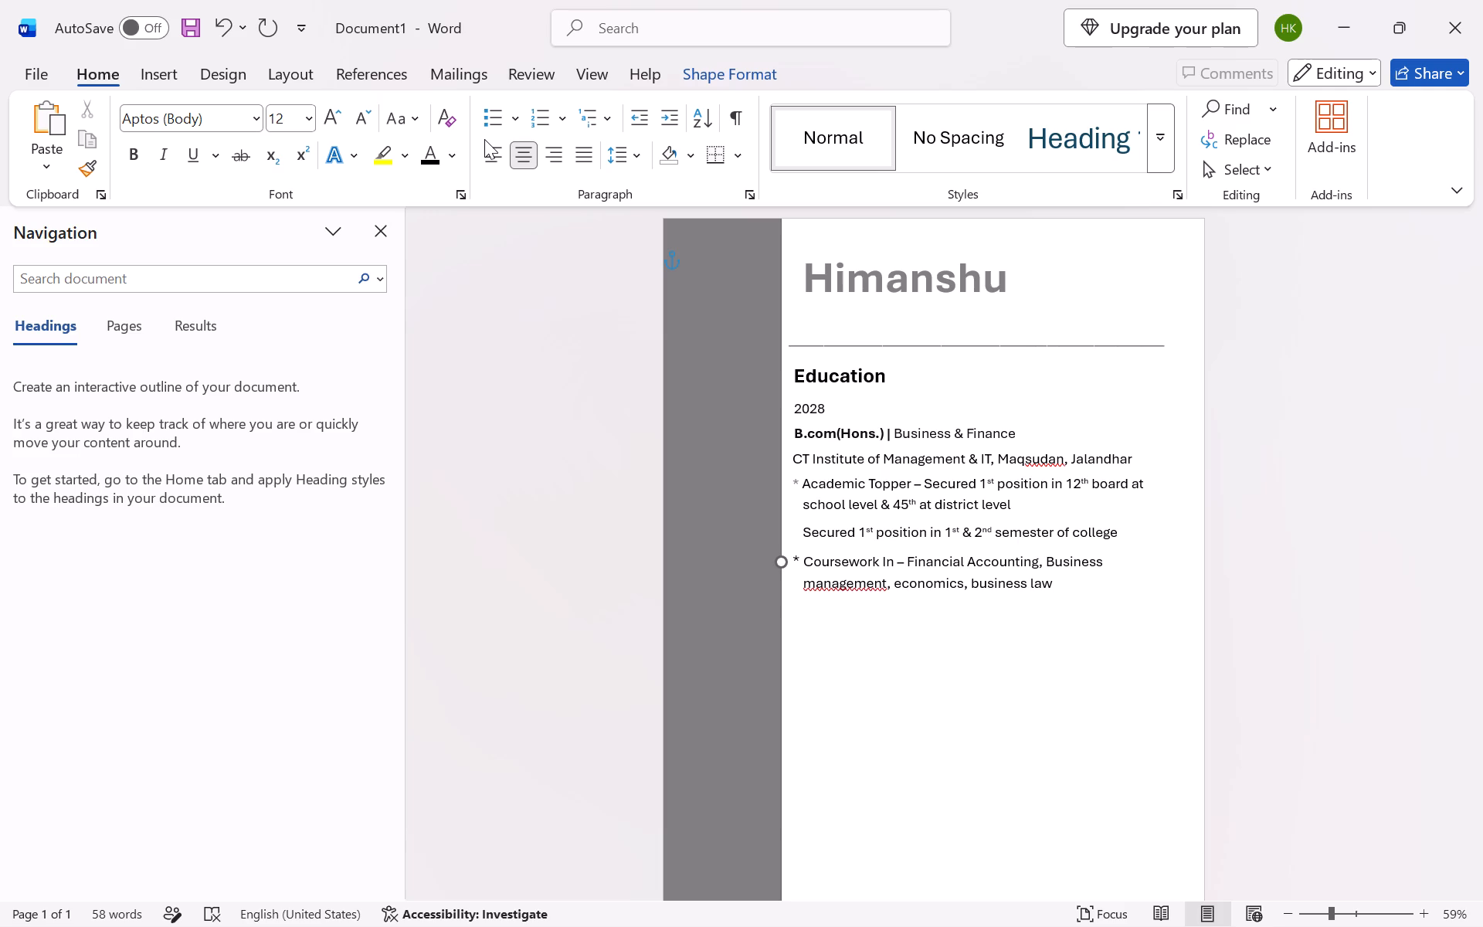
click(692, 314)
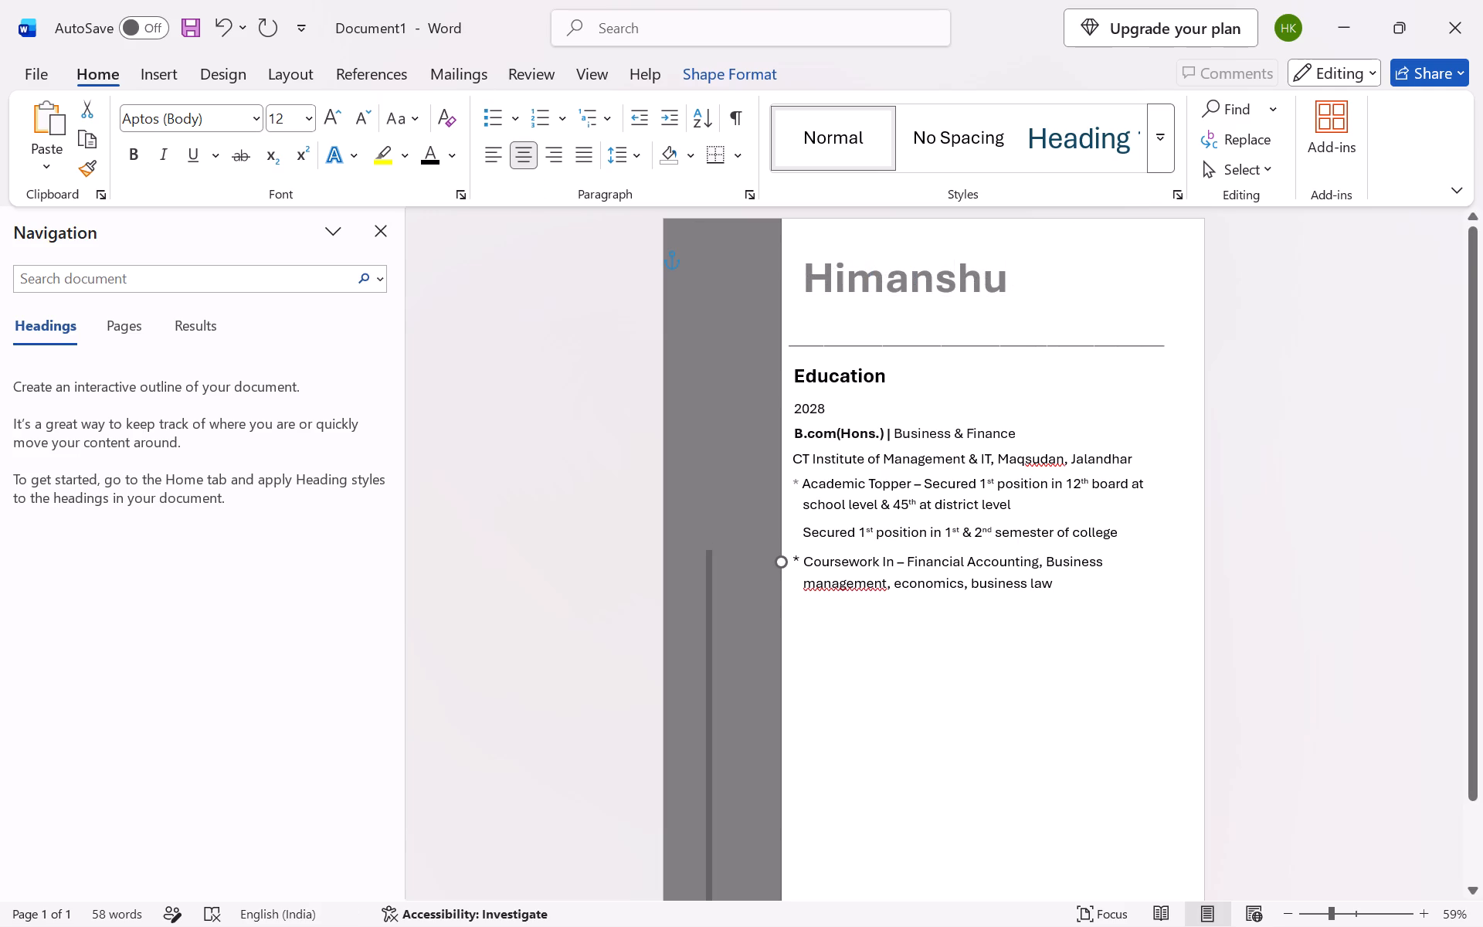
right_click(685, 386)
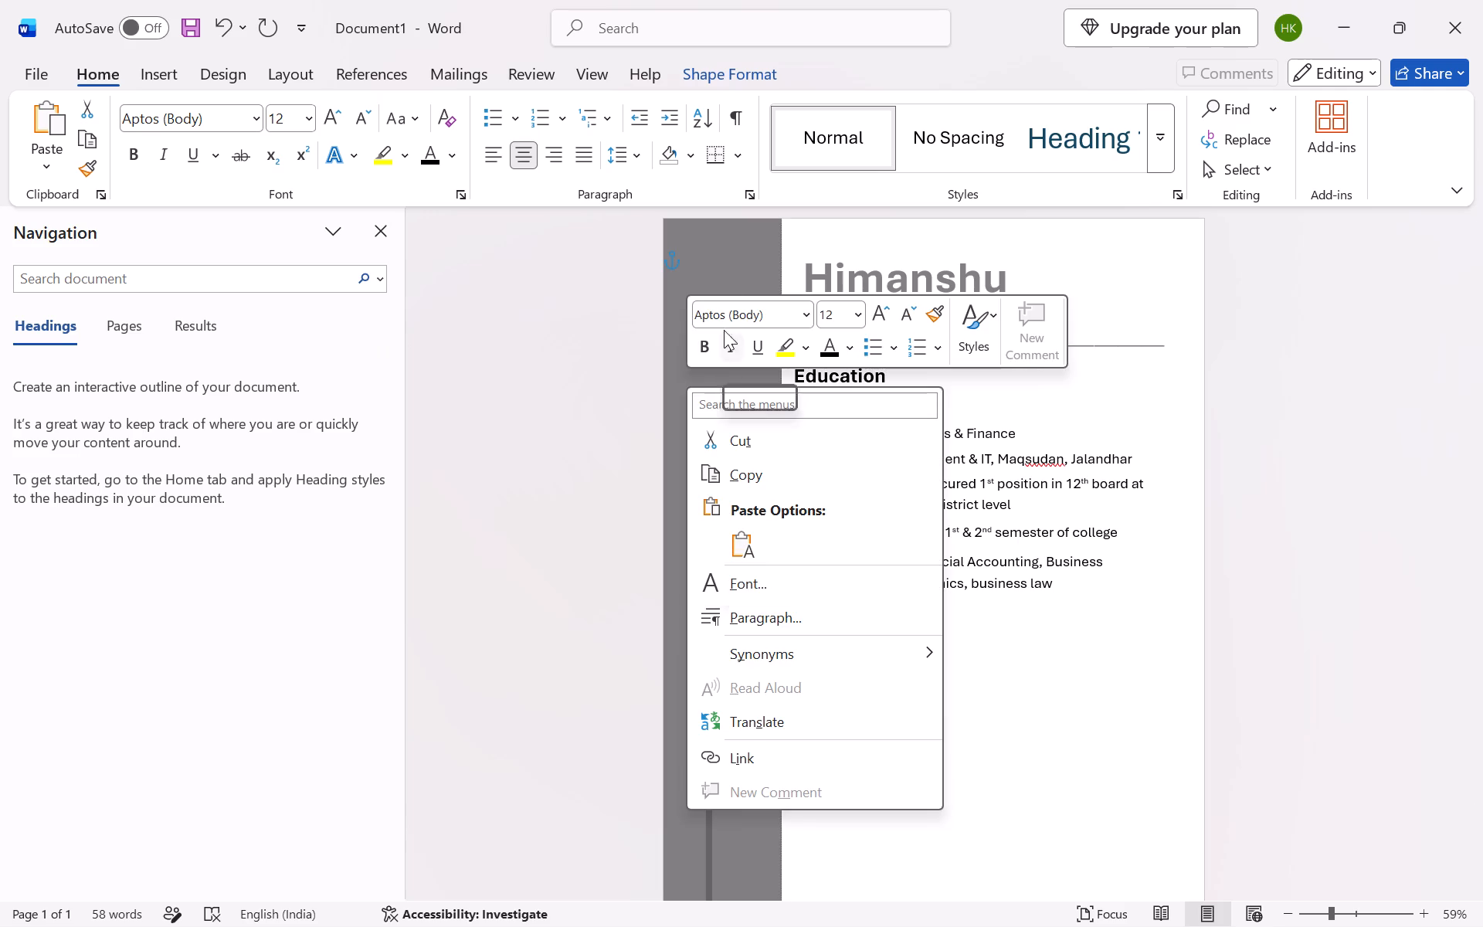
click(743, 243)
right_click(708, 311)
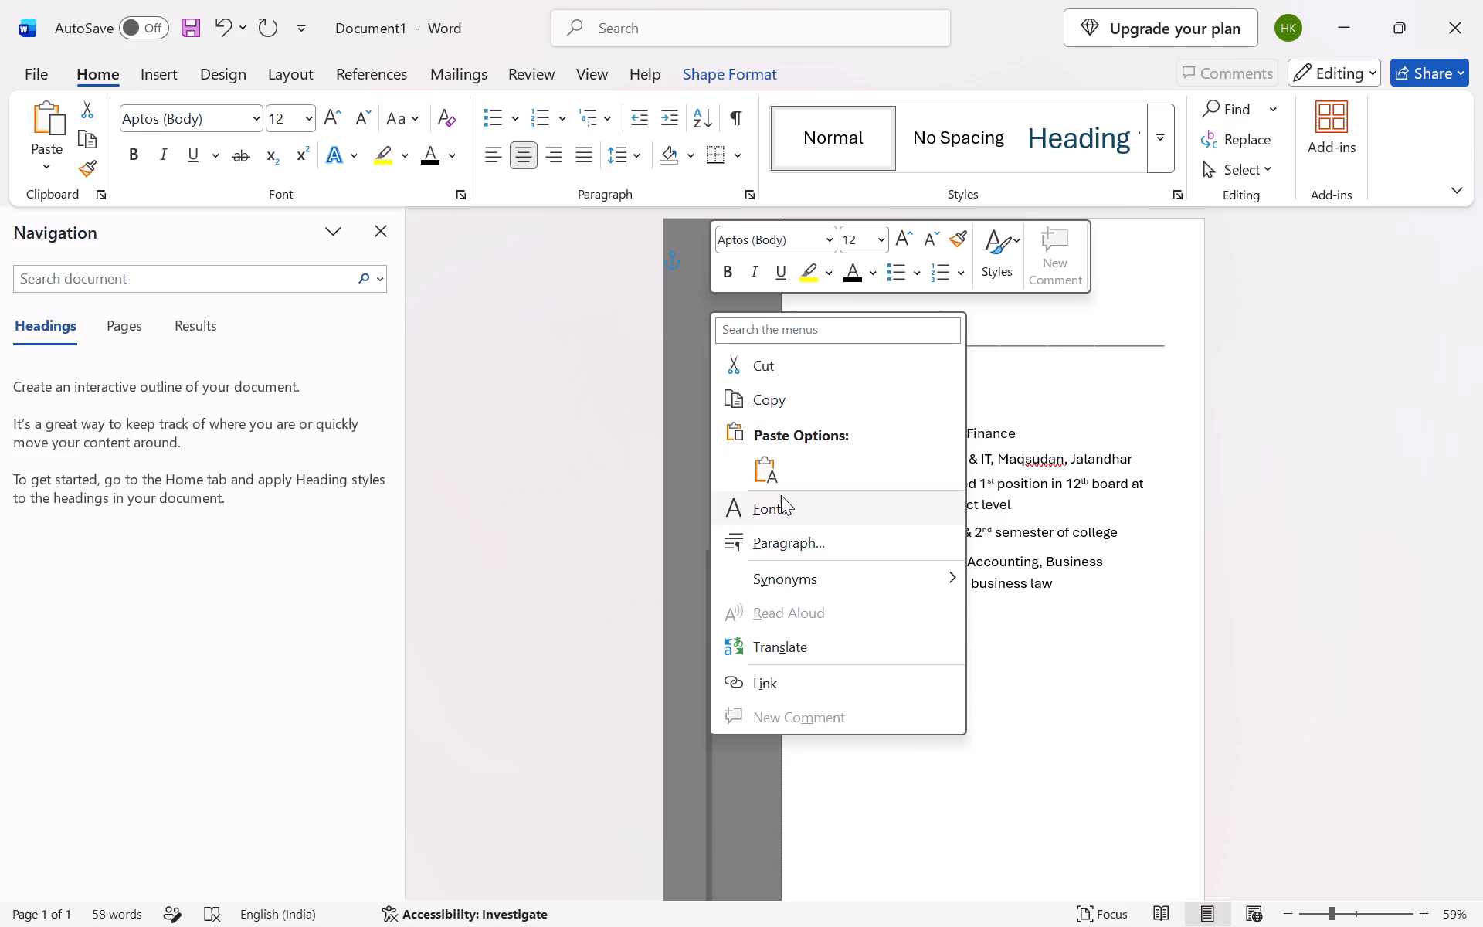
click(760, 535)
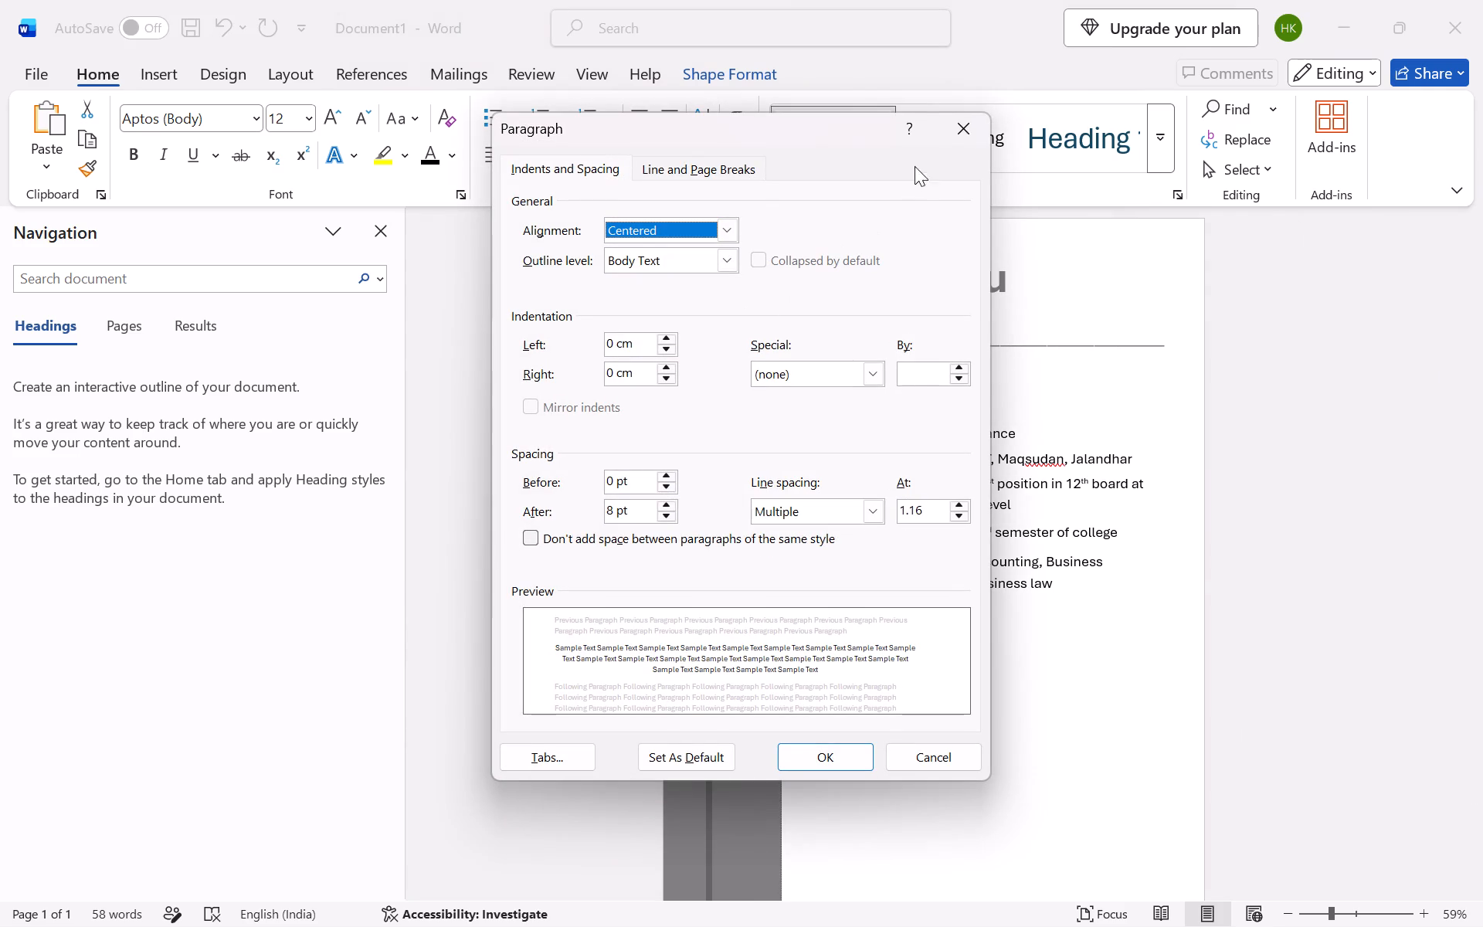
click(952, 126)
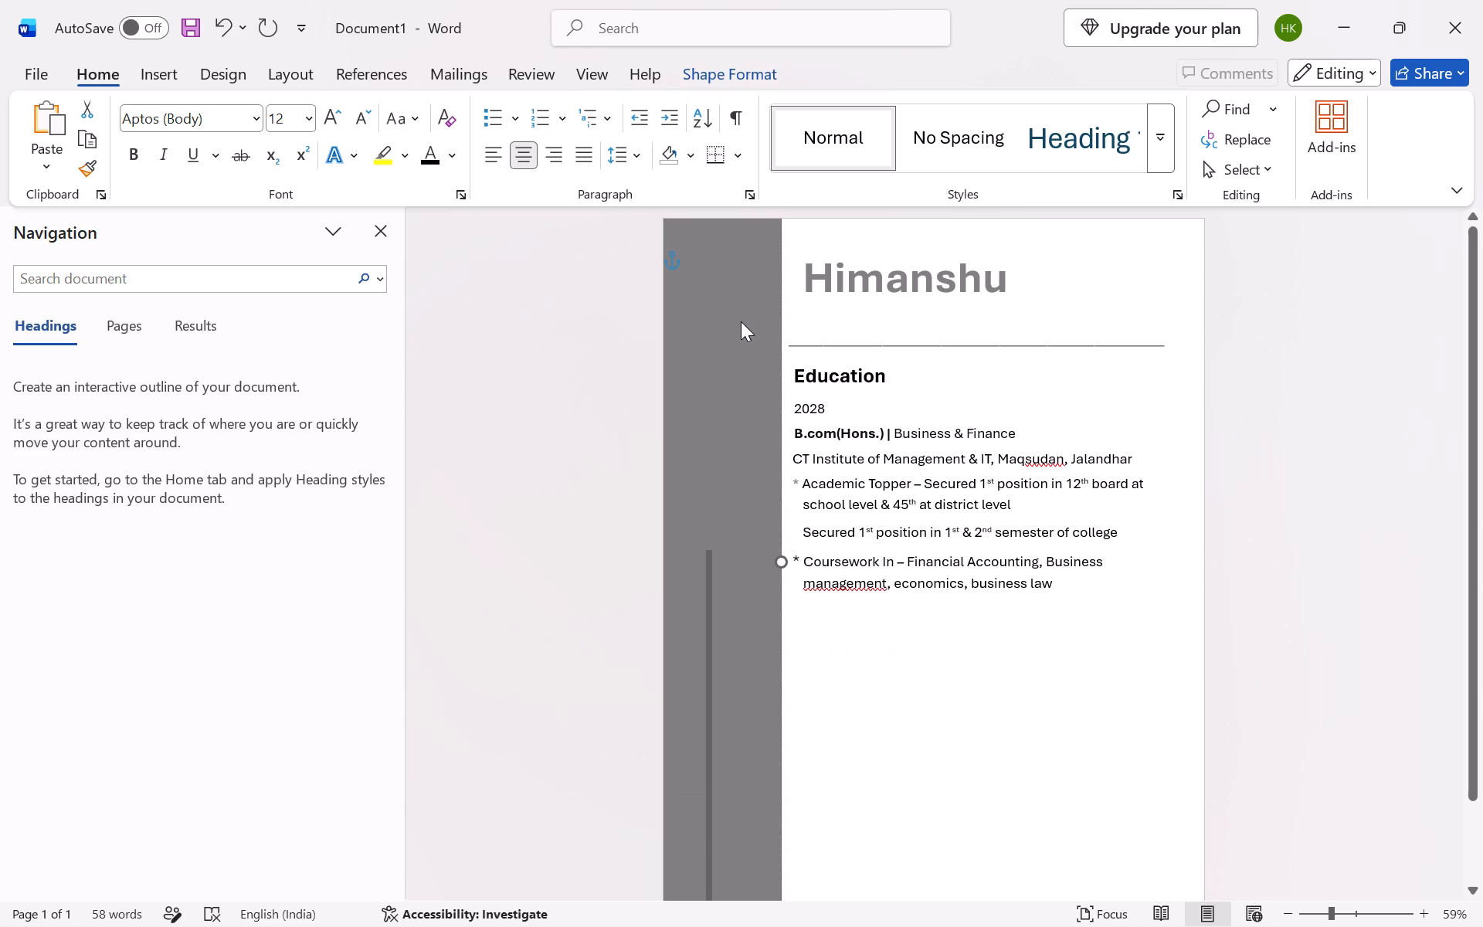
Enter "jn" as text inside the grey sidebar shape.
click(741, 321)
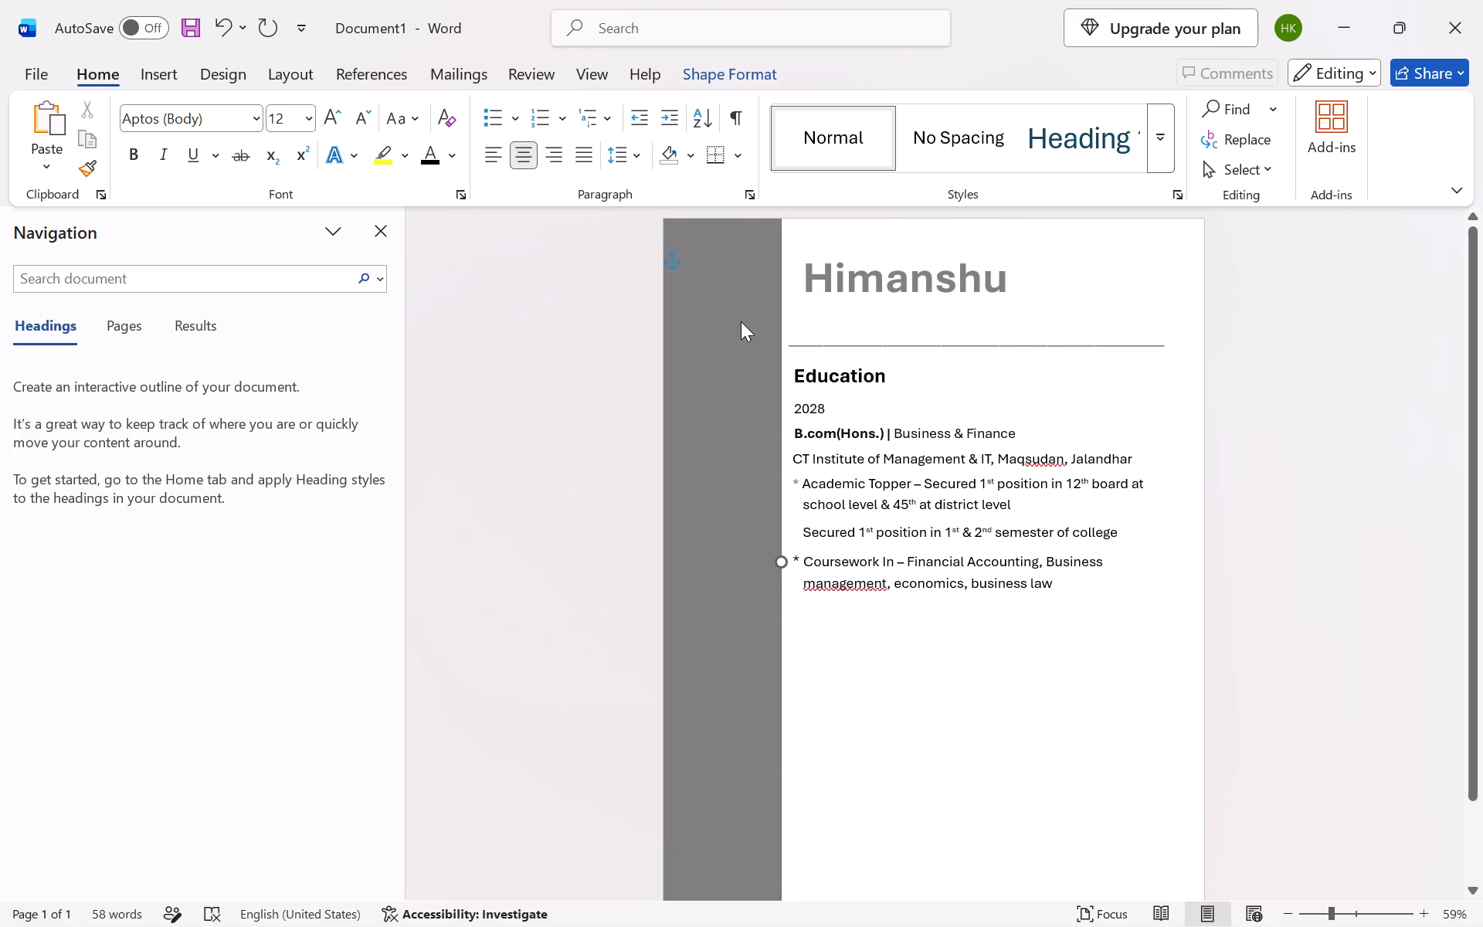
text(jn)
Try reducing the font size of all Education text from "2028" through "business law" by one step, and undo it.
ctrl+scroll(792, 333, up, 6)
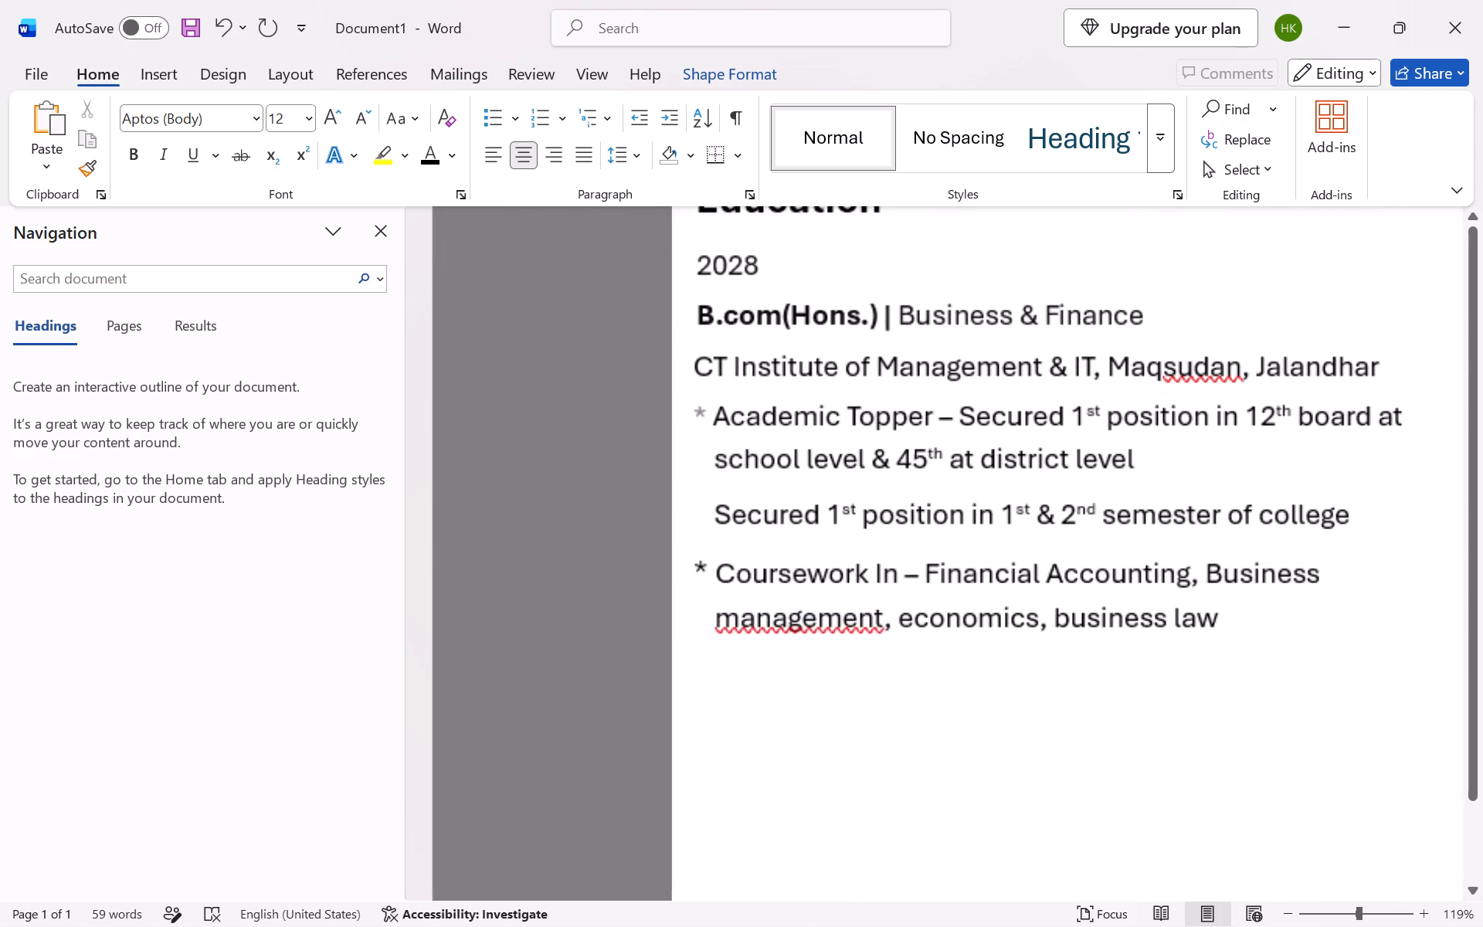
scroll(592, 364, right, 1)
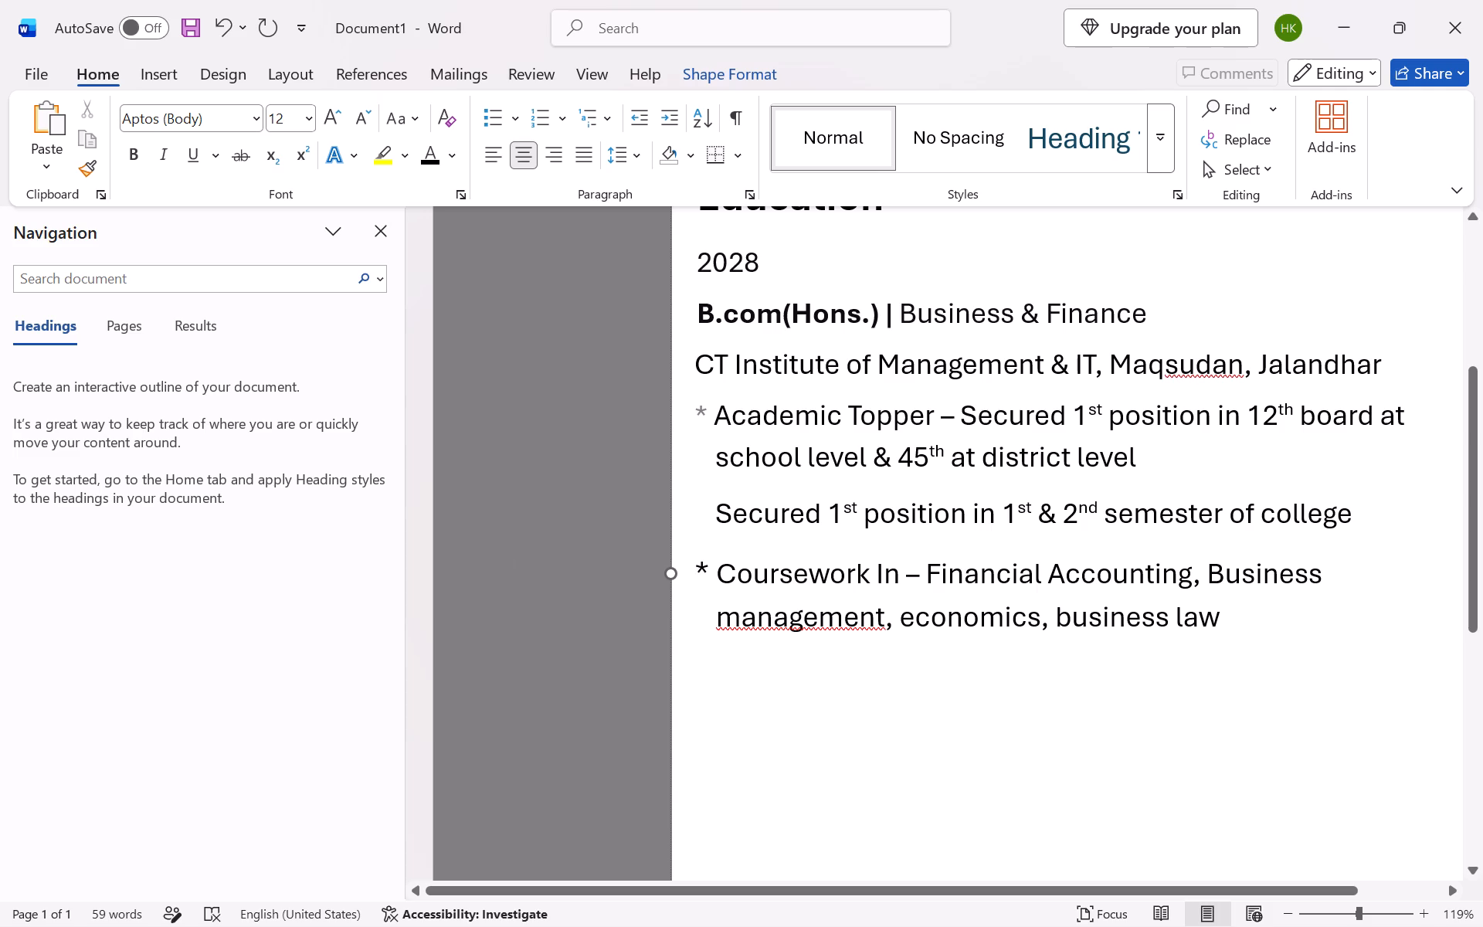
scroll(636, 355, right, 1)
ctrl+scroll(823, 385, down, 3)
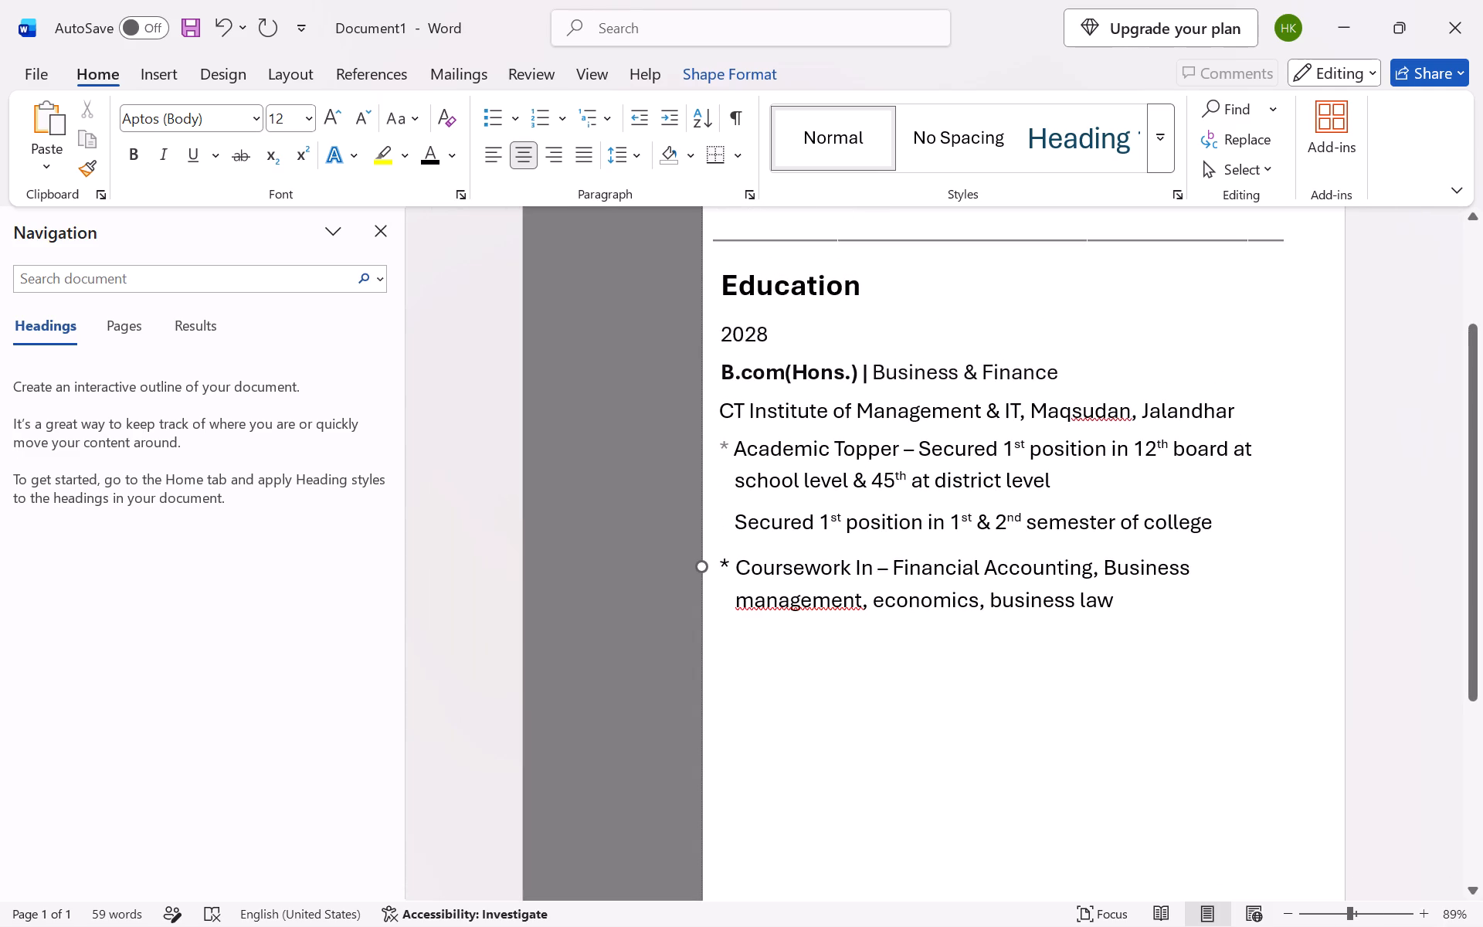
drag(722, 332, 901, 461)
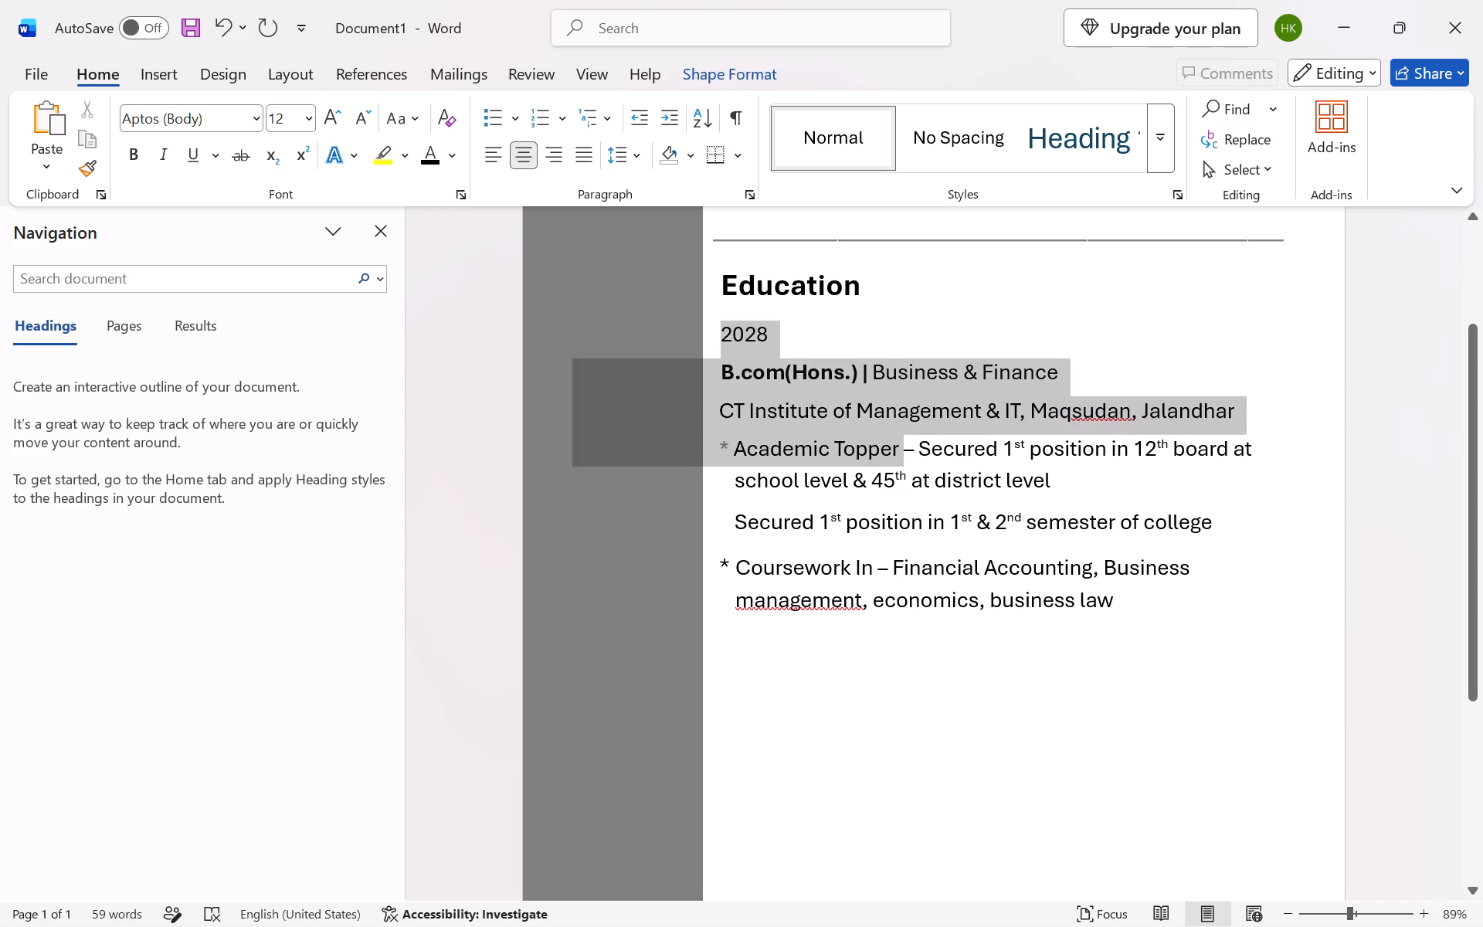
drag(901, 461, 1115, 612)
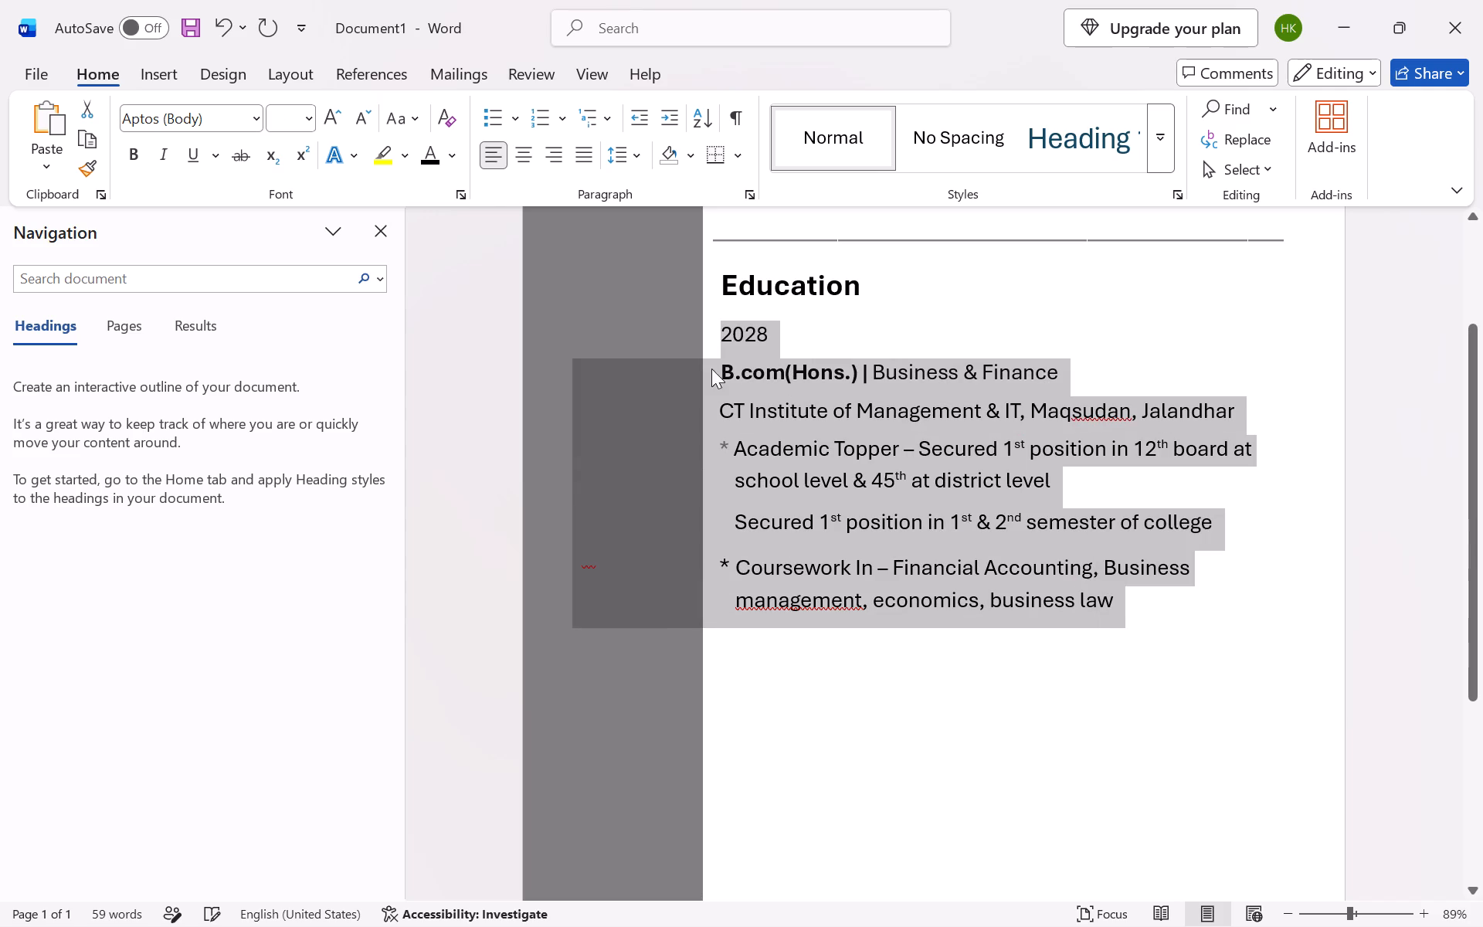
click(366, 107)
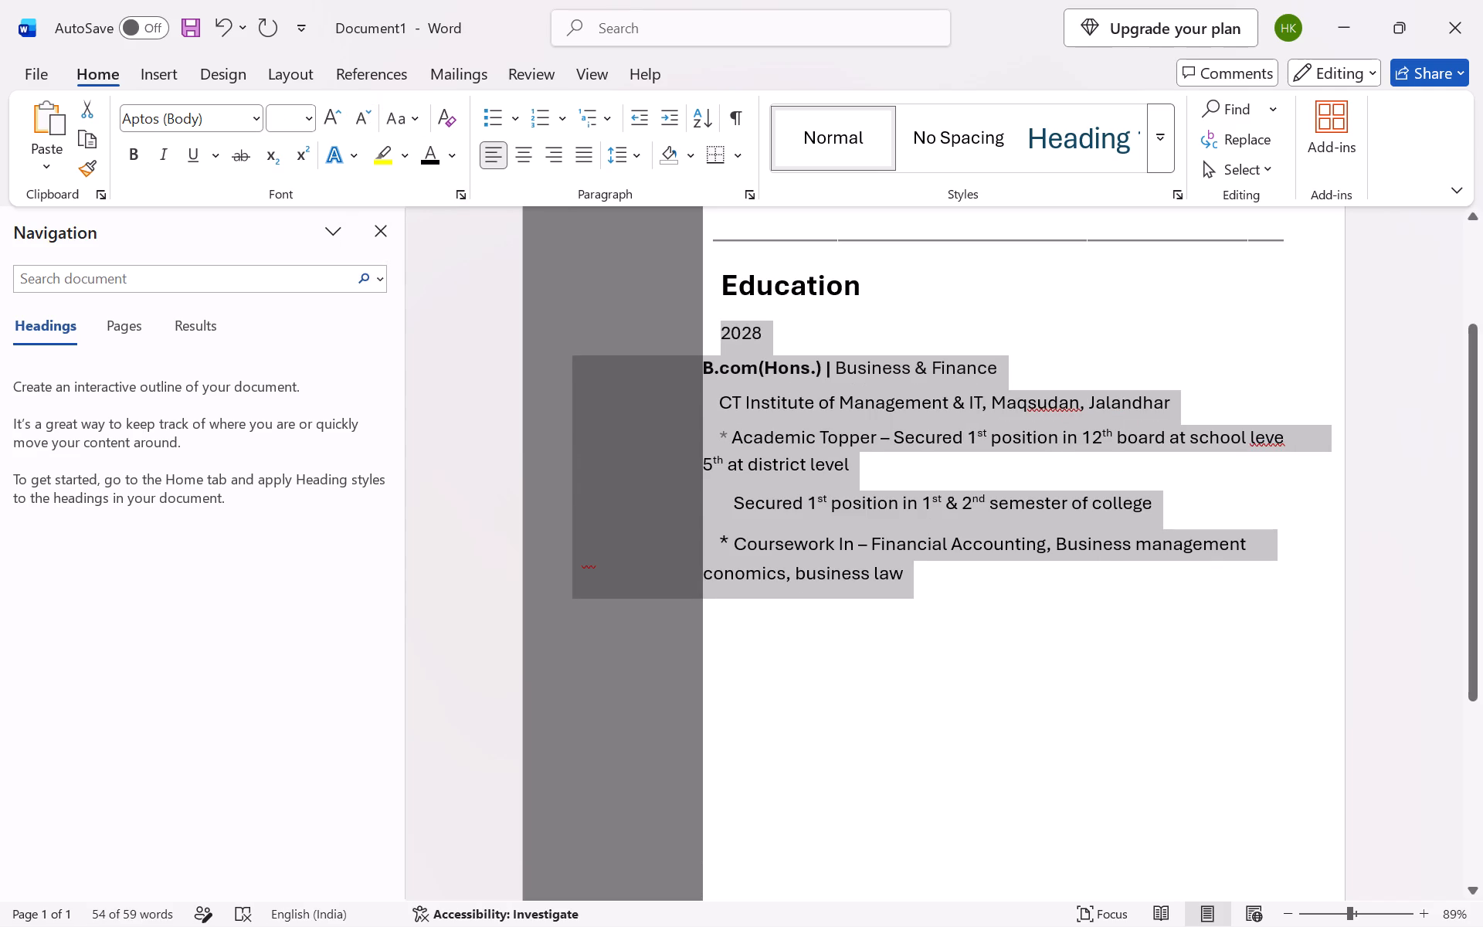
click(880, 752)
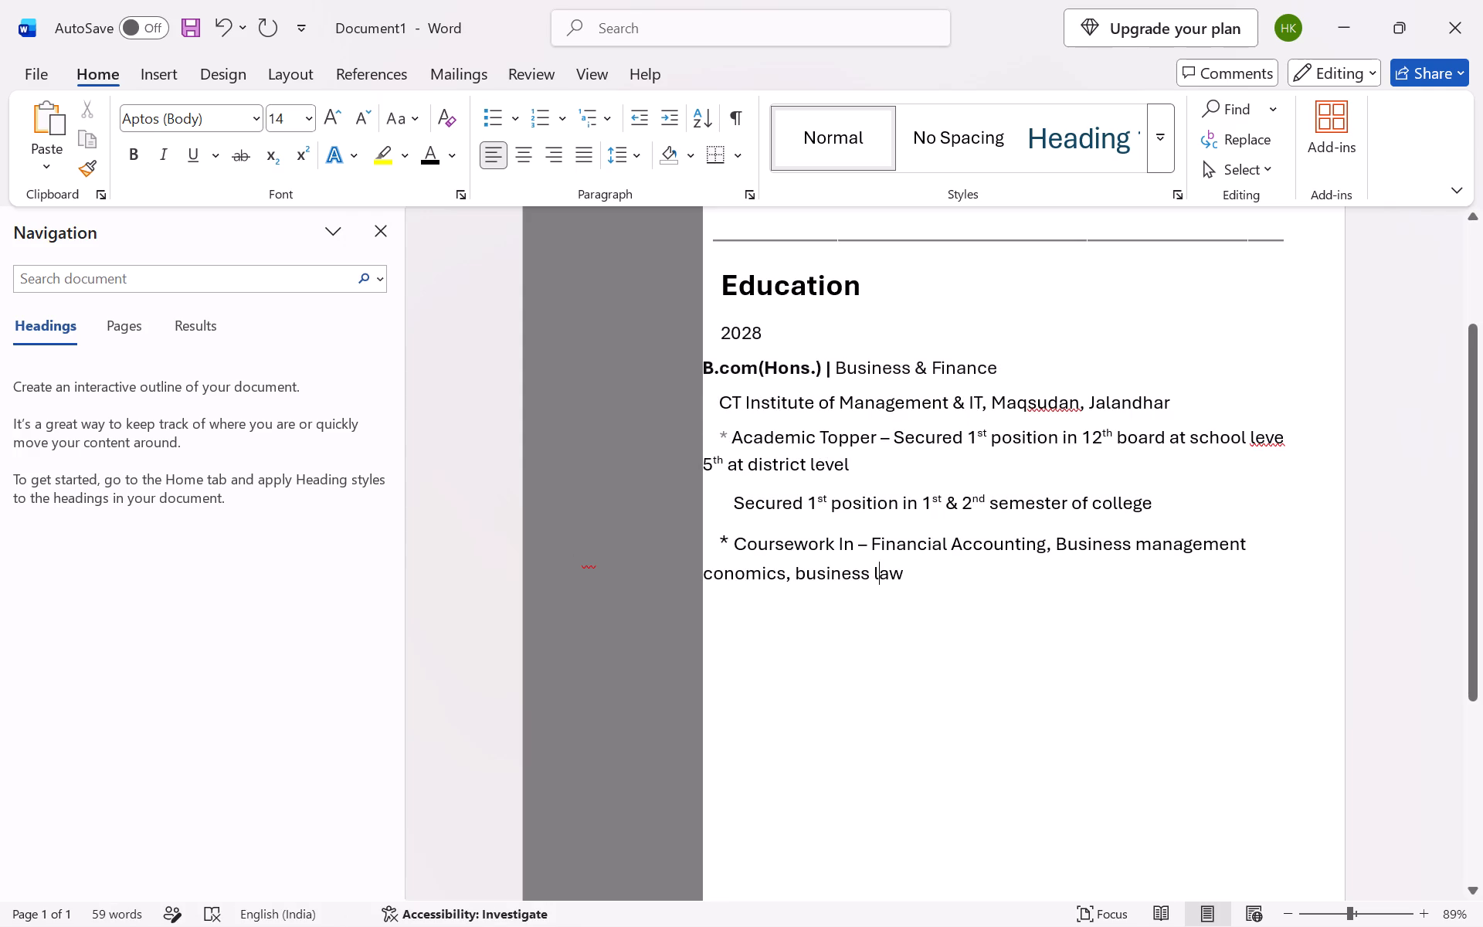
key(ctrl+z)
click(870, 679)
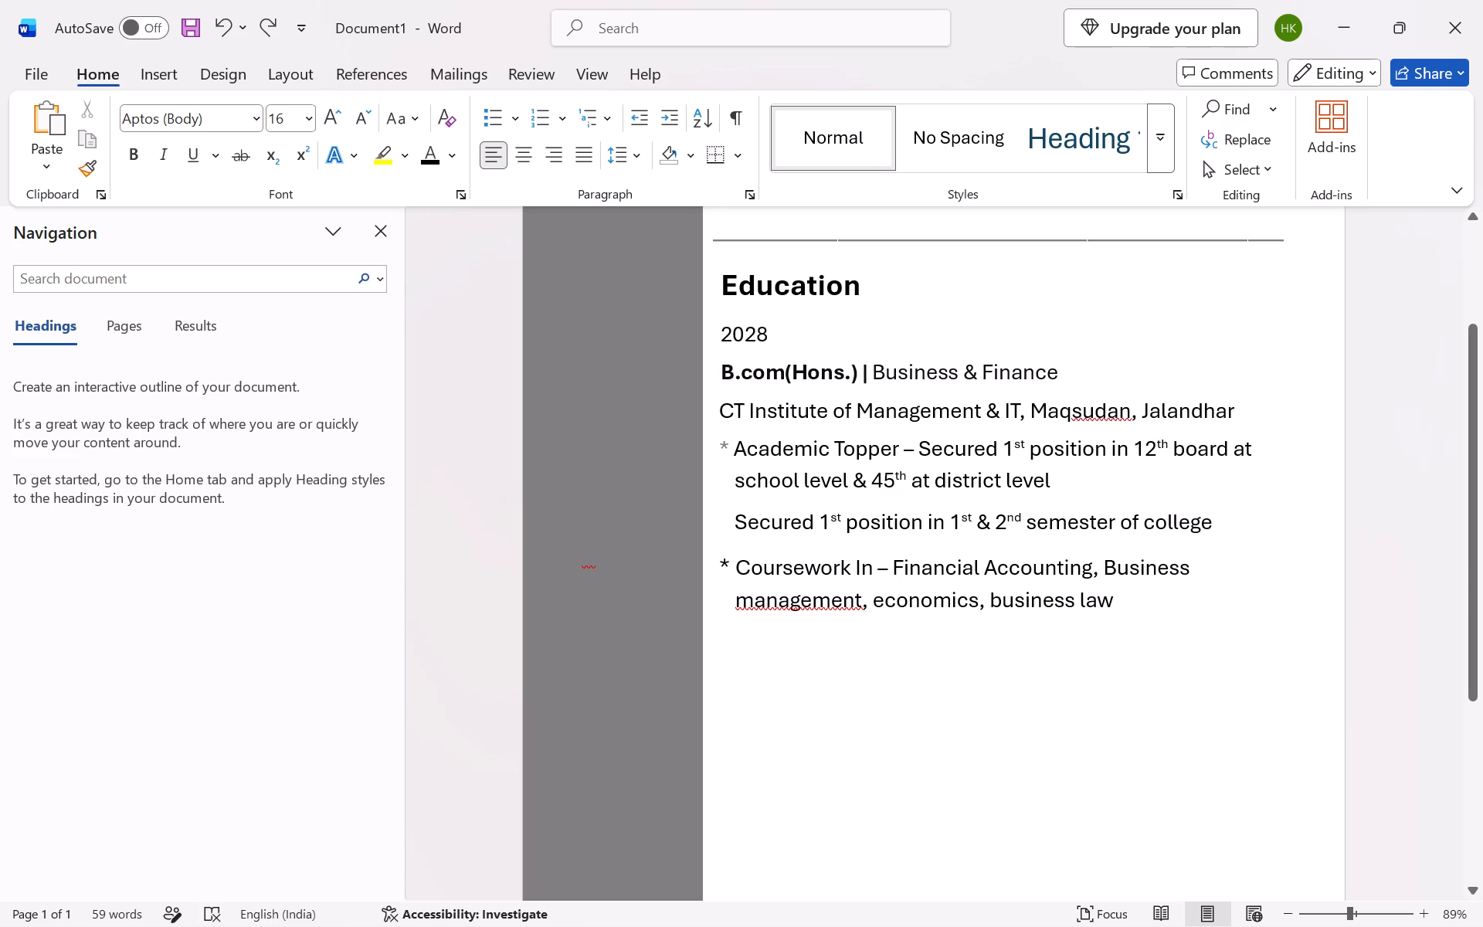
Reduce the "B.com(Hons.) | Business & Finance" line to font size 14.
drag(719, 368, 1041, 359)
click(367, 107)
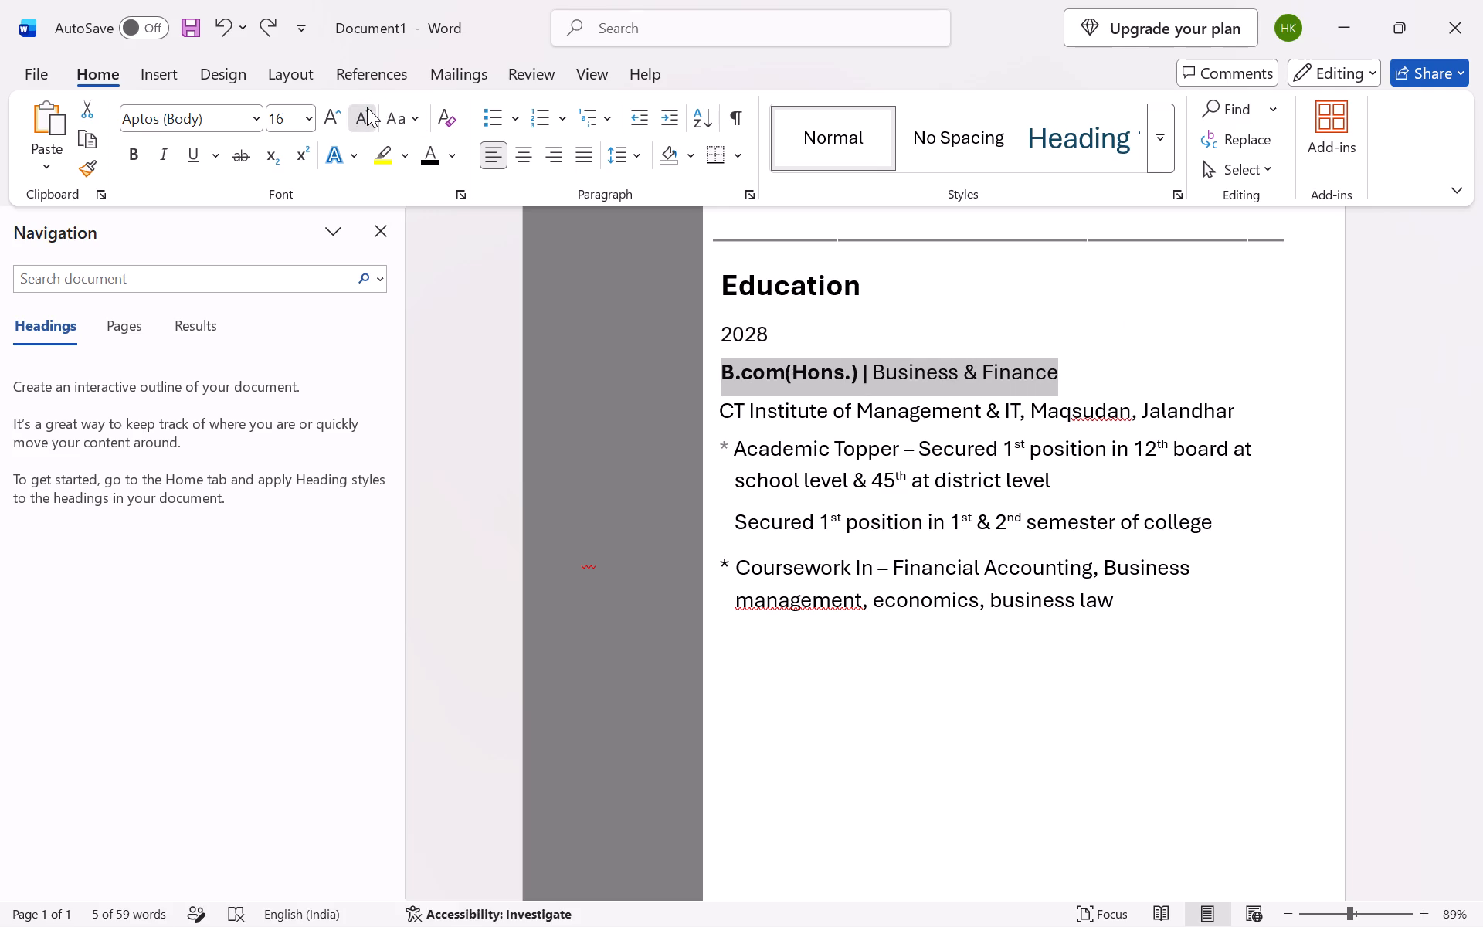
Reduce the "CT Institute of Management & IT, Maqsudan, Jalandhar" line to font size 14.
click(729, 416)
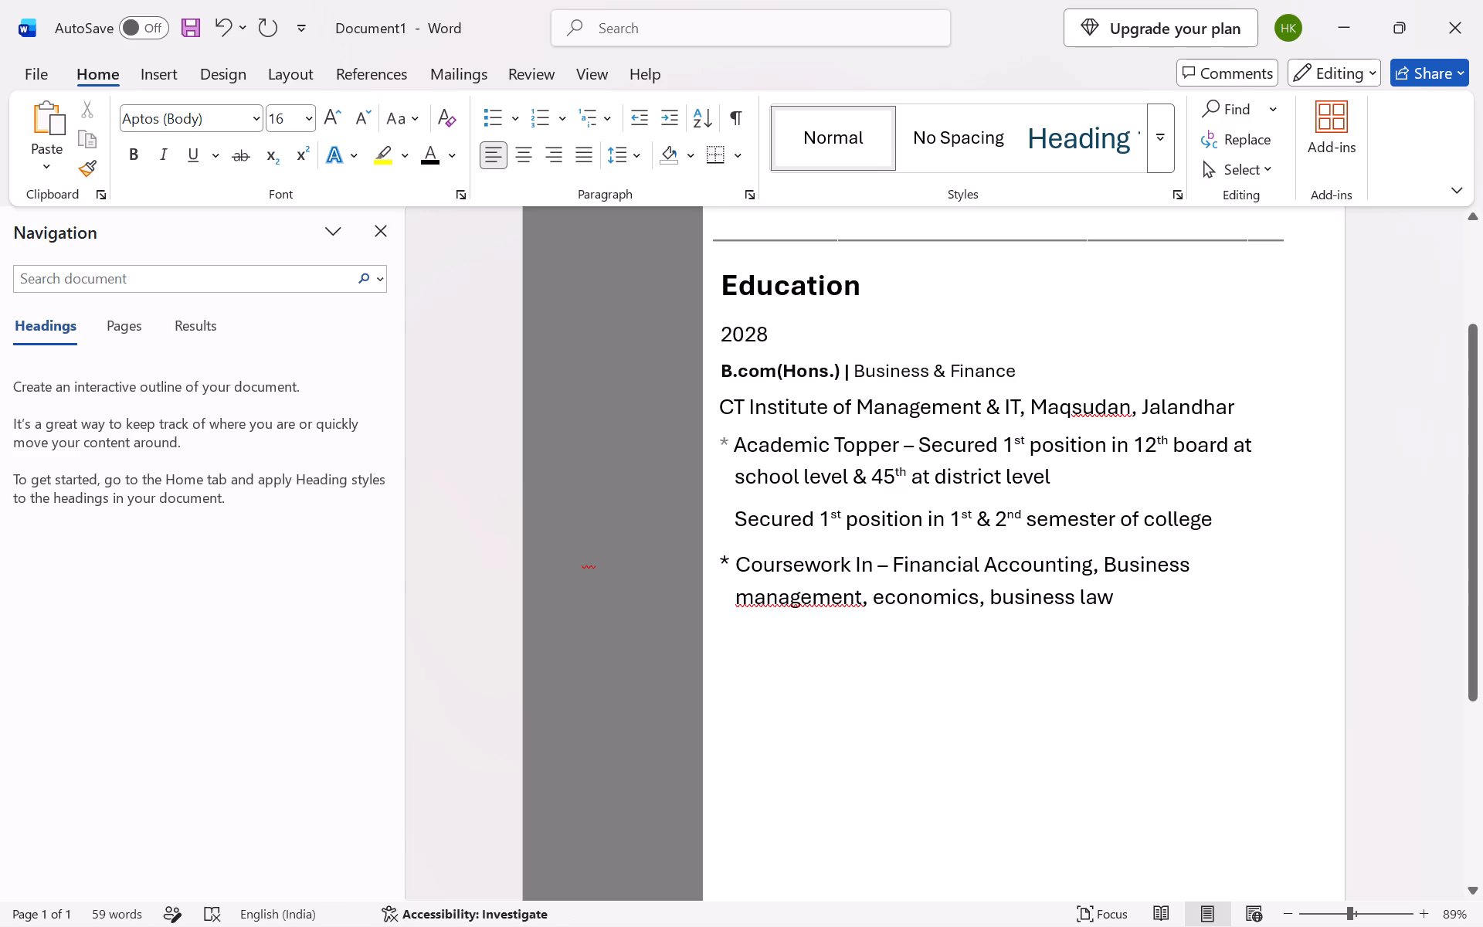
click(717, 402)
drag(717, 402, 1088, 413)
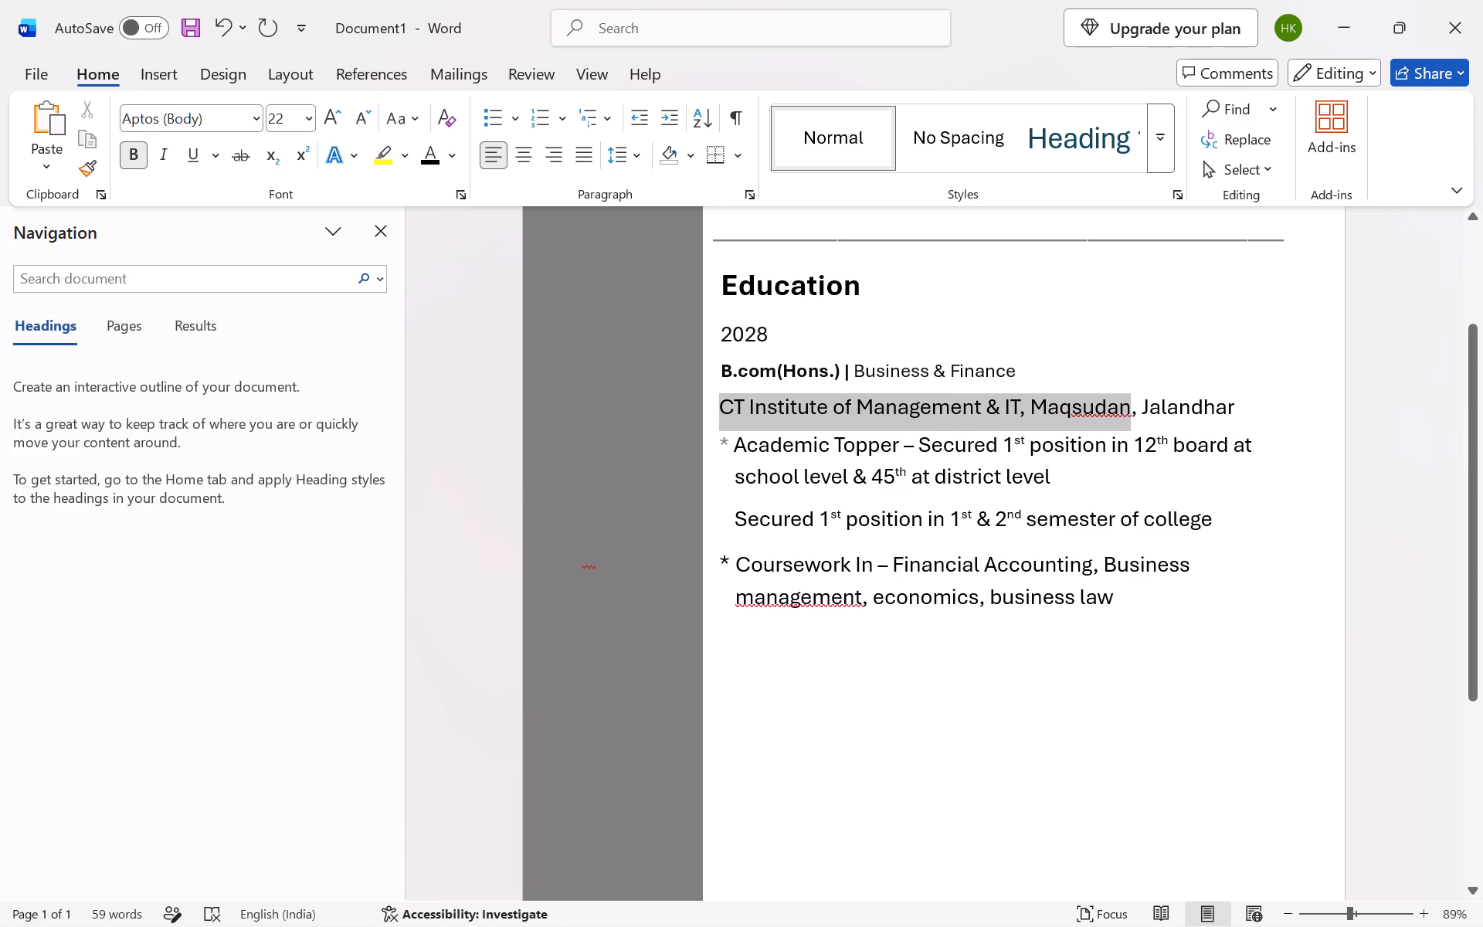
drag(1088, 413, 1205, 394)
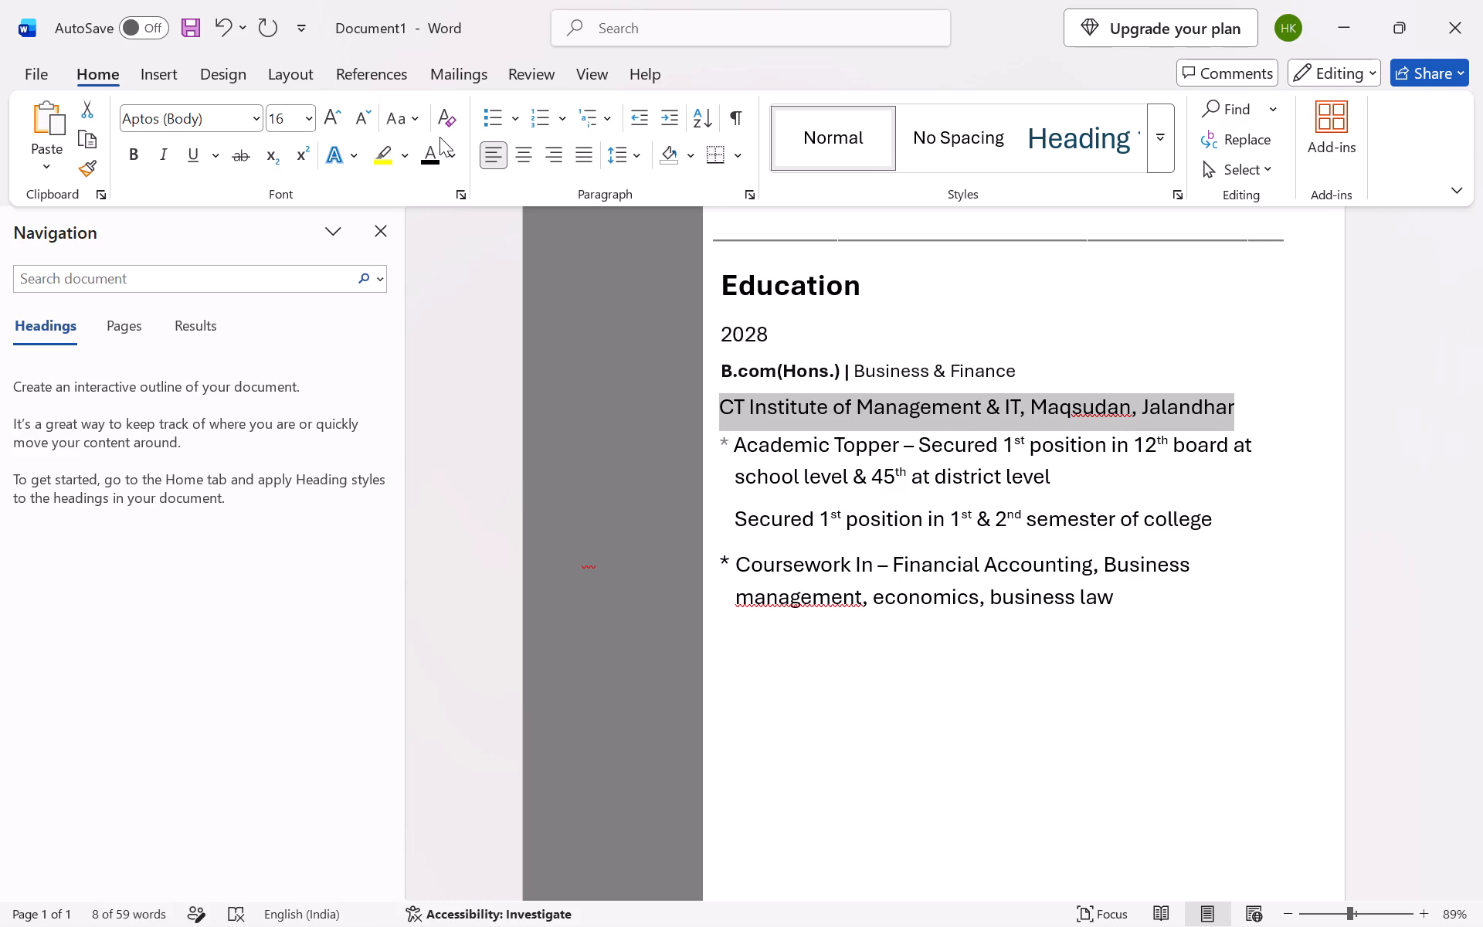
click(371, 111)
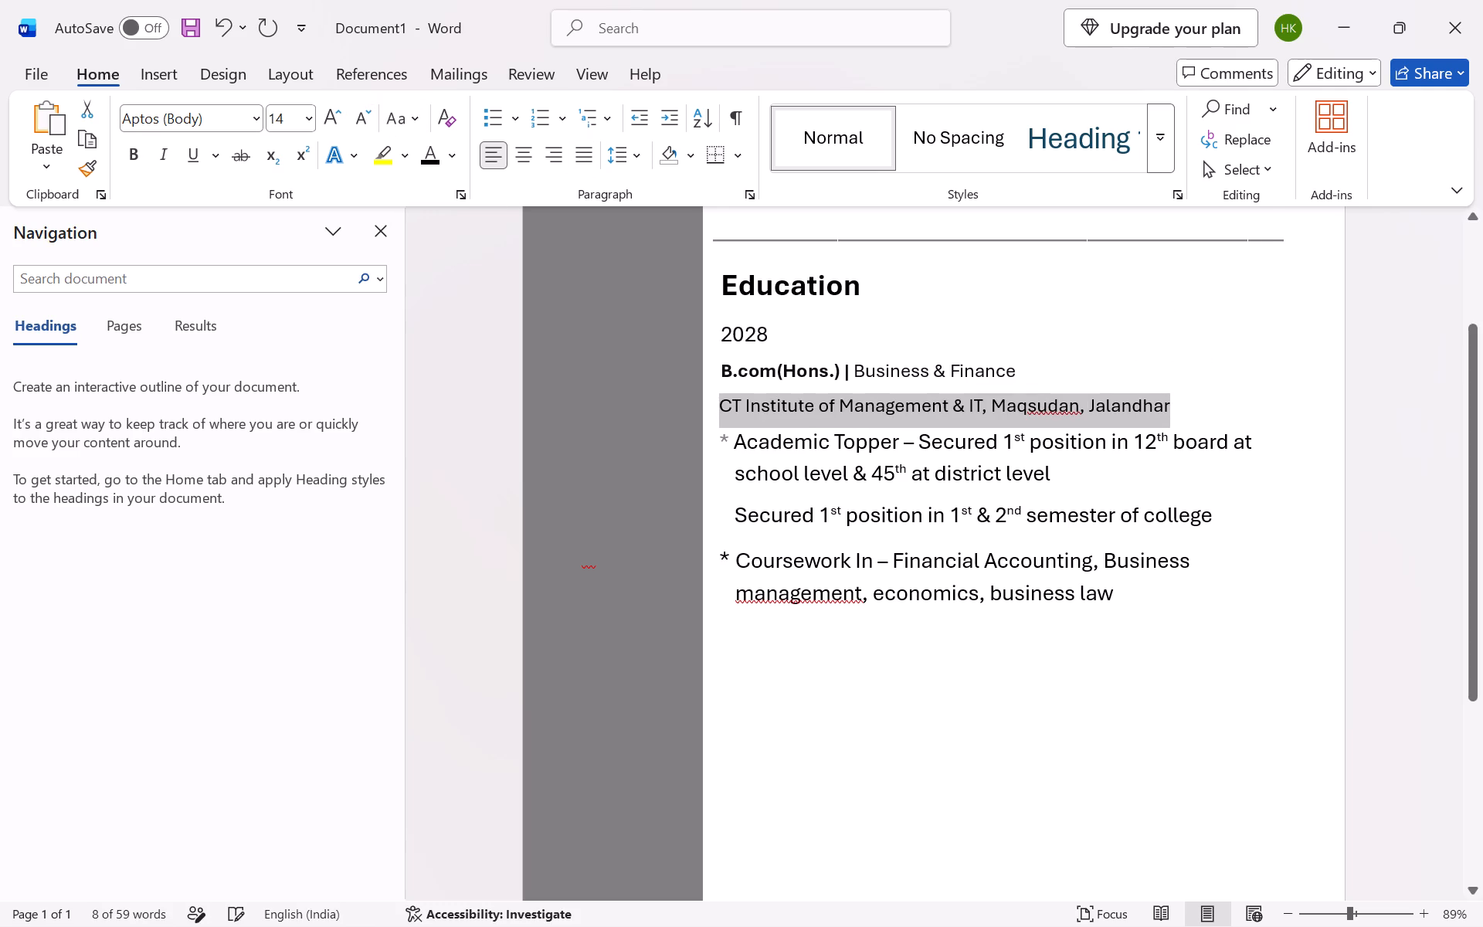
Reduce the whole "Academic Topper" achievement, through "at district level", to font size 14.
click(718, 447)
drag(718, 447, 942, 443)
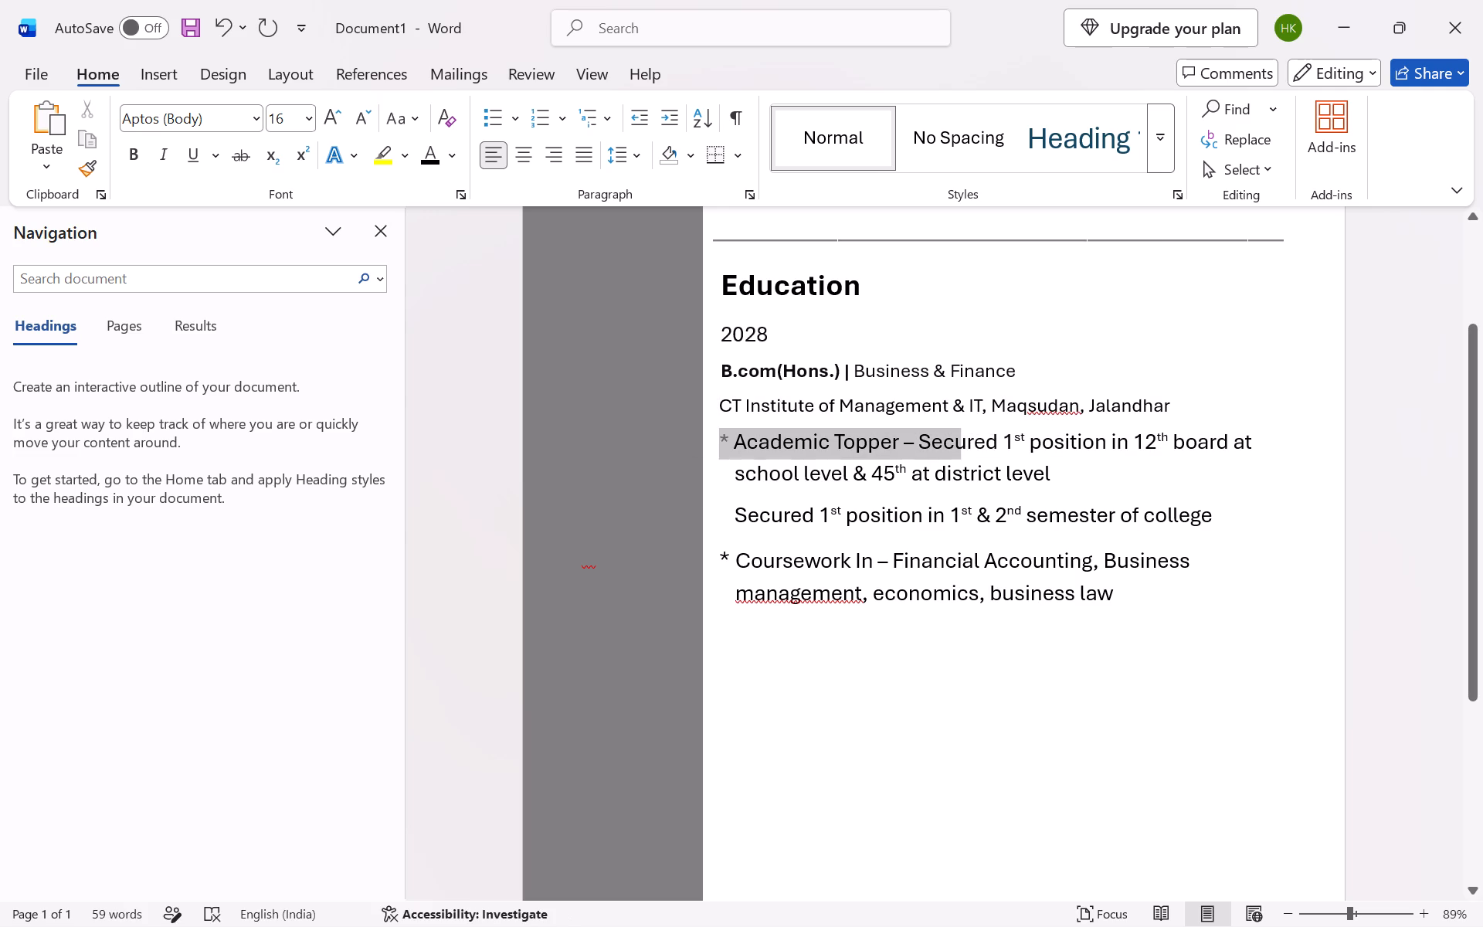
drag(942, 443, 1275, 438)
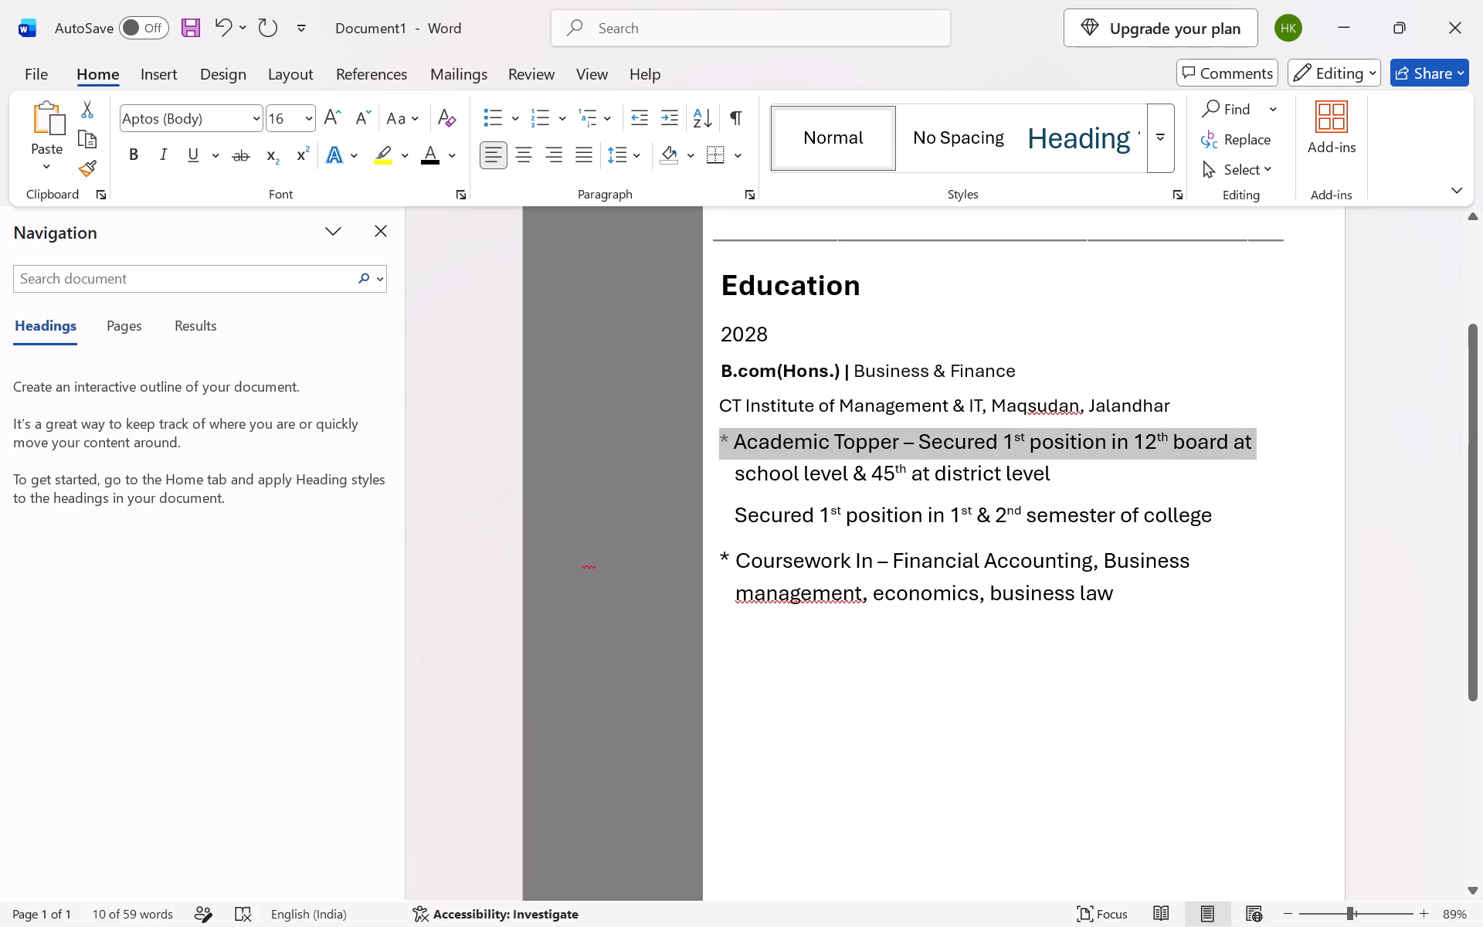
click(370, 115)
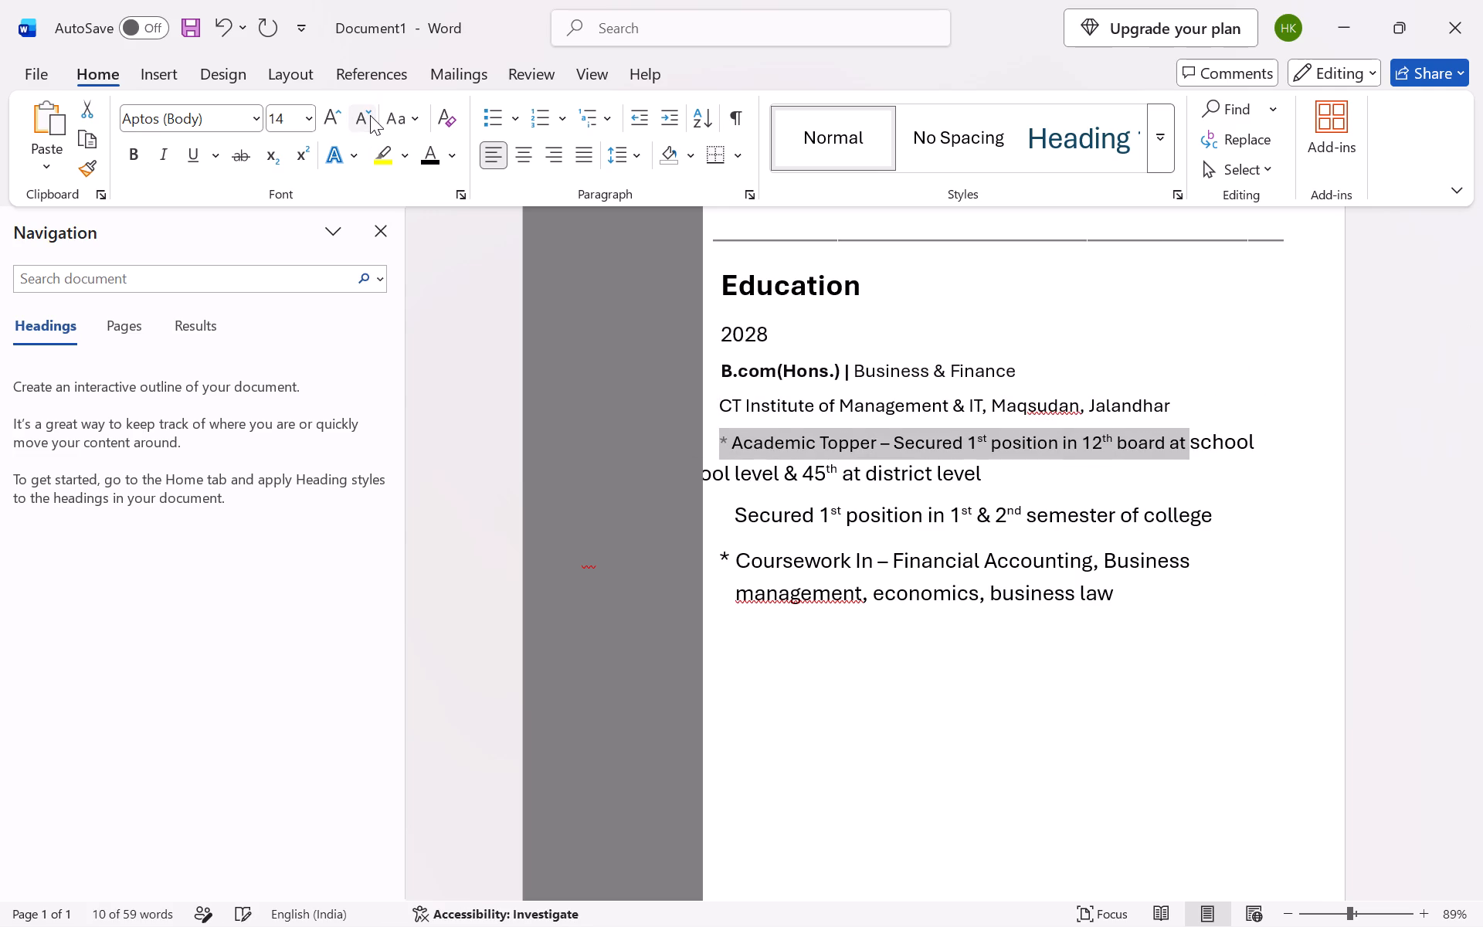
click(1191, 436)
drag(1191, 436, 1203, 440)
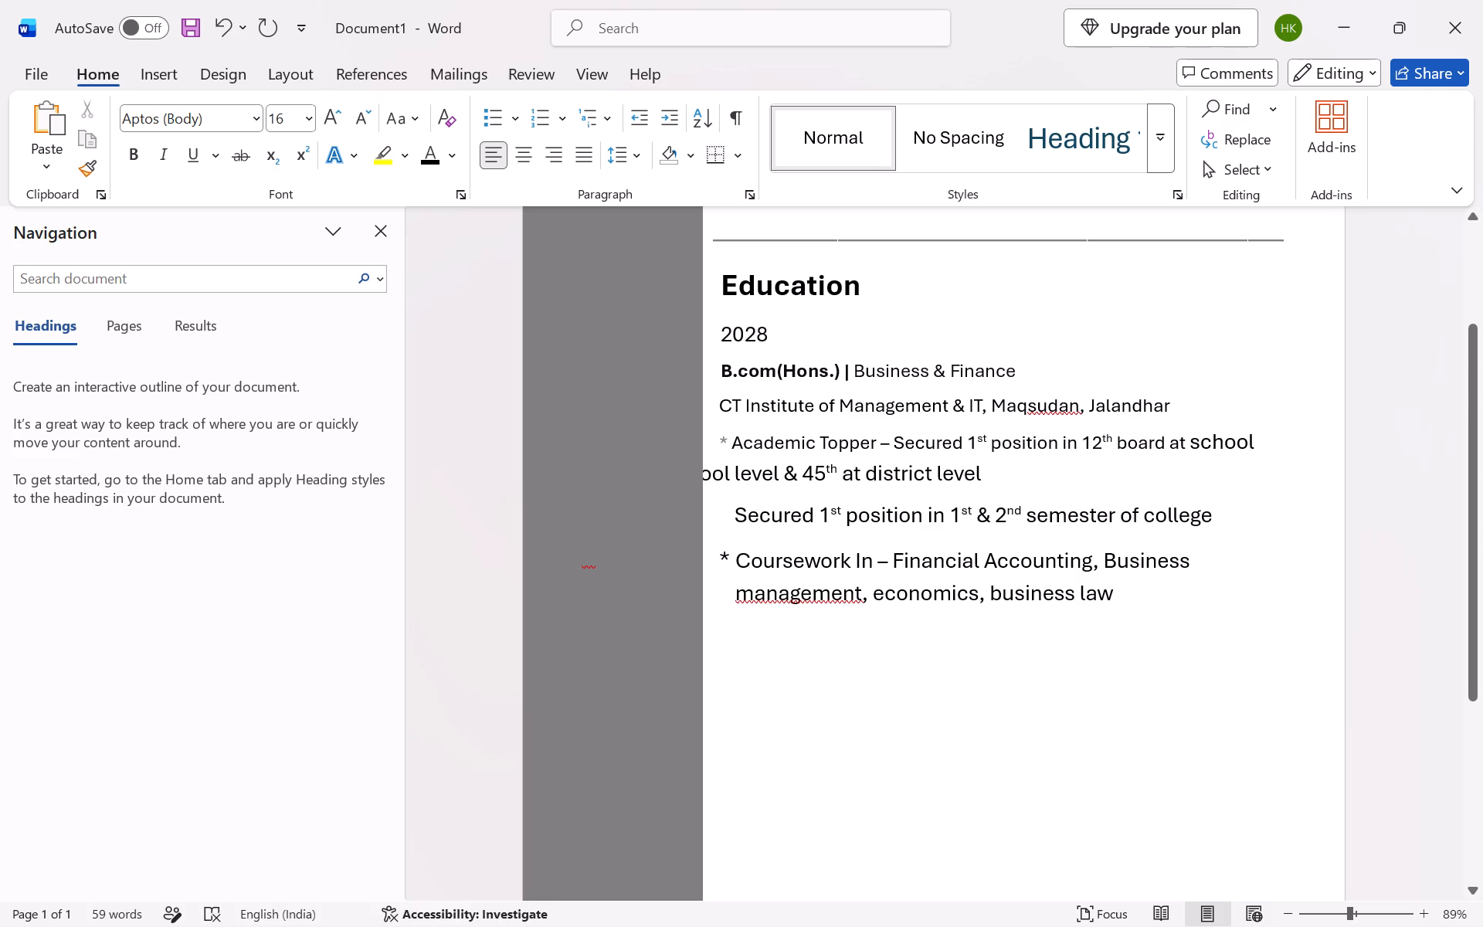
drag(1203, 440, 1254, 465)
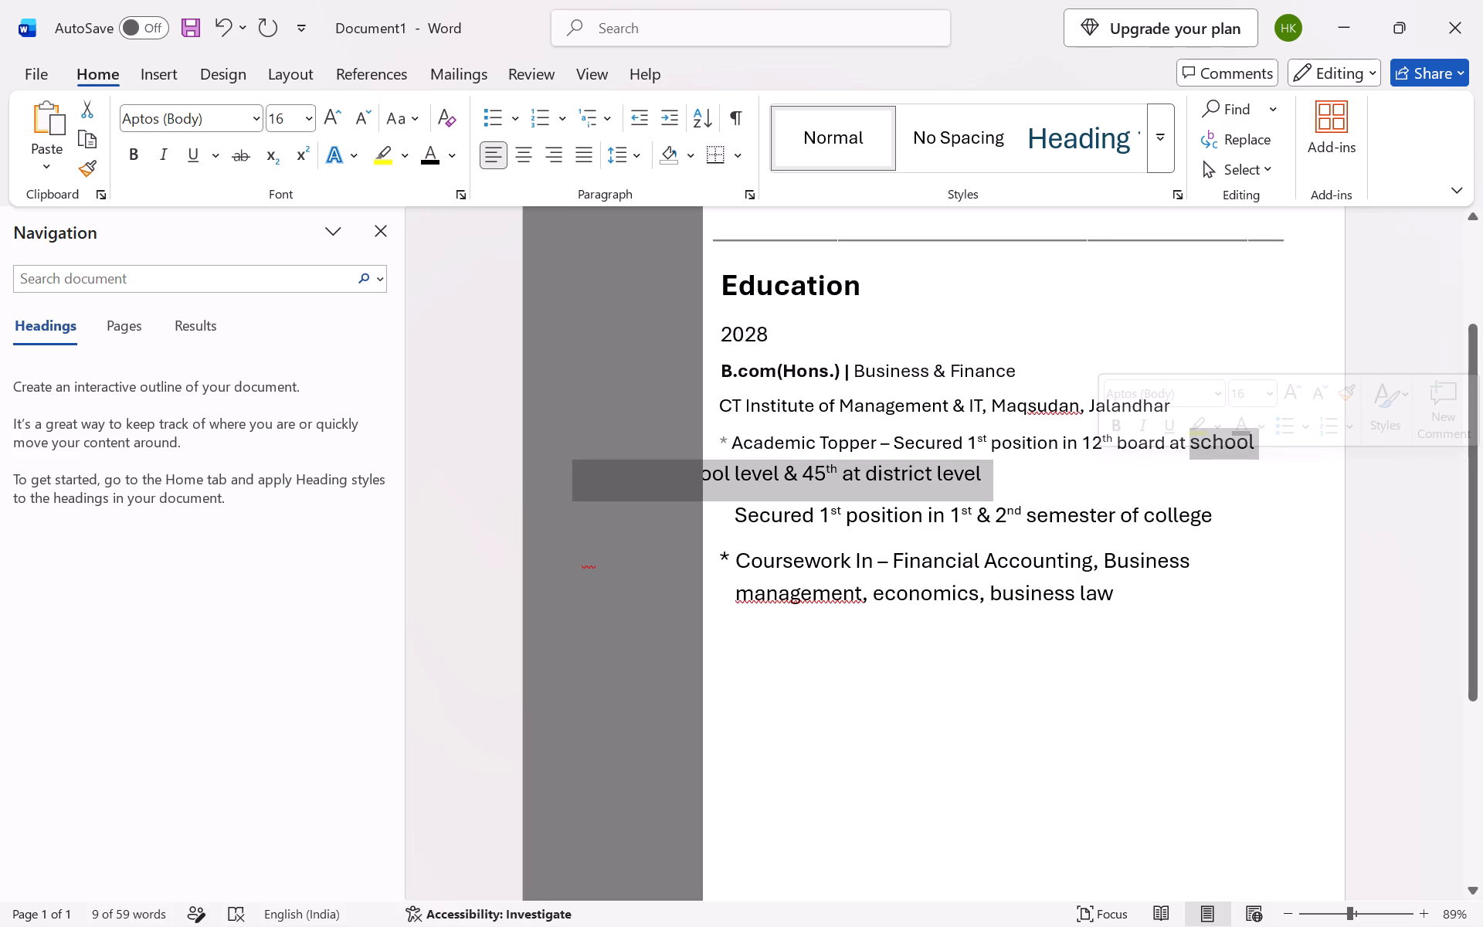
click(368, 108)
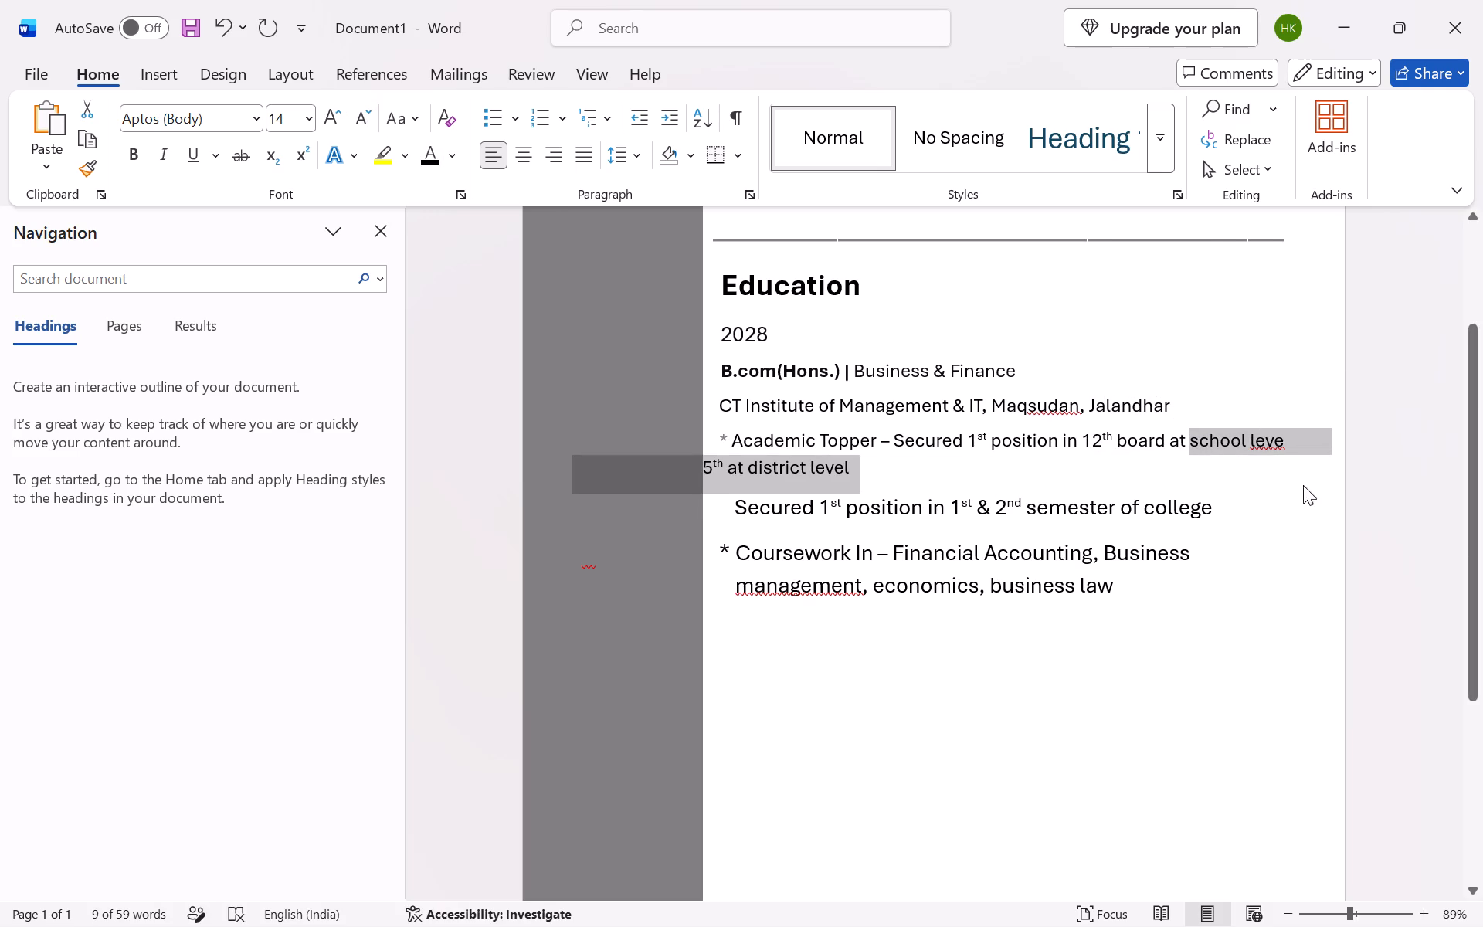
Break the Academic Topper text onto a new line after "board at school" and indent the continuation with spaces clear of the sidebar.
click(1251, 437)
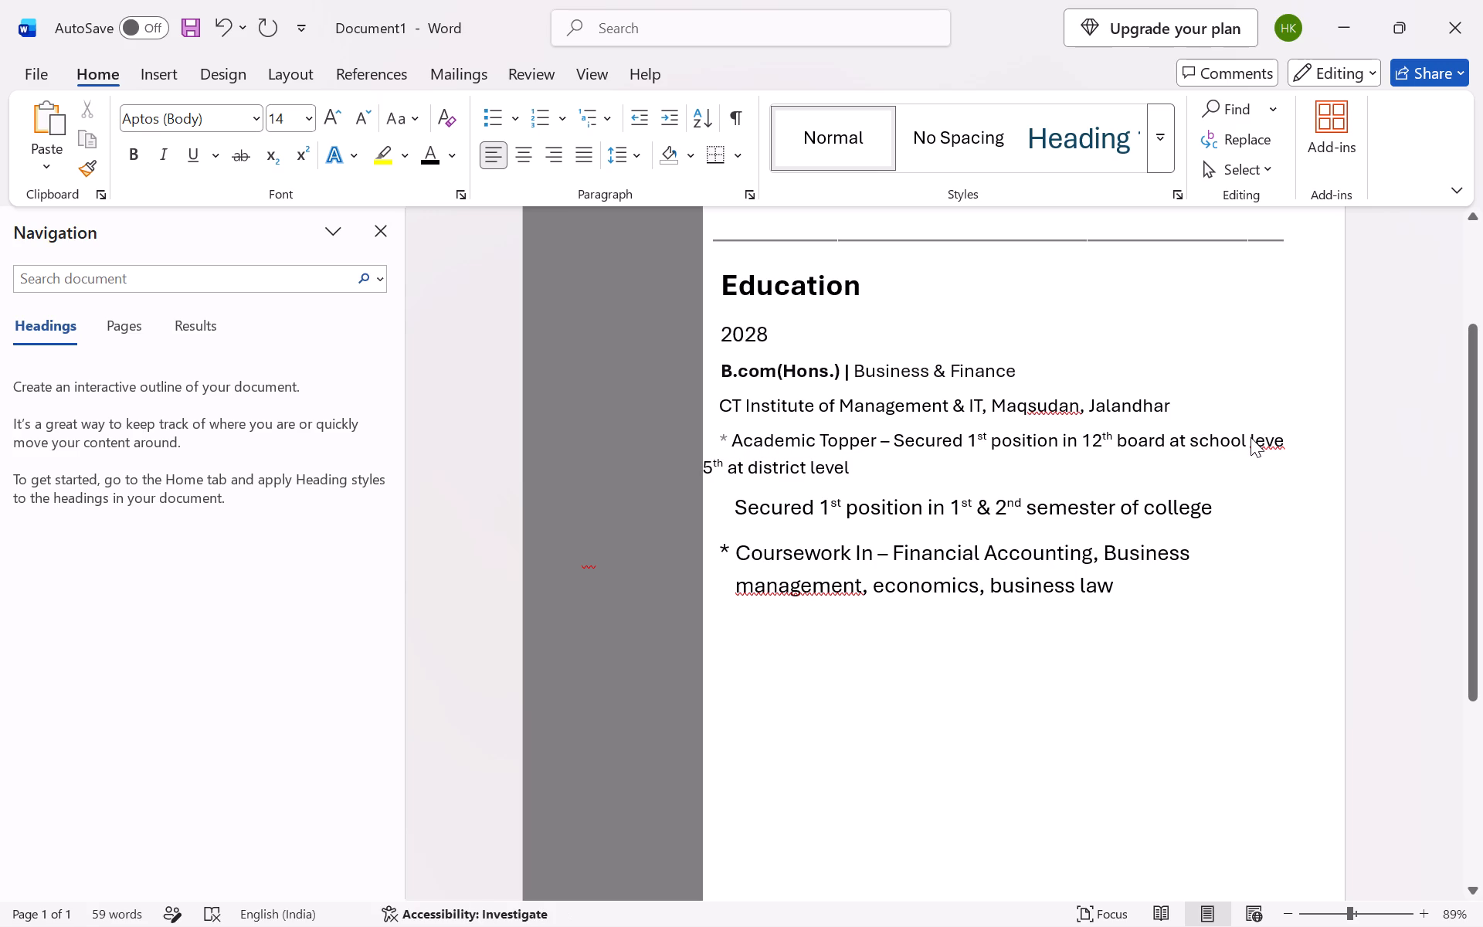
key(space)
key(Return)
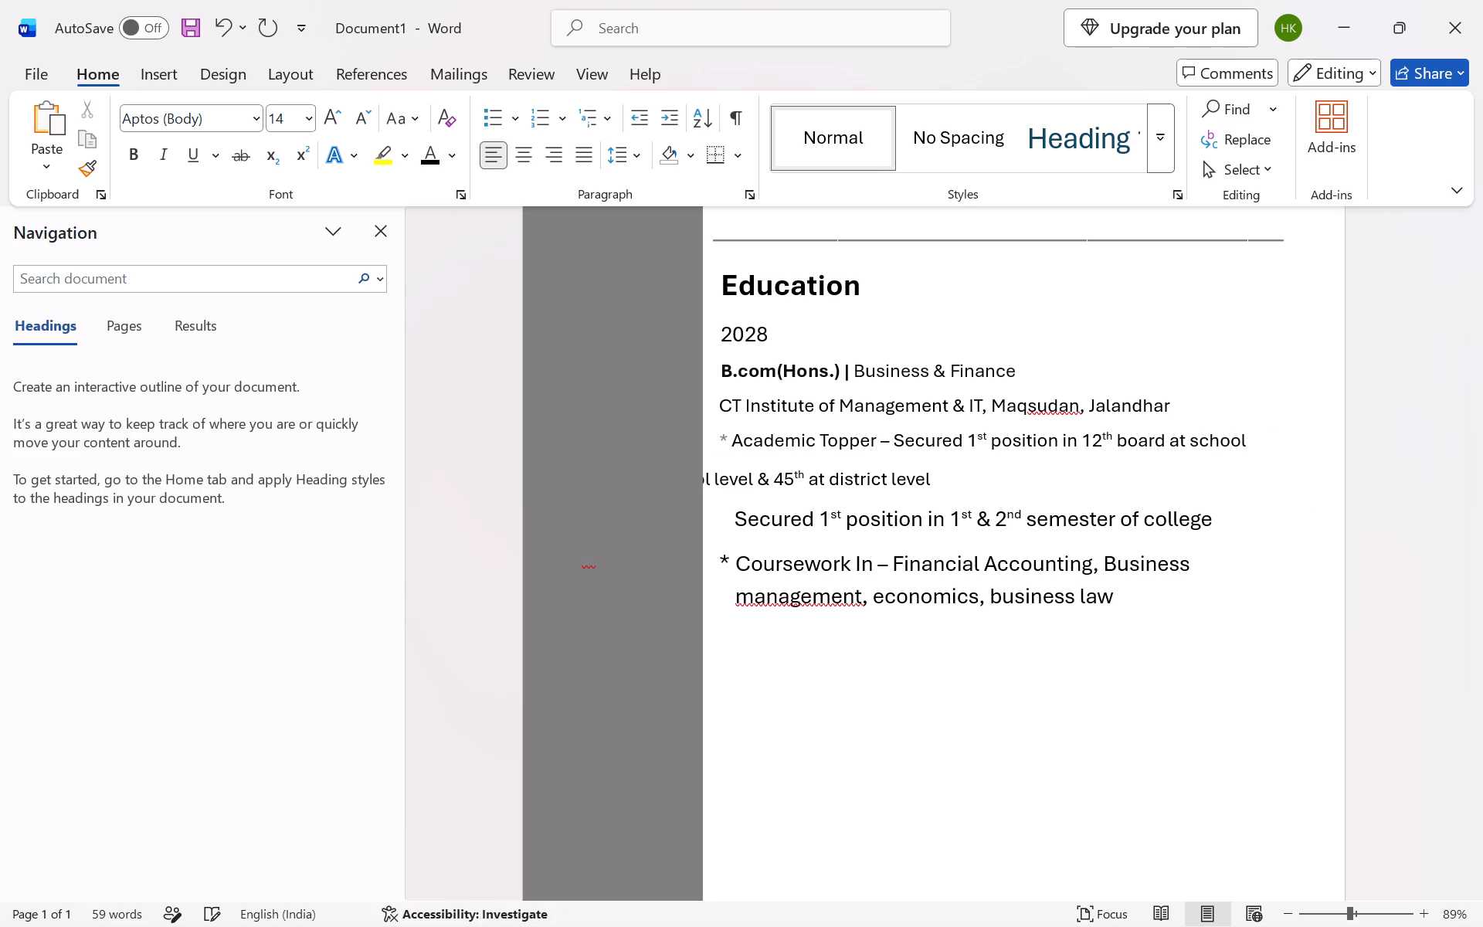
key(space)
key(space)
key(space)
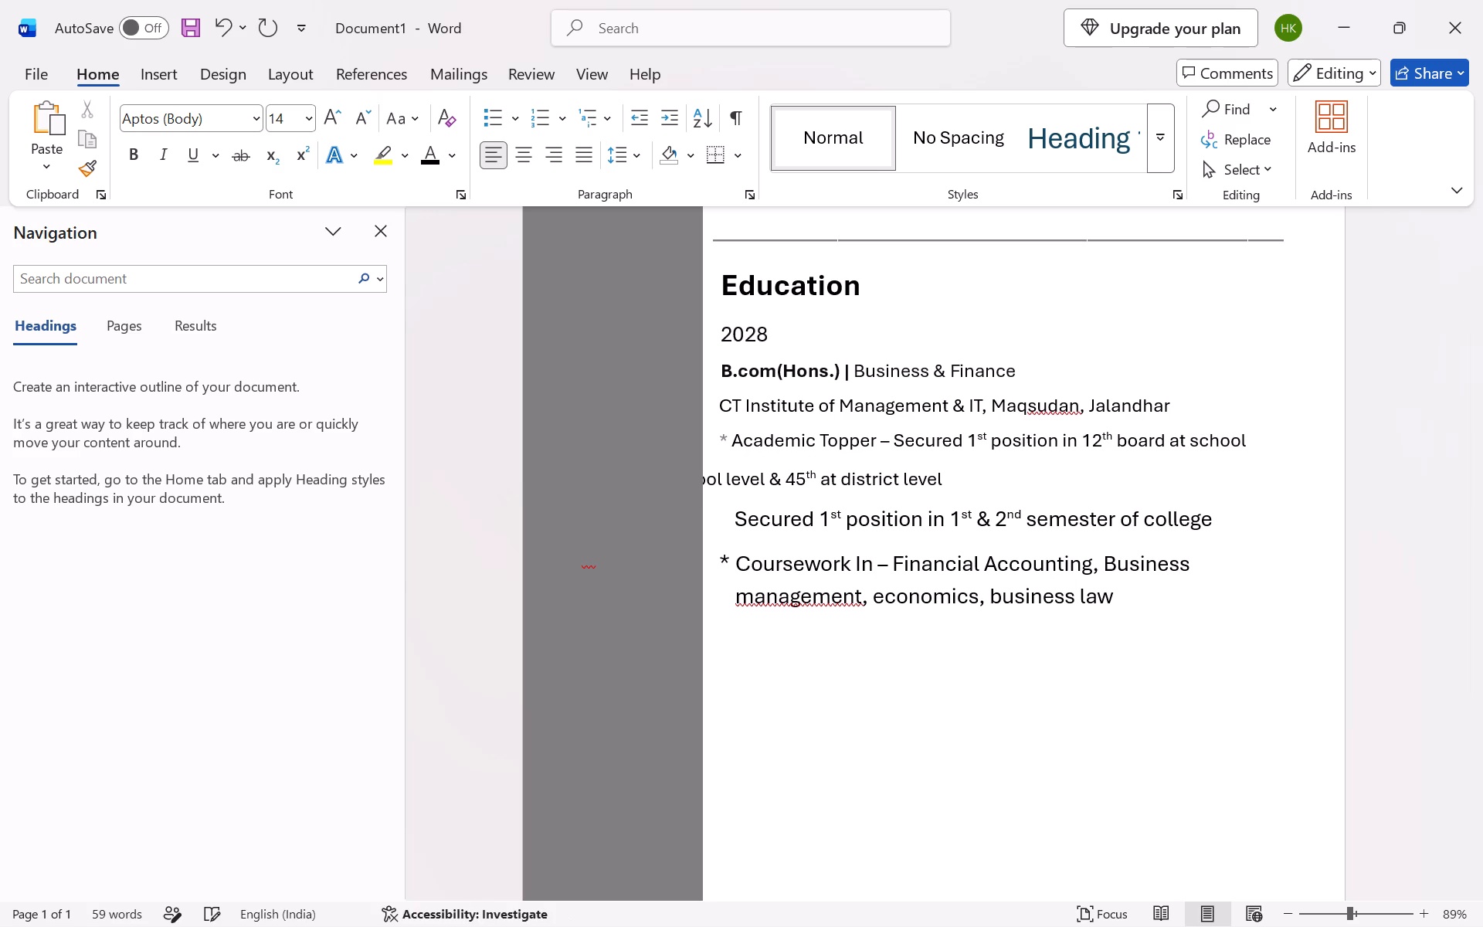
key(space)
key(space)
key(space)
key(space)
key(space)
key(space)
key(space)
key(space)
key(space)
key(space)
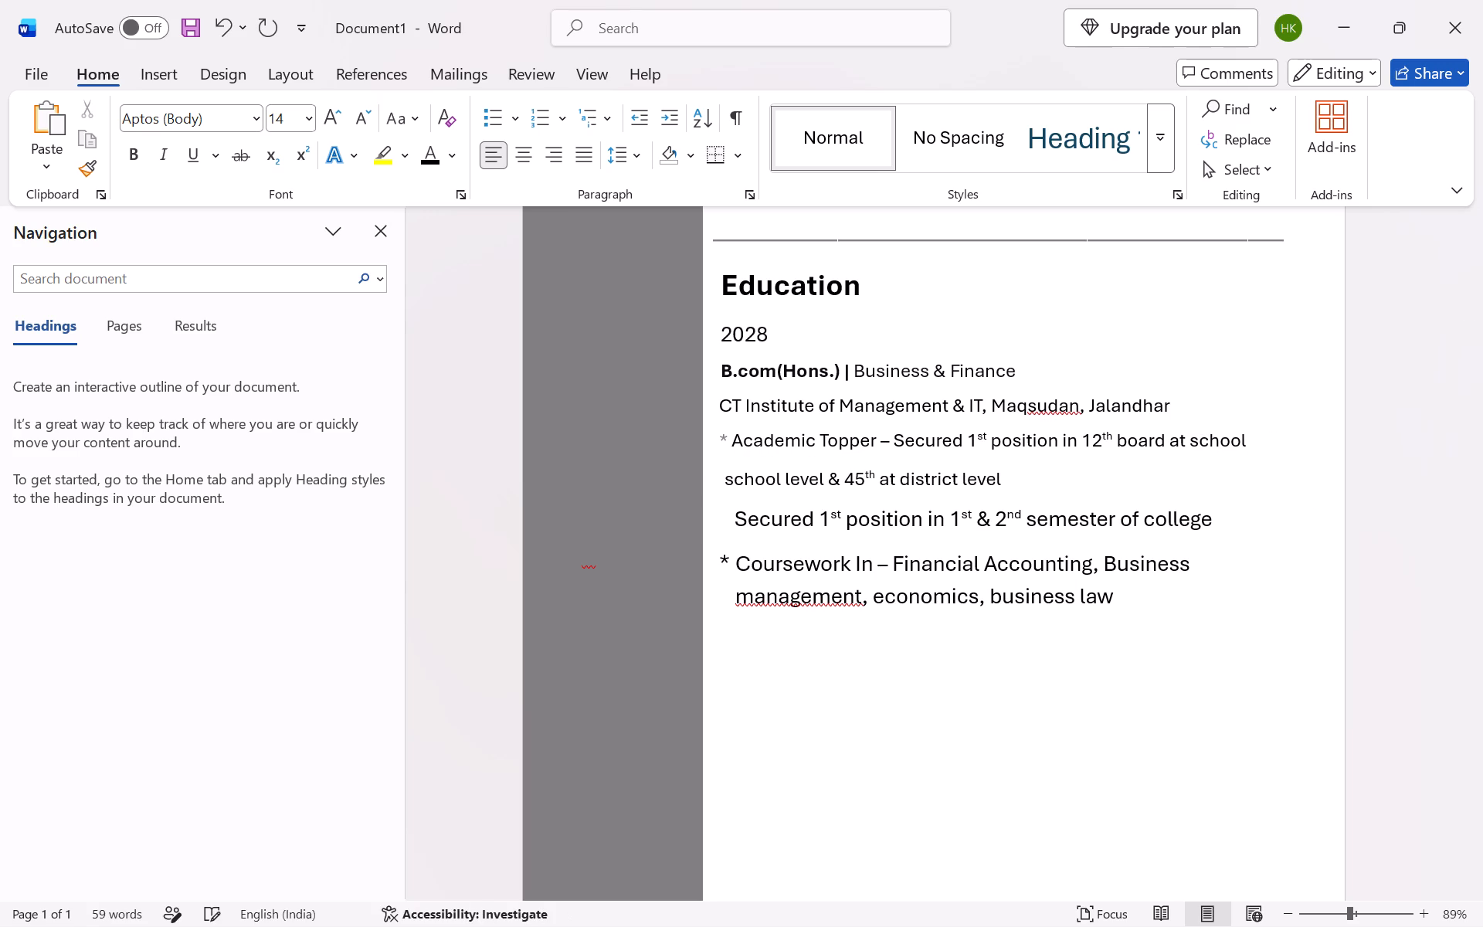
Delete the duplicate "school" from the continuation line so that it starts with "level & 45th at district level".
click(780, 483)
key(BackSpace)
key(BackSpace)
key(BackSpace)
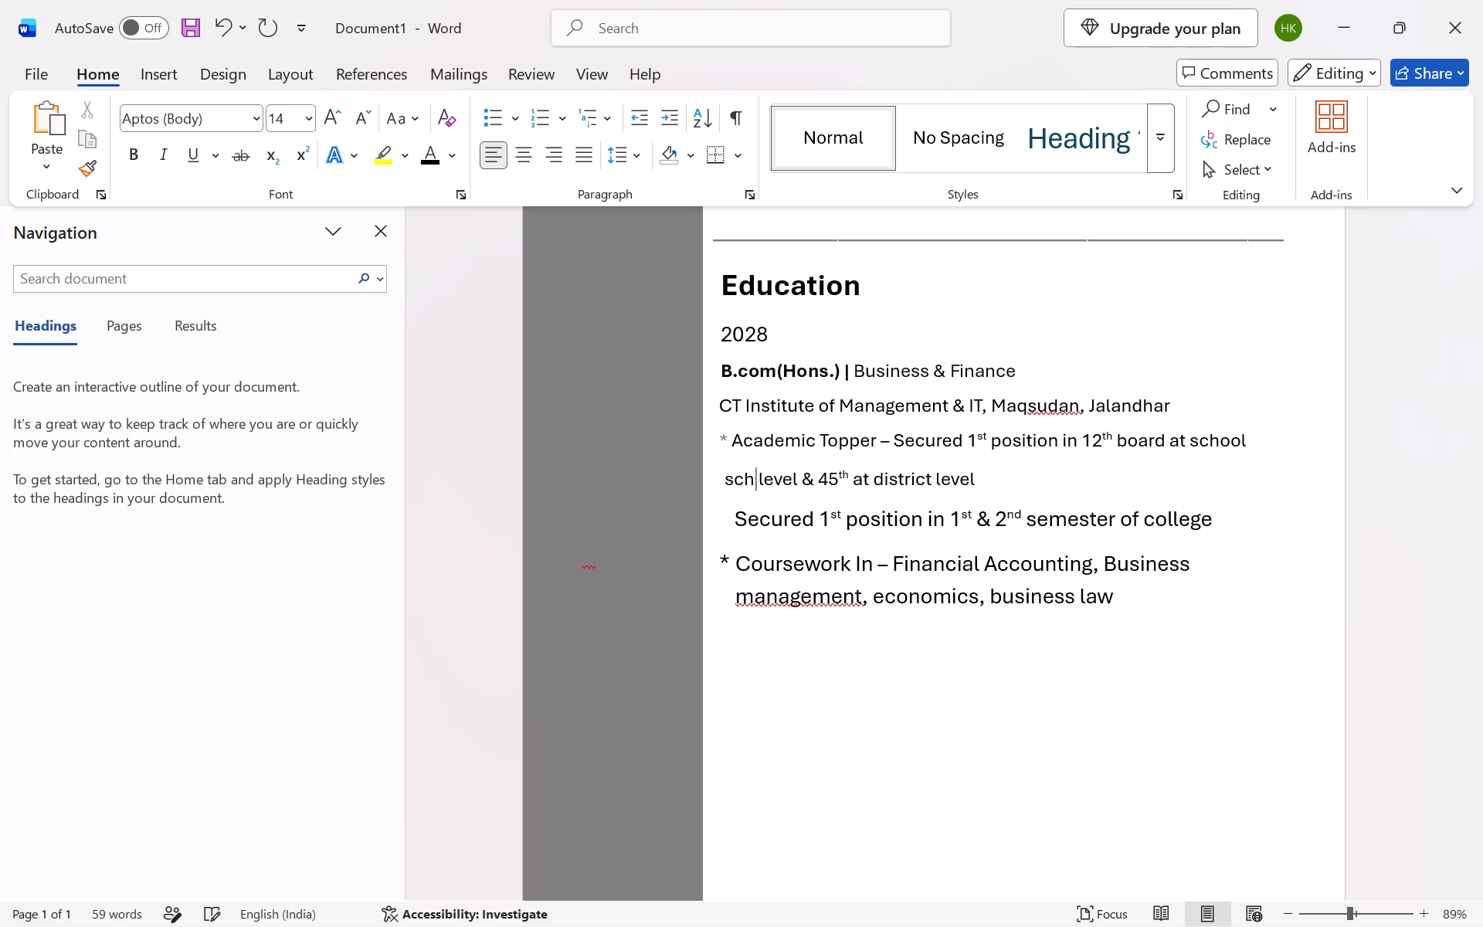
key(BackSpace)
key(BackSpace)
key(BackSpace)
key(BackSpace)
key(BackSpace)
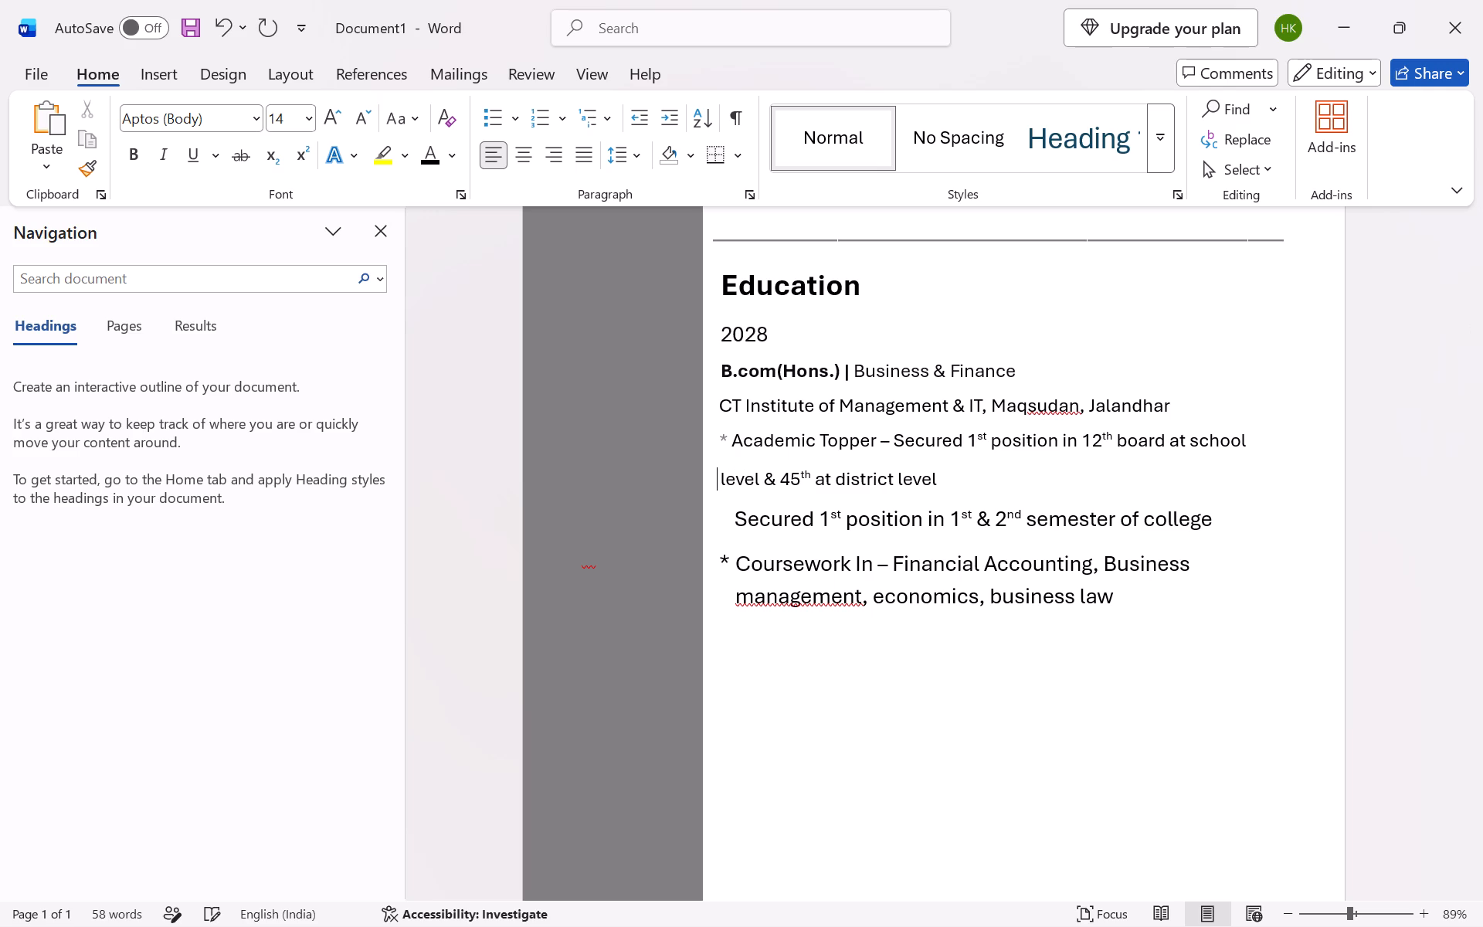
Set the line spacing of the two-line Academic Topper text, through "at district level", to 1.0.
click(733, 462)
drag(733, 462, 926, 476)
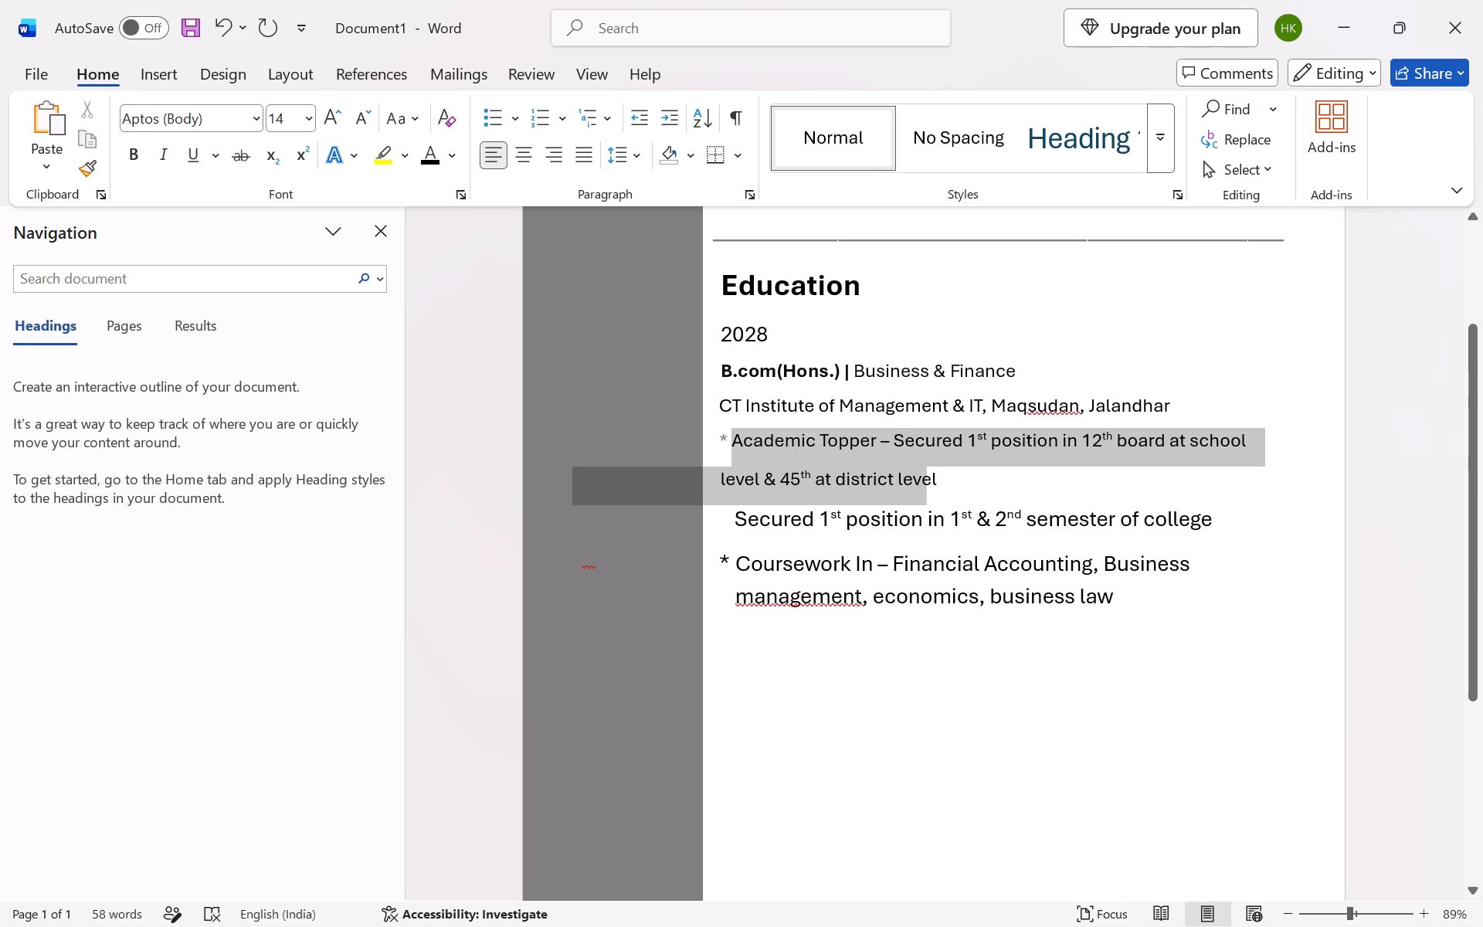
drag(926, 476, 954, 475)
scroll(592, 212, left, 1)
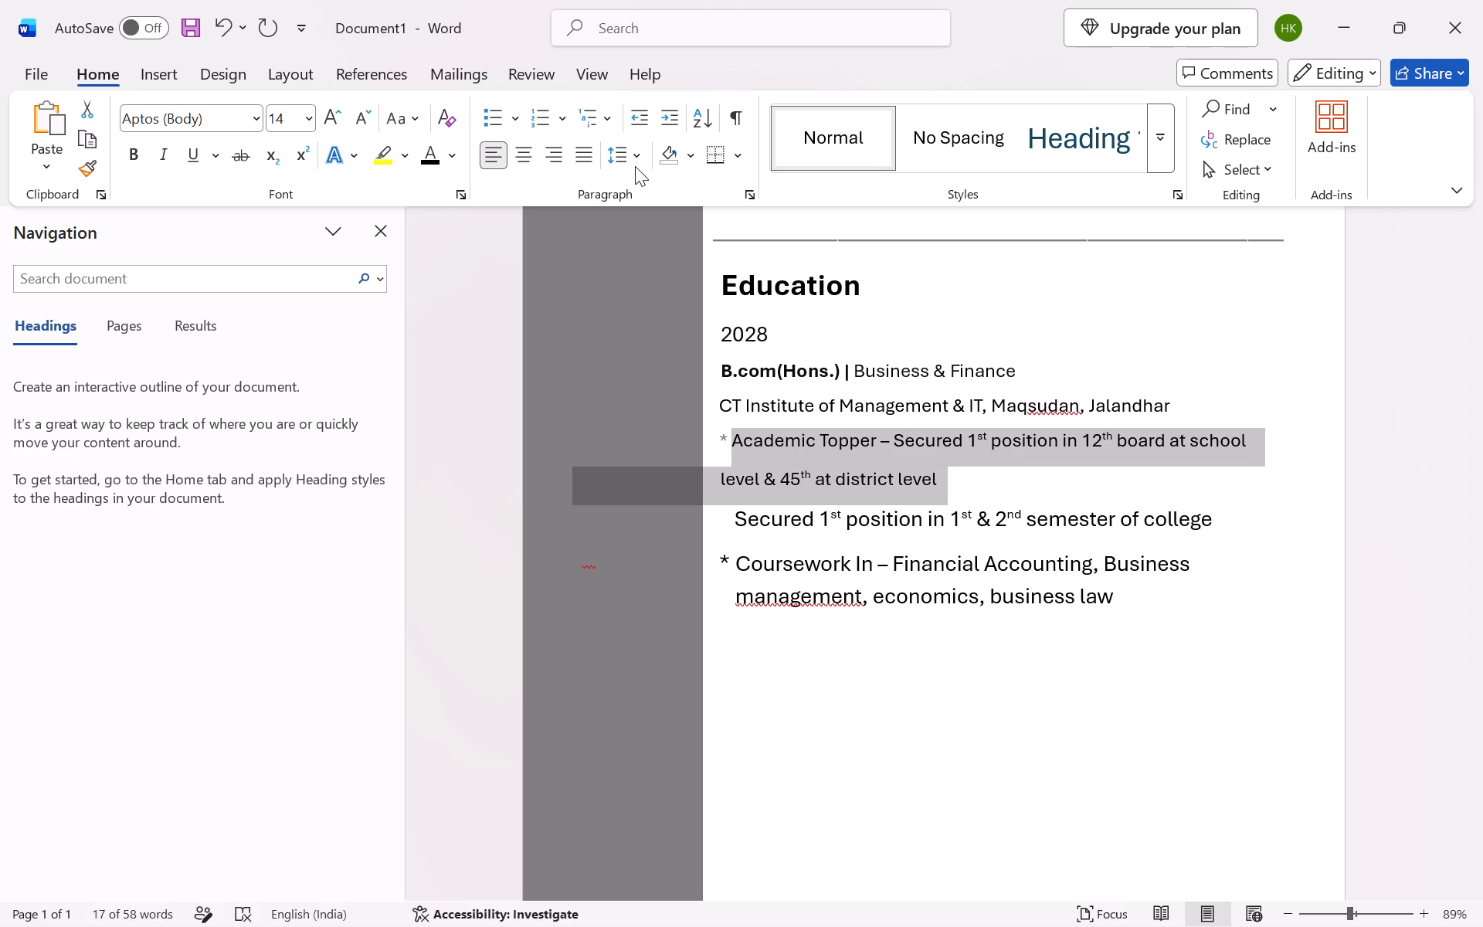
scroll(635, 166, left, 1)
click(635, 166)
click(640, 181)
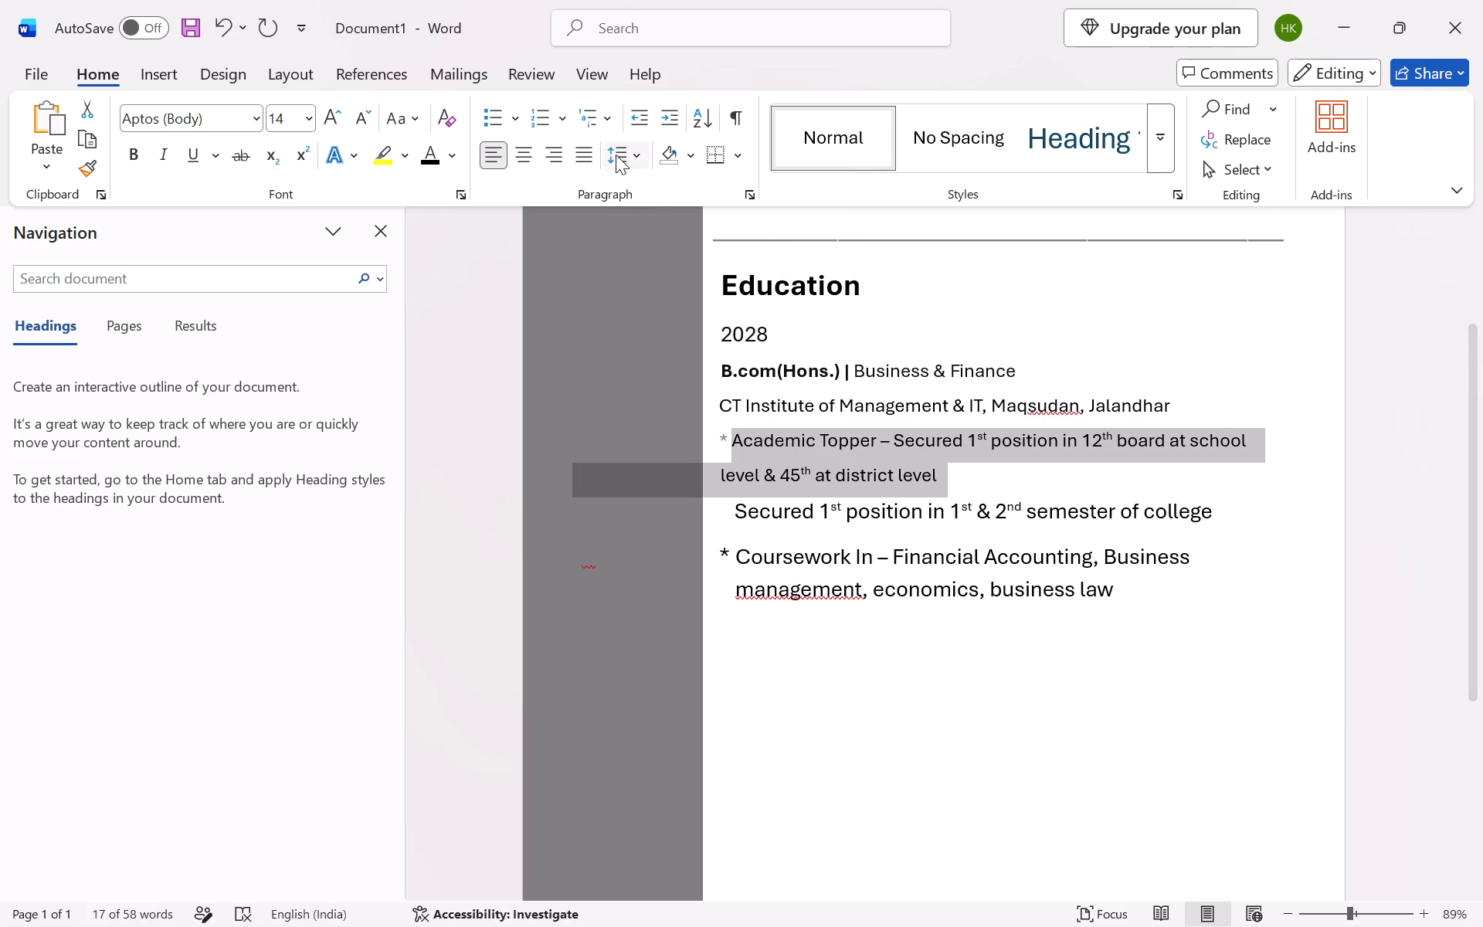
click(630, 152)
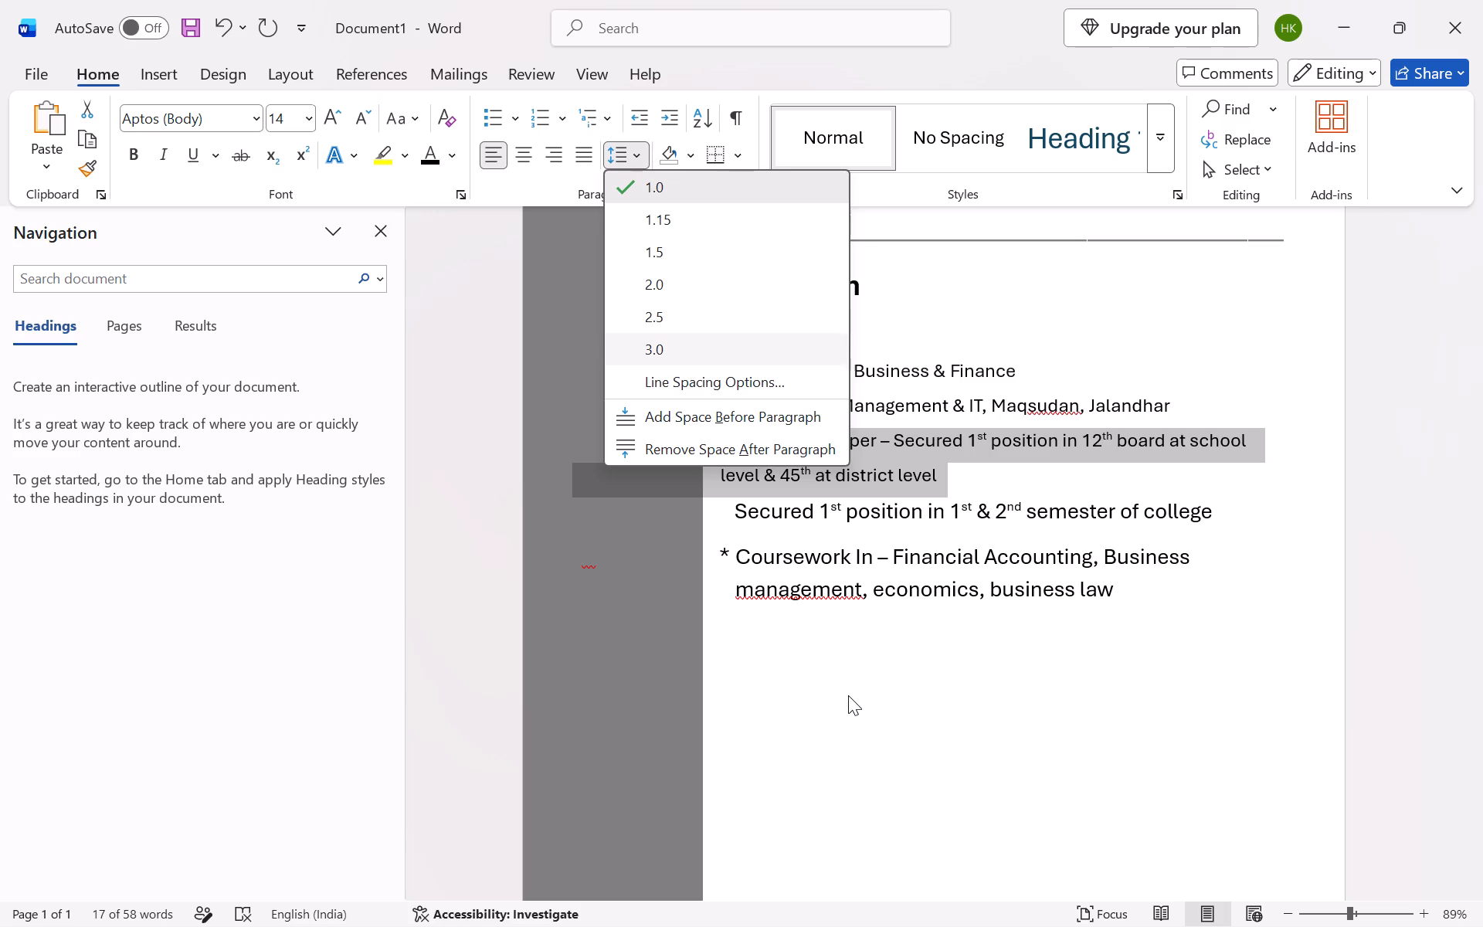
click(848, 695)
Reduce the "Secured 1st position in 1st & 2nd semester of college" line to font size 14.
drag(747, 528, 745, 526)
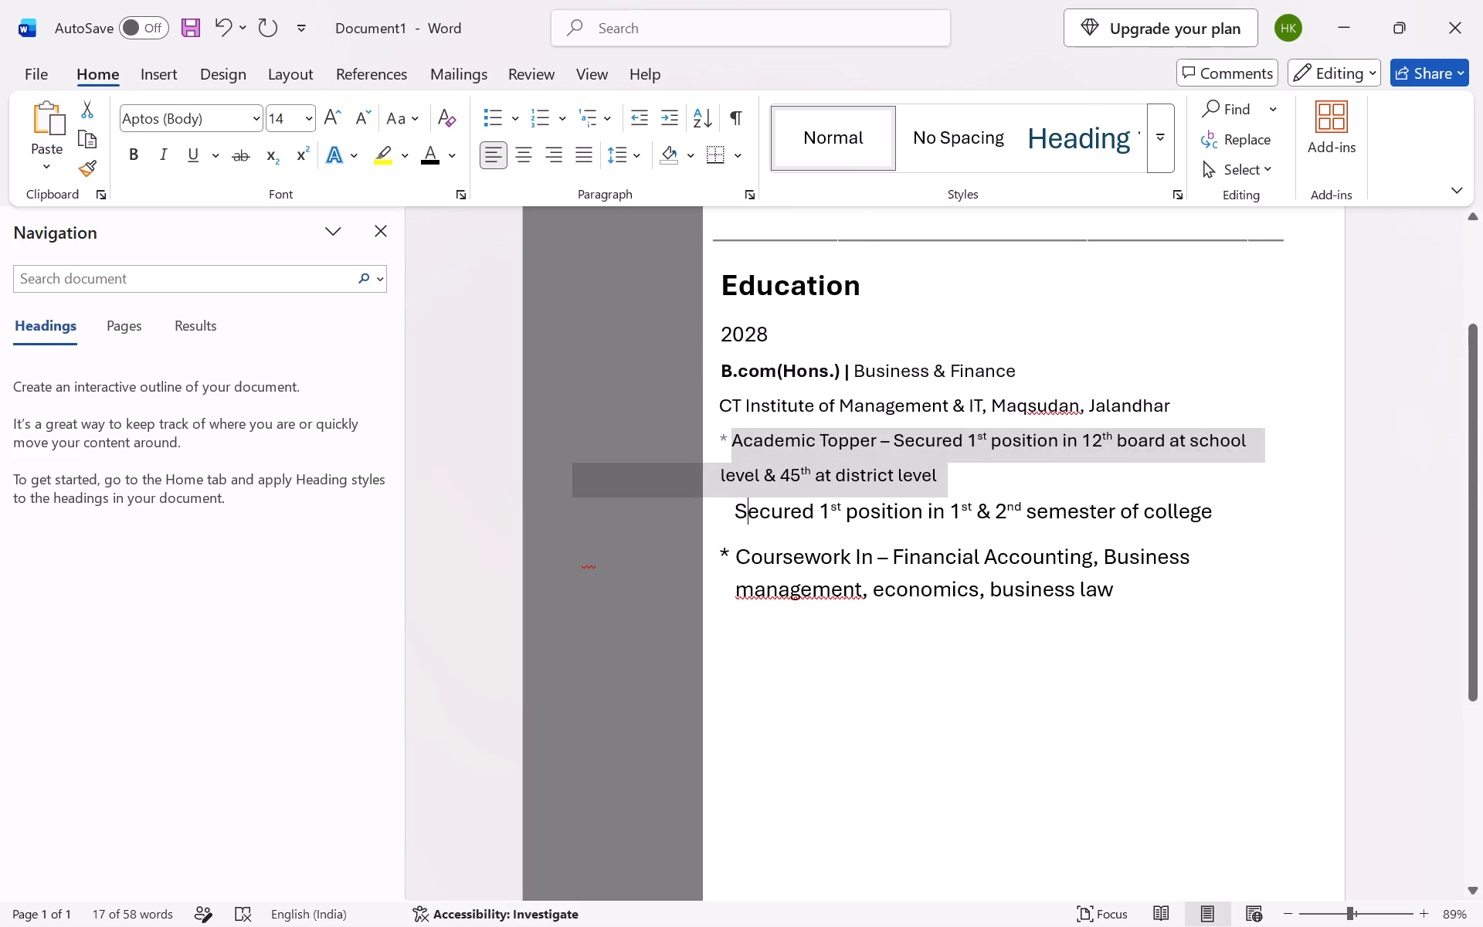
drag(745, 526, 732, 516)
click(732, 516)
drag(732, 516, 1203, 507)
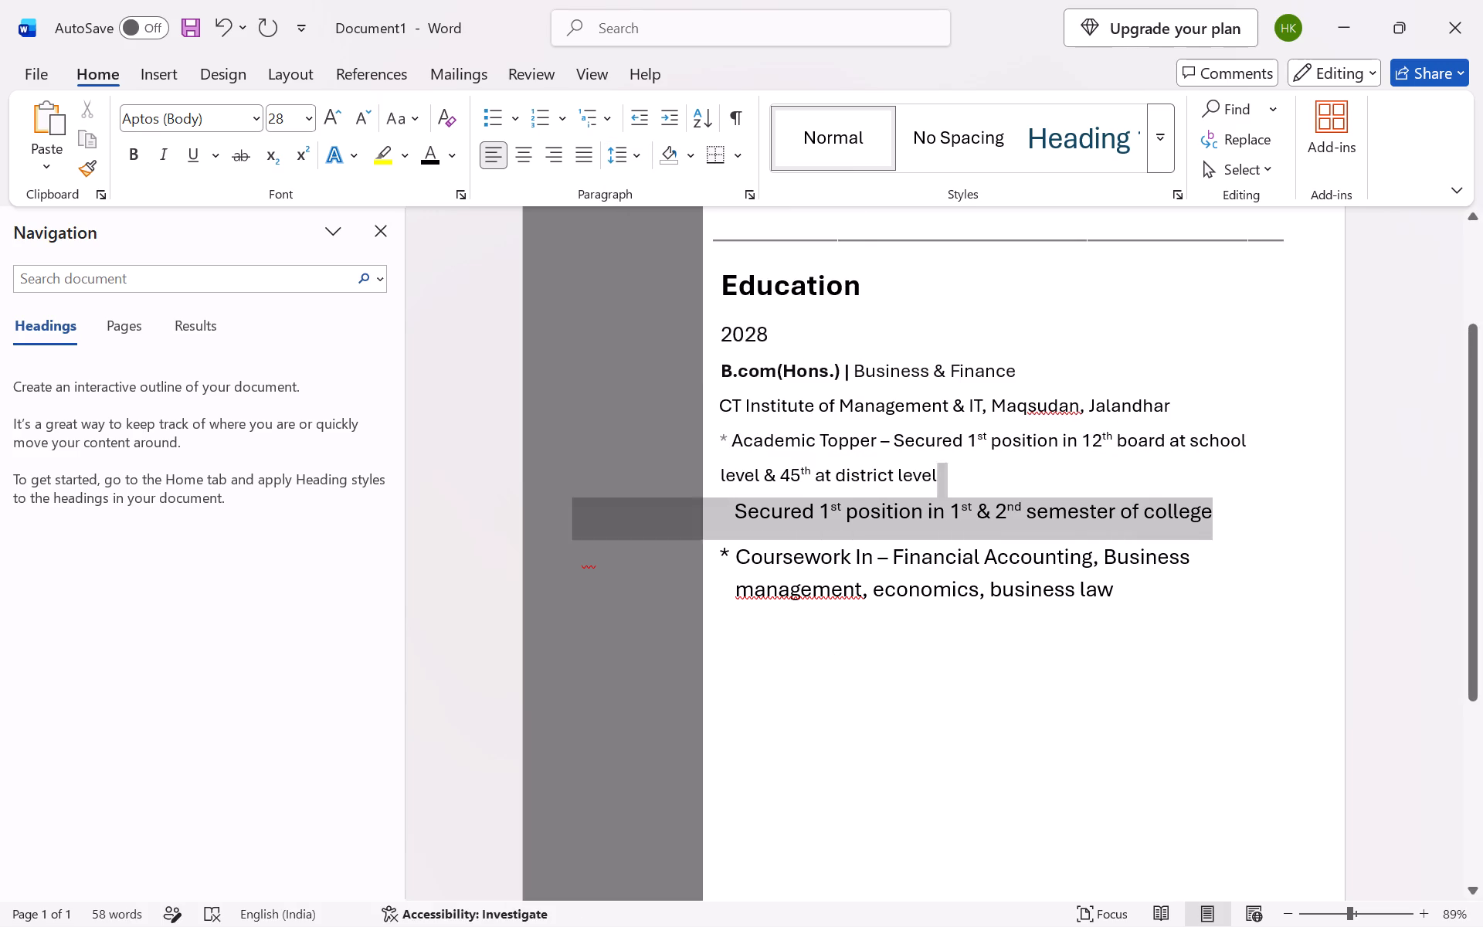
drag(1203, 507, 1218, 513)
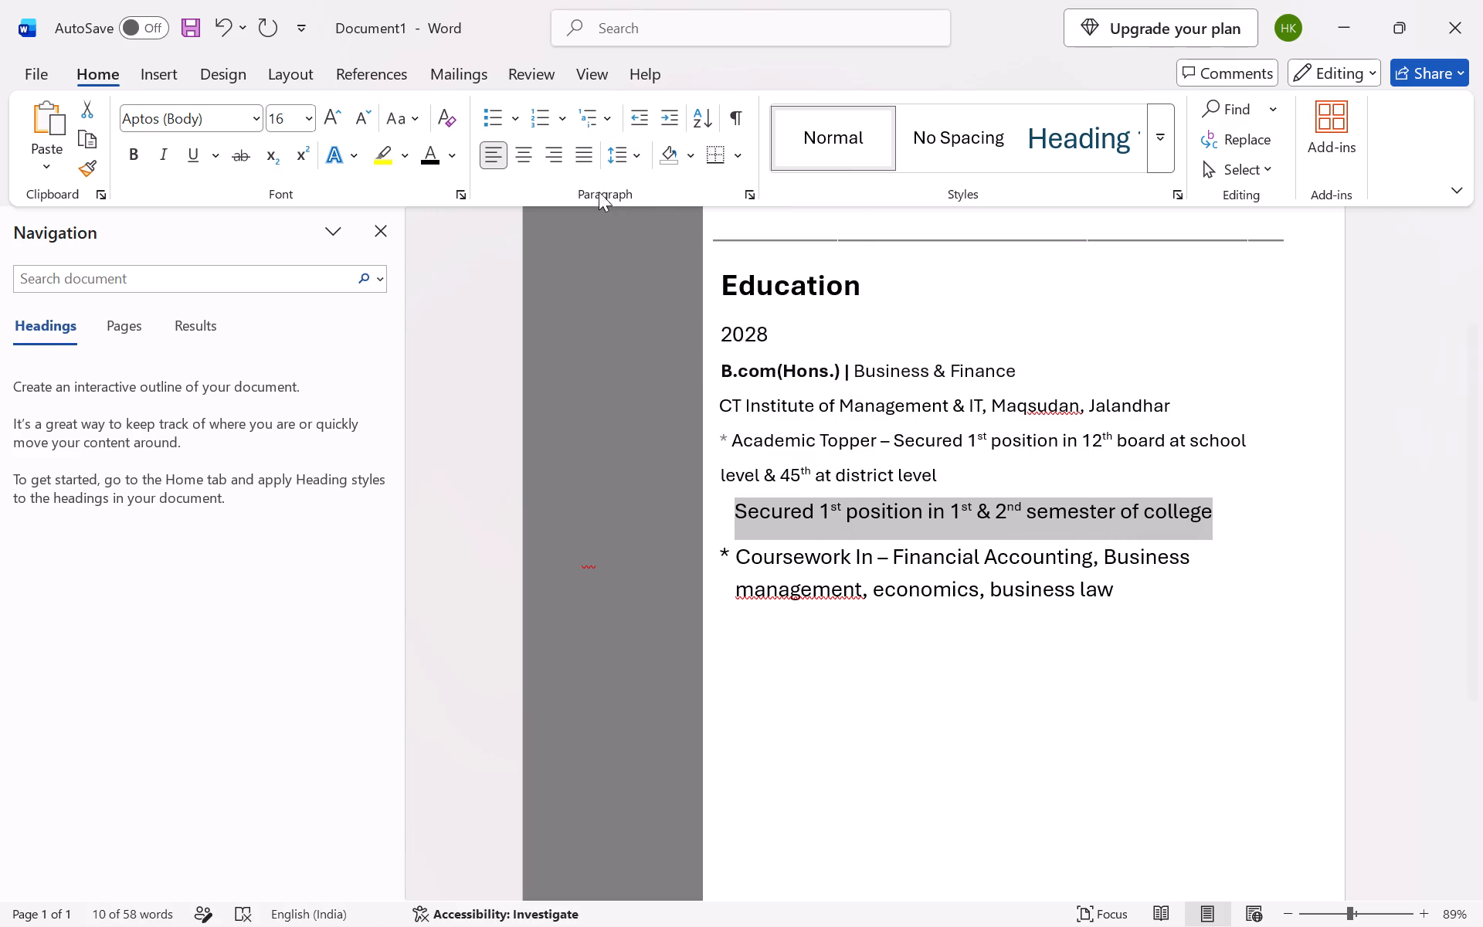
click(362, 107)
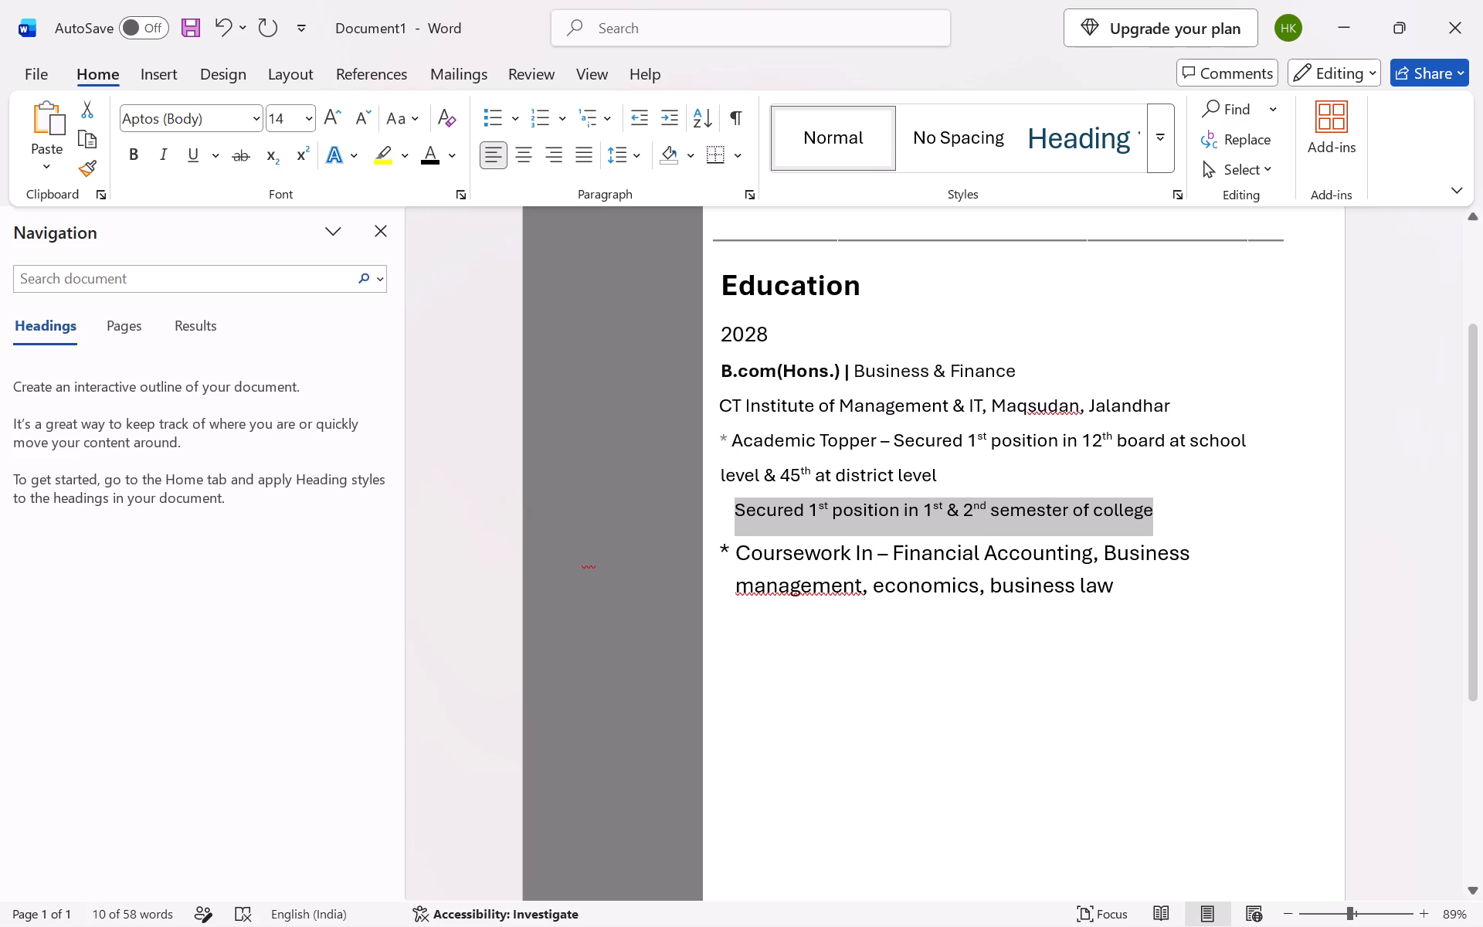
Reduce the whole "Coursework In" text, through "business law", by one font size step to 14.
click(729, 559)
drag(729, 559, 1139, 599)
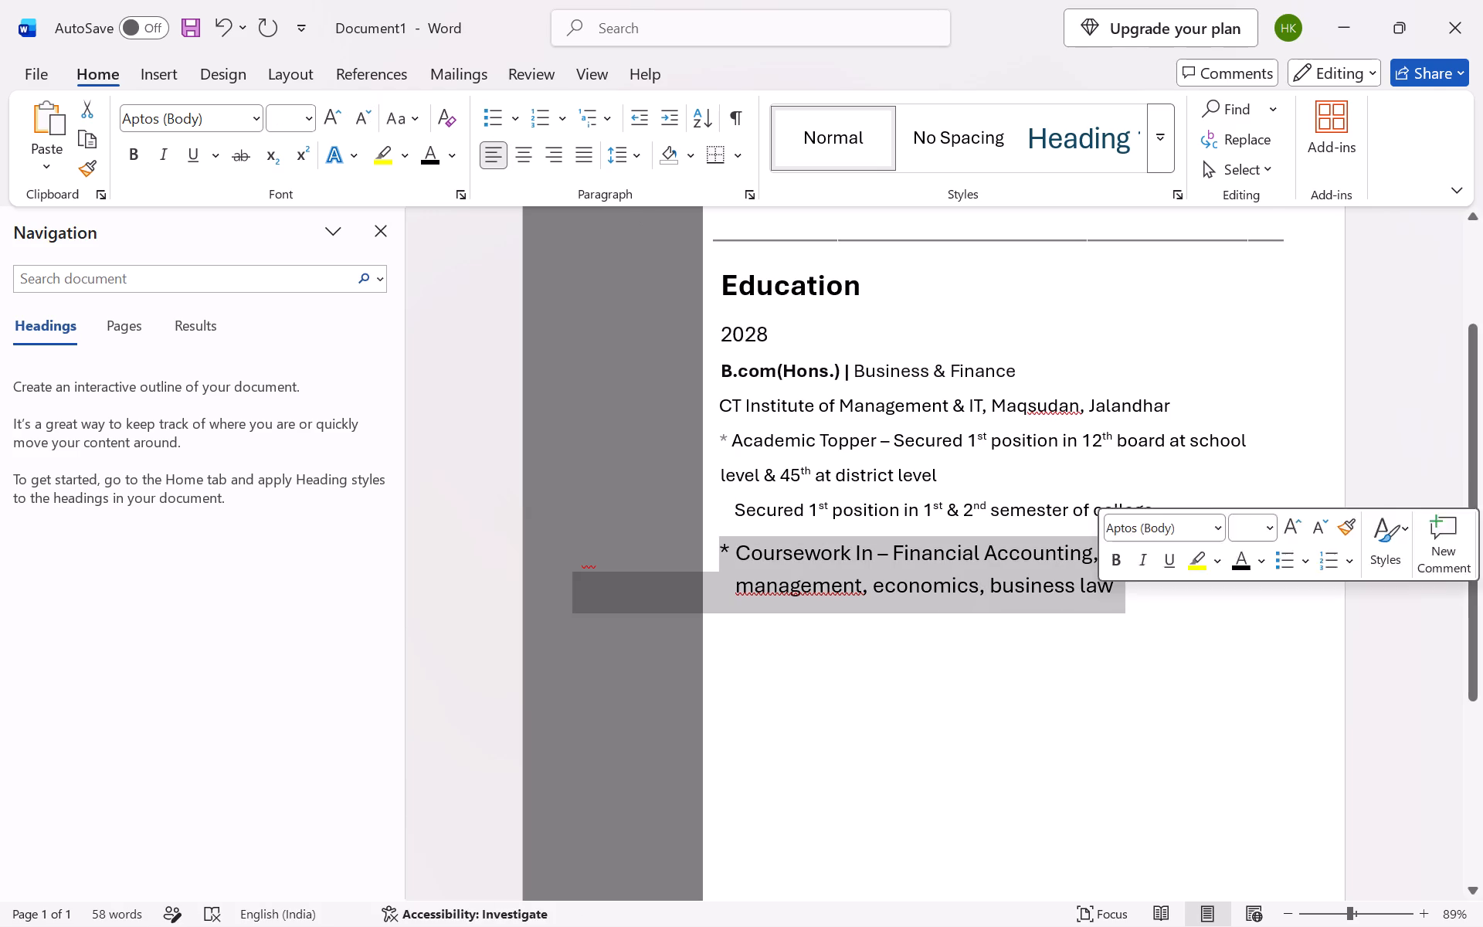
click(367, 119)
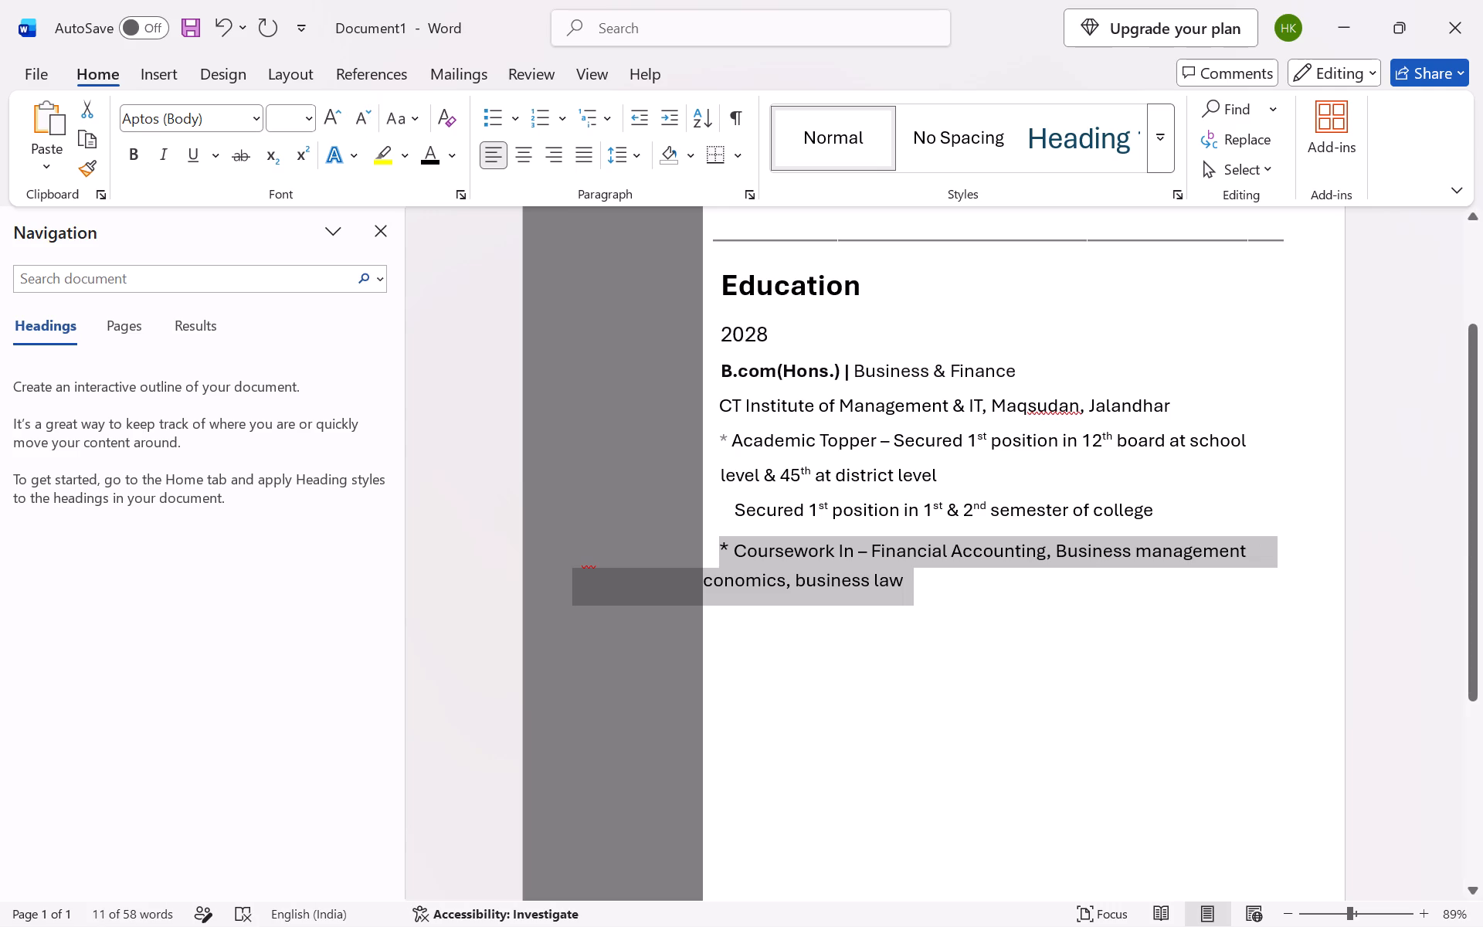
click(824, 653)
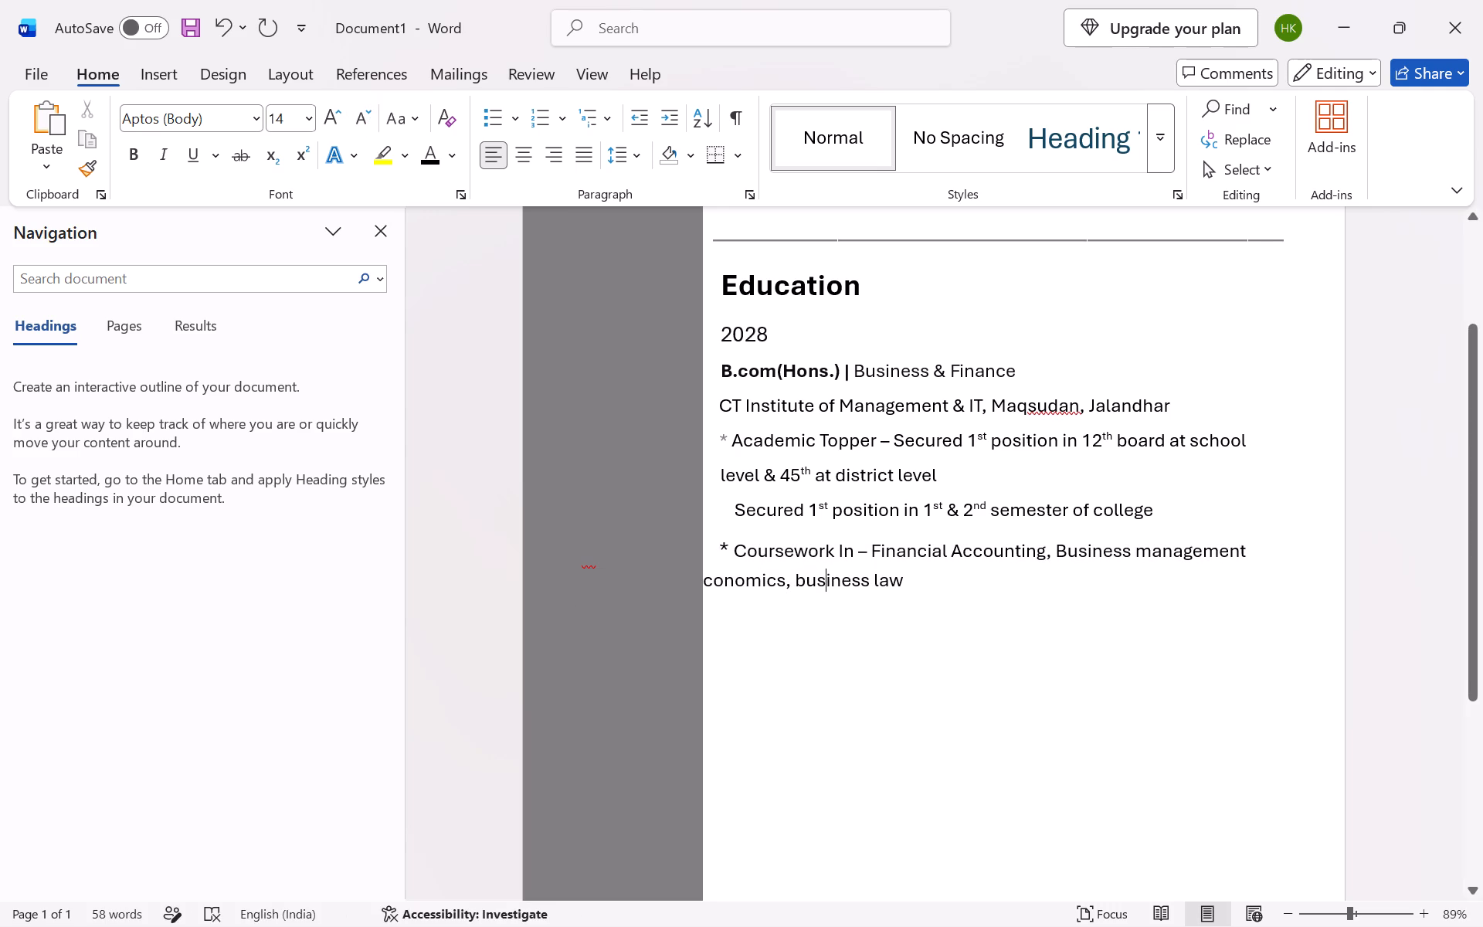
Indent the second Coursework line with spaces clear of the sidebar and add a capital E so it starts with "Economics, business law".
click(684, 562)
key(space)
key(space)
key(space)
key(space)
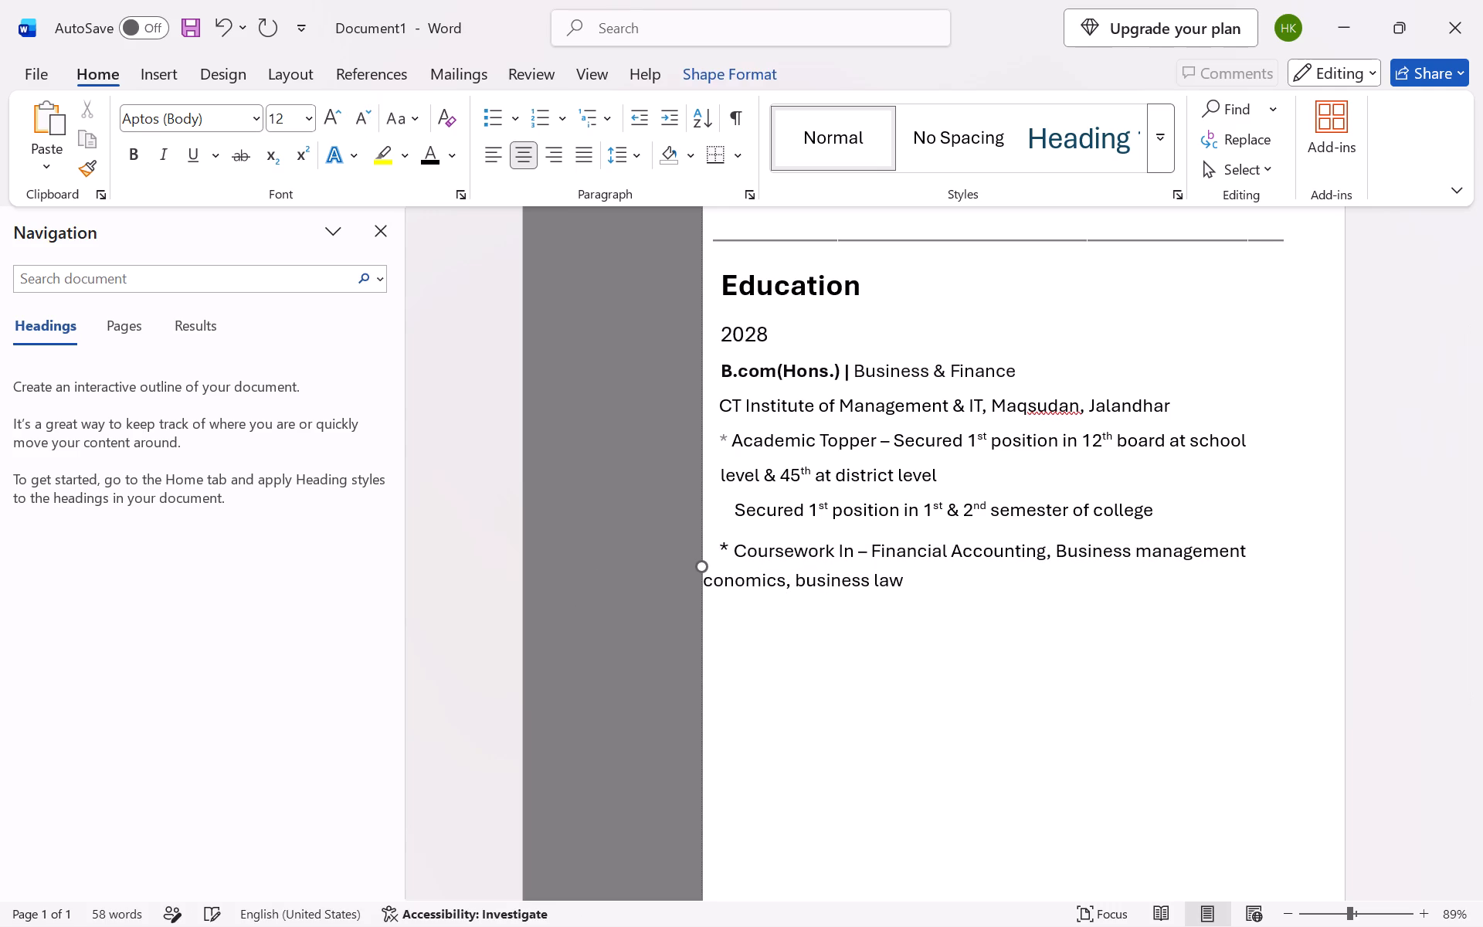
drag(723, 577, 708, 588)
click(708, 588)
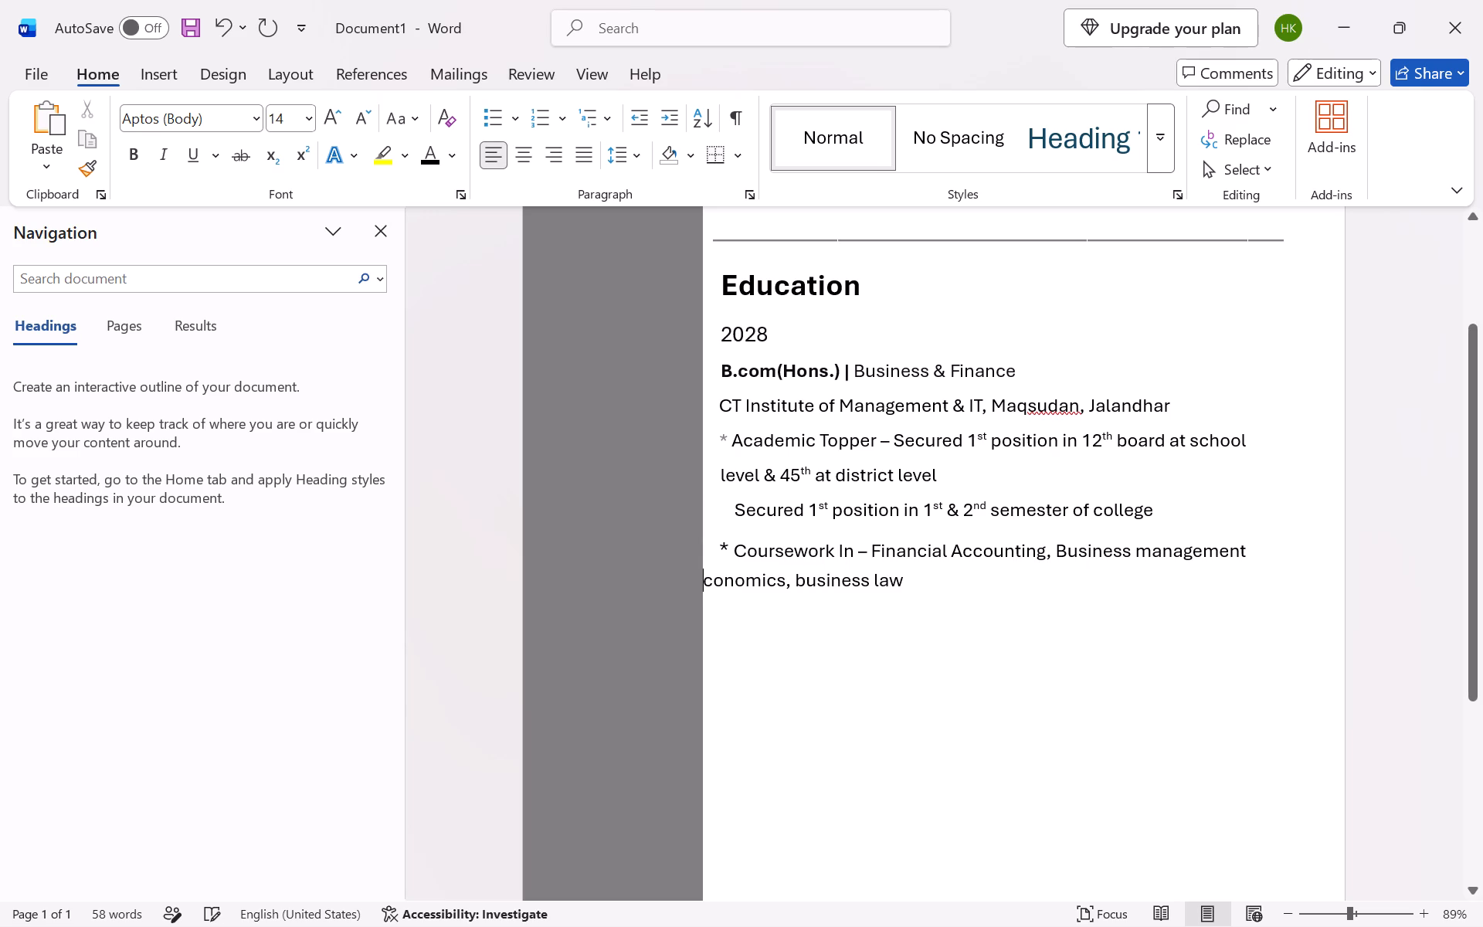
key(space)
key(space)
key(space)
key(space)
key(space)
key(space)
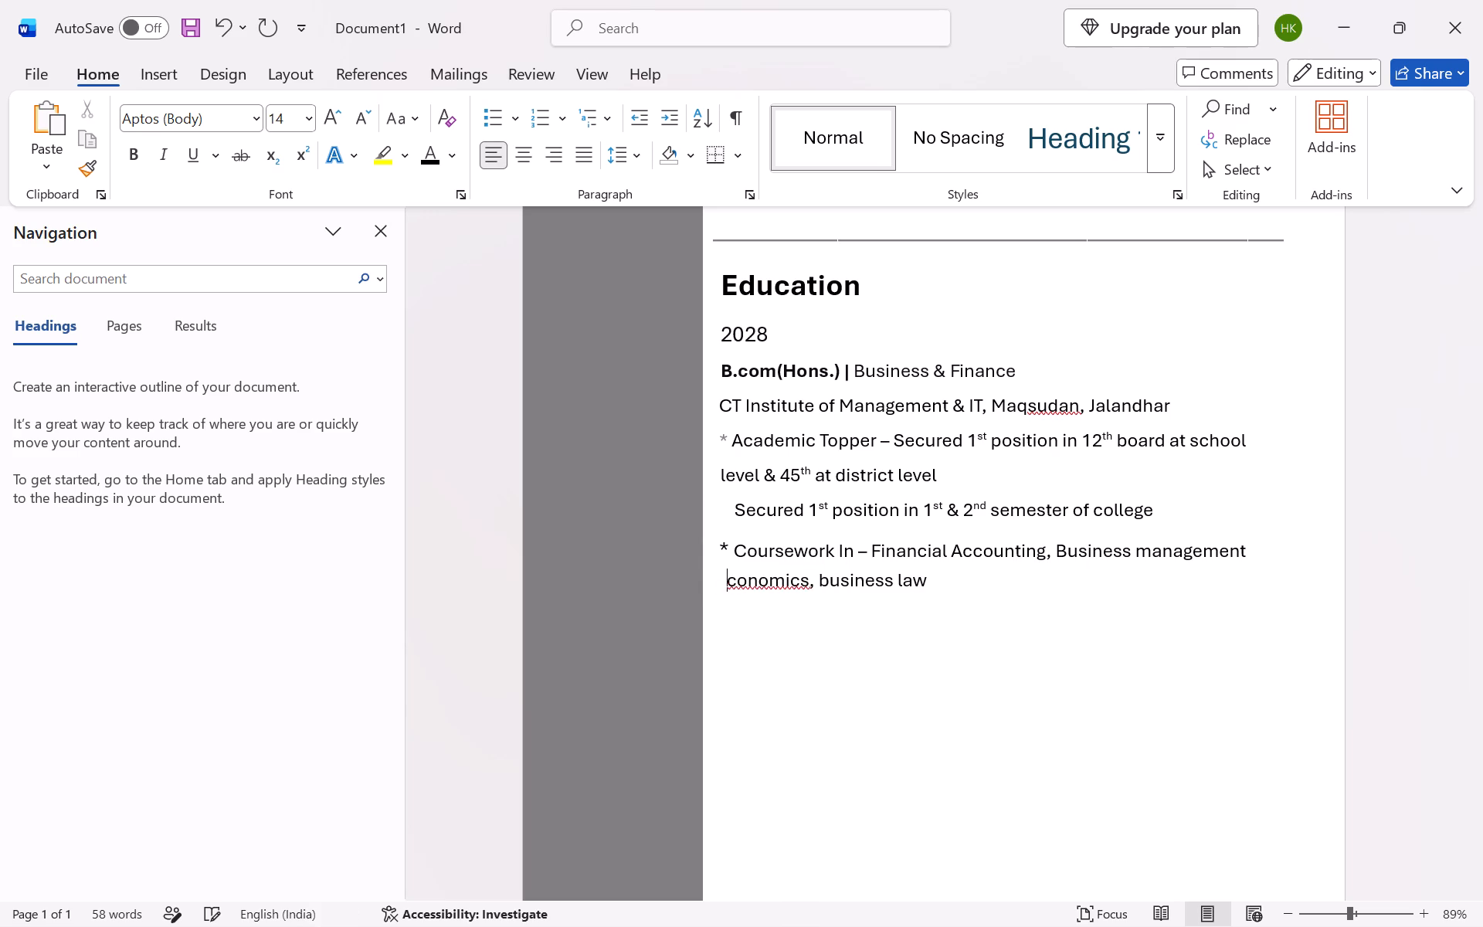
key(space)
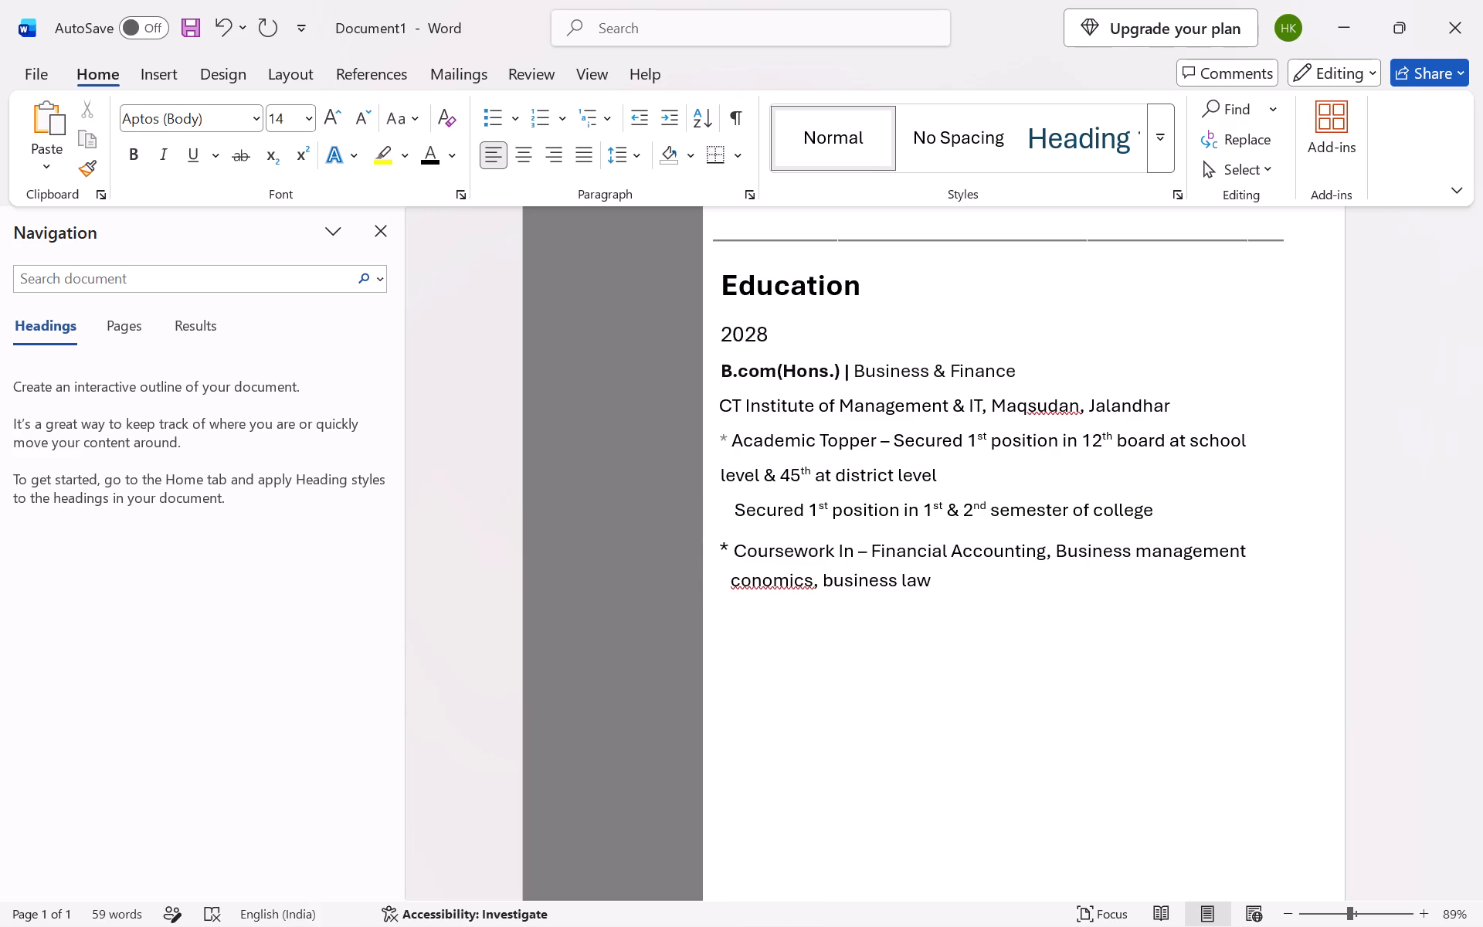
key(shift+e)
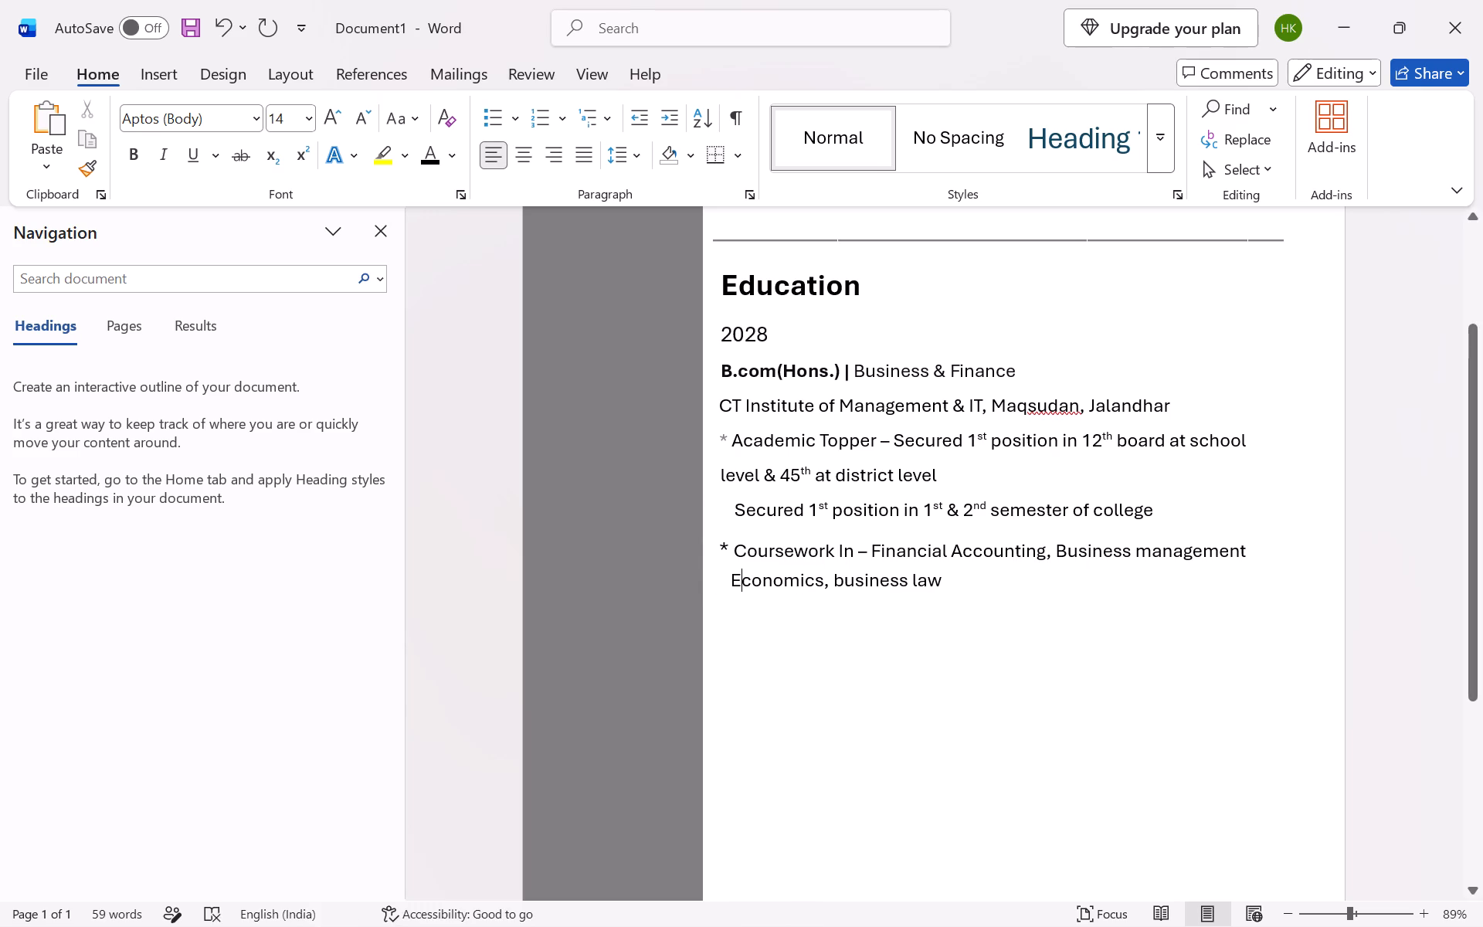
Enlarge the grey sidebar so it reaches the bottom edge of the page and is slightly wider, ending just before the text.
scroll(725, 355, right, 1)
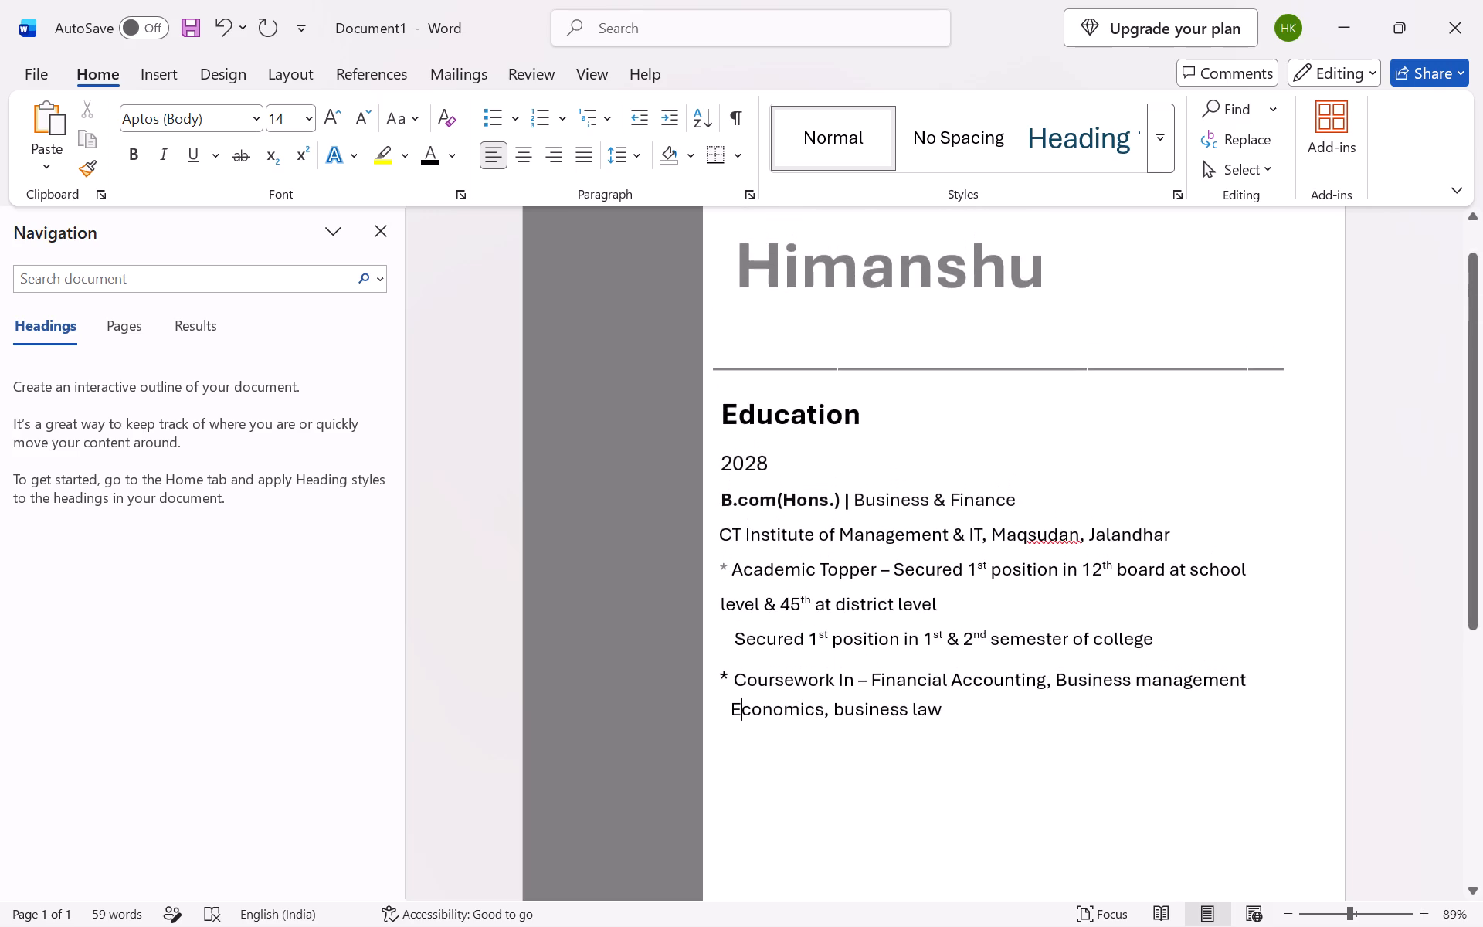
scroll(725, 355, right, 1)
scroll(725, 355, up, 1)
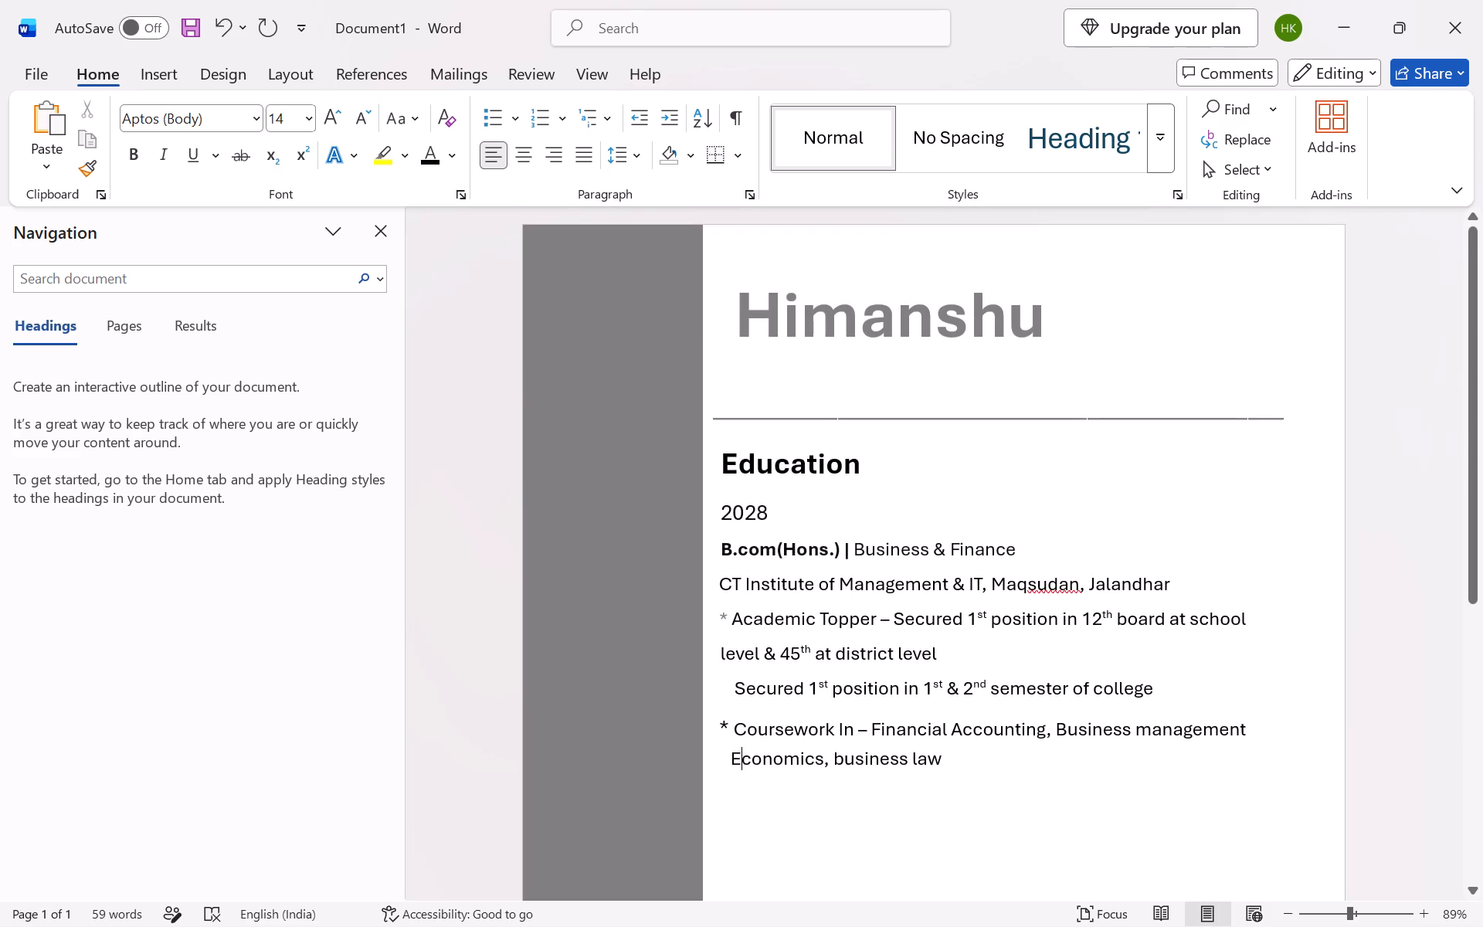
click(691, 238)
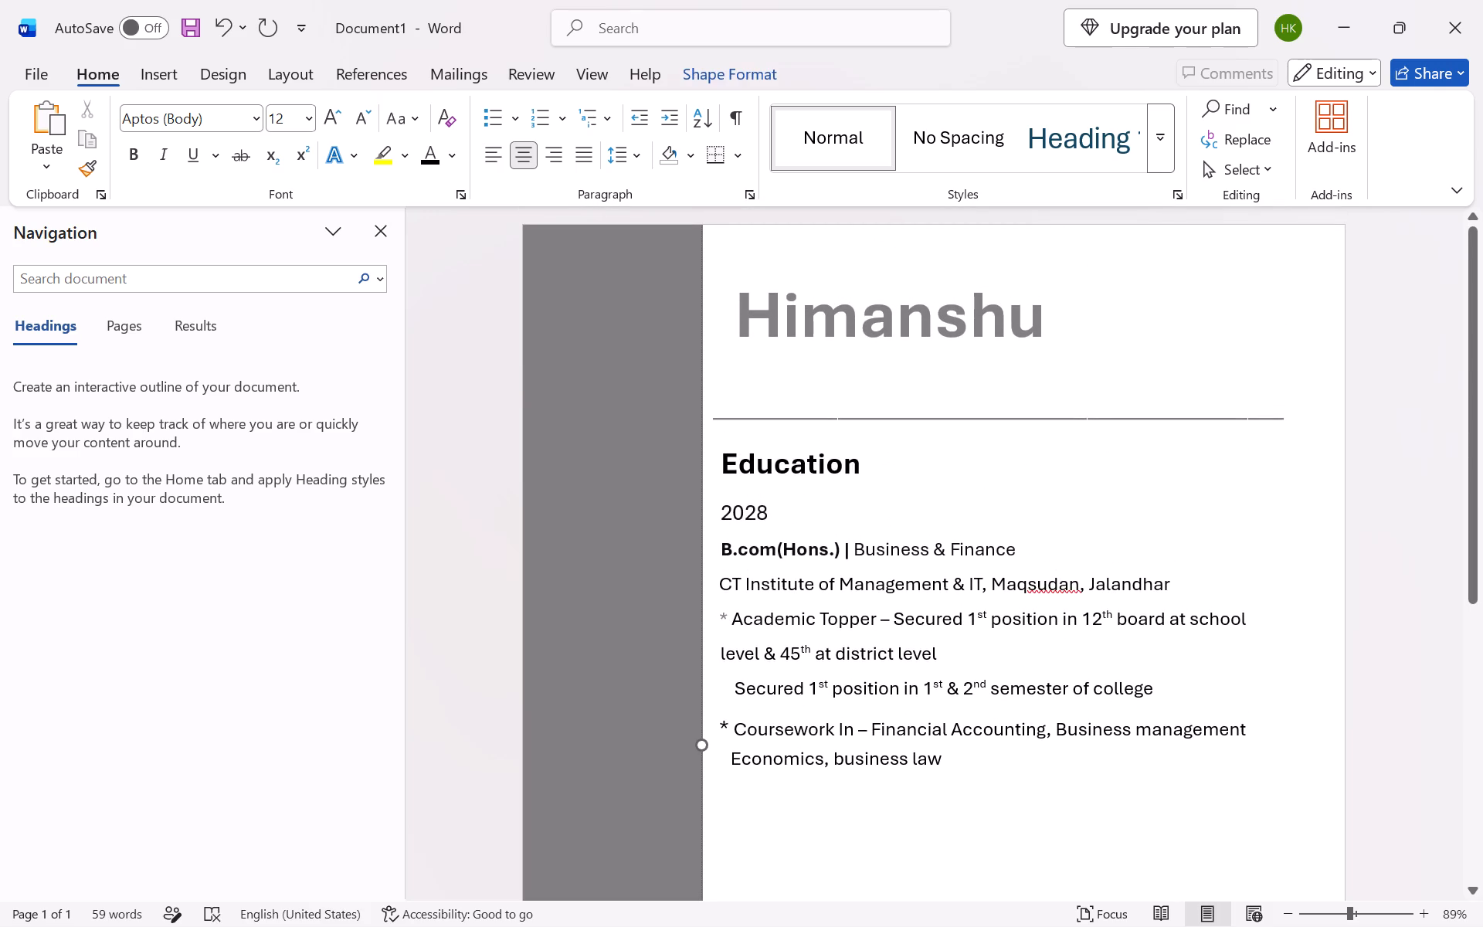
click(699, 236)
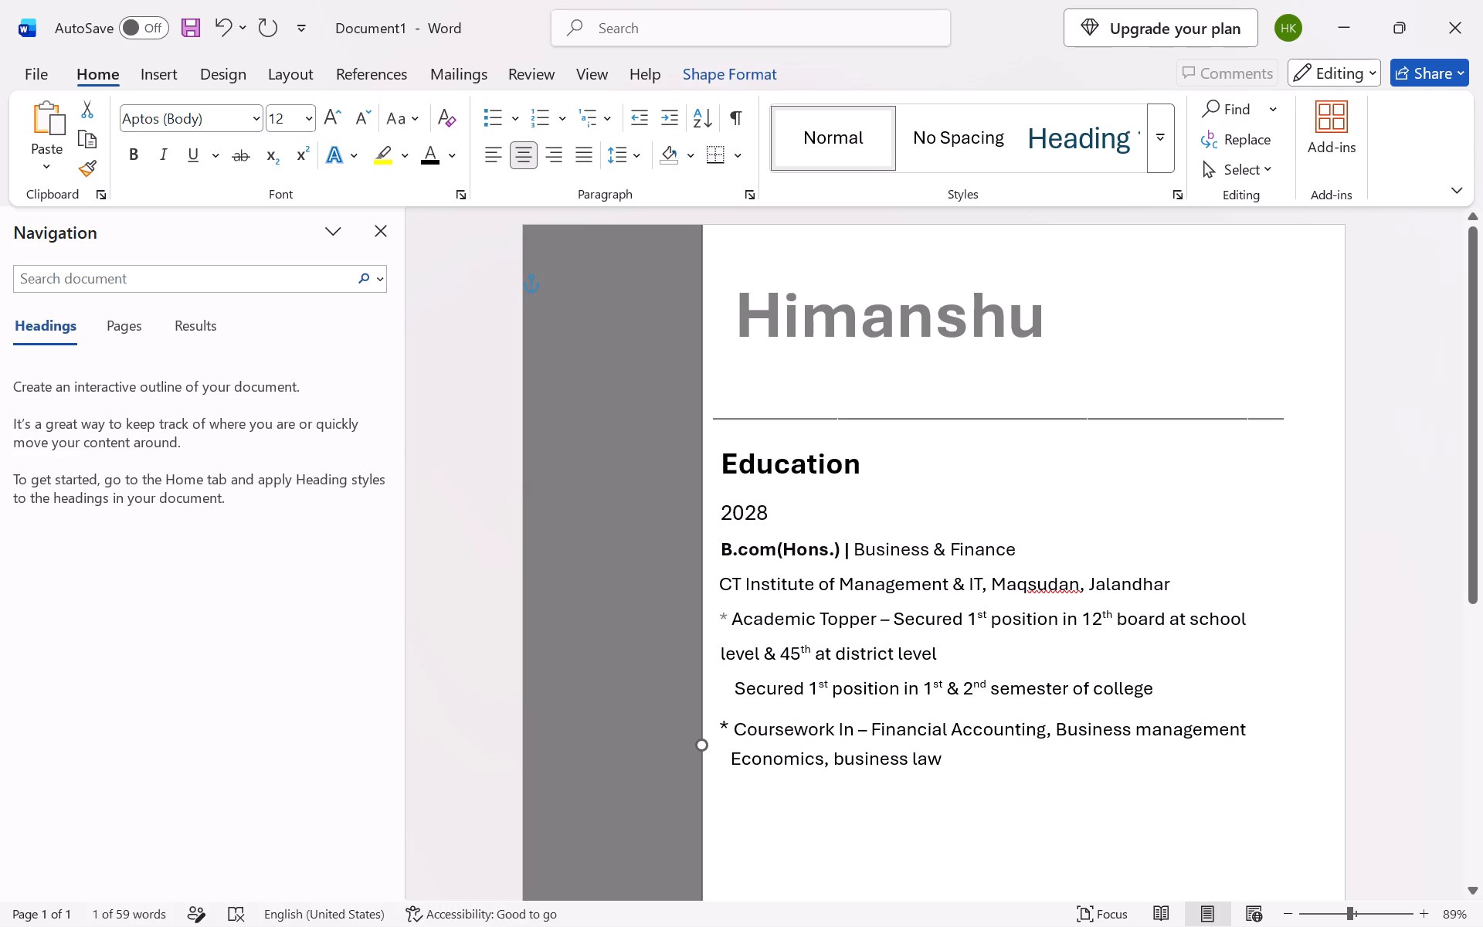
click(699, 226)
scroll(702, 226, down, 4)
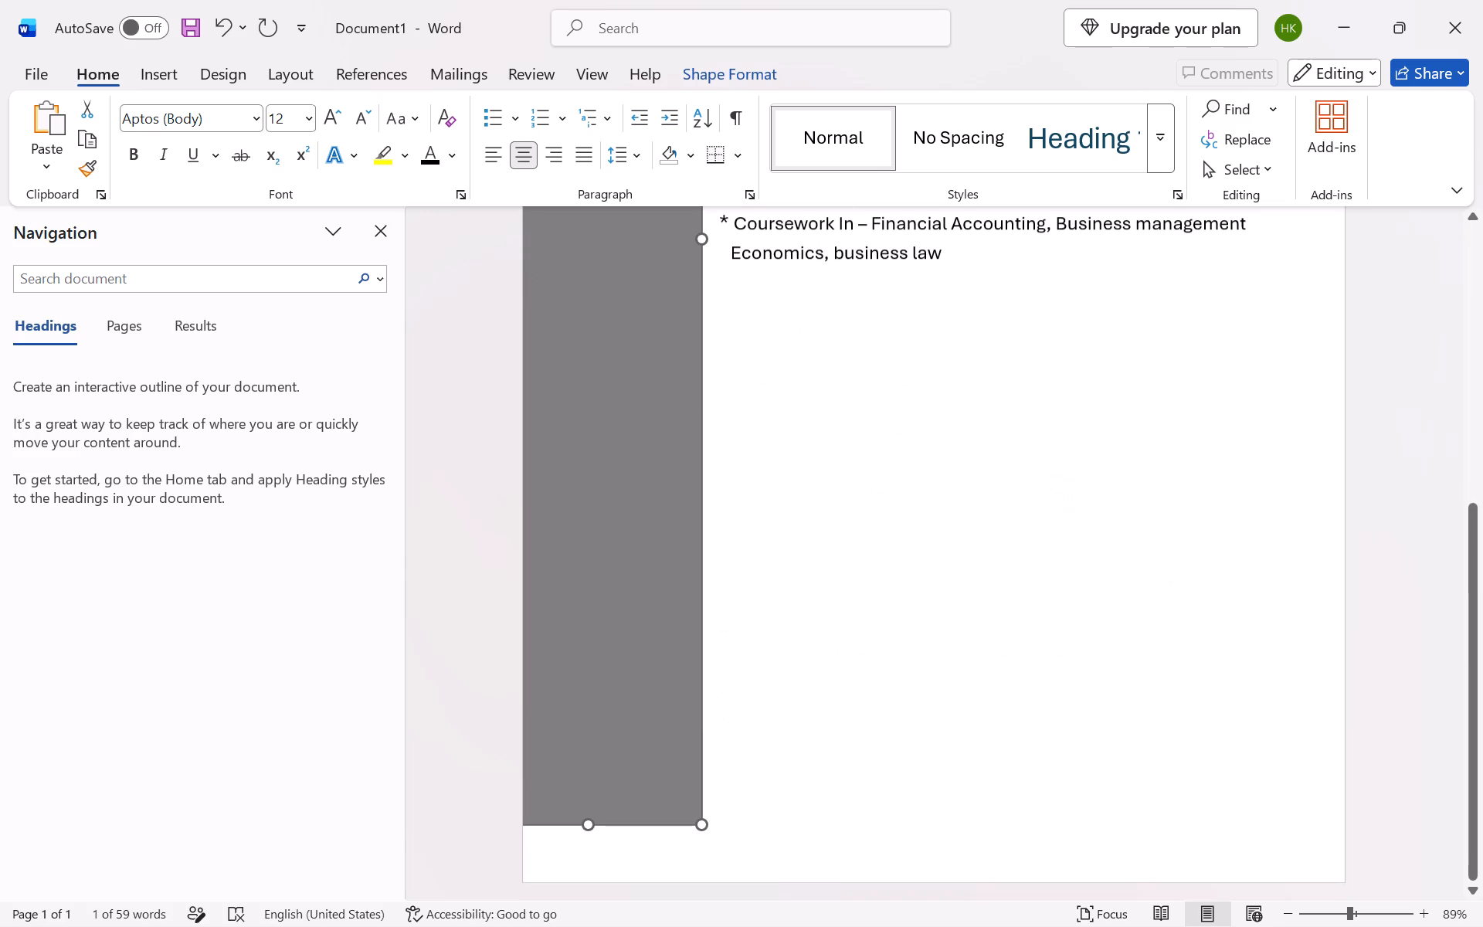
scroll(702, 226, down, 1)
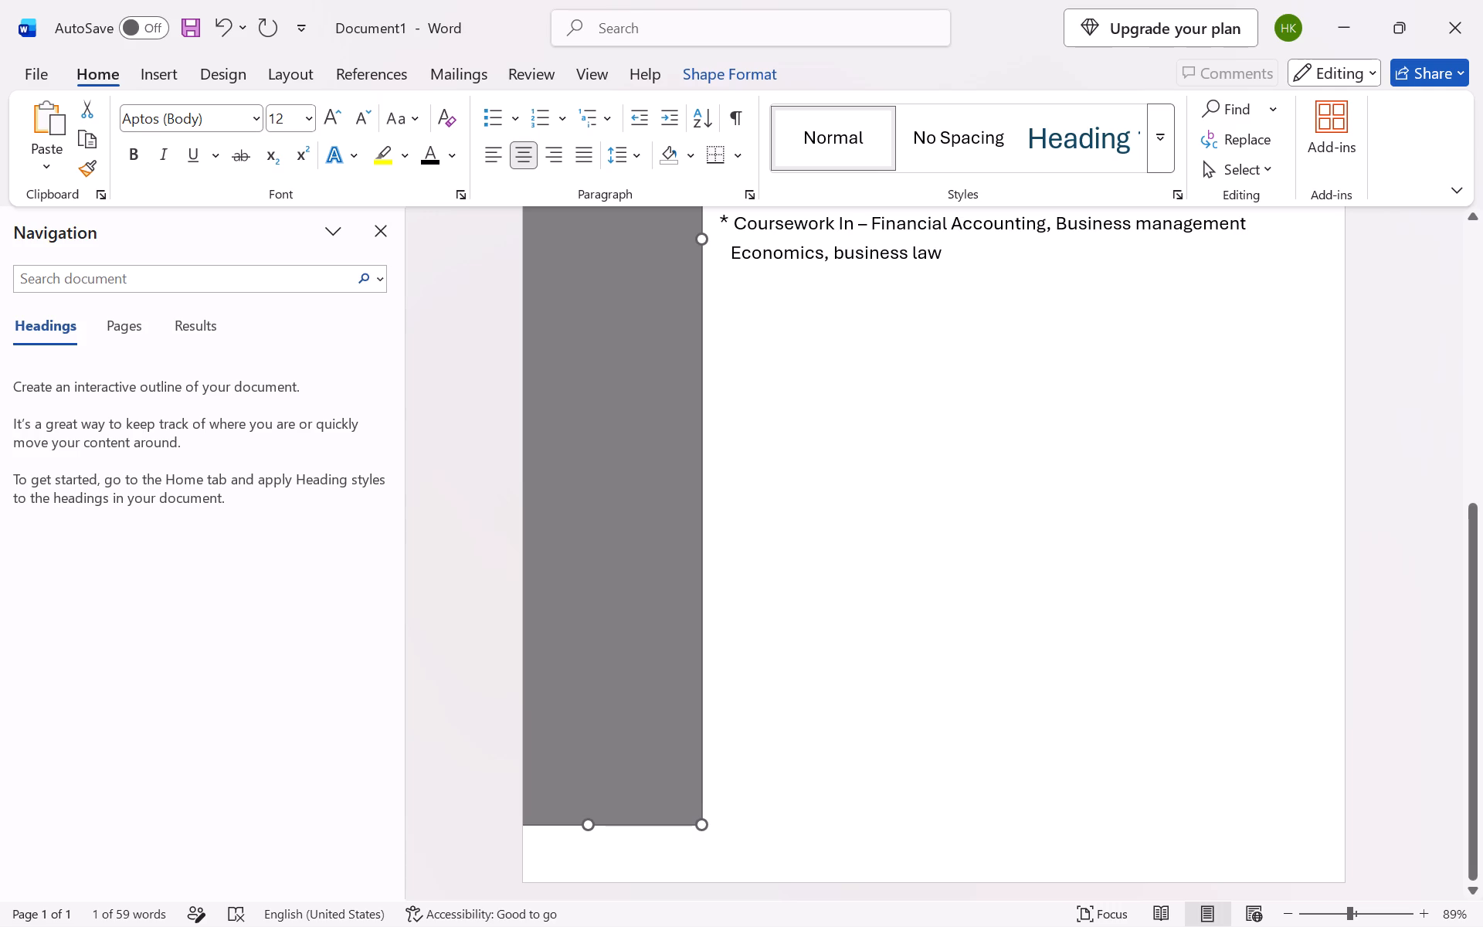
drag(704, 828, 730, 871)
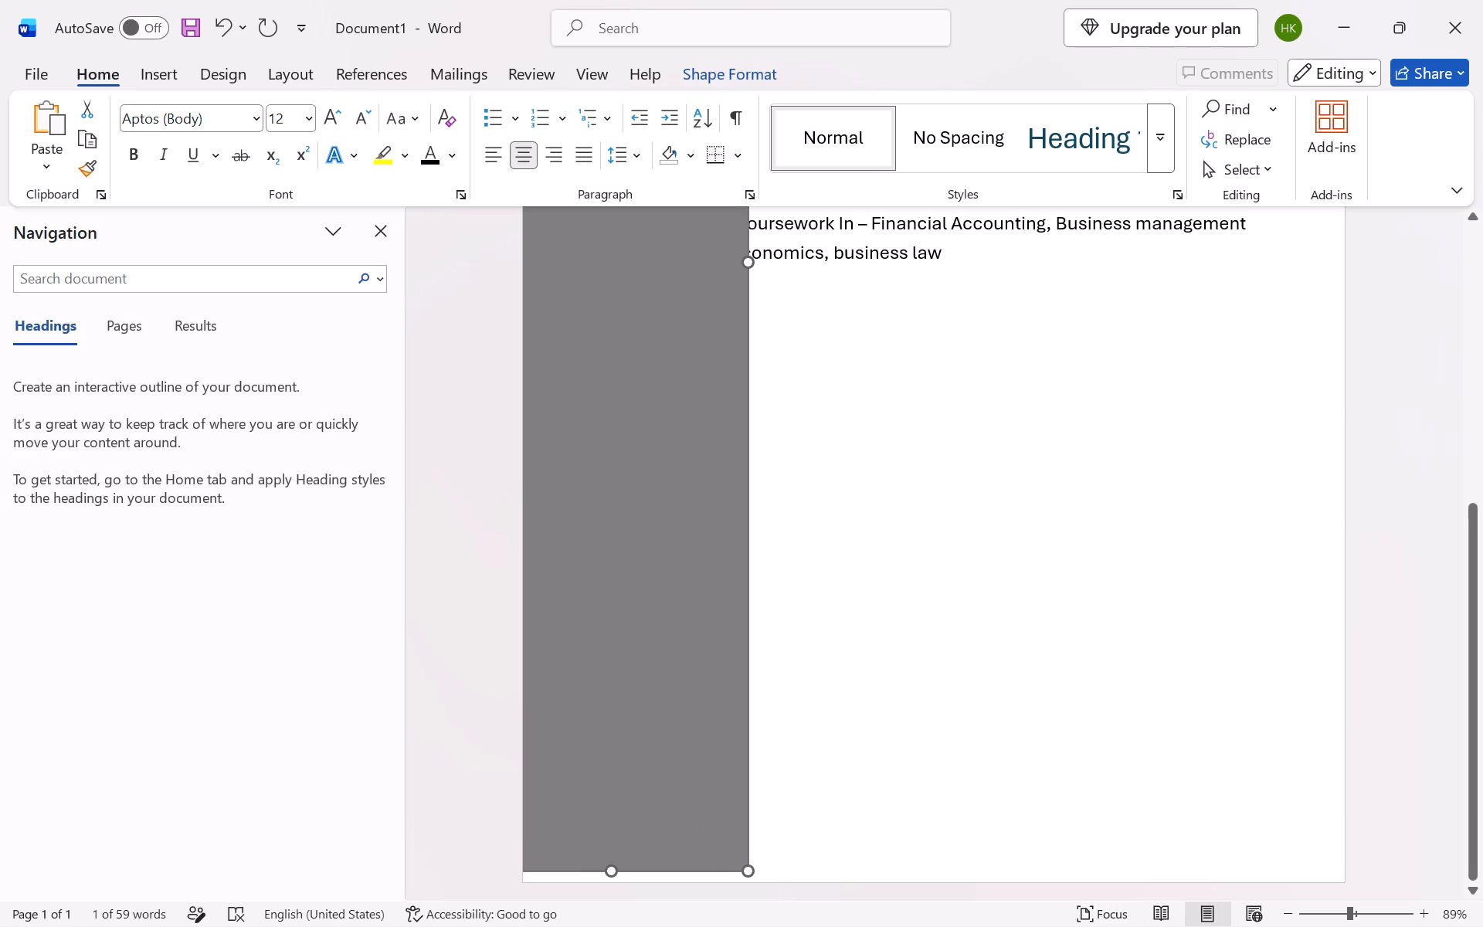
drag(730, 871, 715, 867)
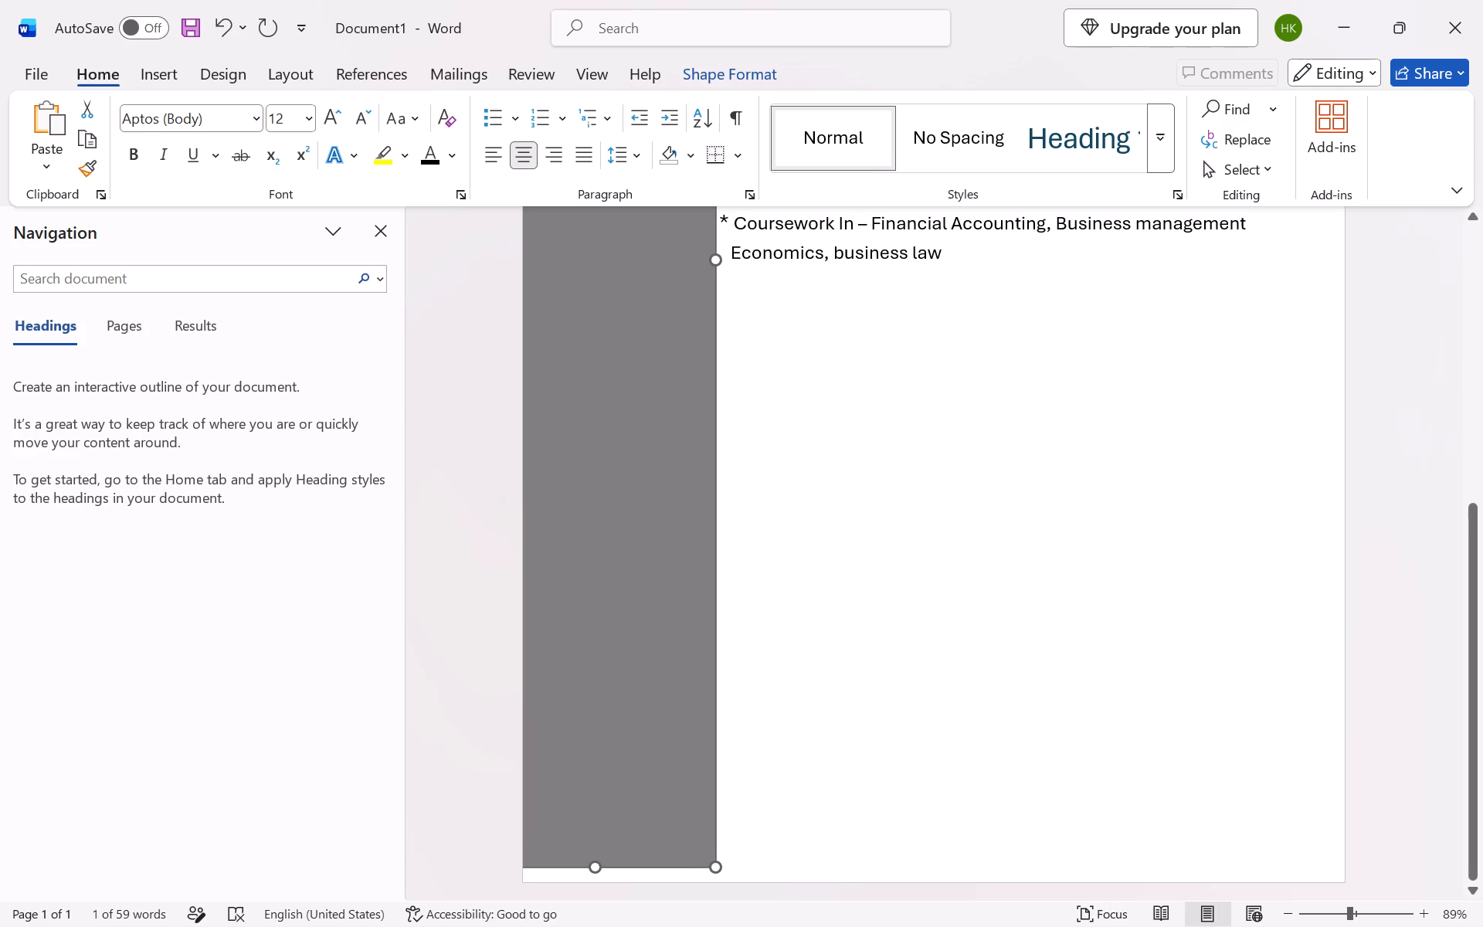
drag(715, 867, 715, 886)
click(780, 806)
Indent the "Education" heading with six spaces, away from the sidebar.
scroll(791, 772, up, 1)
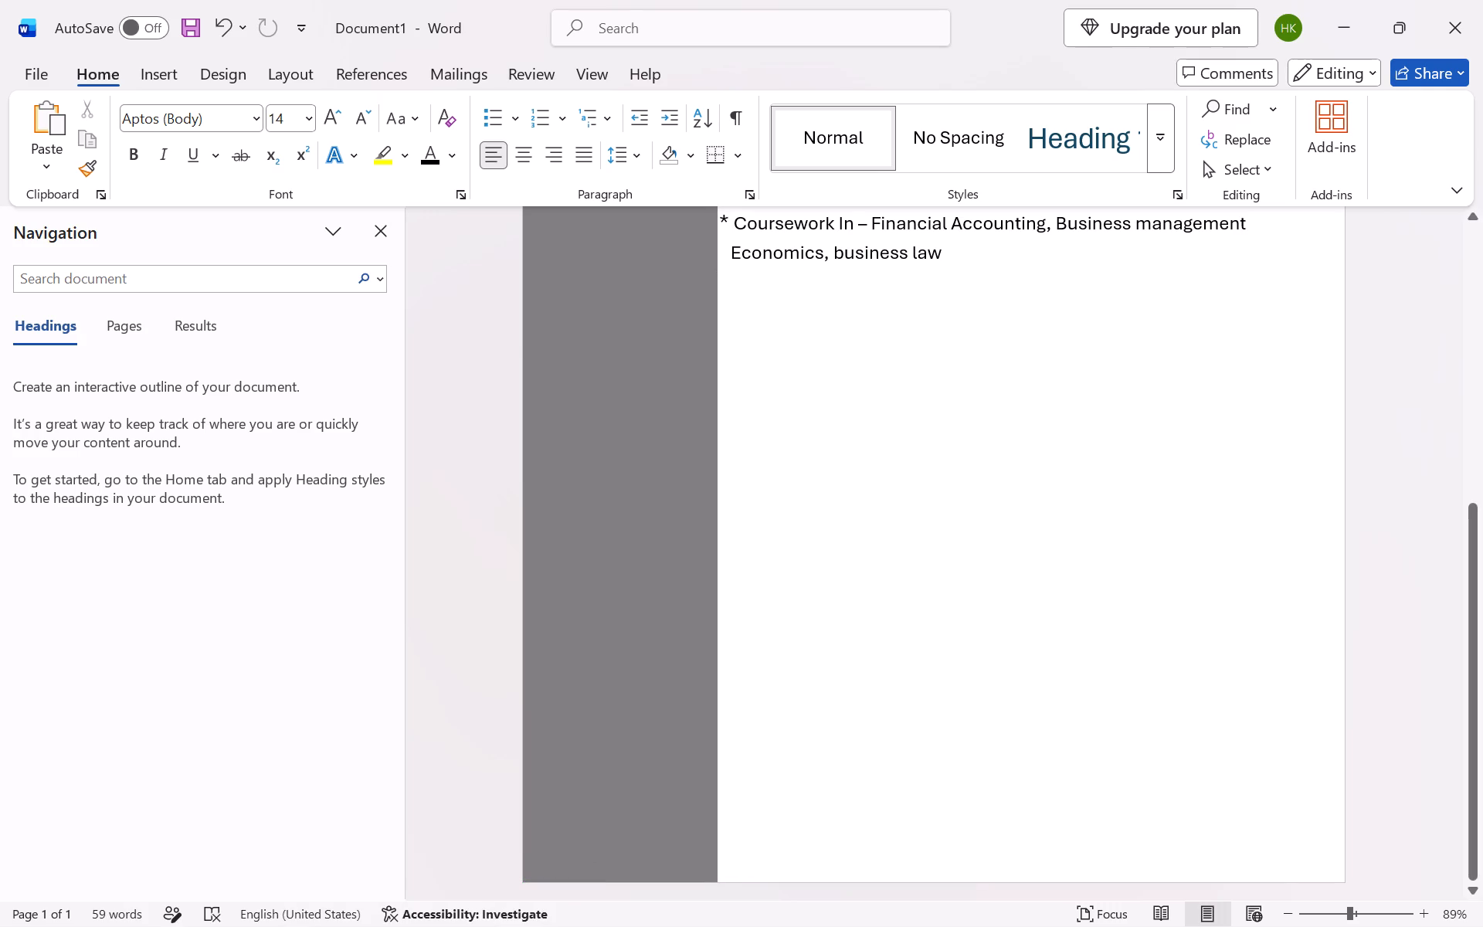
scroll(791, 772, up, 3)
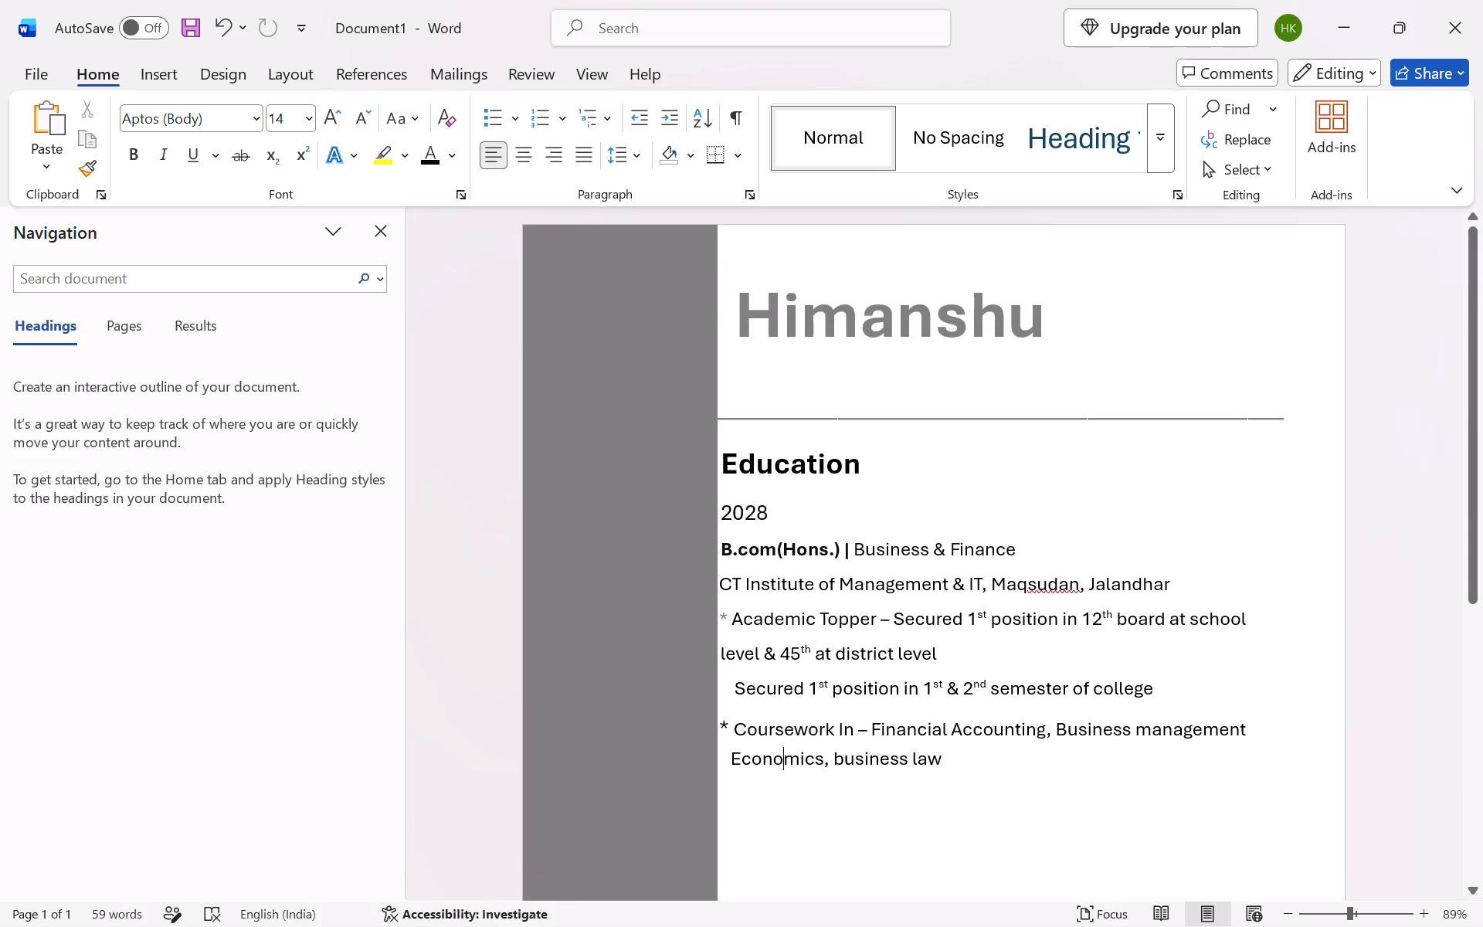
click(721, 471)
key(space)
key(space)
key(space)
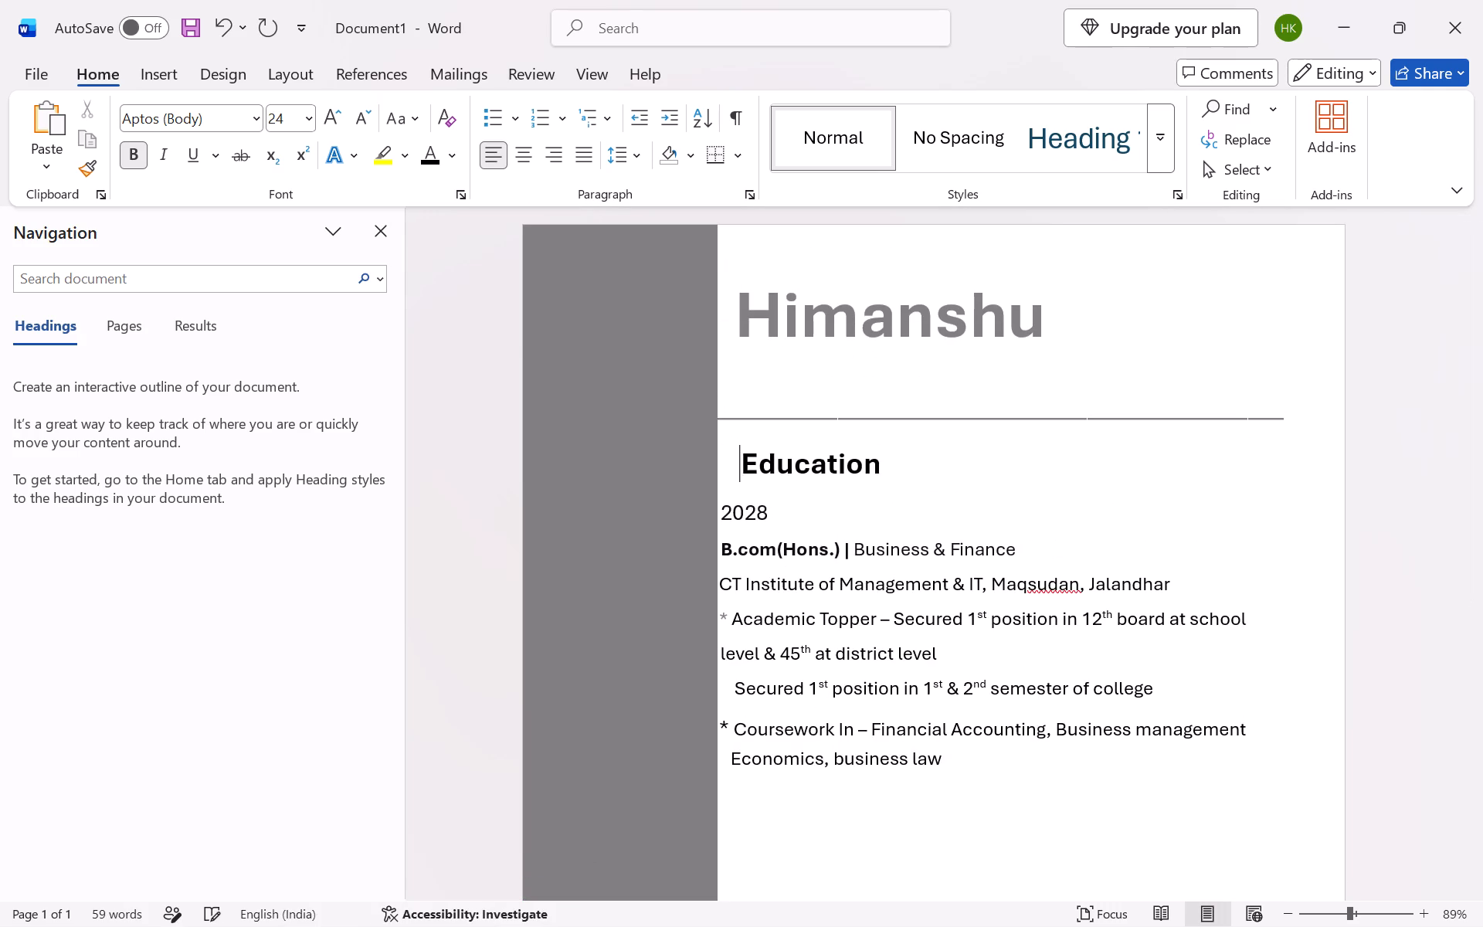
key(space)
key(space)
key(space)
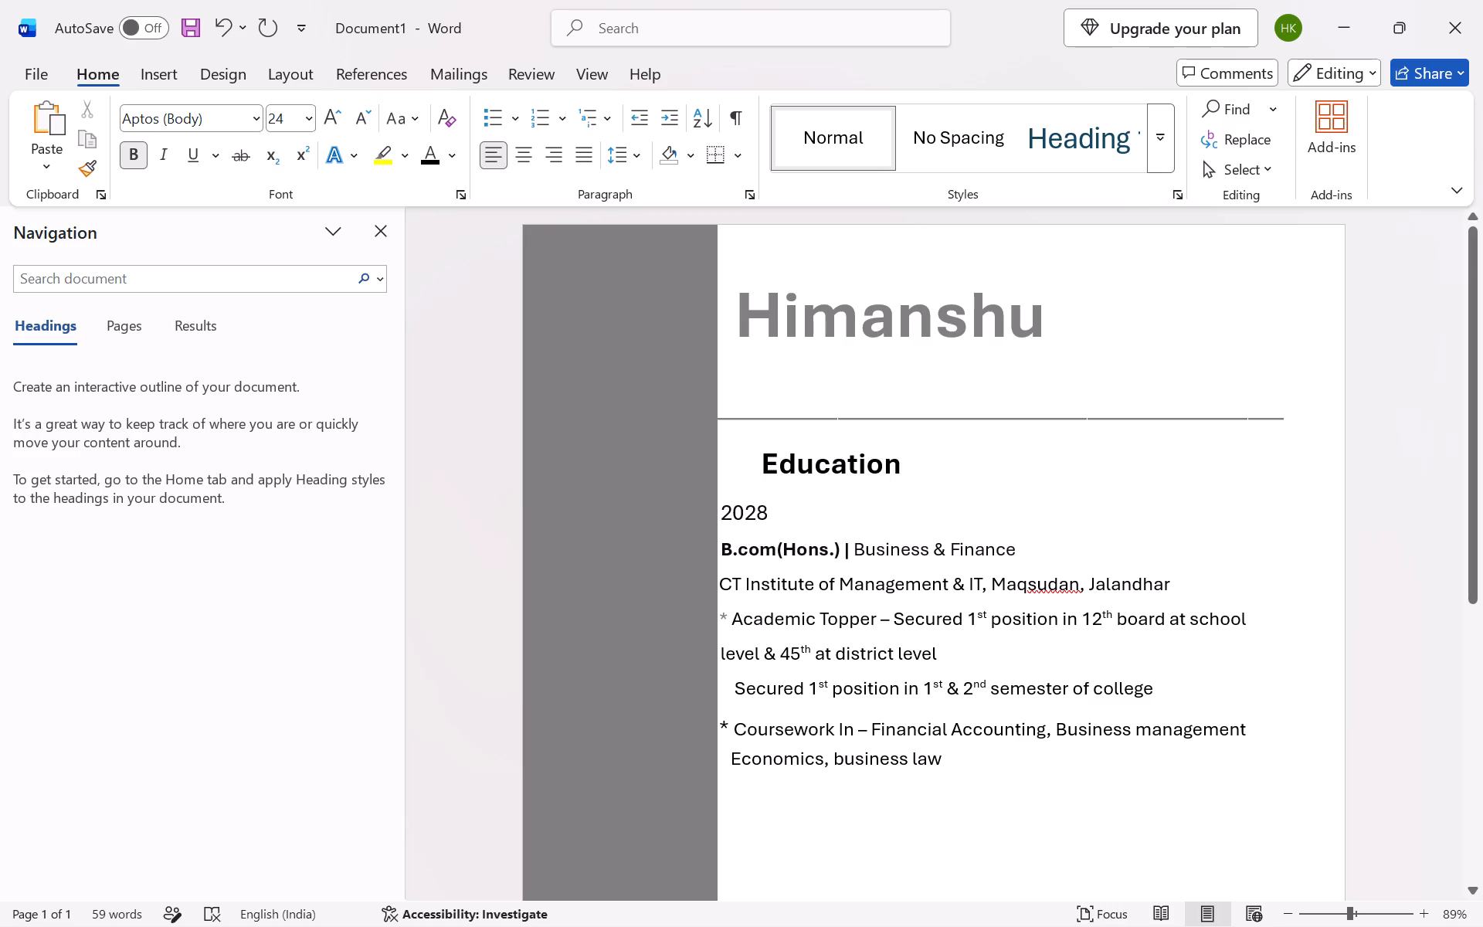
Indent the "2028" line with eight spaces, roughly under the Education heading.
click(724, 512)
key(space)
key(space)
key(space)
key(space)
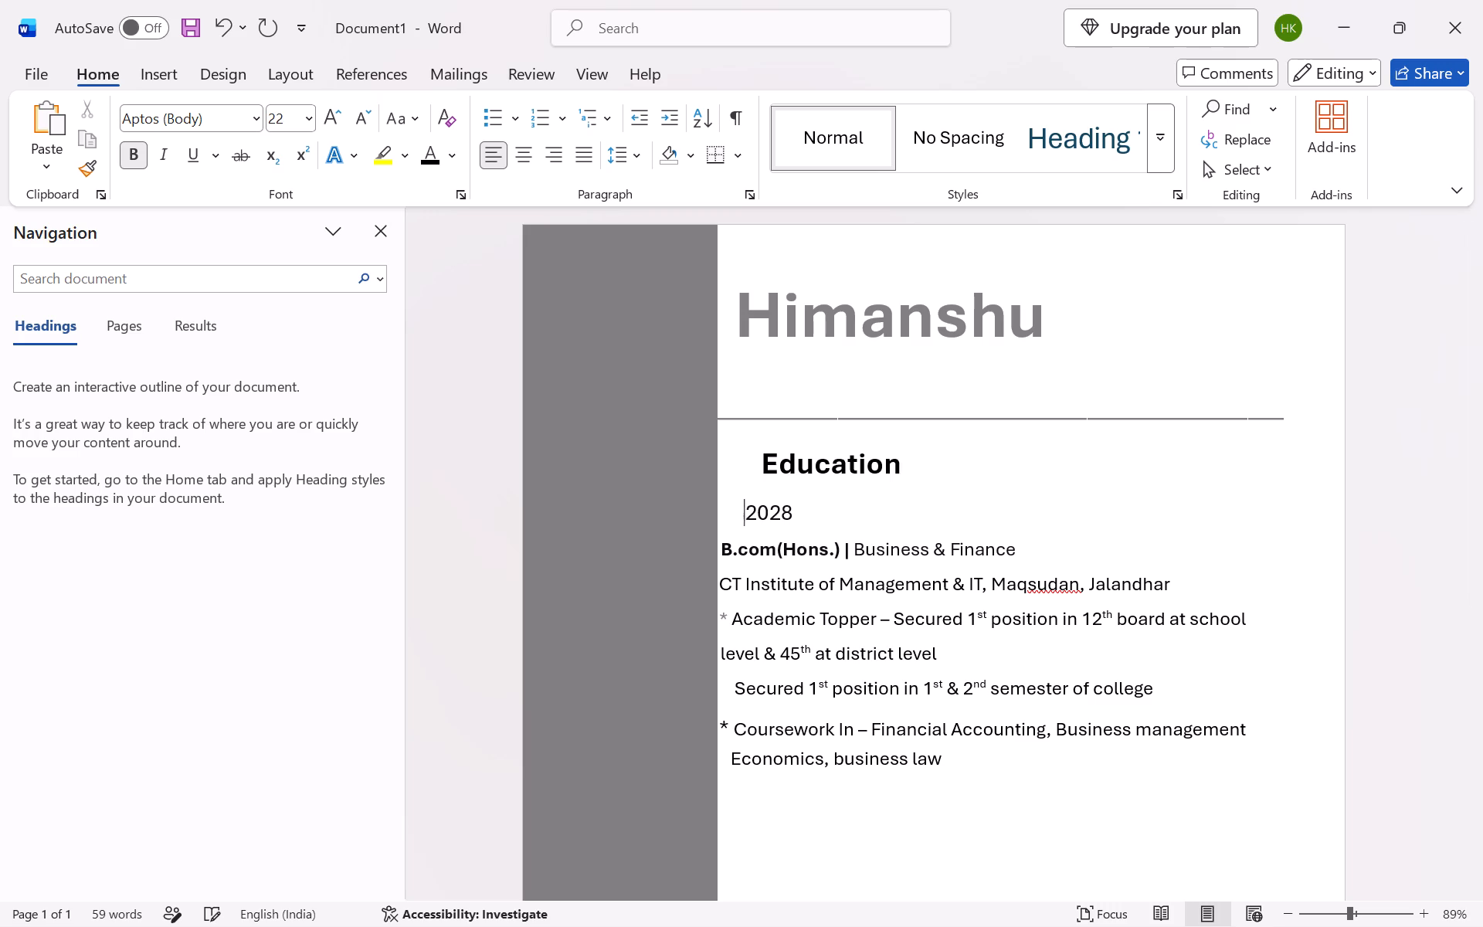
key(space)
key(space)
key(space)
key(space)
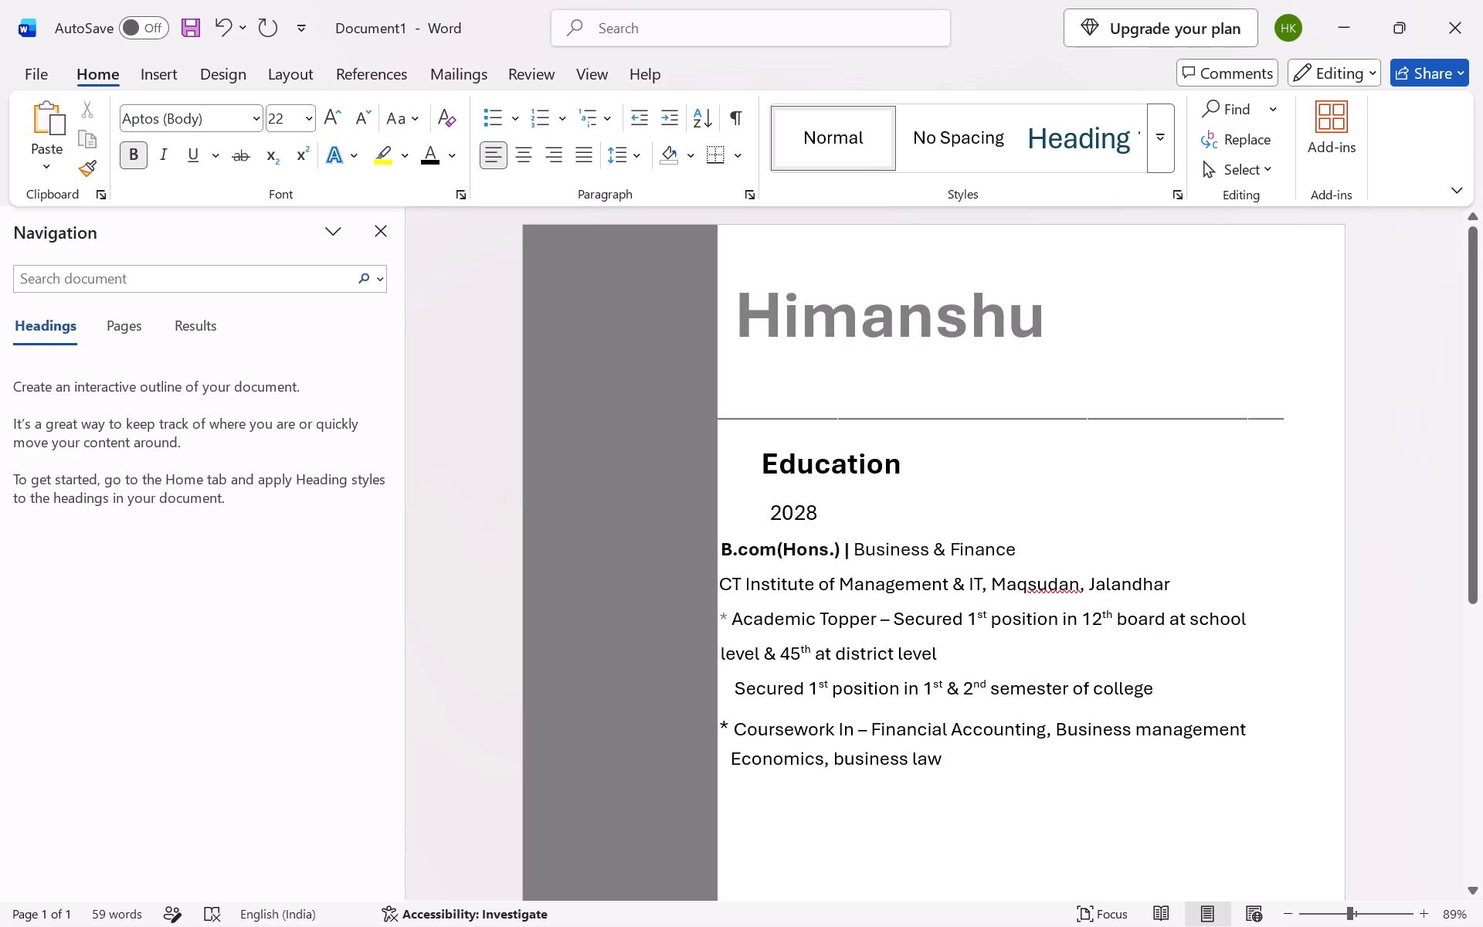
Indent the "B.com(Hons.) | Business & Finance" line with eleven spaces to line up with "2028".
click(718, 544)
key(space)
key(space)
key(space)
key(space)
key(space)
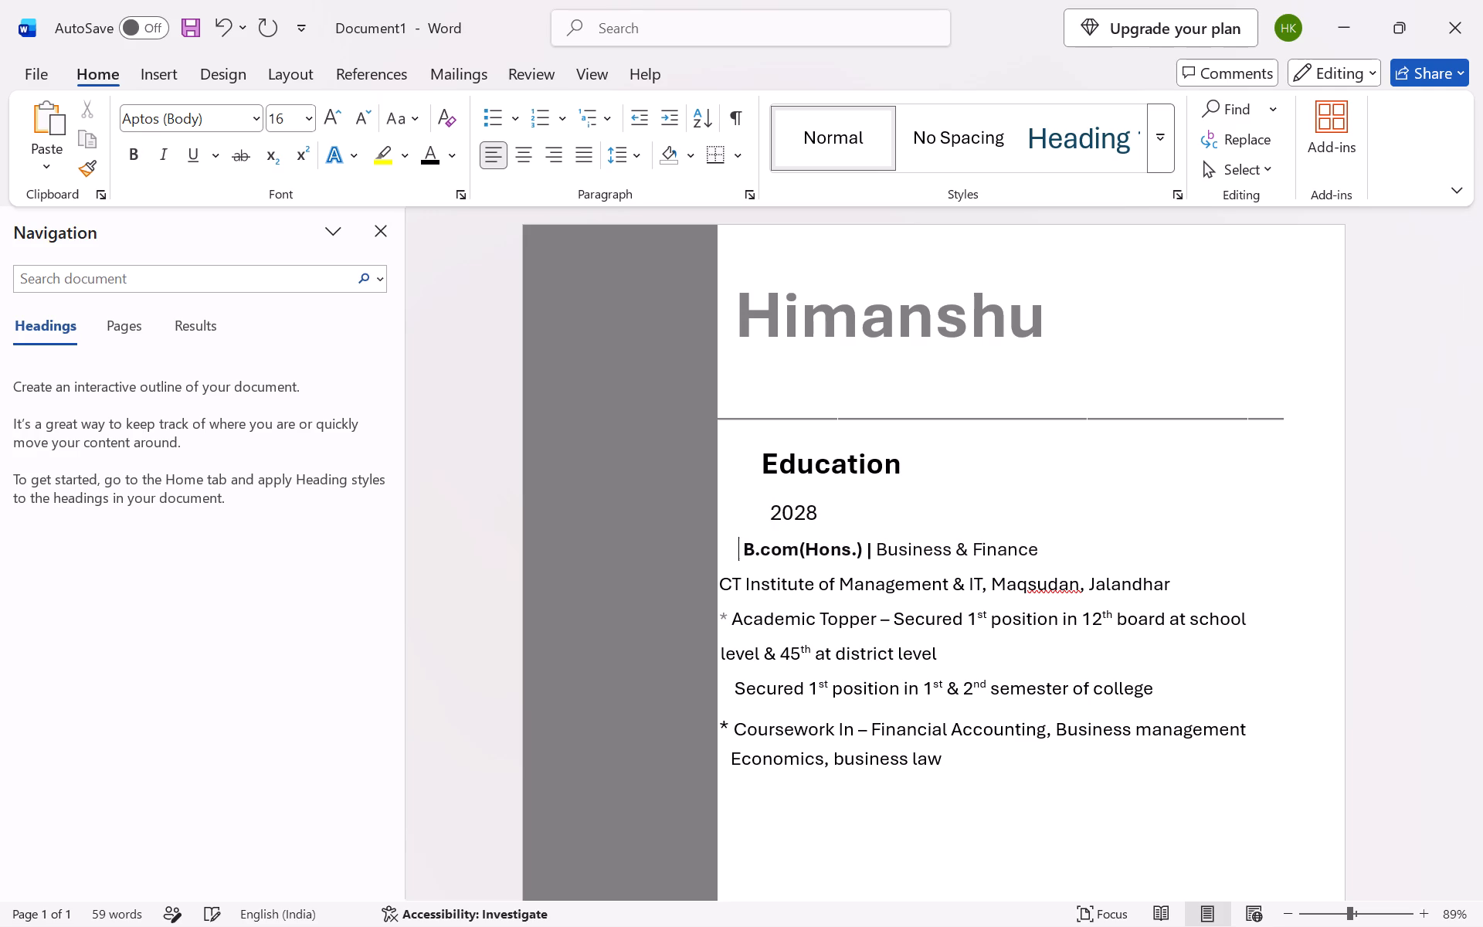
key(space)
key(space)
key(space)
key(space)
key(space)
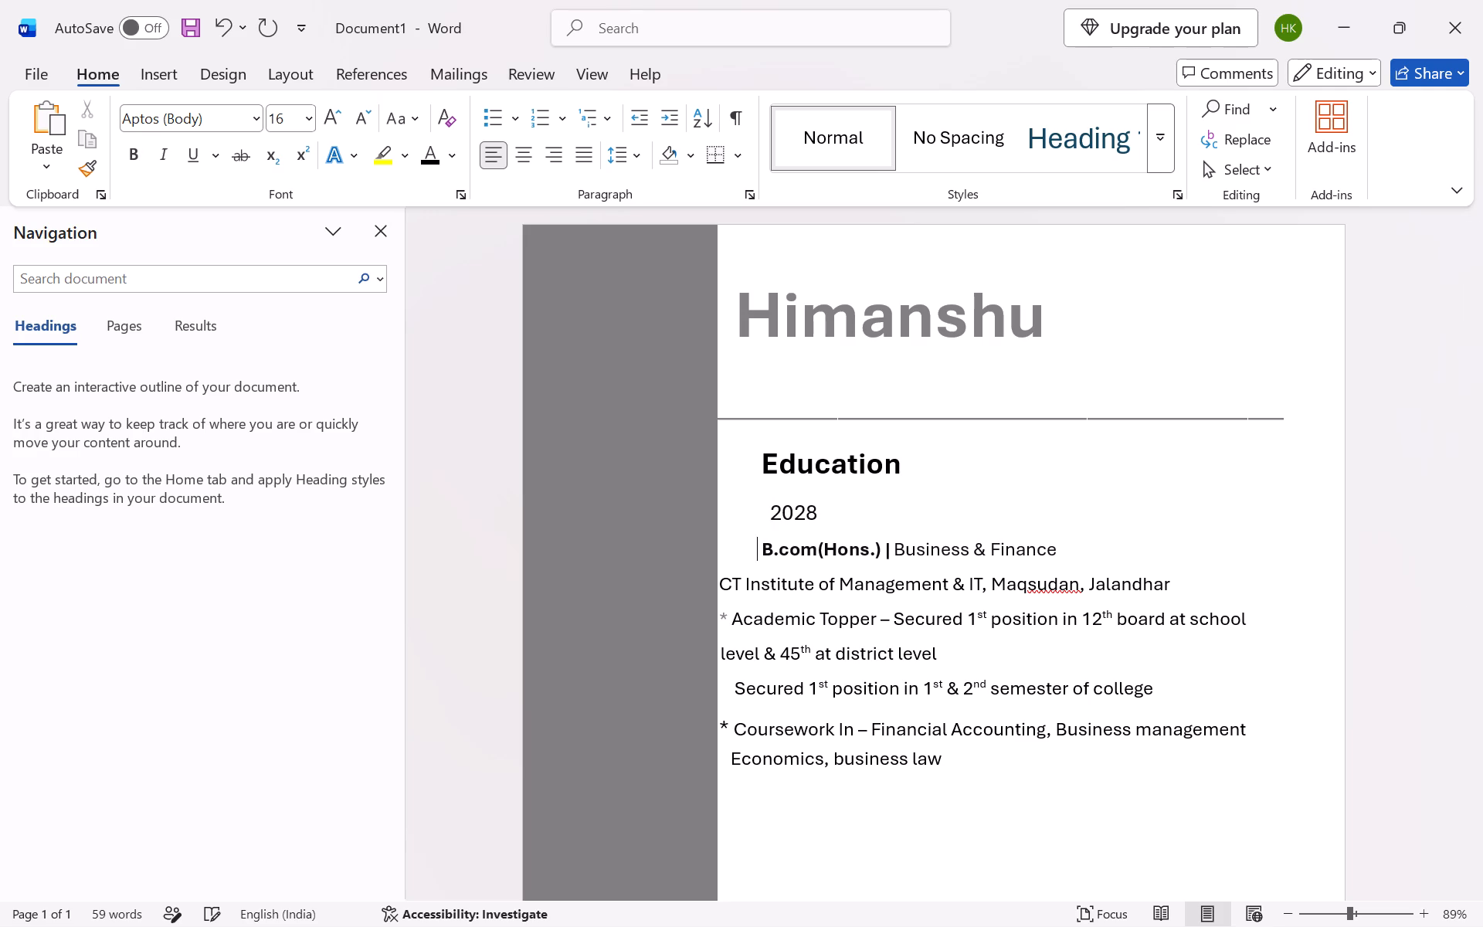
key(space)
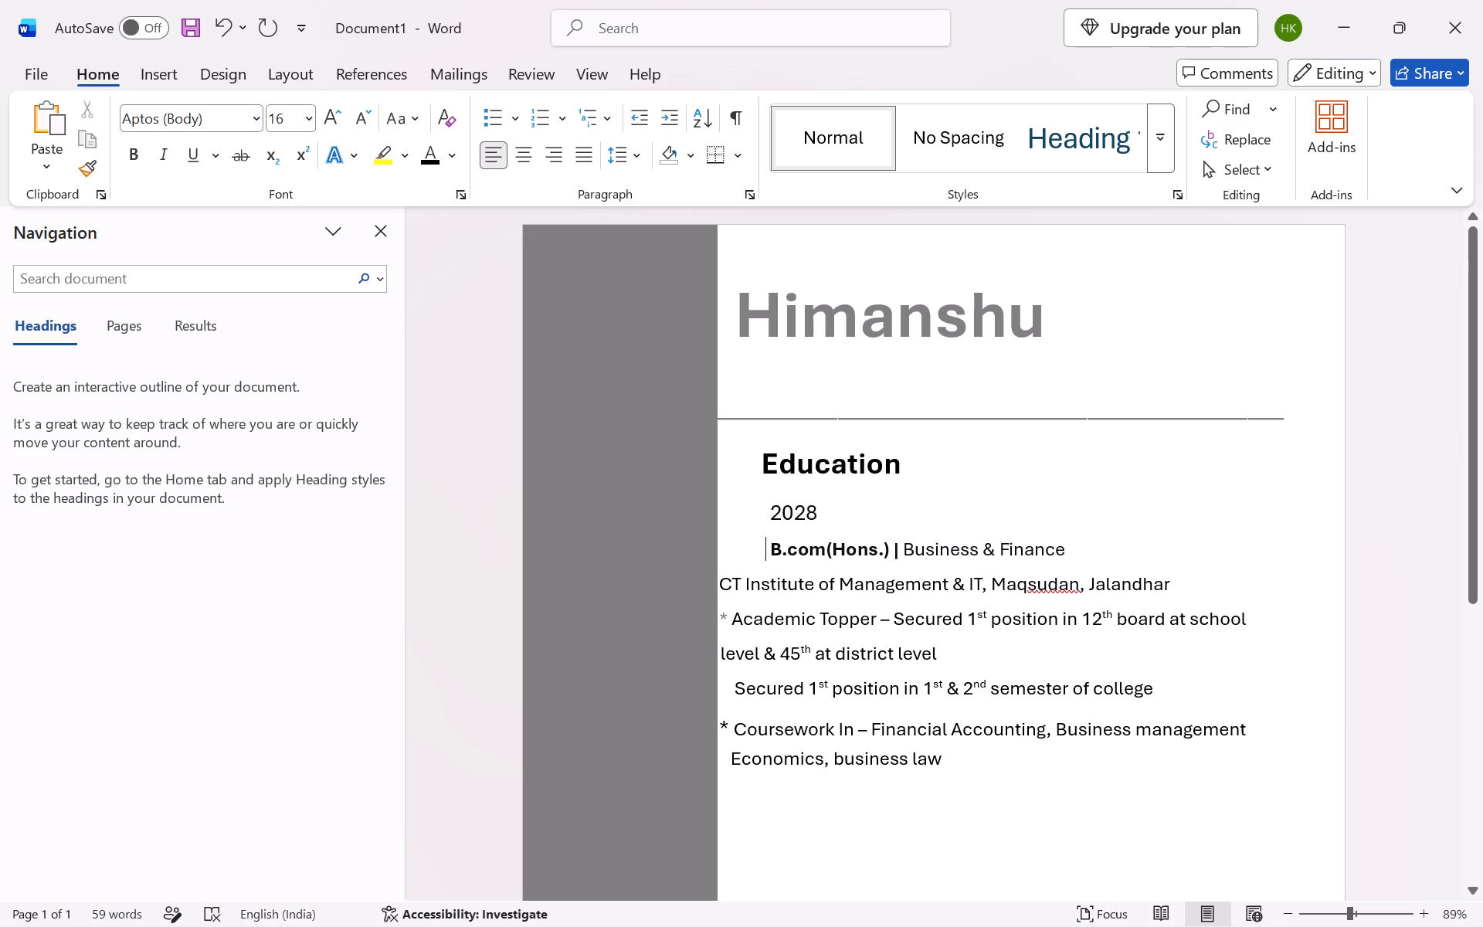
Indent the "CT Institute of Management & IT, Maqsudan, Jalandhar" line with eight spaces to line up with the degree line.
click(720, 584)
key(space)
key(space)
key(space)
key(space)
key(space)
key(space)
key(space)
key(space)
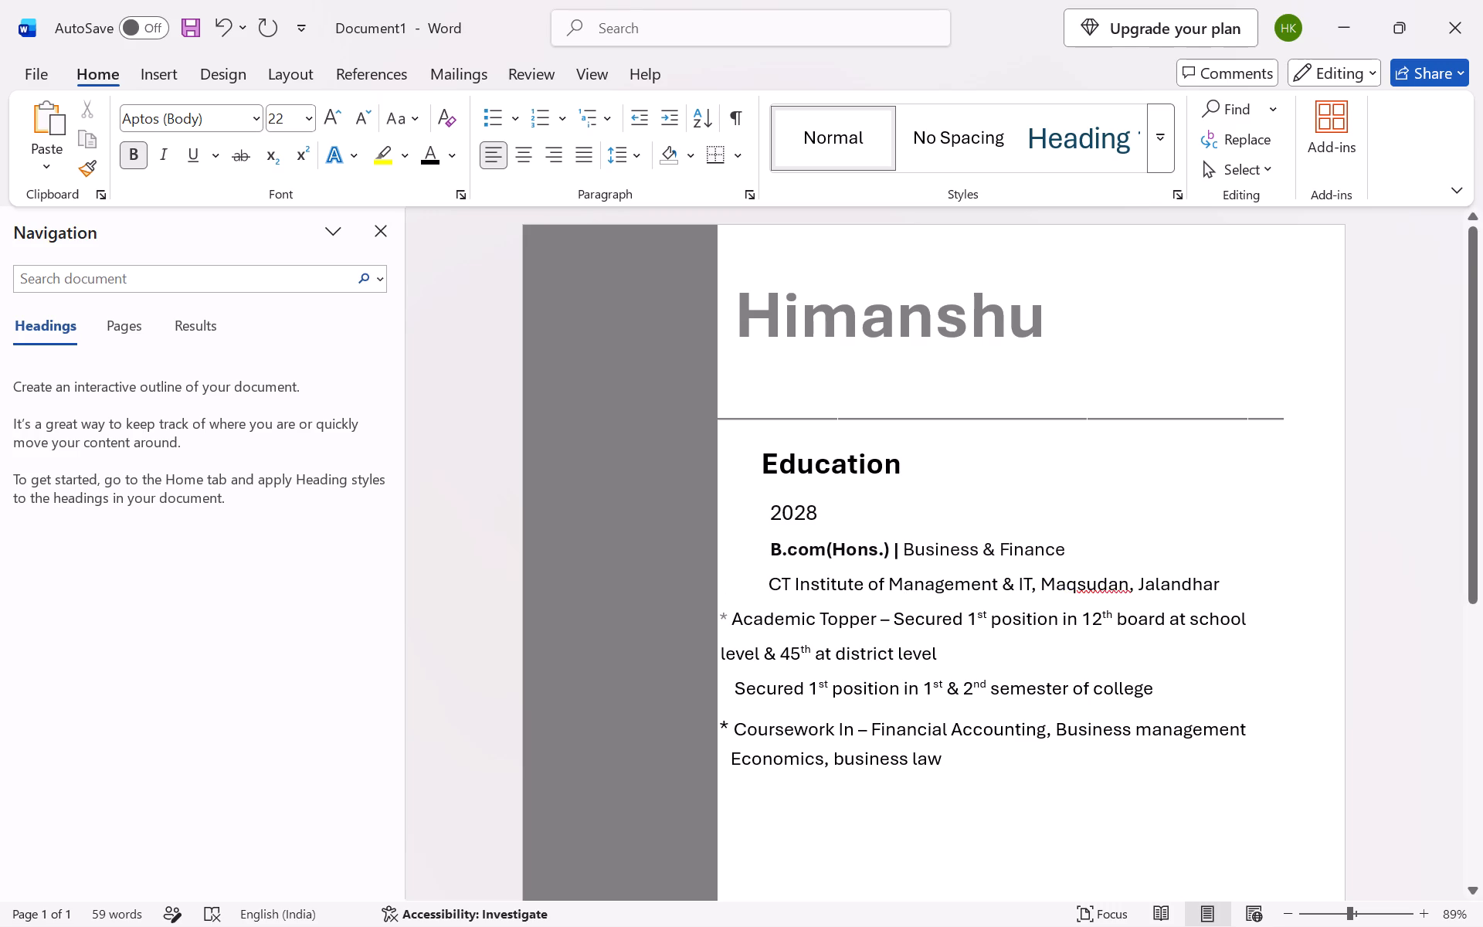
Indent the "* Academic Topper" line with eleven spaces so its asterisk lines up with the institute line above.
click(719, 620)
key(space)
key(space)
key(space)
key(space)
key(space)
key(space)
key(space)
key(space)
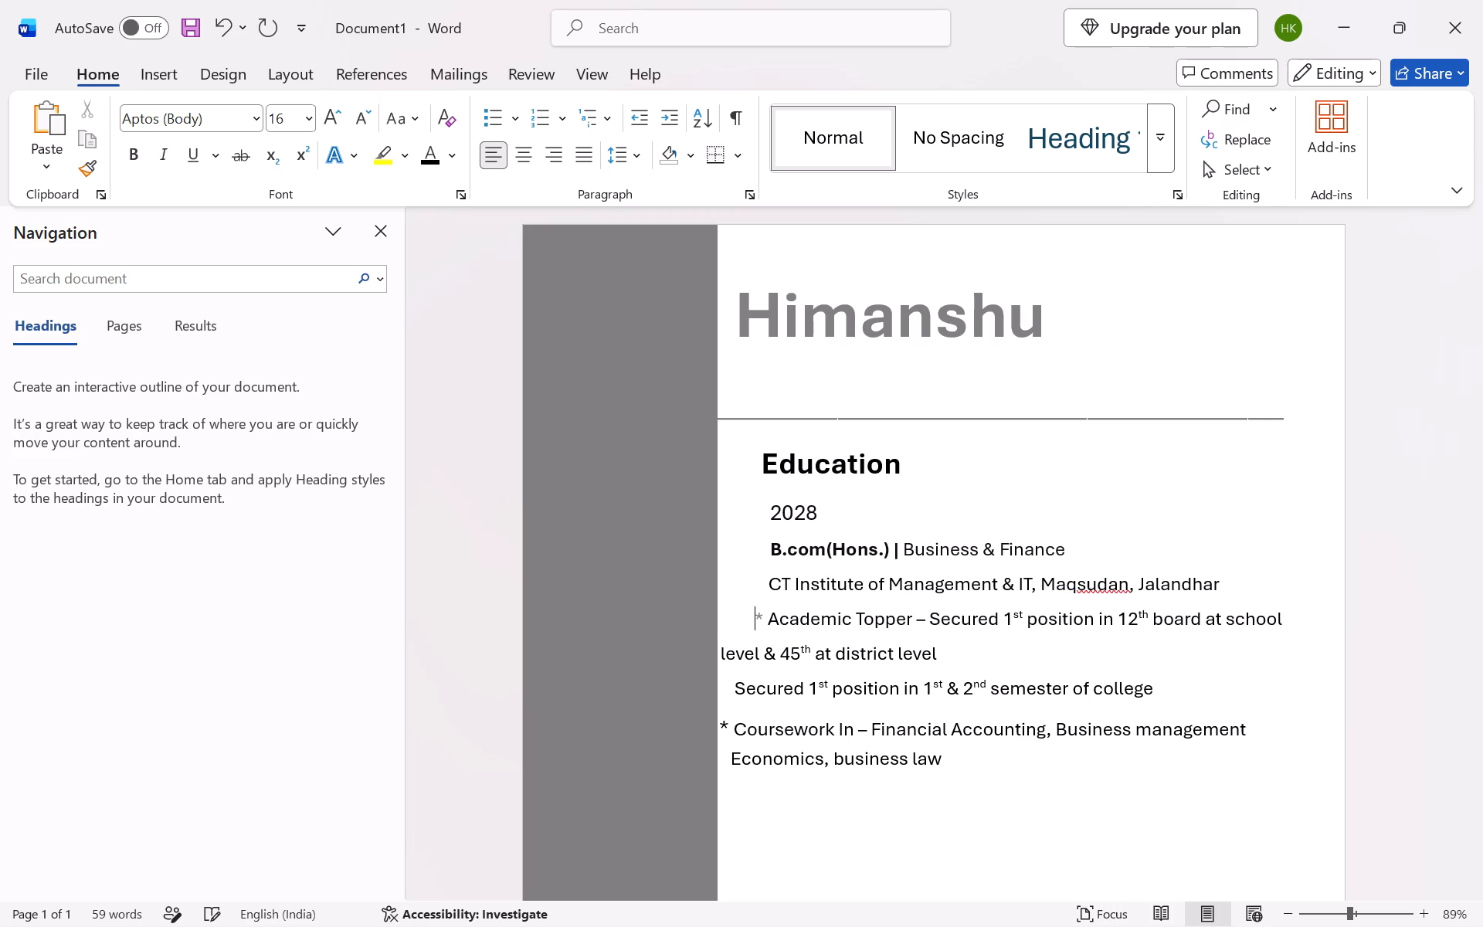
key(space)
key(space)
key(space)
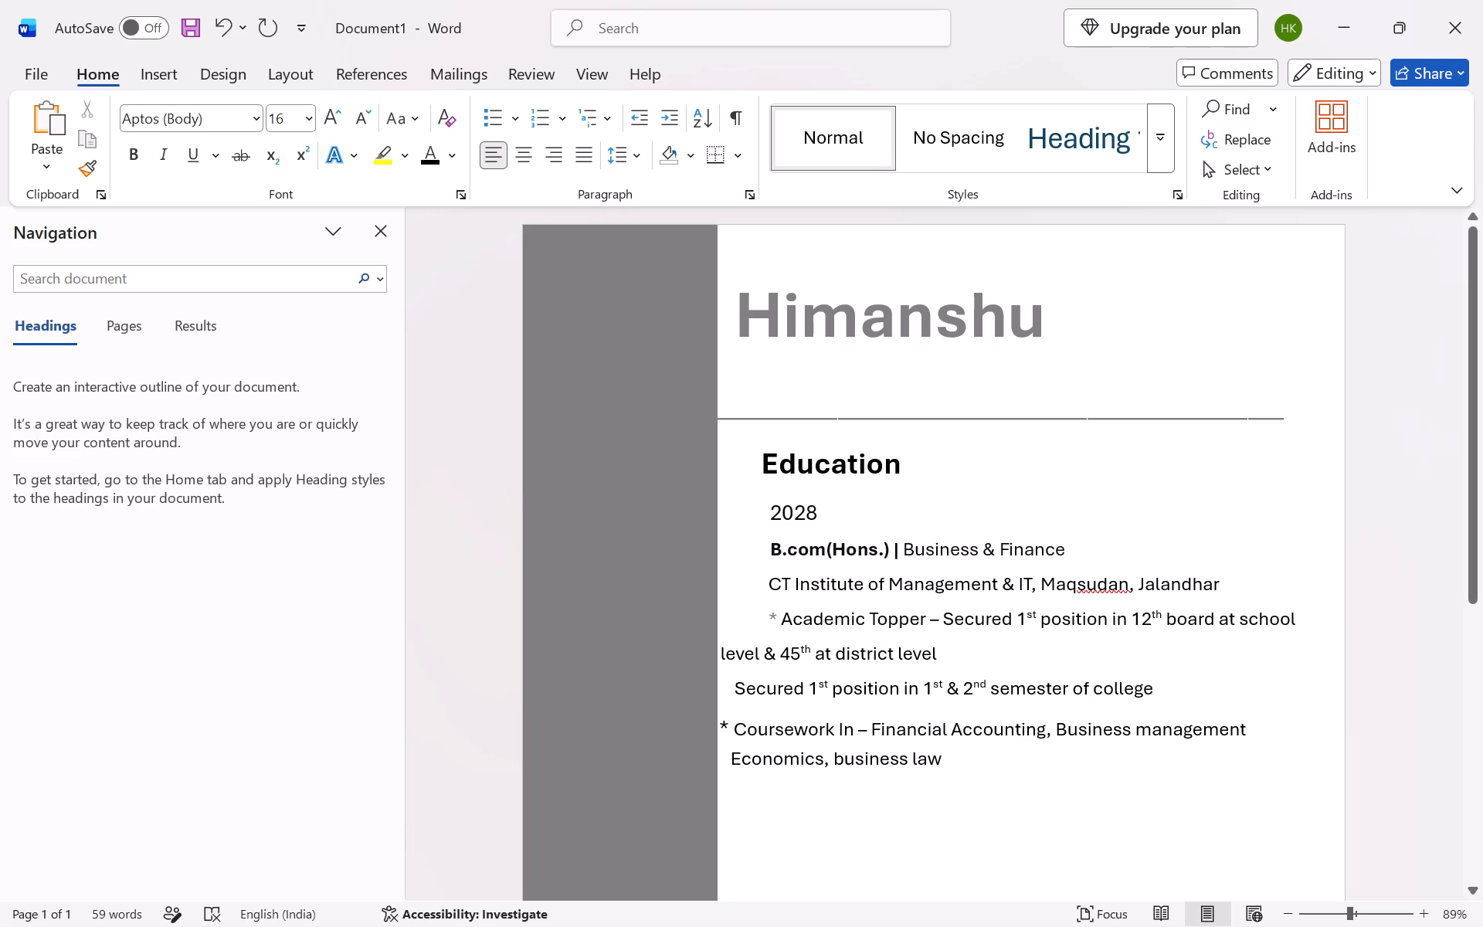
Indent the "level & 45th at district level" line with thirteen spaces, roughly under the Academic Topper asterisk.
click(720, 654)
key(space)
key(space)
key(space)
key(space)
key(space)
key(space)
key(space)
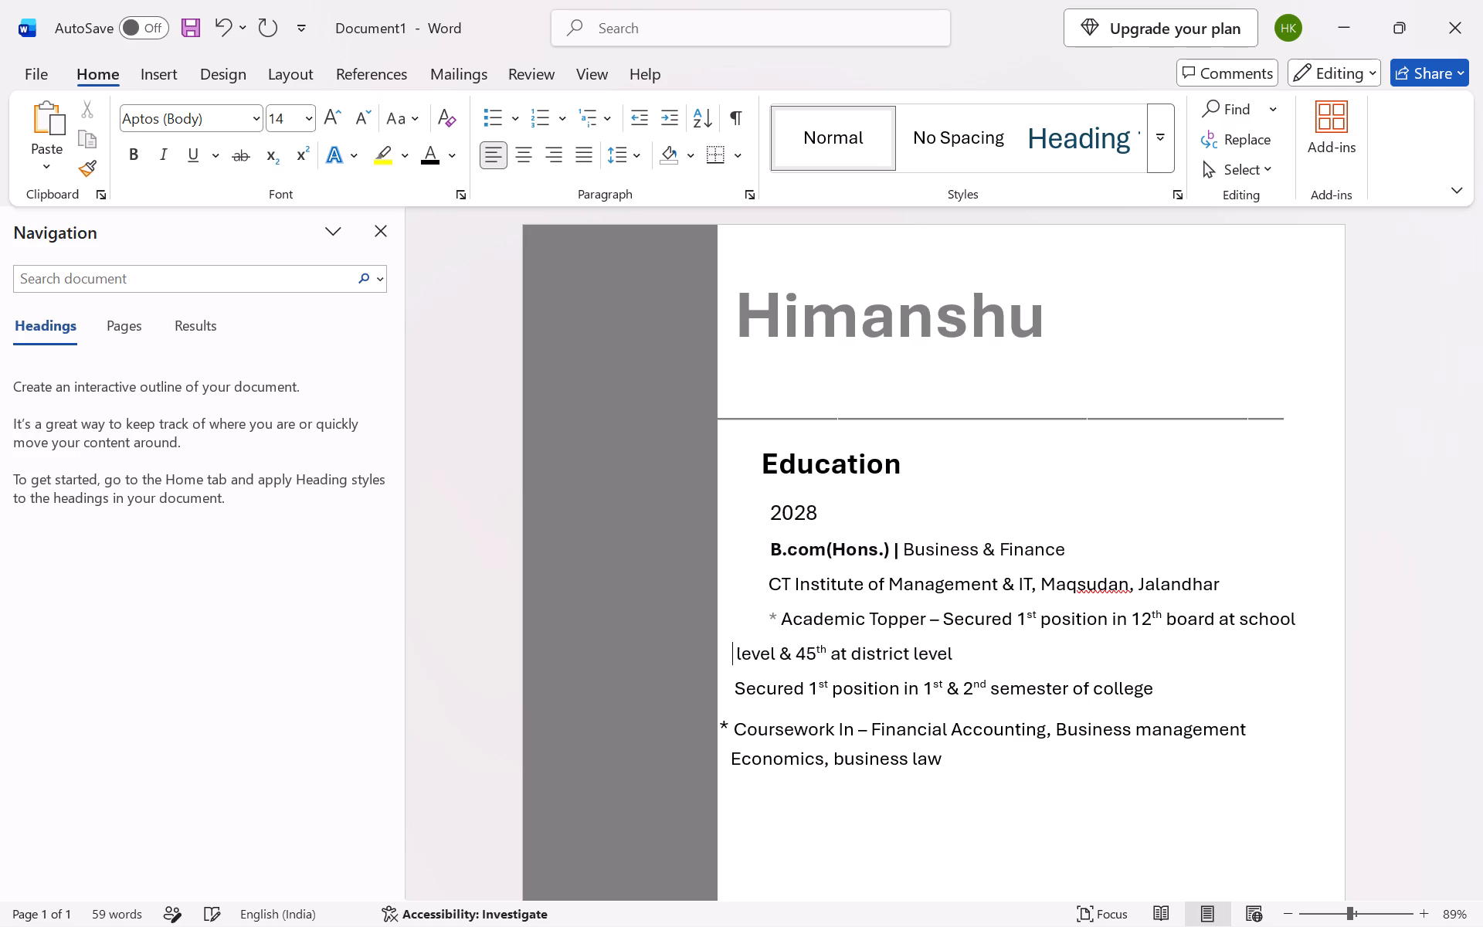
key(space)
key(space)
key(space)
key(space)
key(space)
key(space)
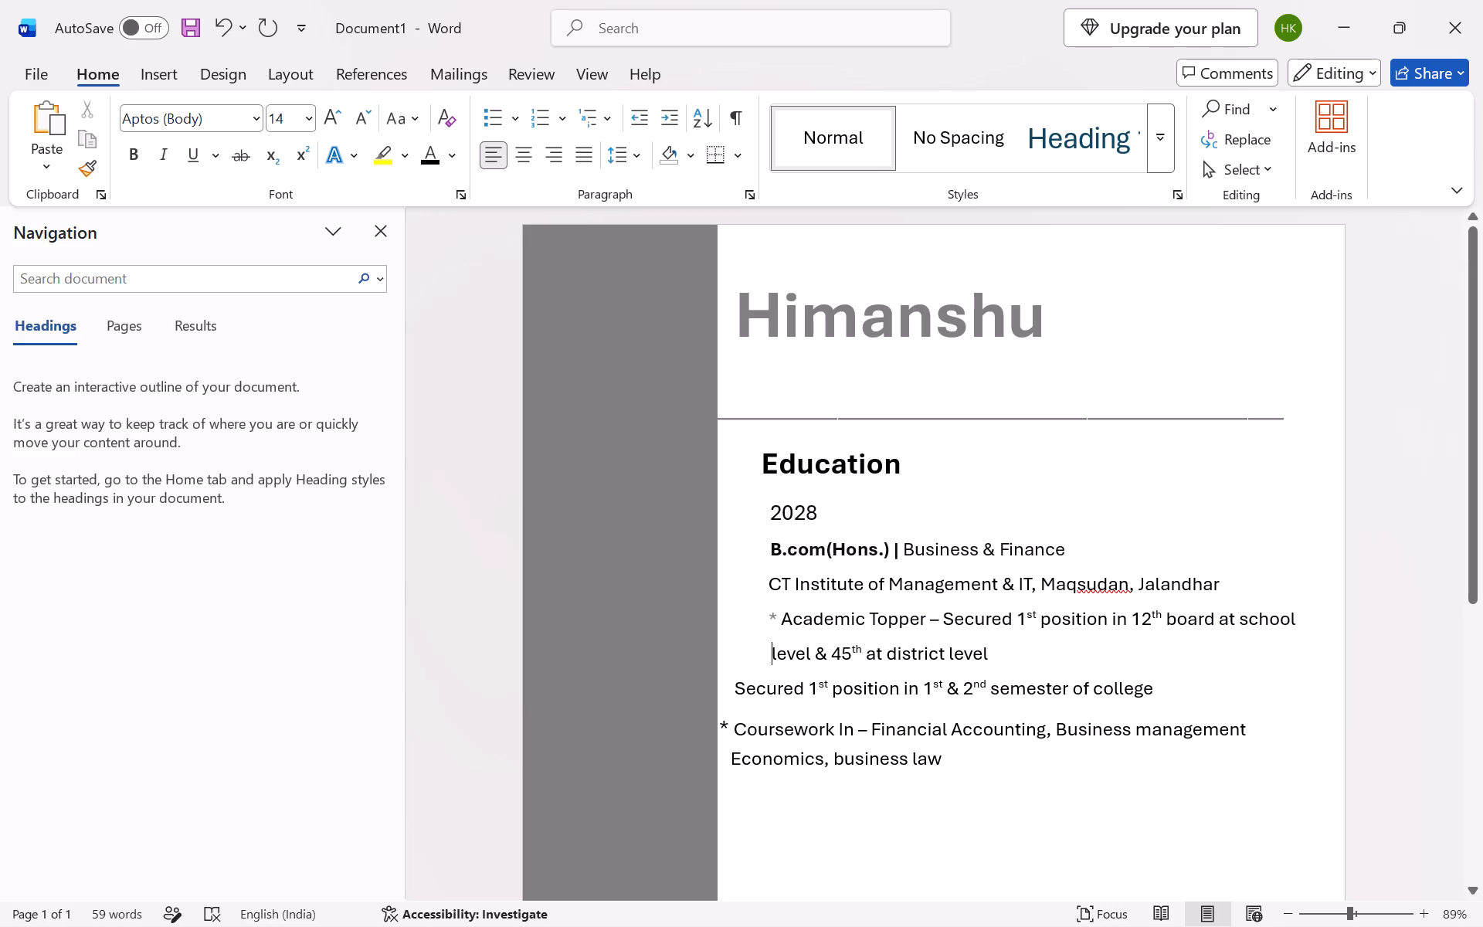
Indent the "Secured 1st position in 1st & 2nd semester of college" line with five more spaces, under the Academic Topper text.
click(727, 693)
key(space)
key(space)
key(space)
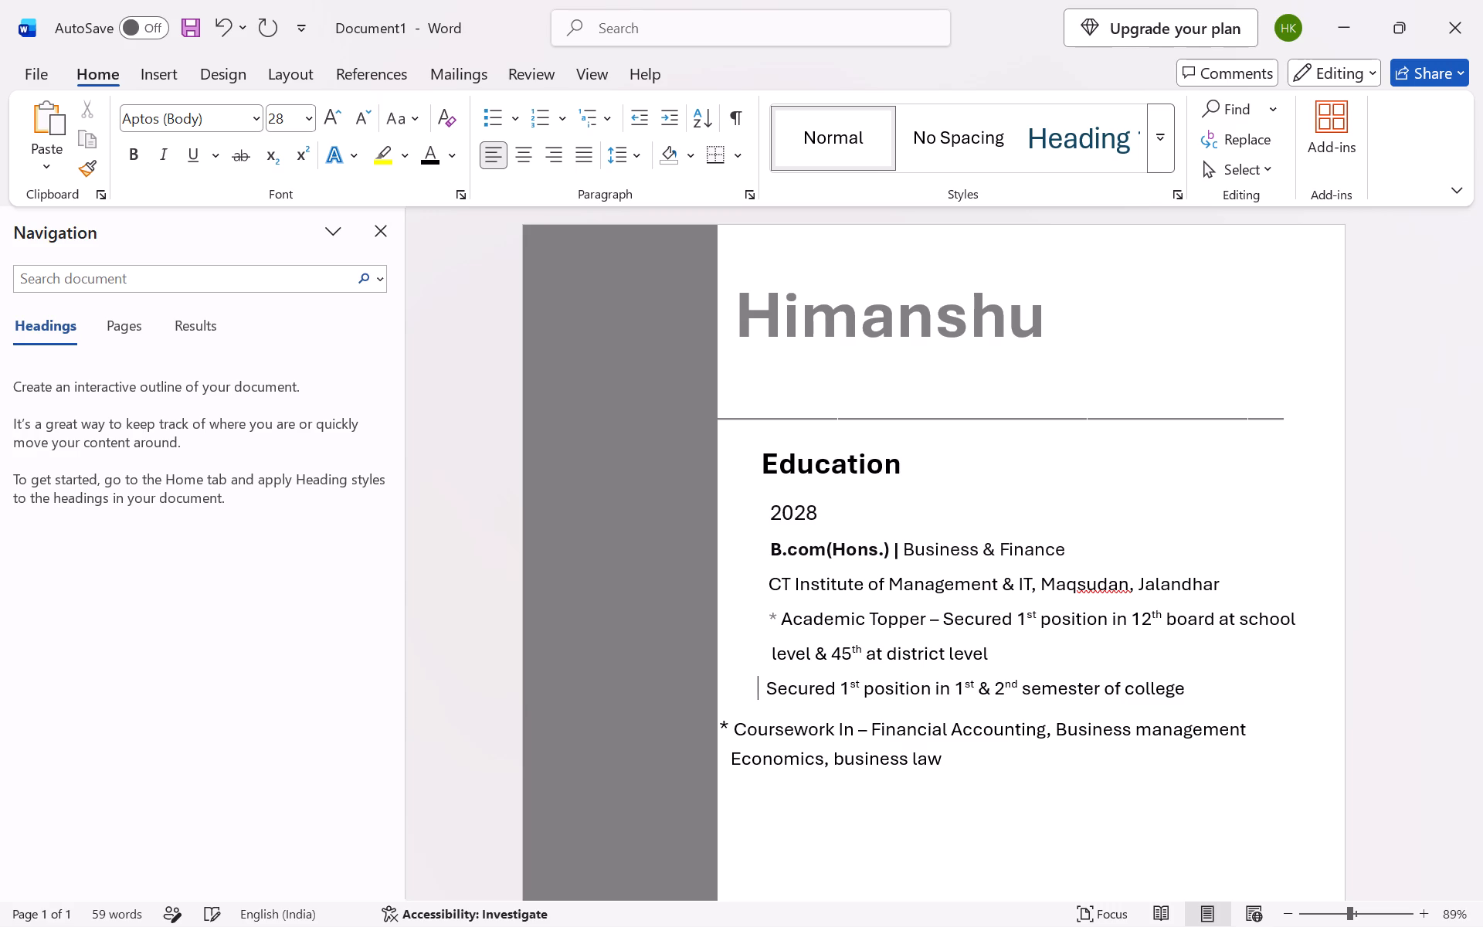
key(space)
key(space)
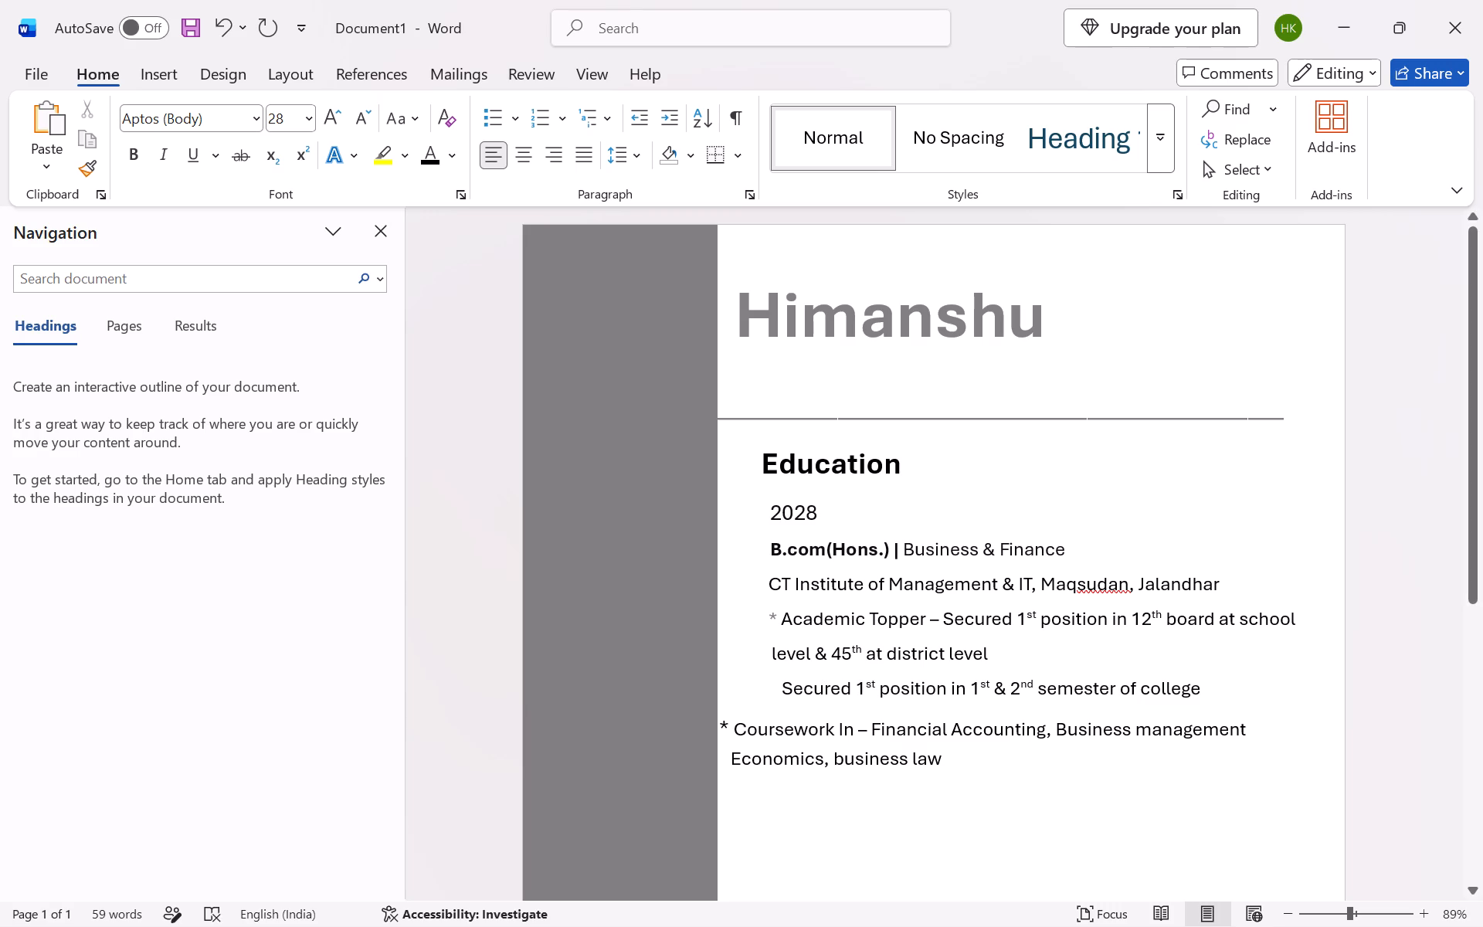
Add two more spaces before "level & 45th at district level" to align it with the semester line below.
click(755, 656)
key(space)
key(space)
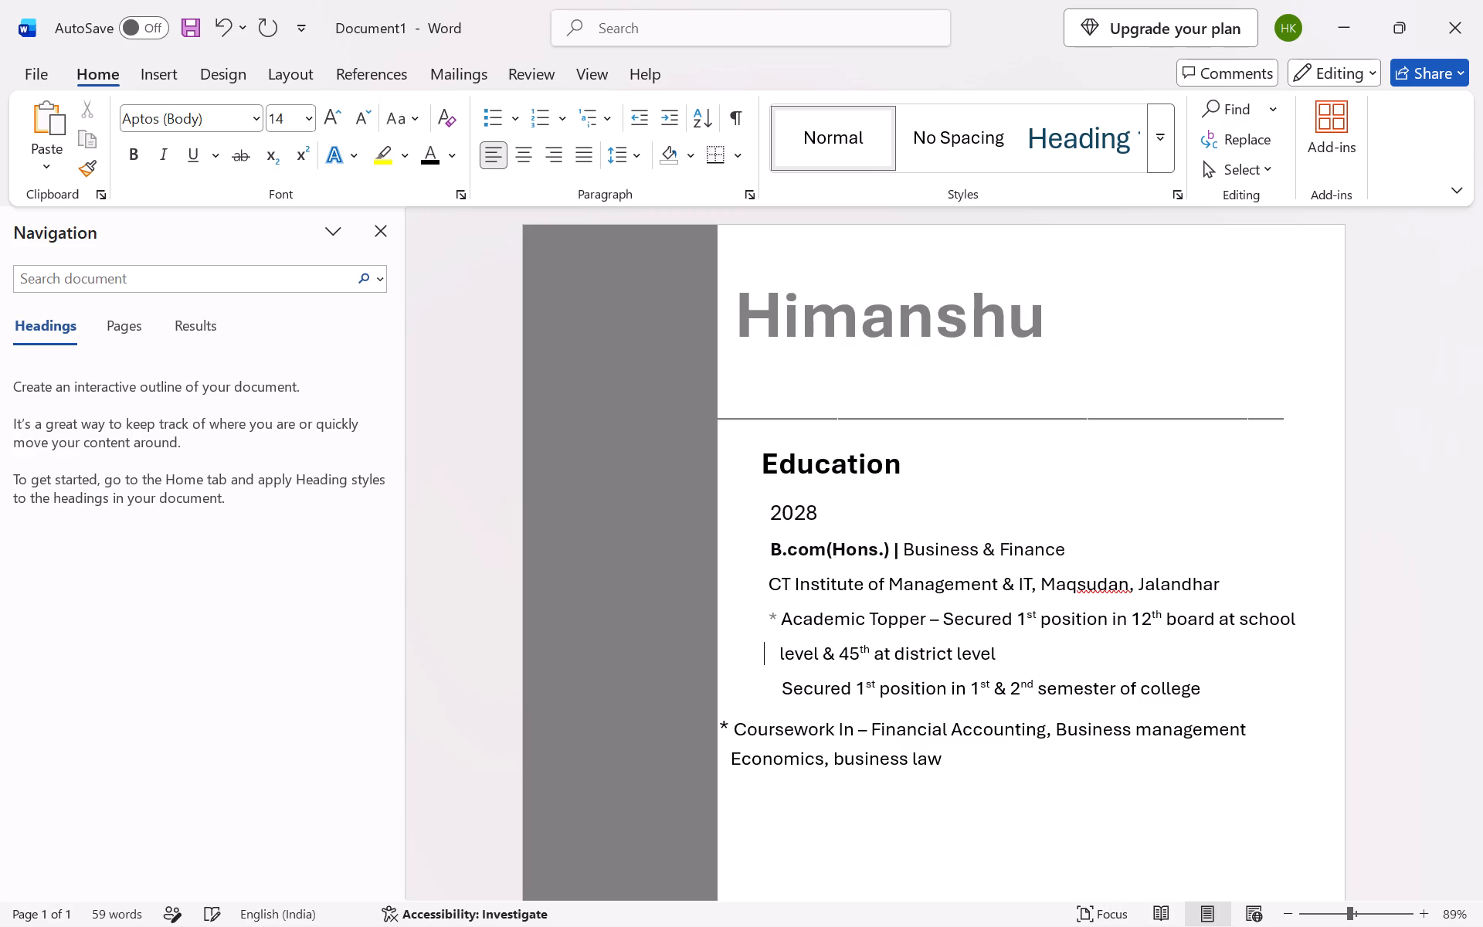
Indent the "* Coursework In" line with ten spaces so its asterisk lines up with the Academic Topper one.
click(721, 725)
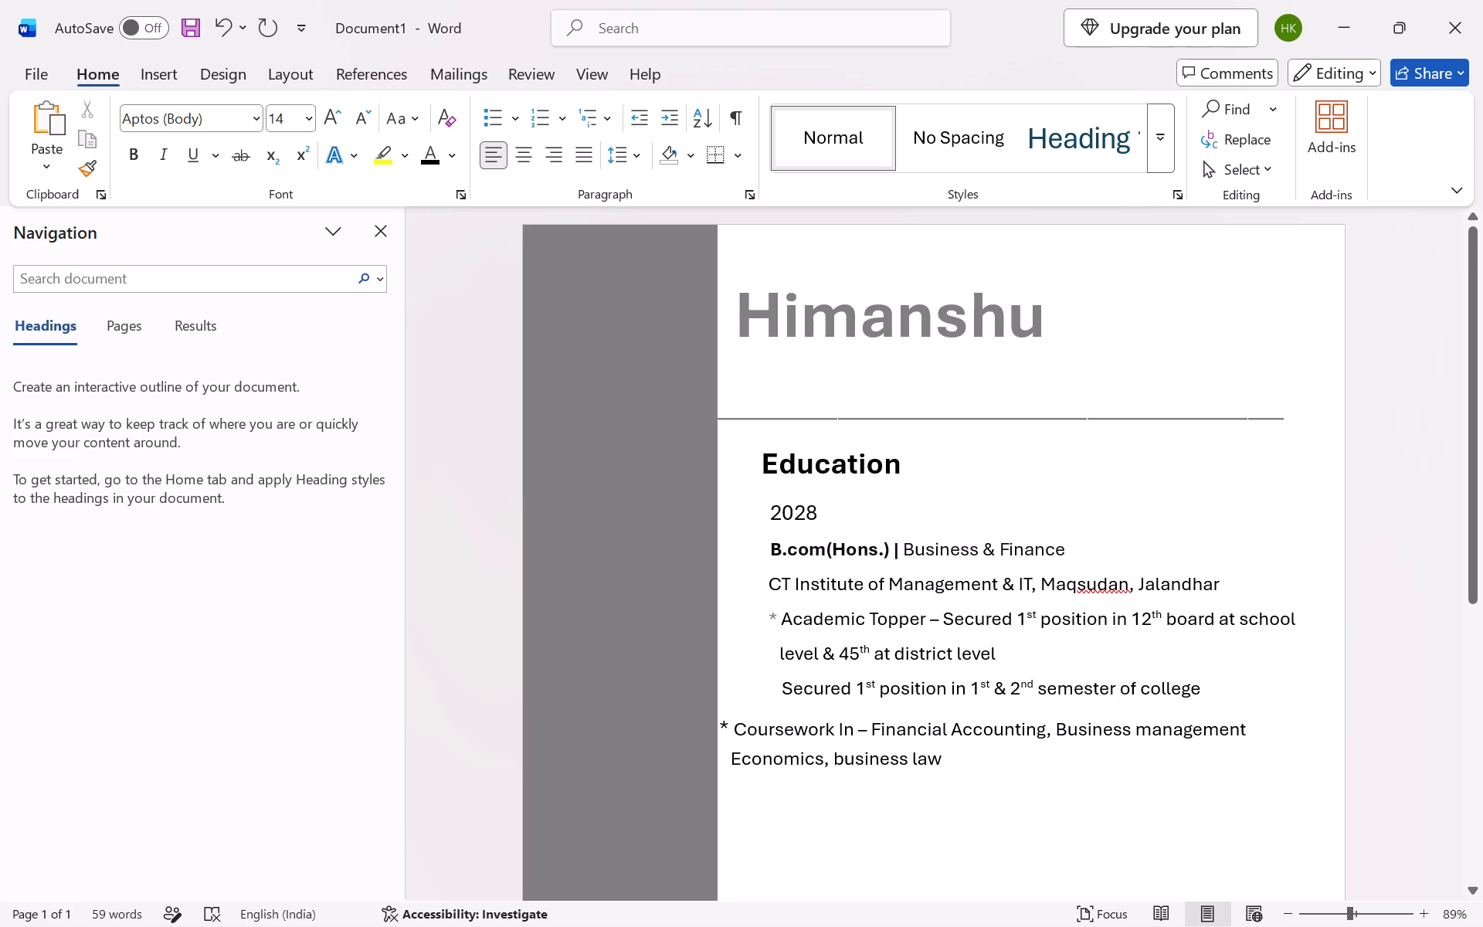
key(space)
key(space)
key(space)
key(space)
key(space)
key(space)
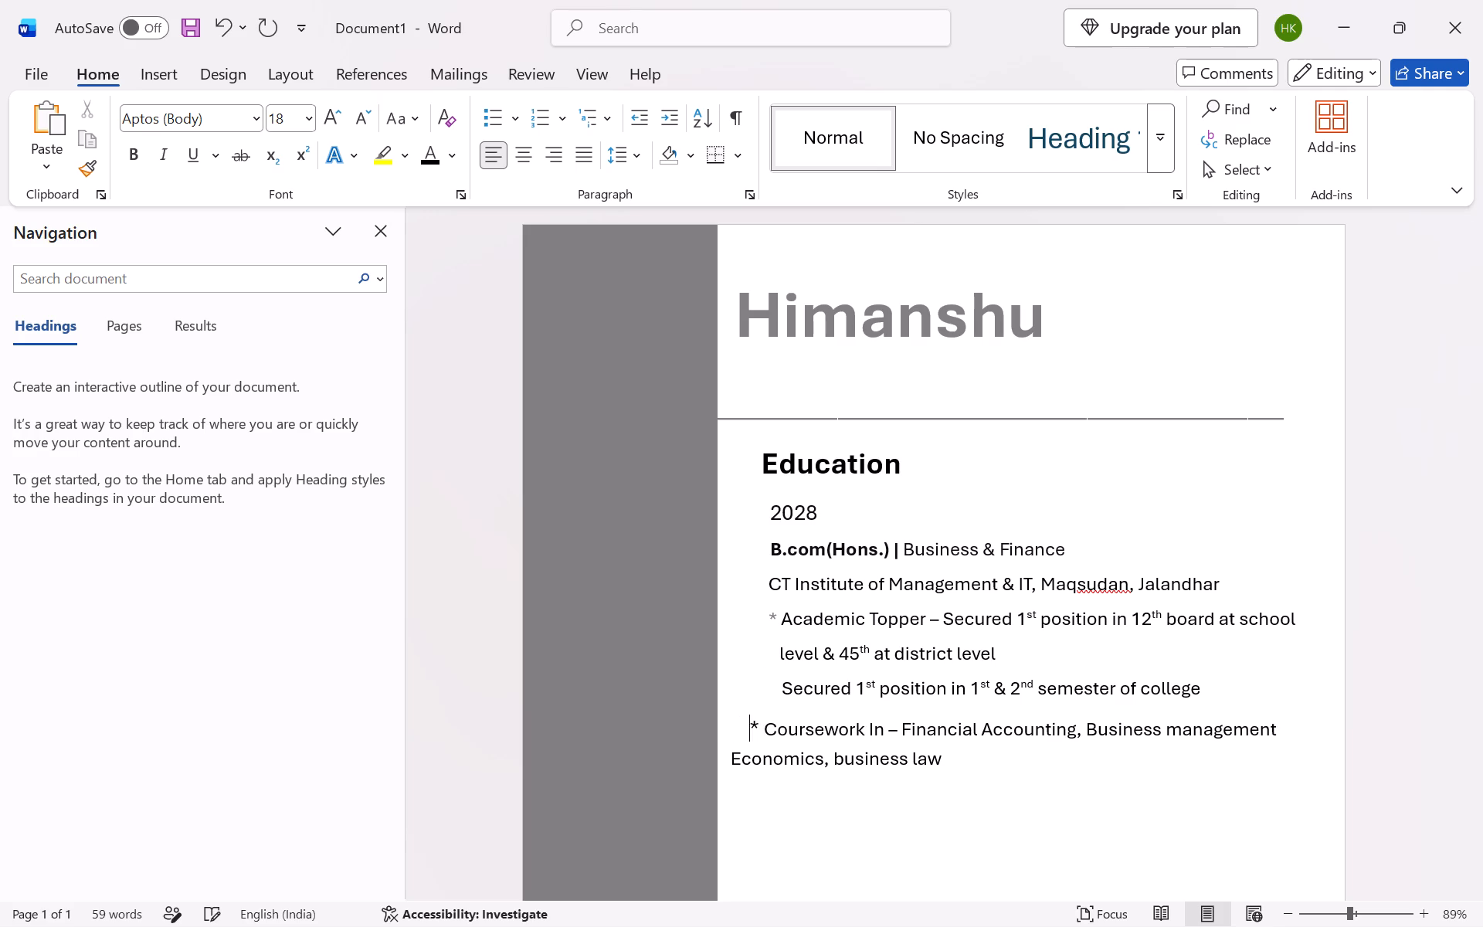
key(space)
key(space)
key(space)
key(space)
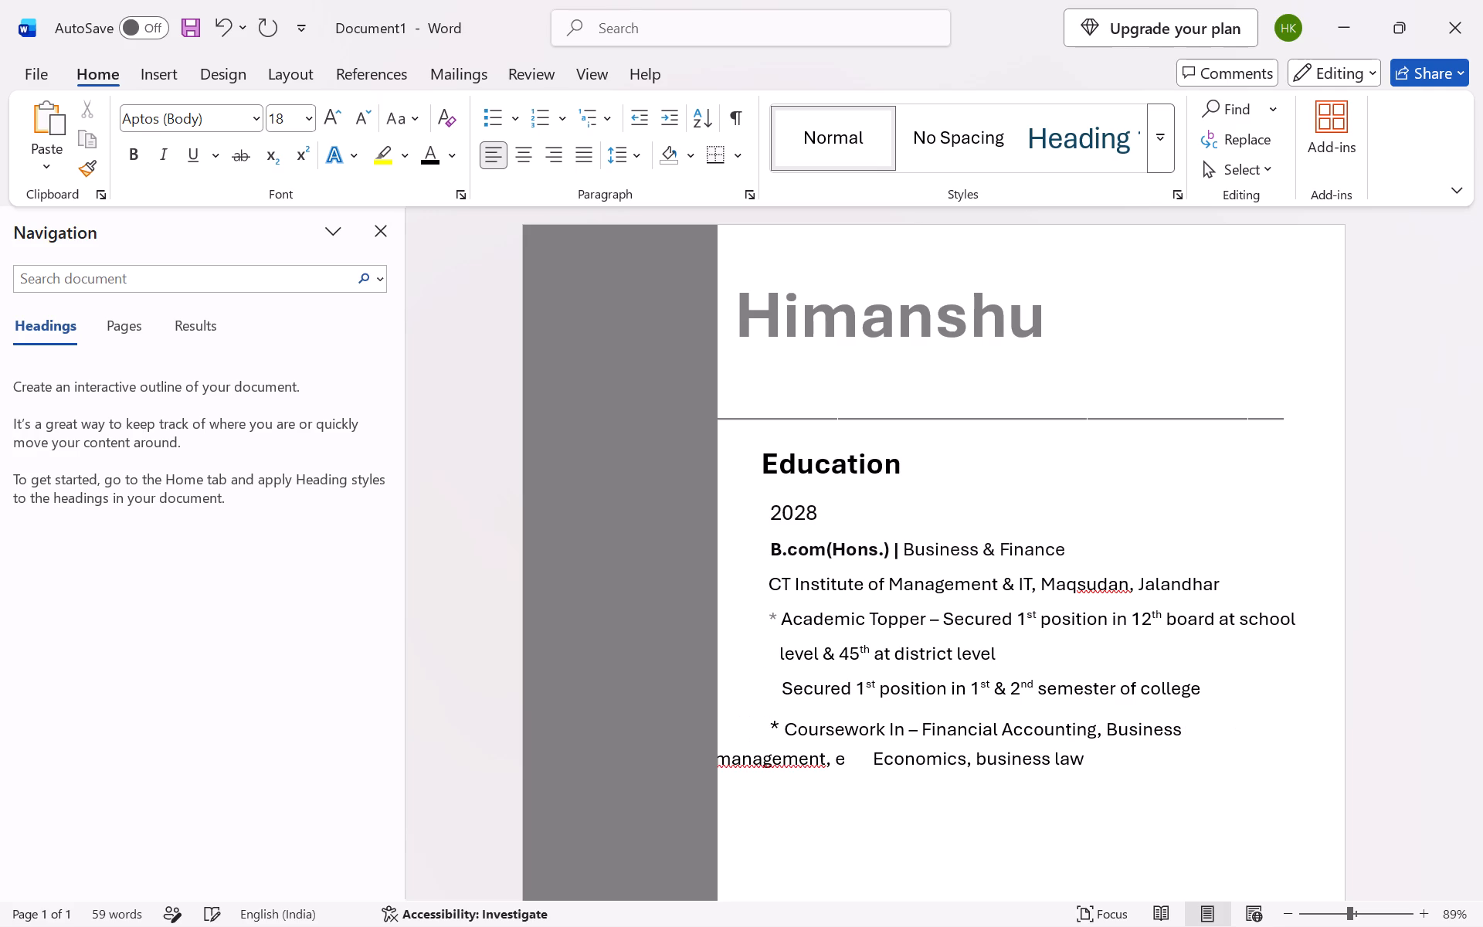
key(space)
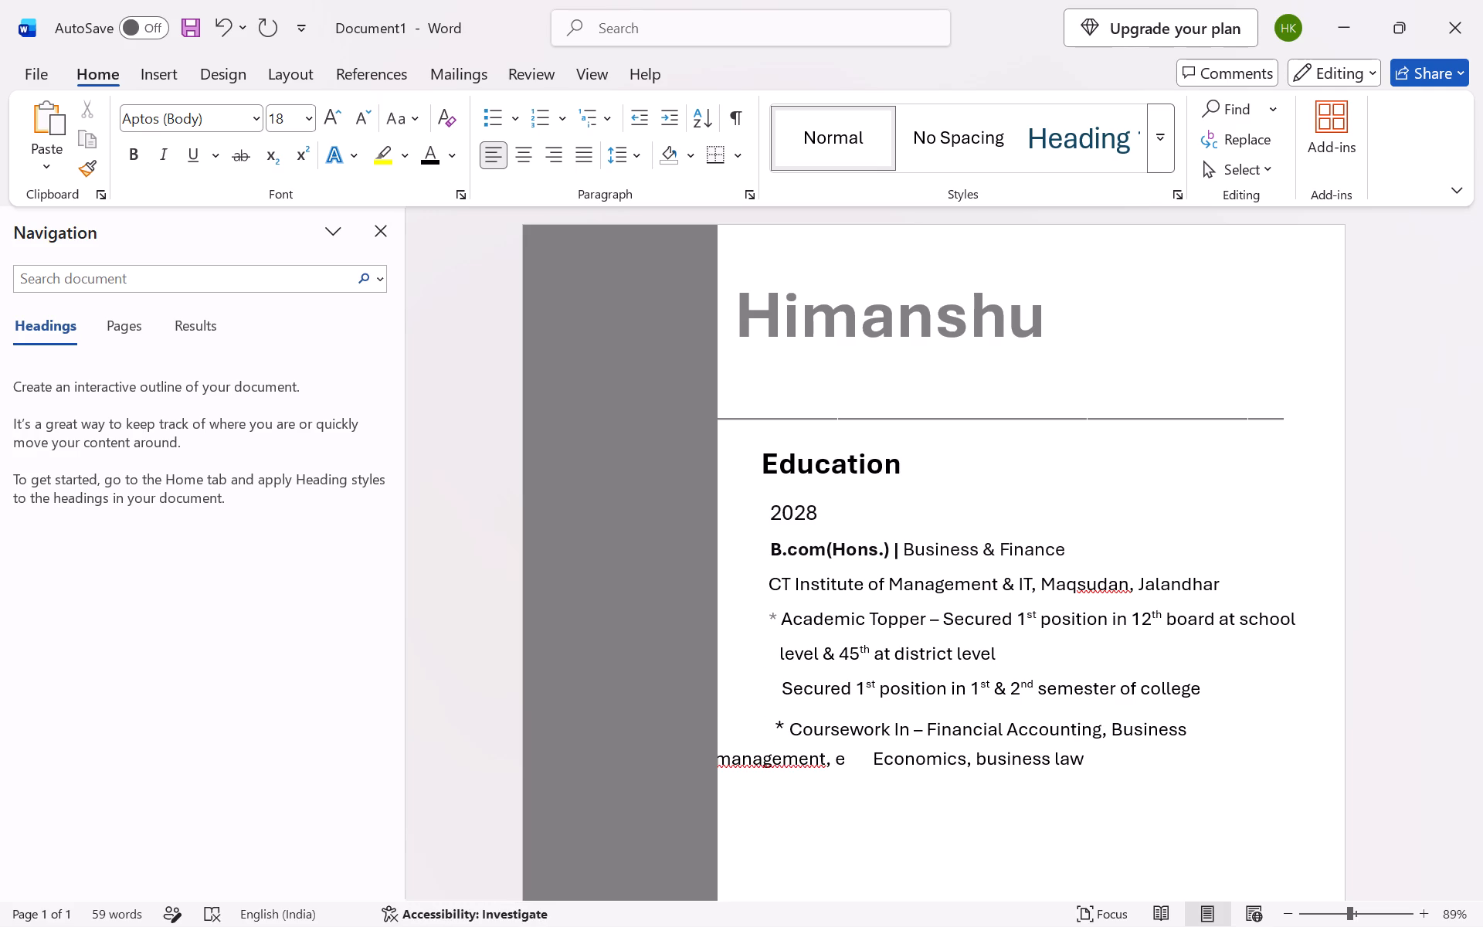
key(BackSpace)
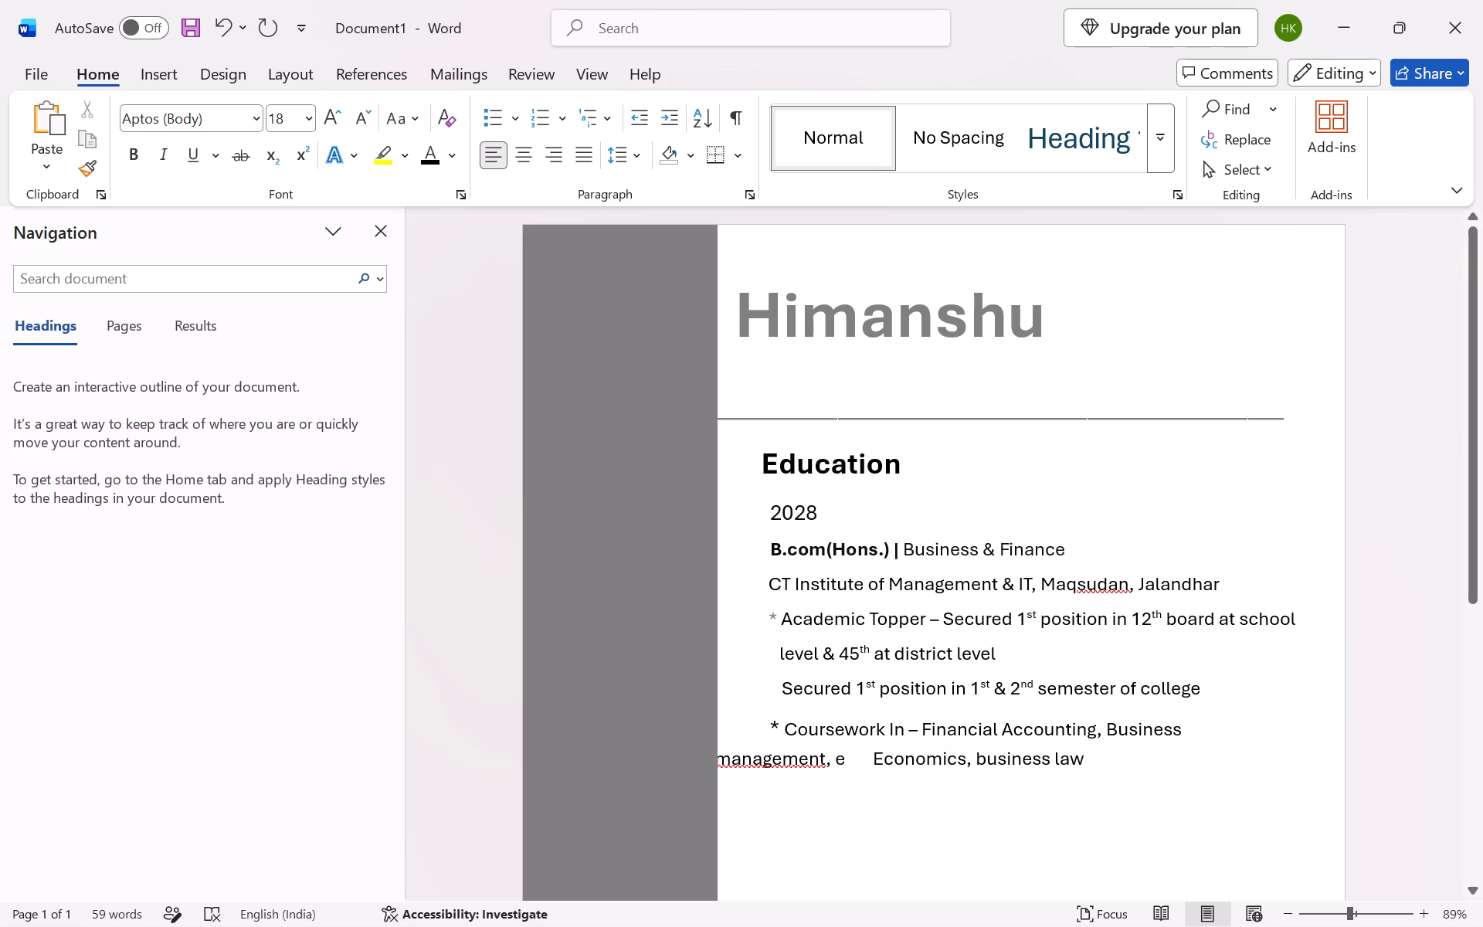
Indent the wrapped "management" line with fourteen spaces so it starts under the word "Coursework".
click(719, 761)
key(space)
key(space)
key(space)
key(space)
key(space)
key(space)
key(space)
key(space)
key(space)
key(space)
key(space)
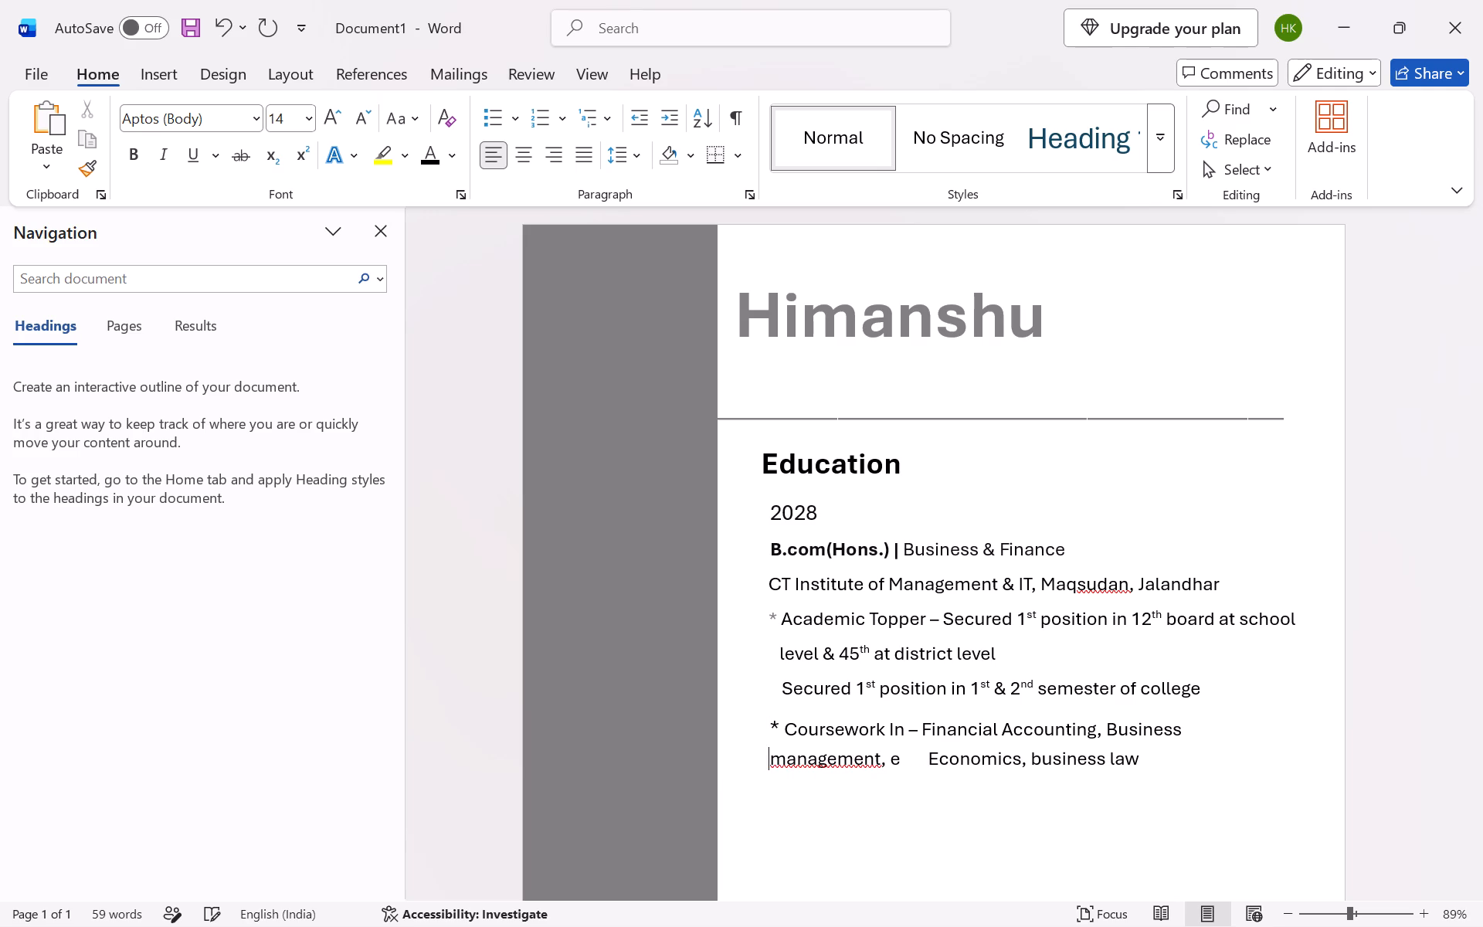
key(space)
key(space)
key(space)
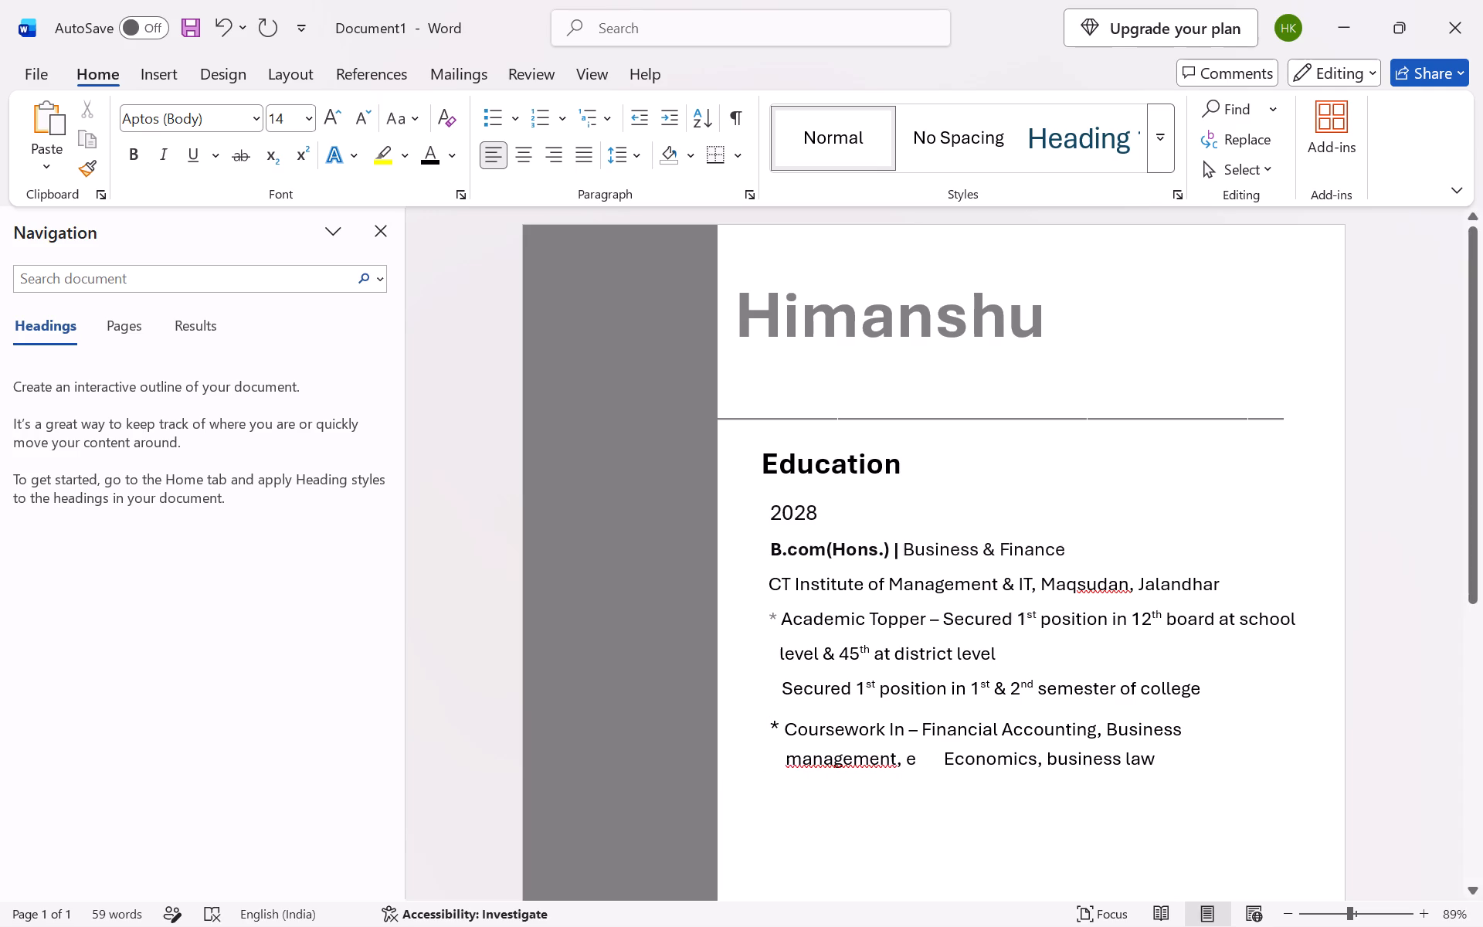
Delete the stray "e" and the extra spaces between "management," and "Economics", leaving a single space.
click(931, 765)
key(BackSpace)
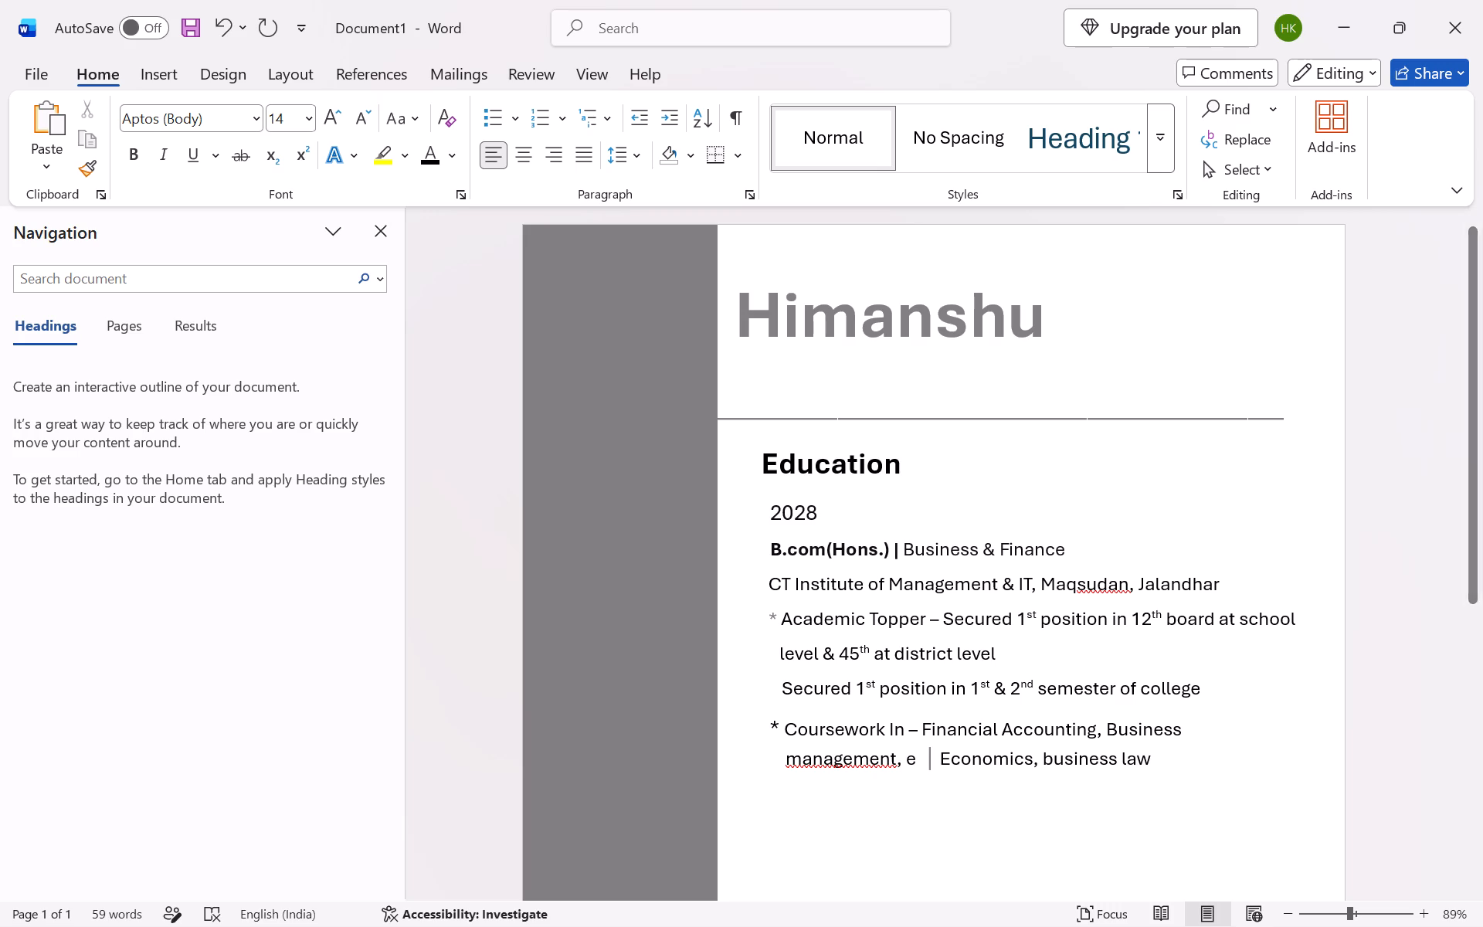
key(BackSpace)
key(BackSpace)
key(BackSpace)
key(BackSpace)
key(BackSpace)
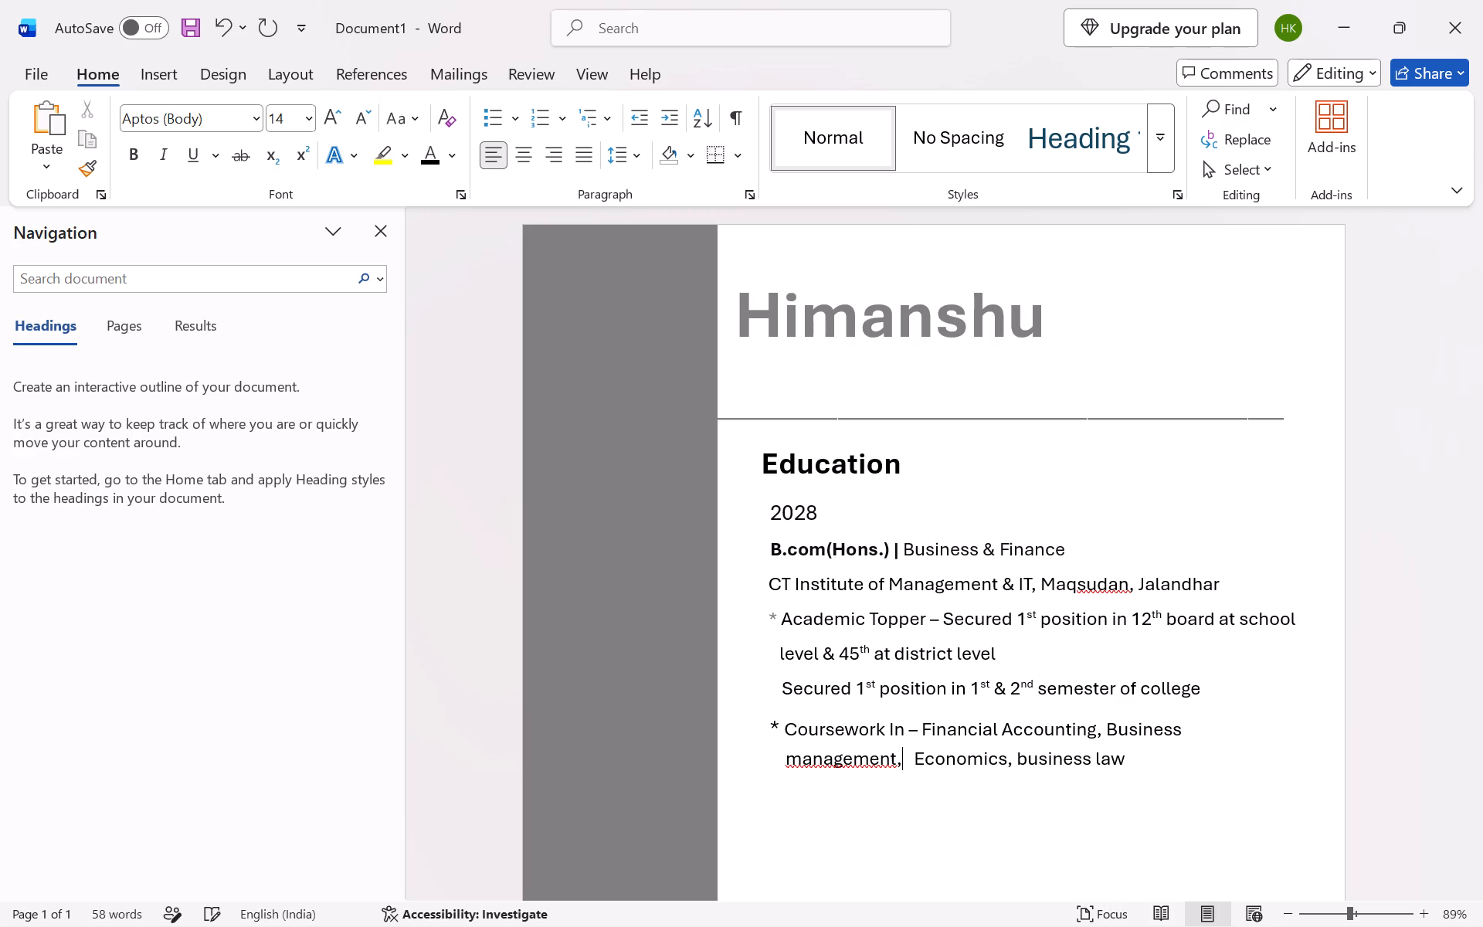
click(913, 762)
key(BackSpace)
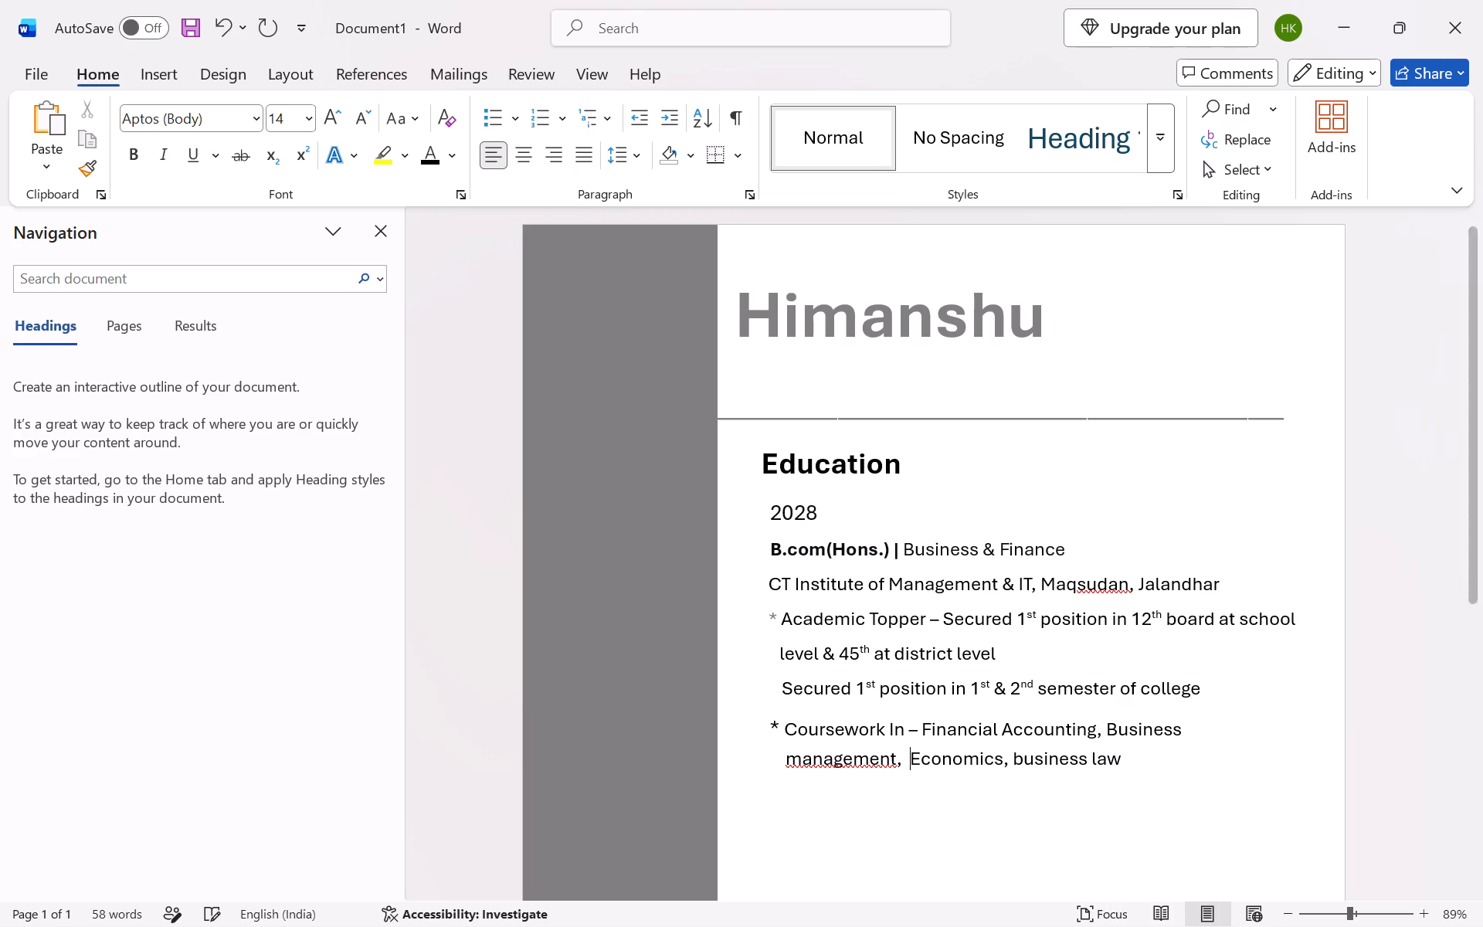
key(BackSpace)
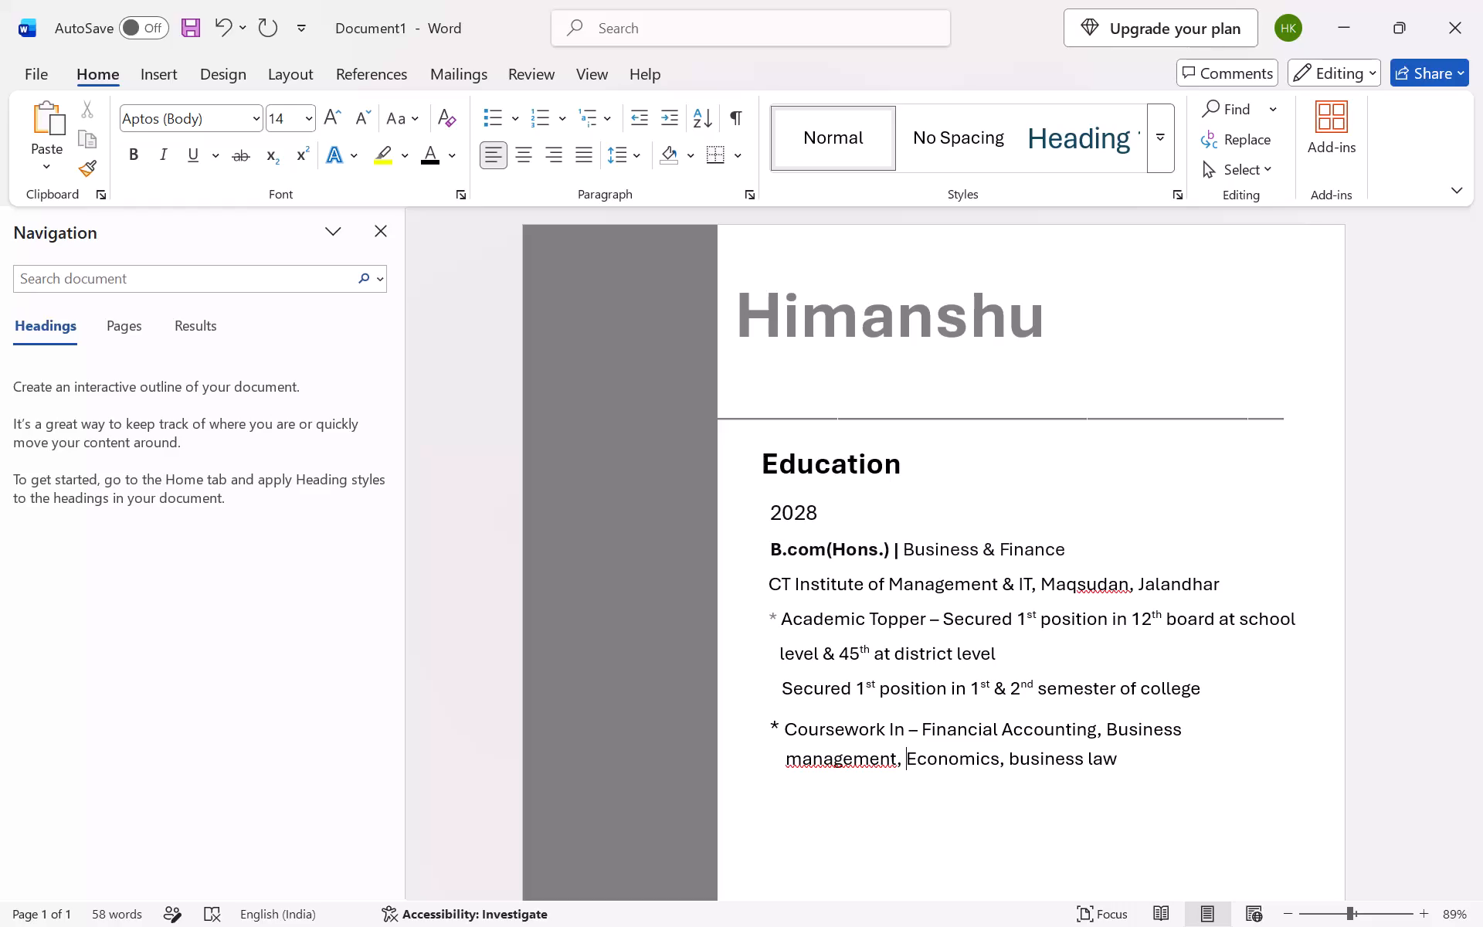
double_click(913, 762)
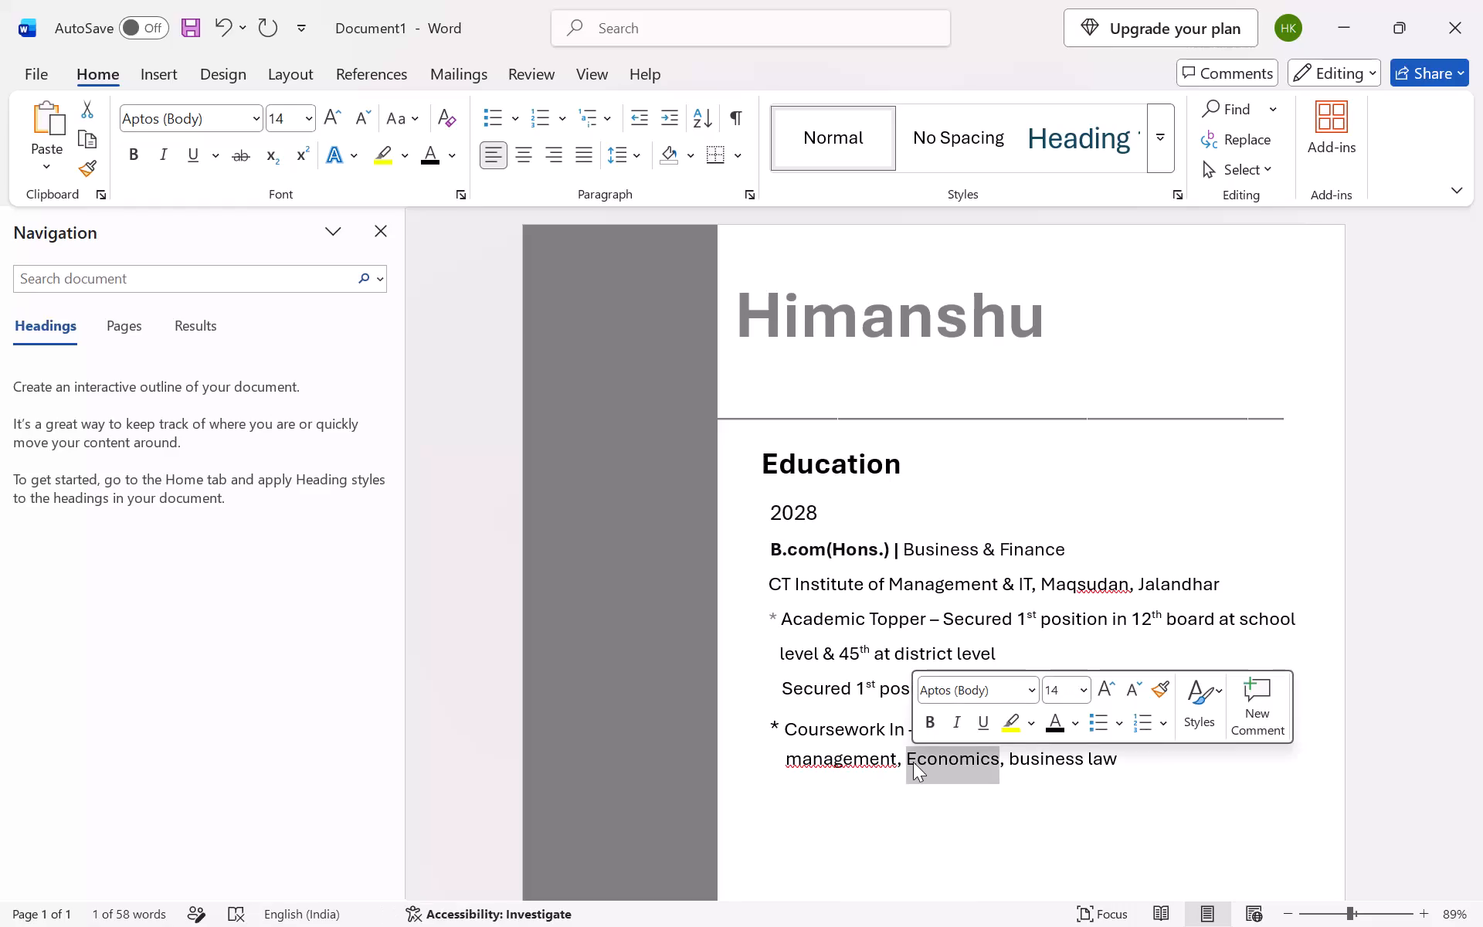
click(874, 840)
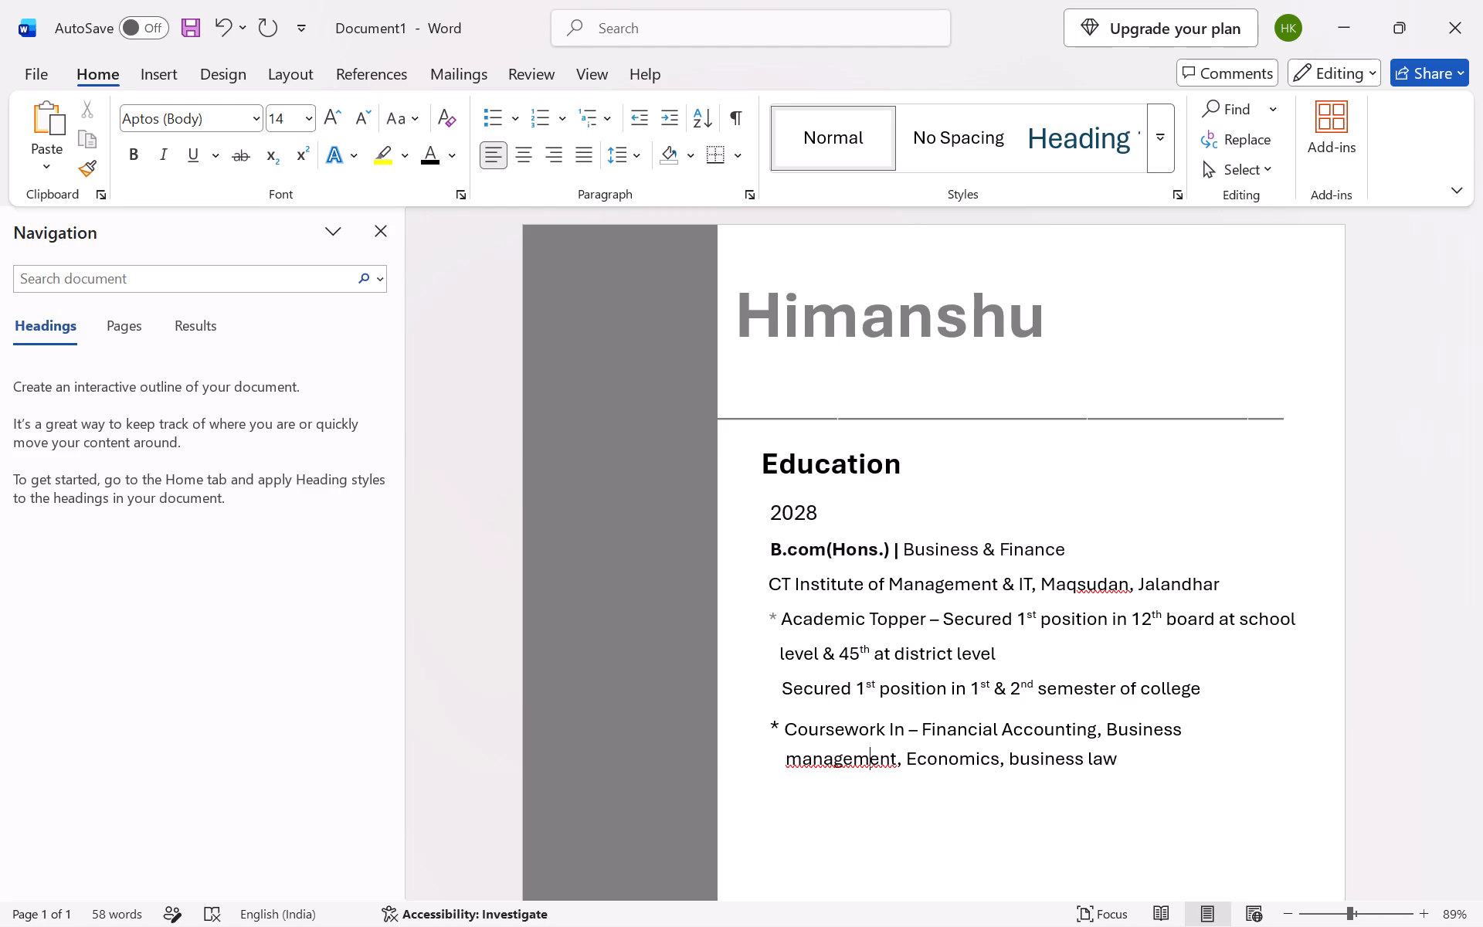
Indent the large grey name heading with seven spaces to line up with the Education heading.
click(728, 419)
click(728, 311)
key(space)
key(space)
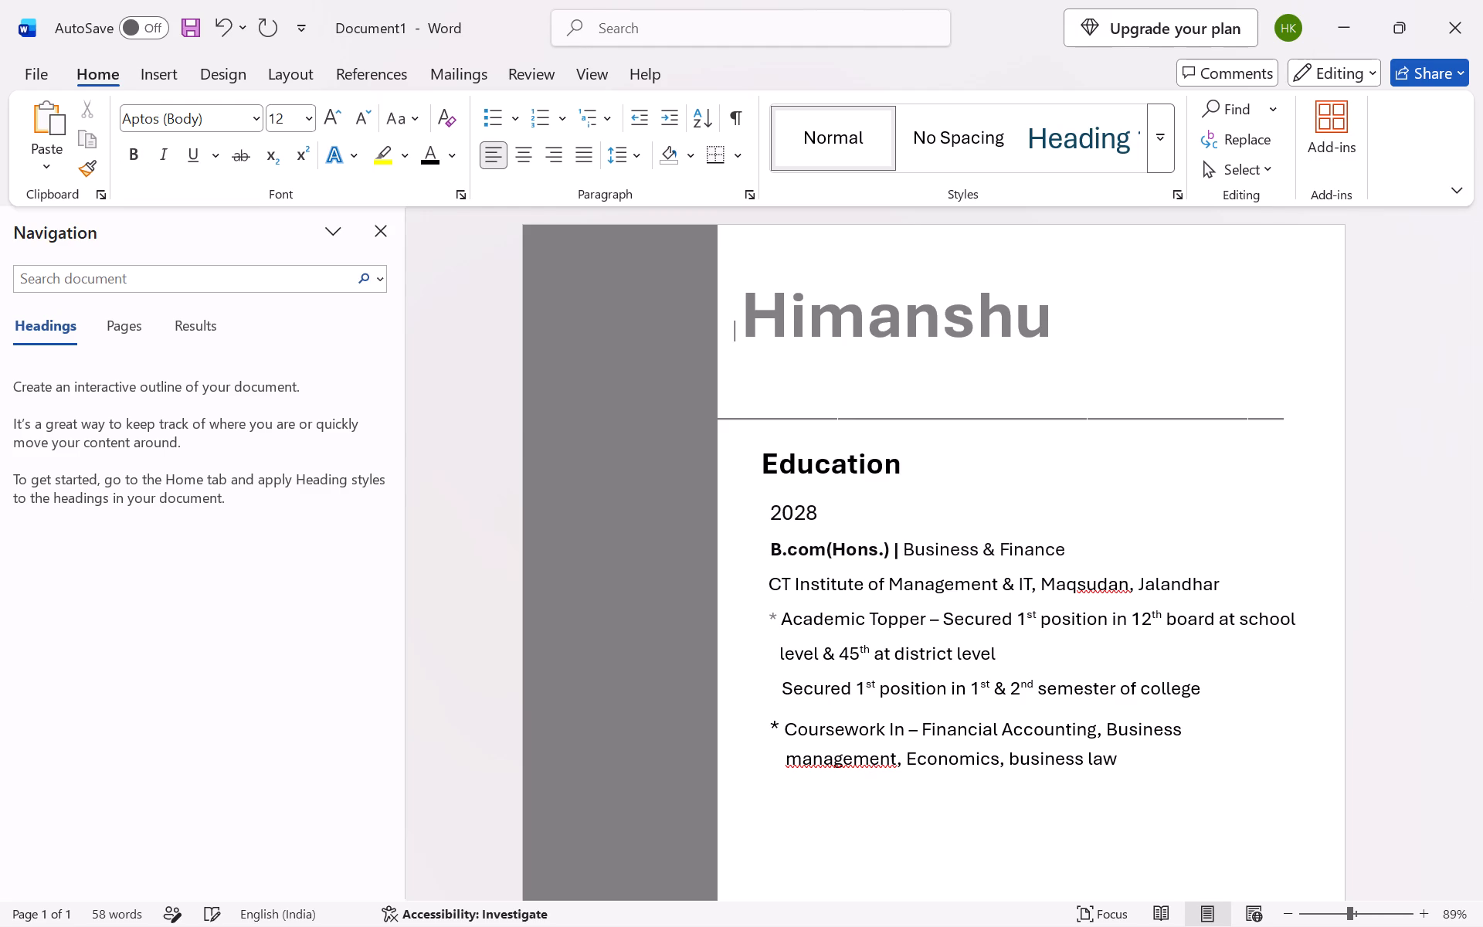
key(space)
key(space)
key(space)
key(space)
key(space)
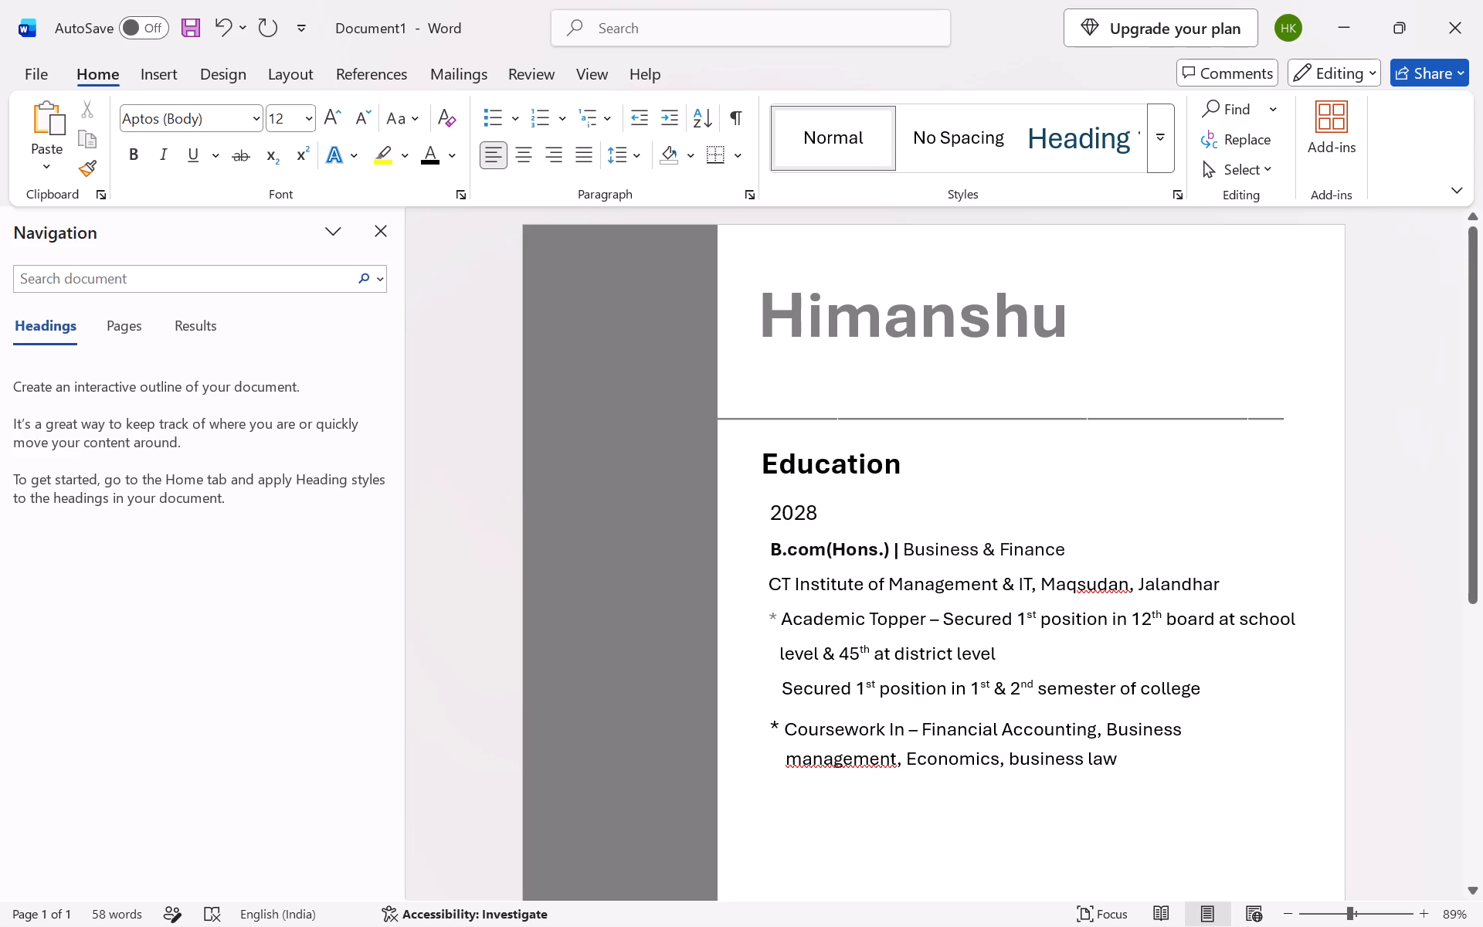
Add one more space before each line from the "Education" heading down to the "* Academic Topper" line.
click(751, 459)
key(space)
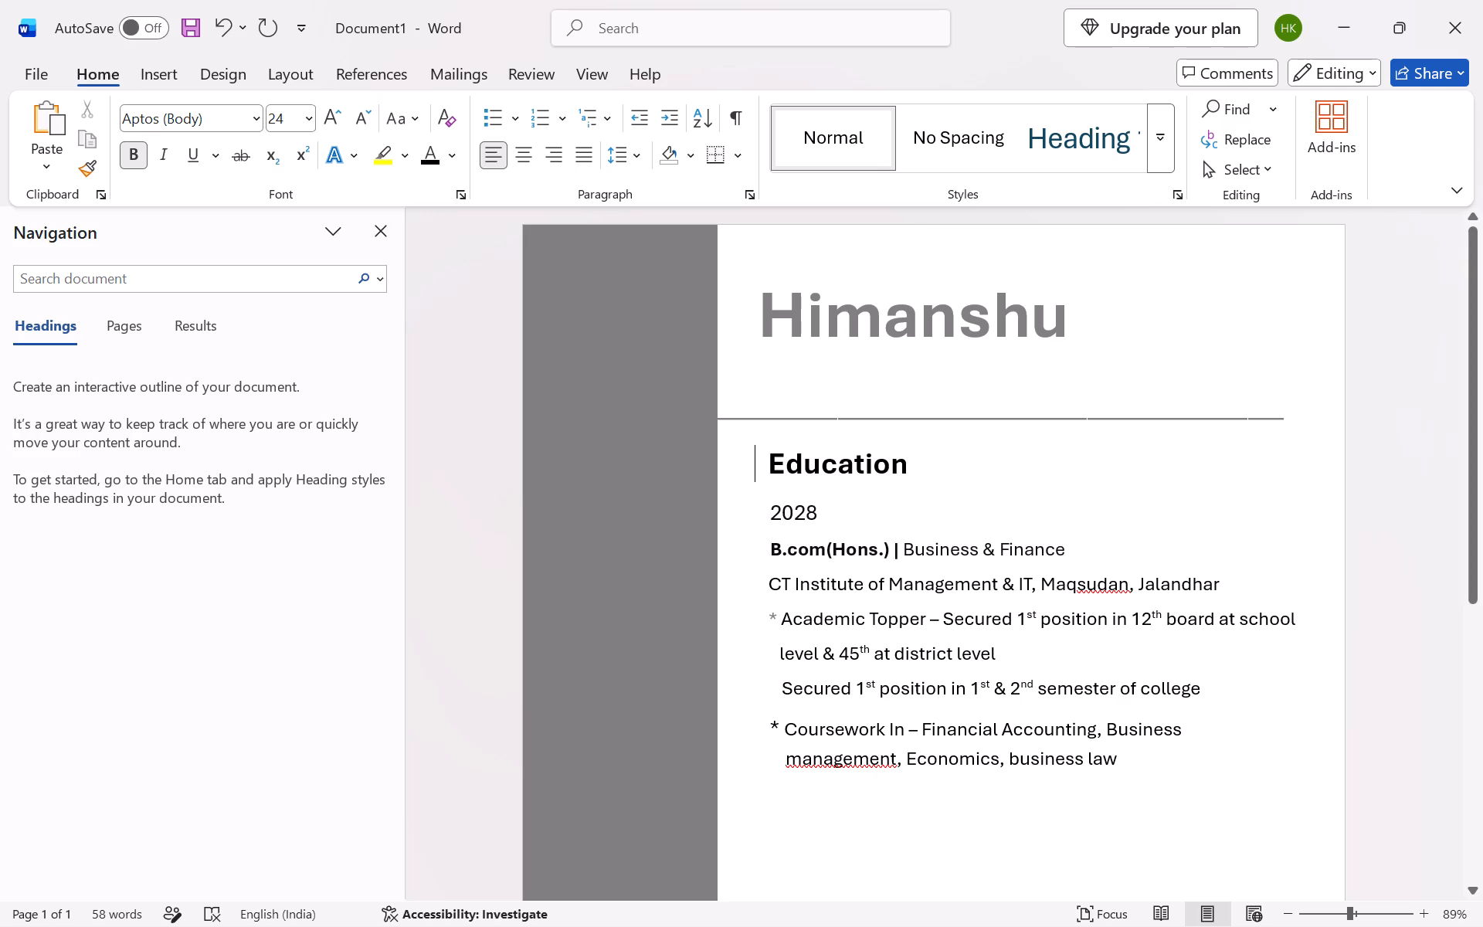
click(756, 505)
key(space)
click(762, 541)
key(space)
click(762, 580)
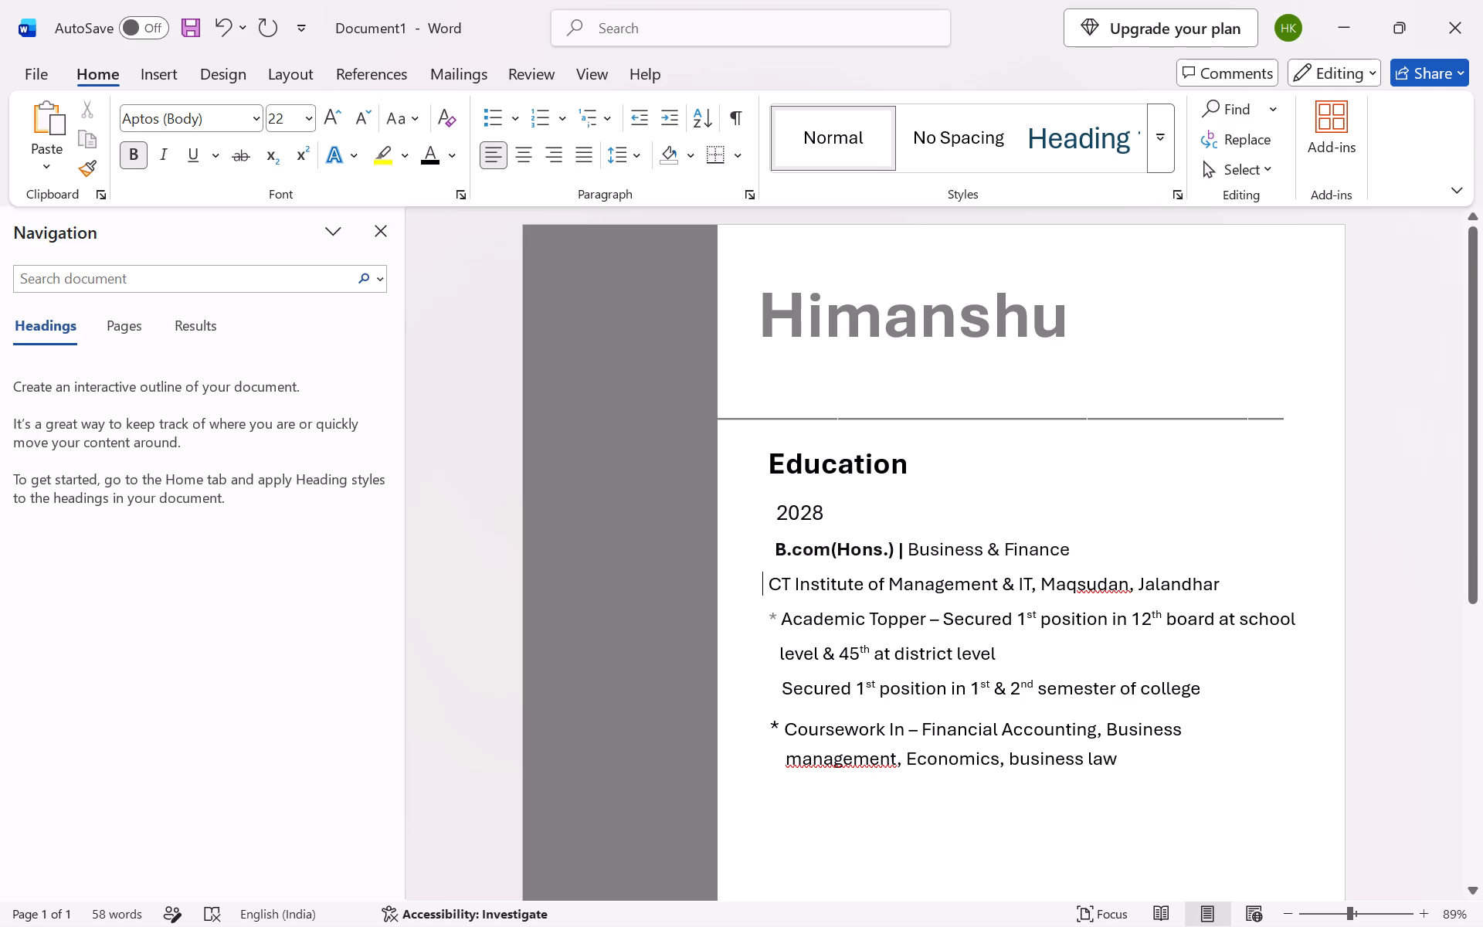
key(space)
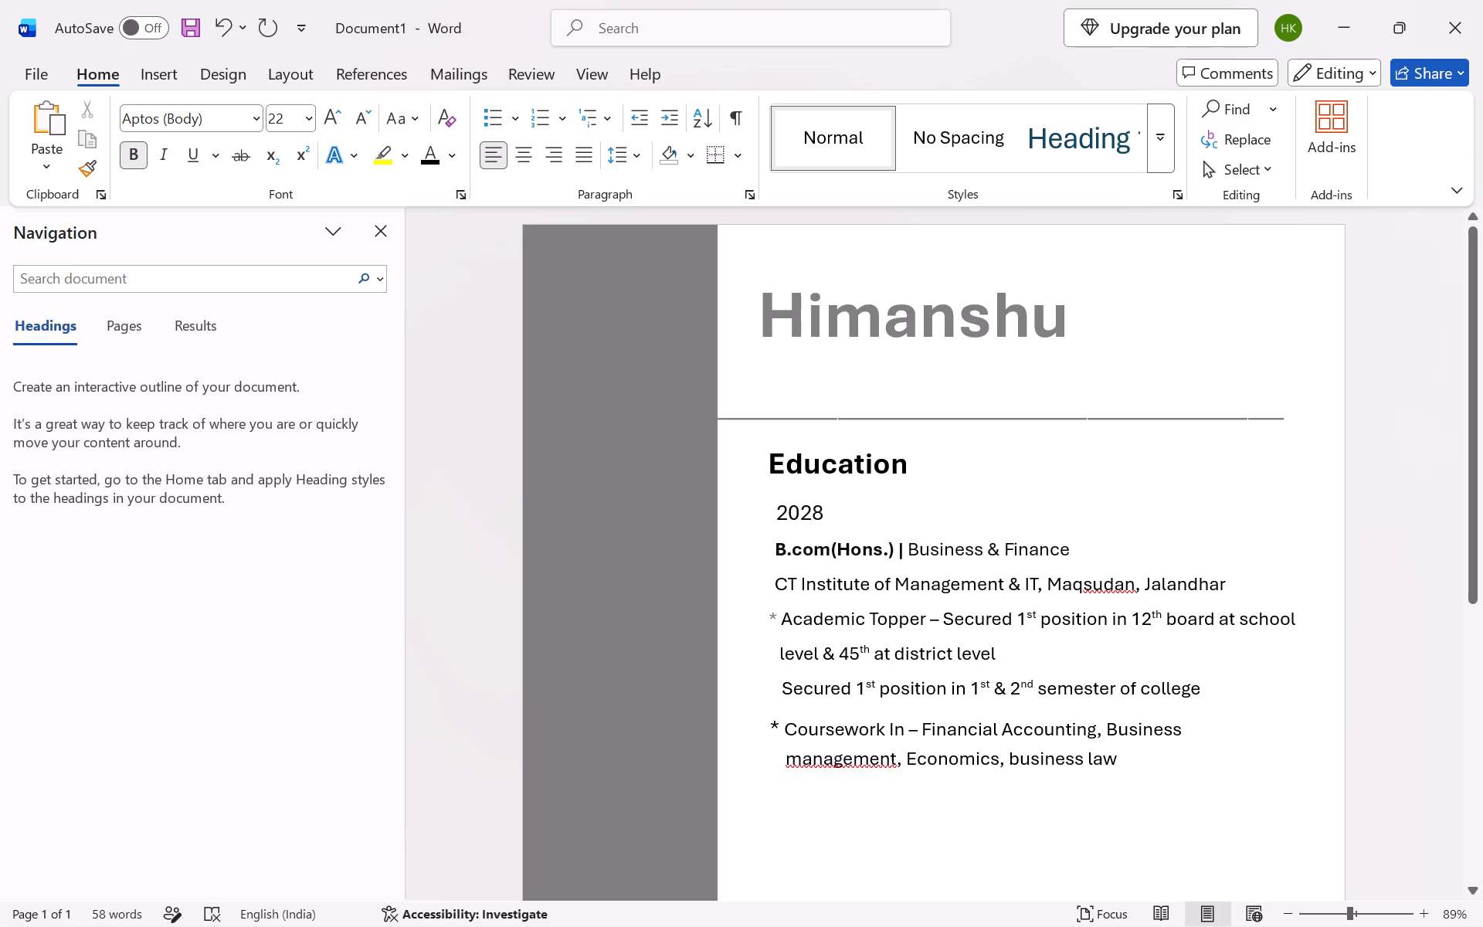
click(768, 613)
key(space)
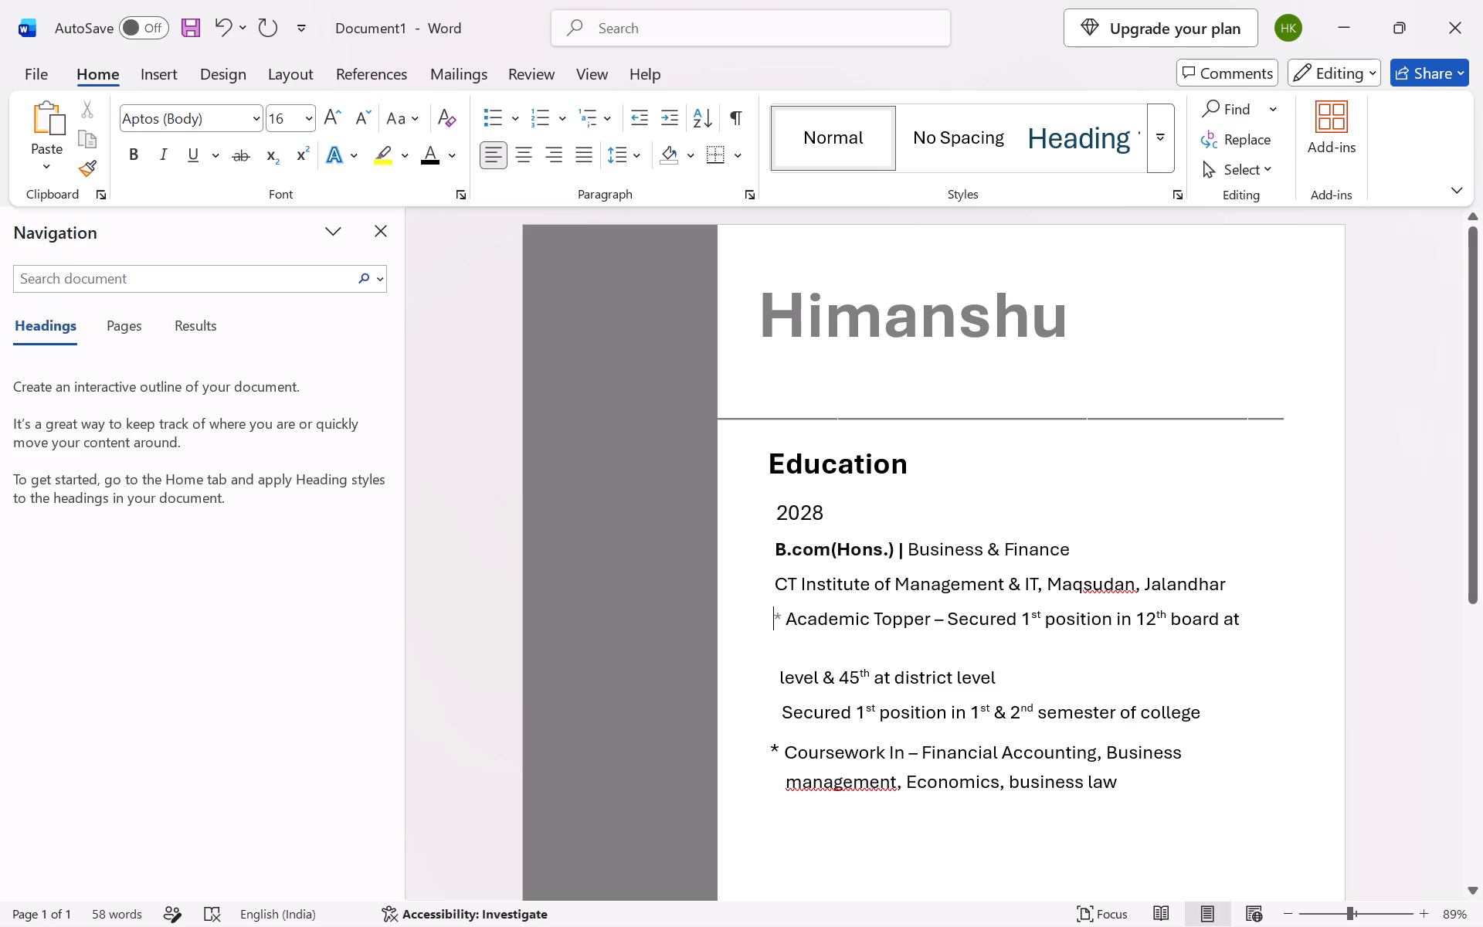
Insert the word "school" before "level & 45th at district level", leaving a single space between "school" and "level".
click(772, 682)
key(space)
key(space)
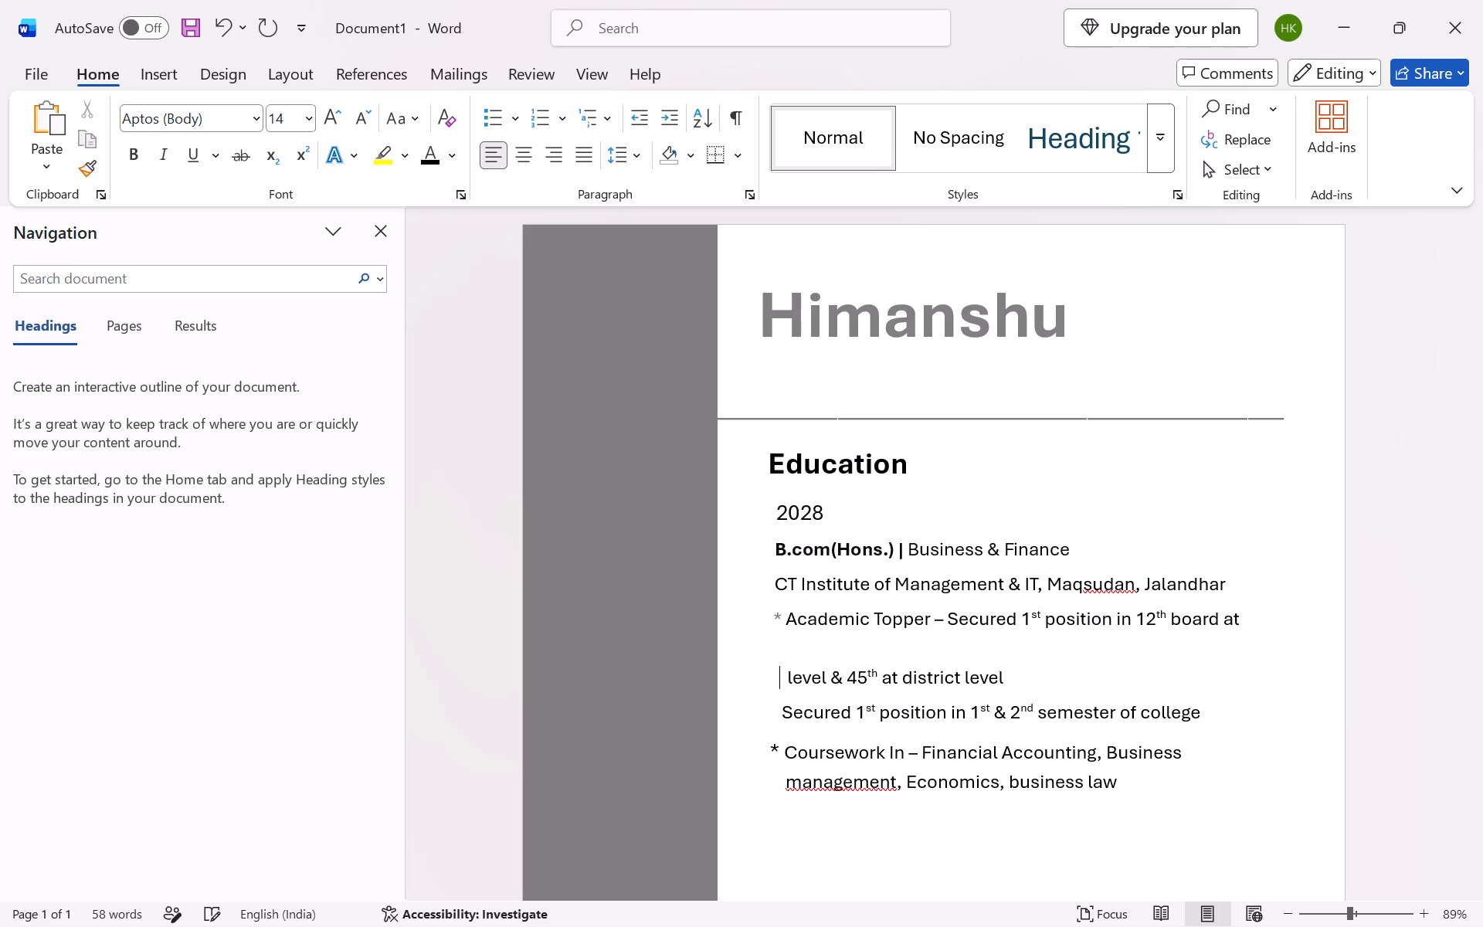
key(shift+s)
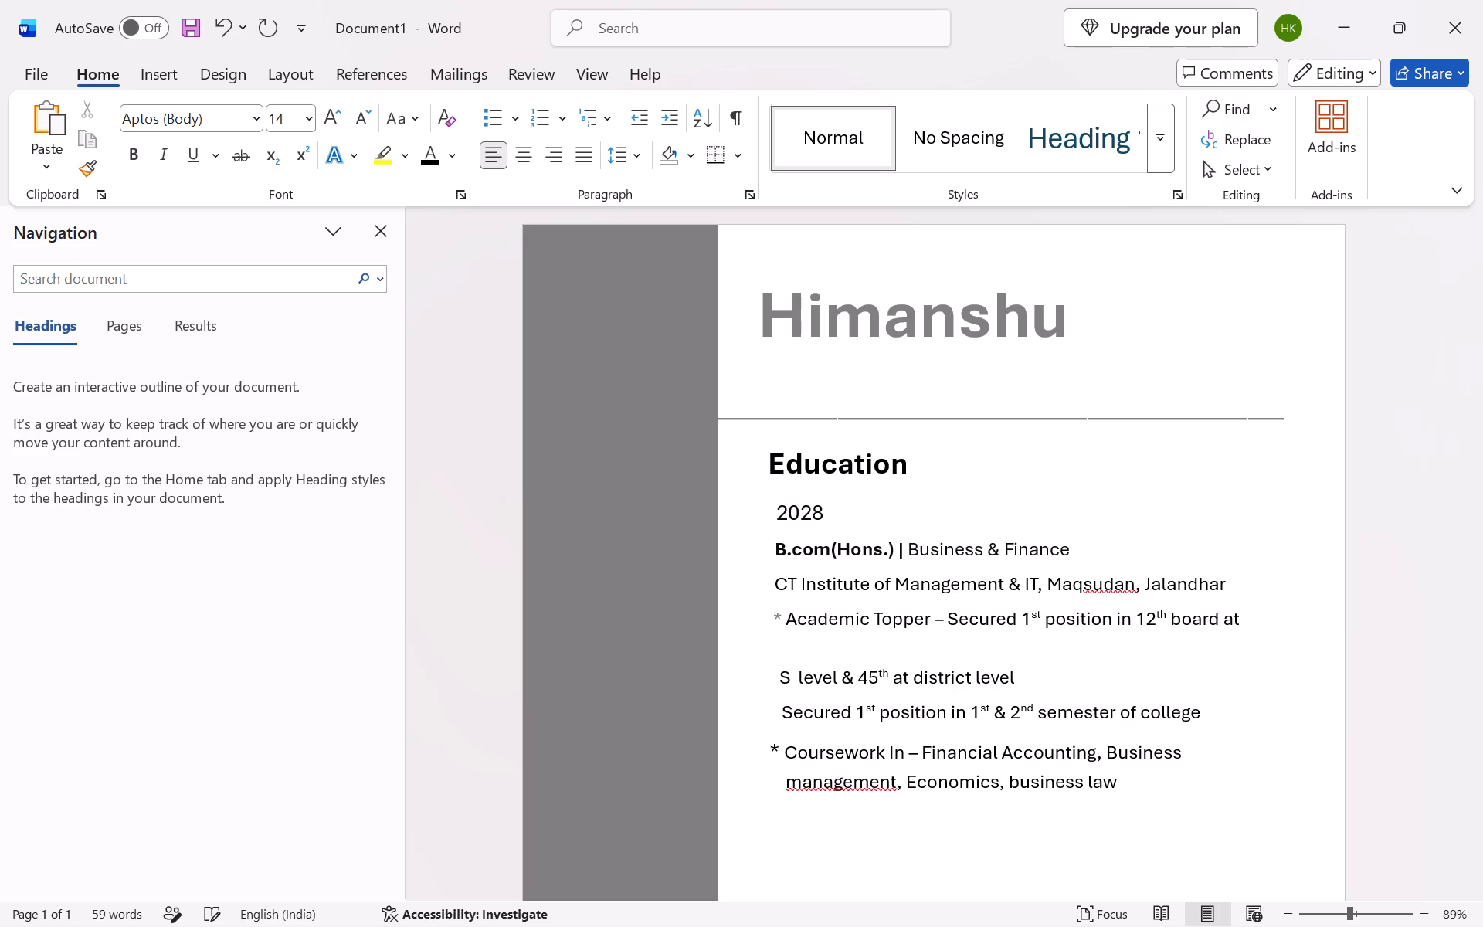
key(c)
key(BackSpace)
key(BackSpace)
text(school)
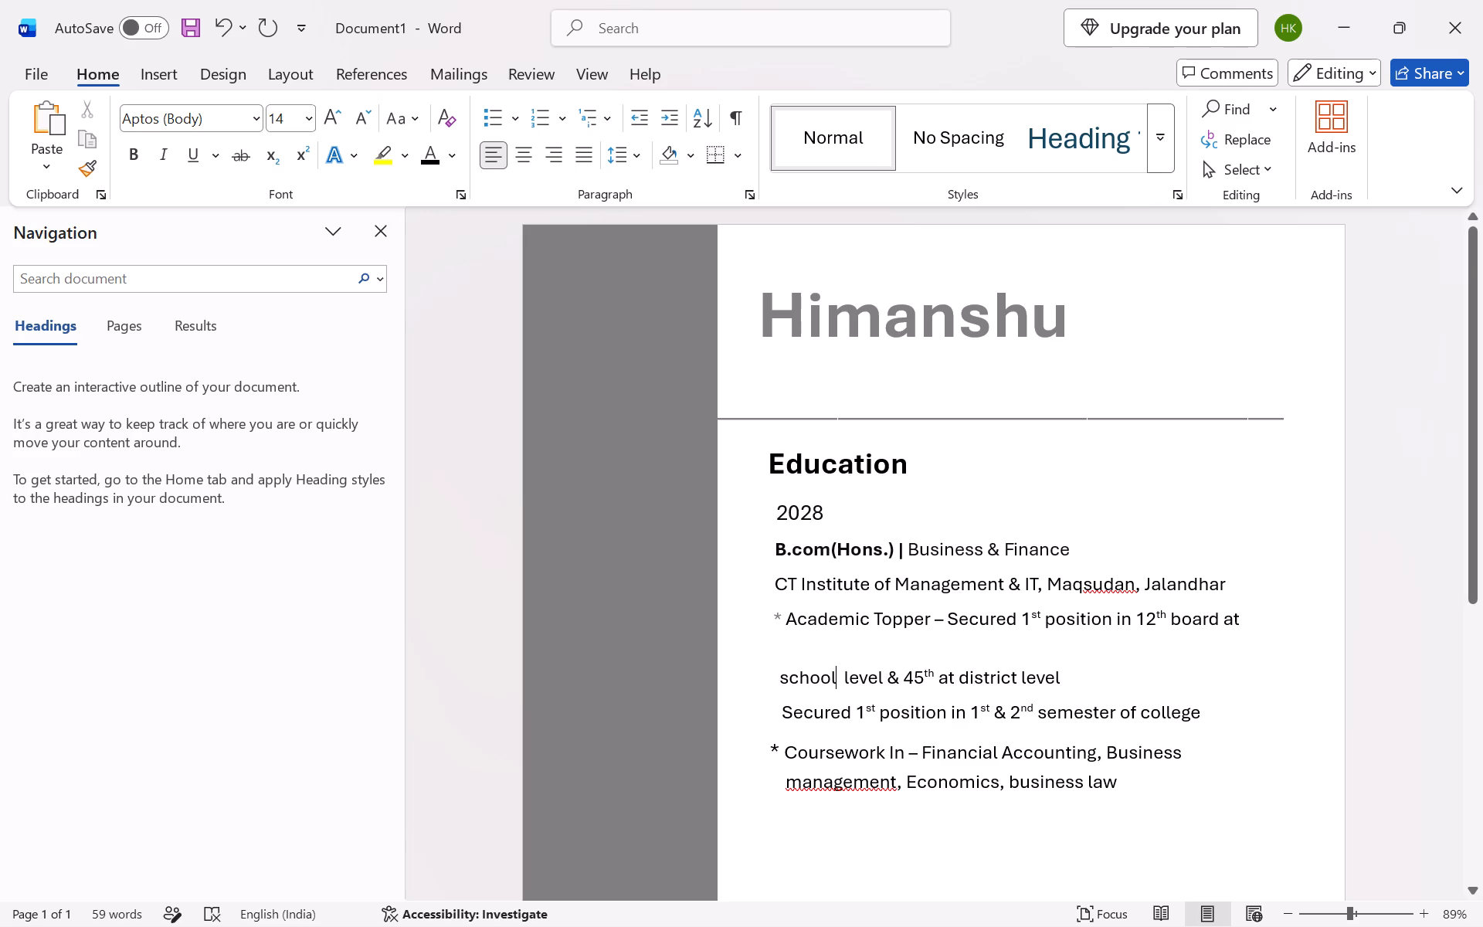
click(839, 677)
key(BackSpace)
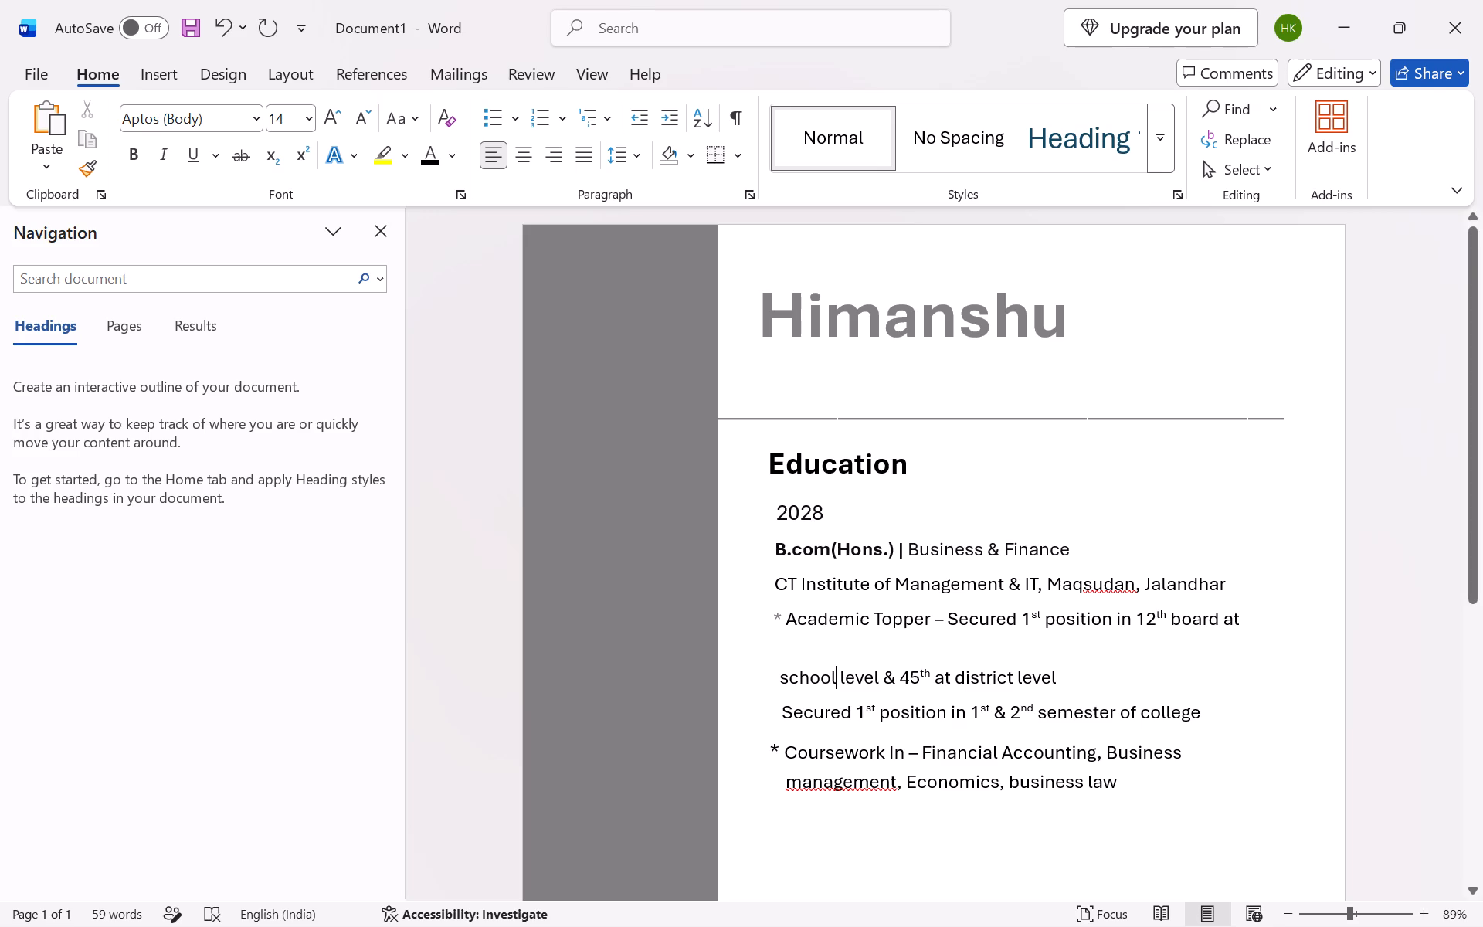
Delete the stray text inside the grey sidebar shape.
drag(765, 613, 779, 621)
drag(779, 621, 1084, 682)
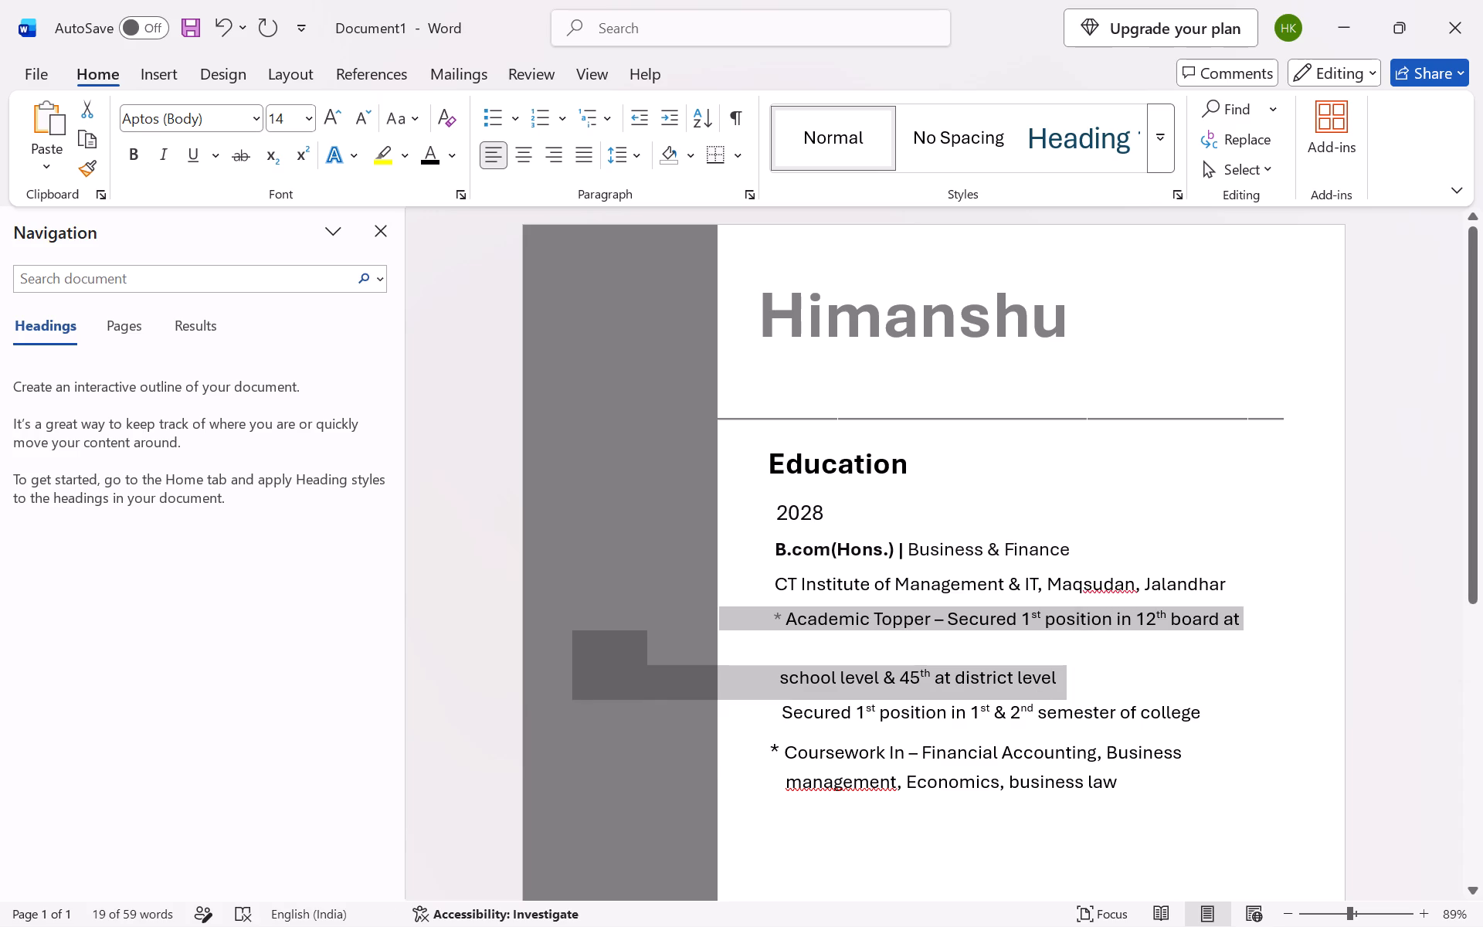
click(648, 640)
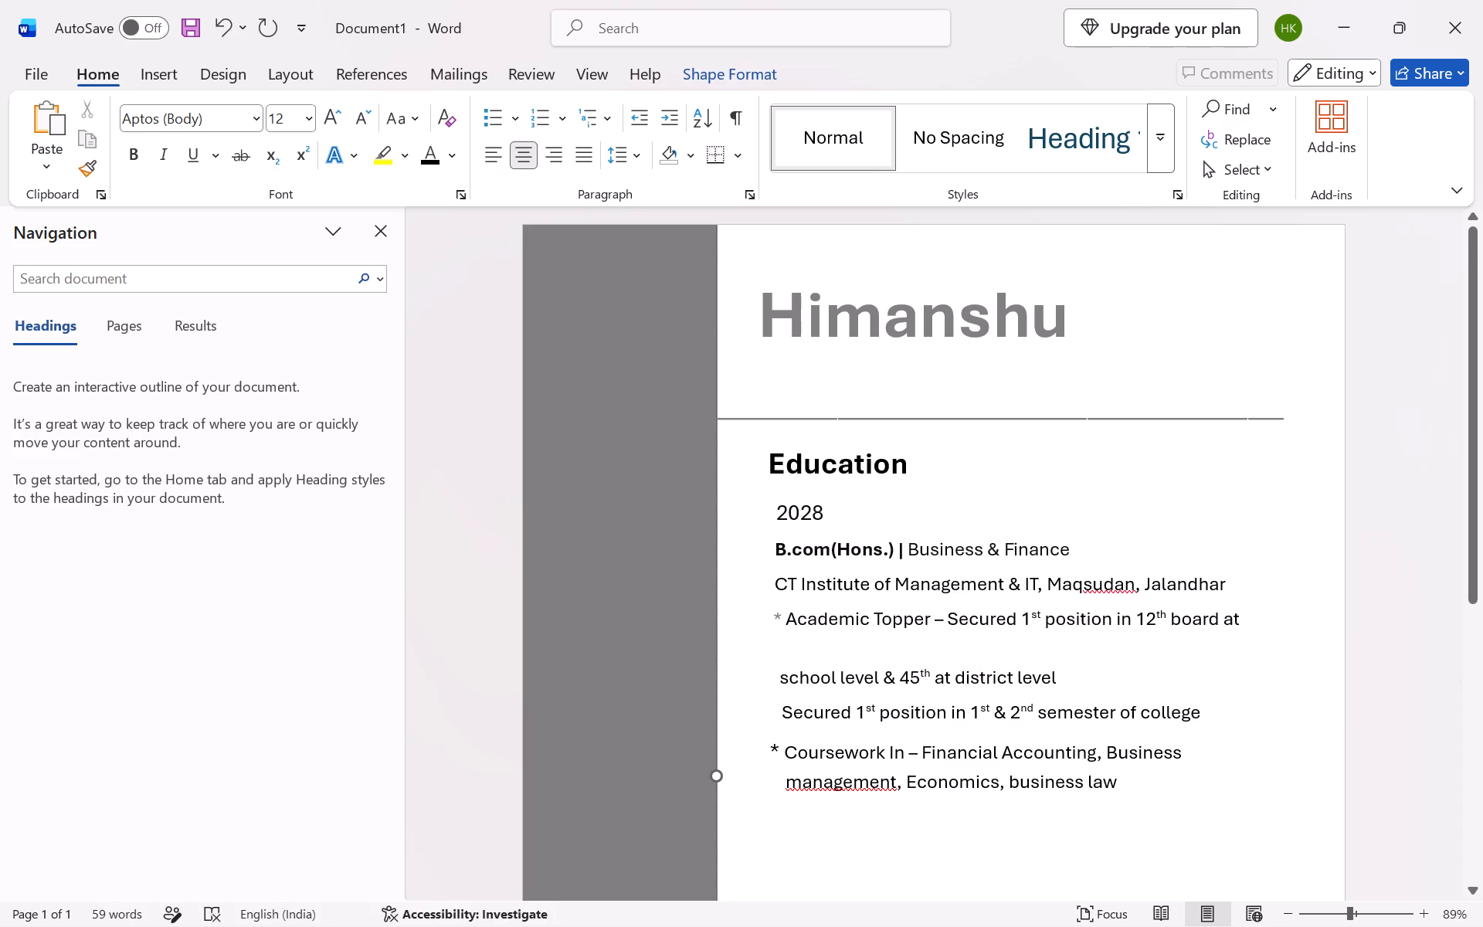
key(BackSpace)
key(BackSpace)
key(BackSpace)
key(BackSpace)
key(BackSpace)
key(BackSpace)
key(BackSpace)
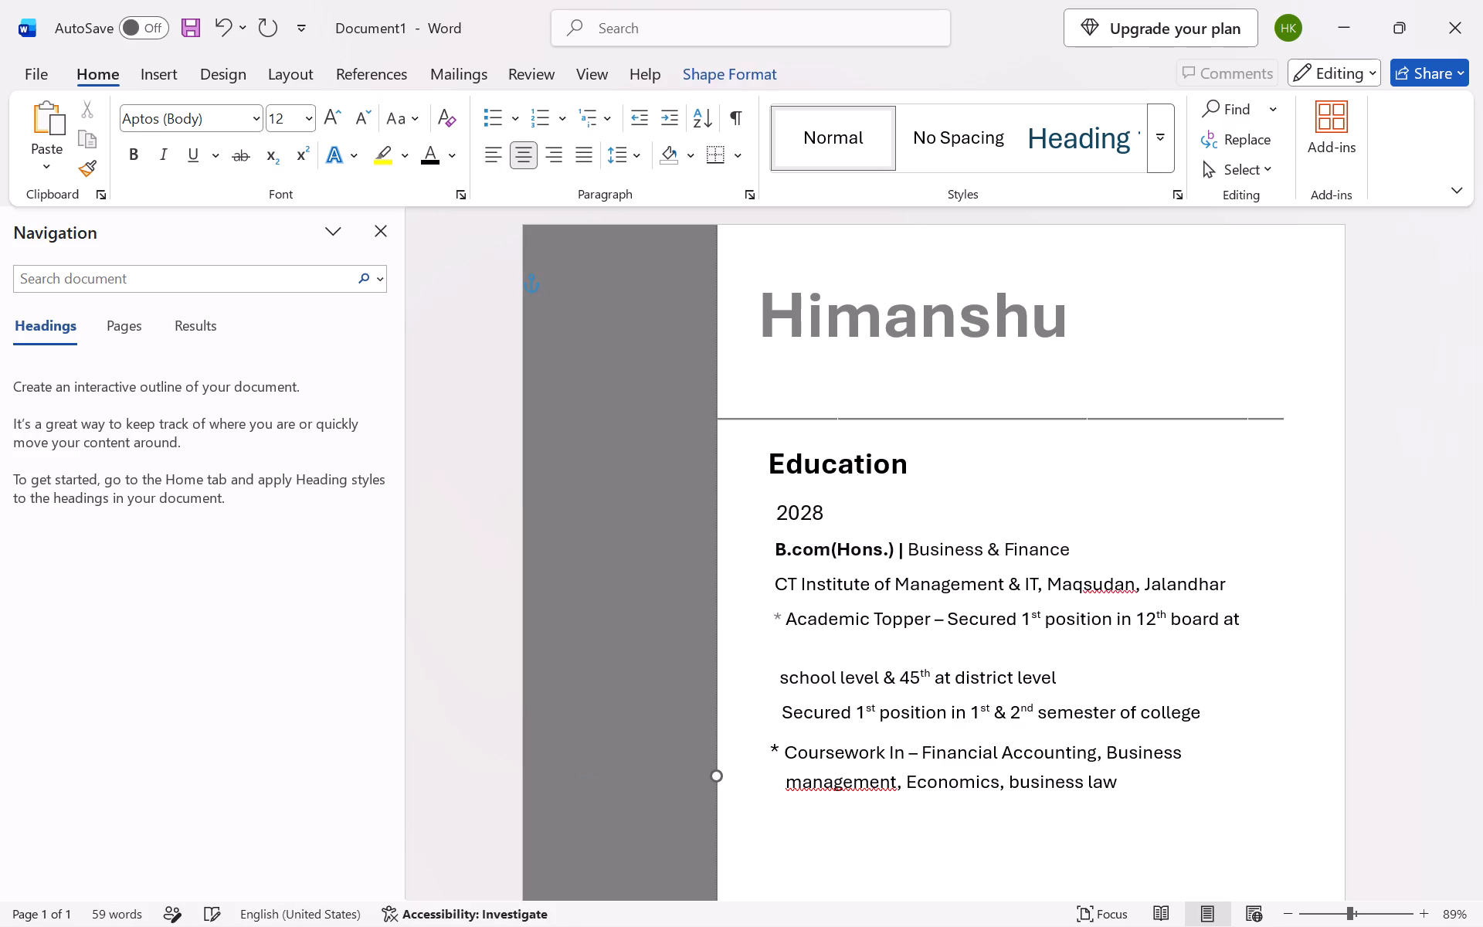
key(BackSpace)
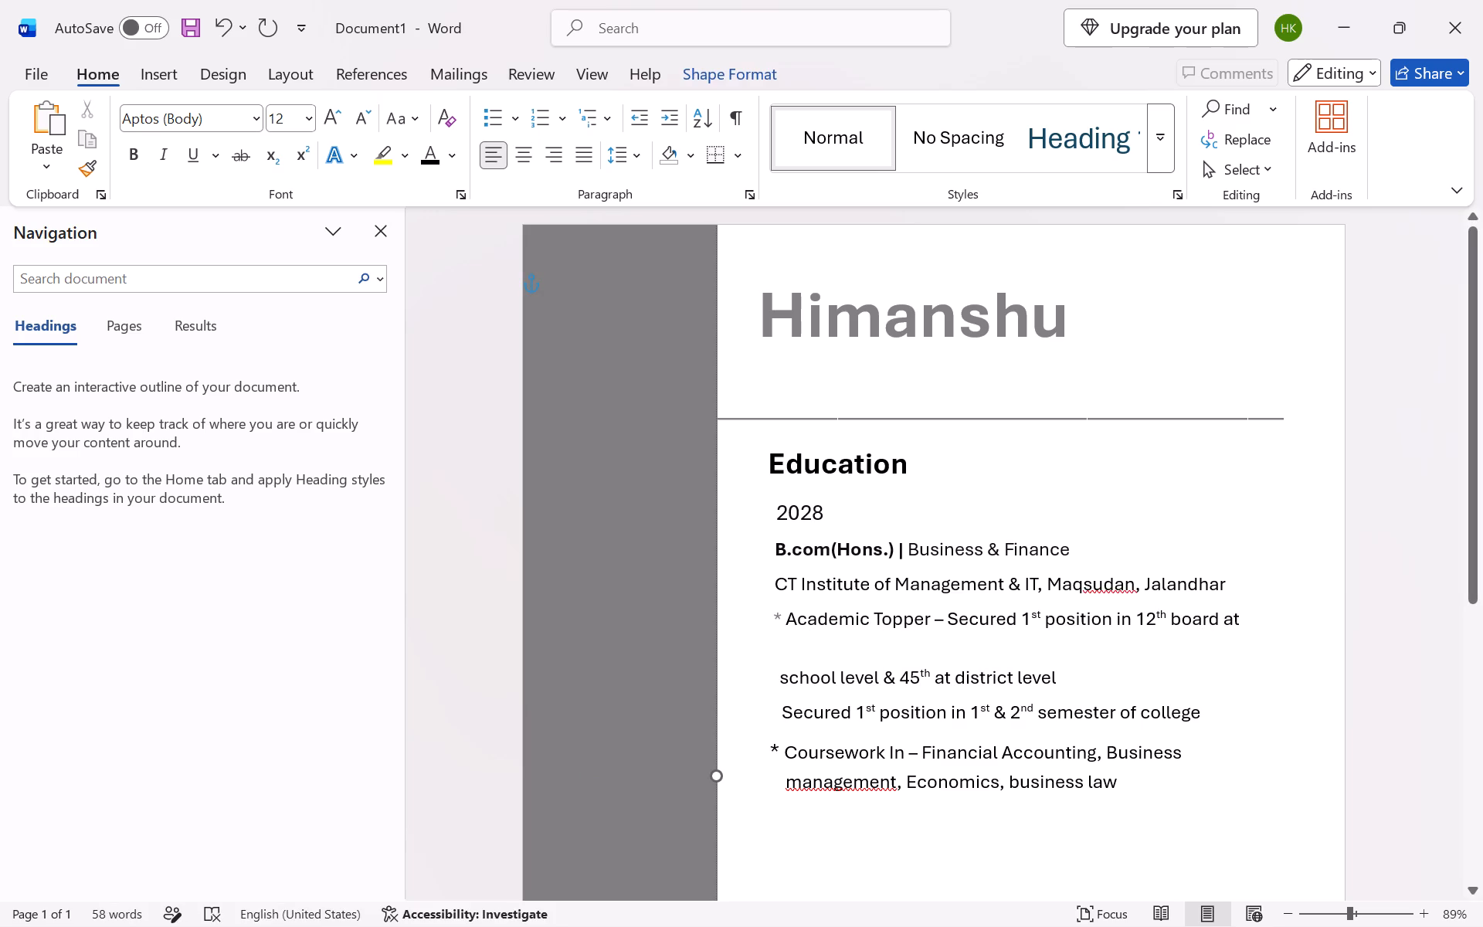
Remove the four leading spaces before the "school level & 45th at district level" line.
click(777, 674)
key(BackSpace)
key(BackSpace)
key(BackSpace)
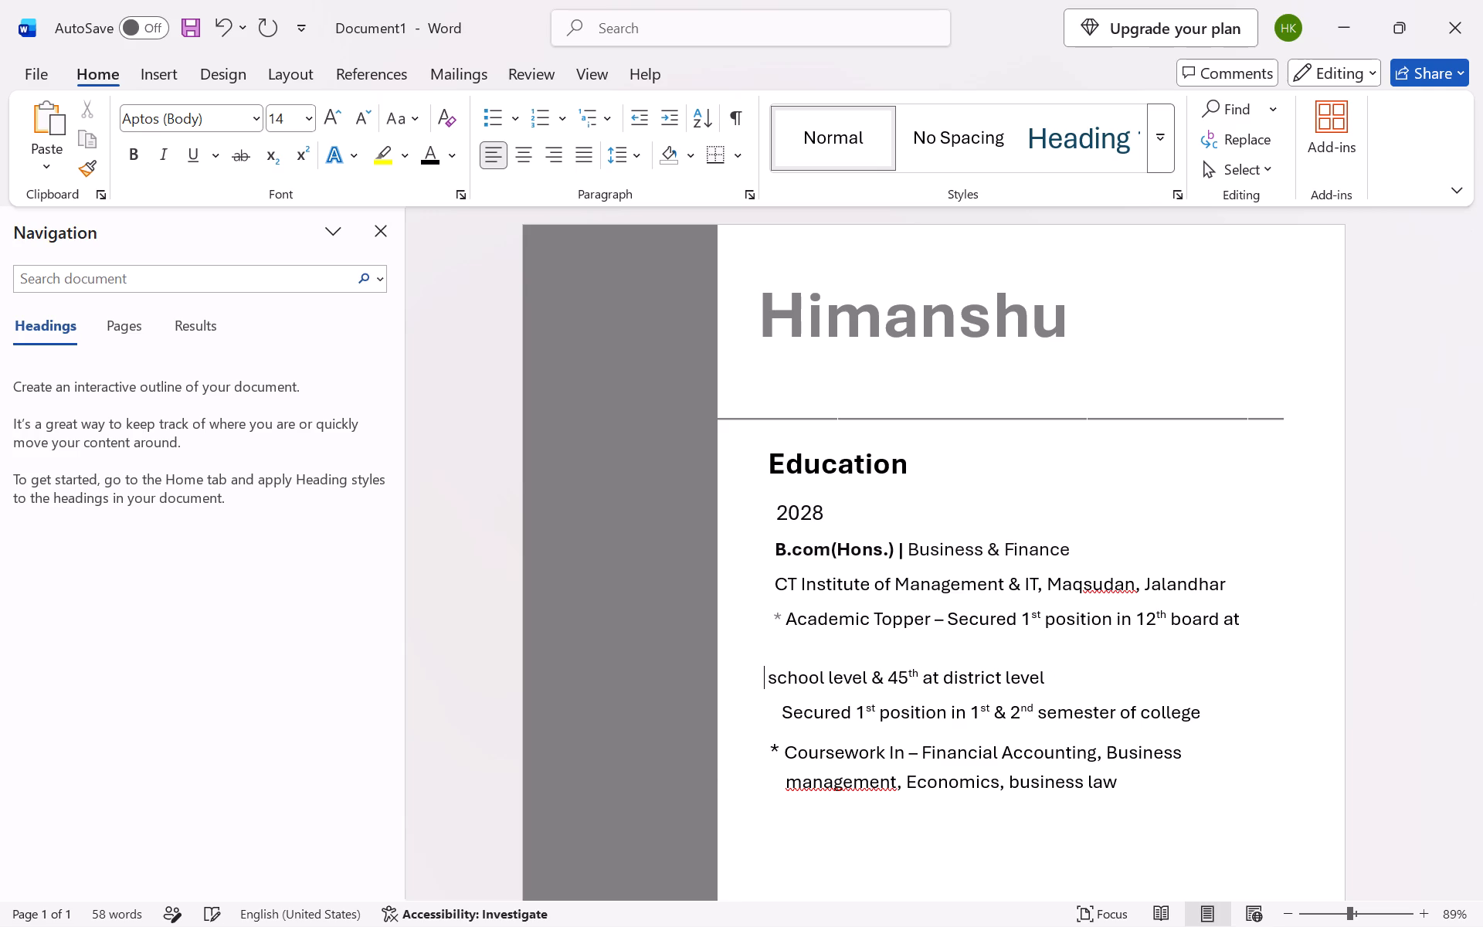
key(BackSpace)
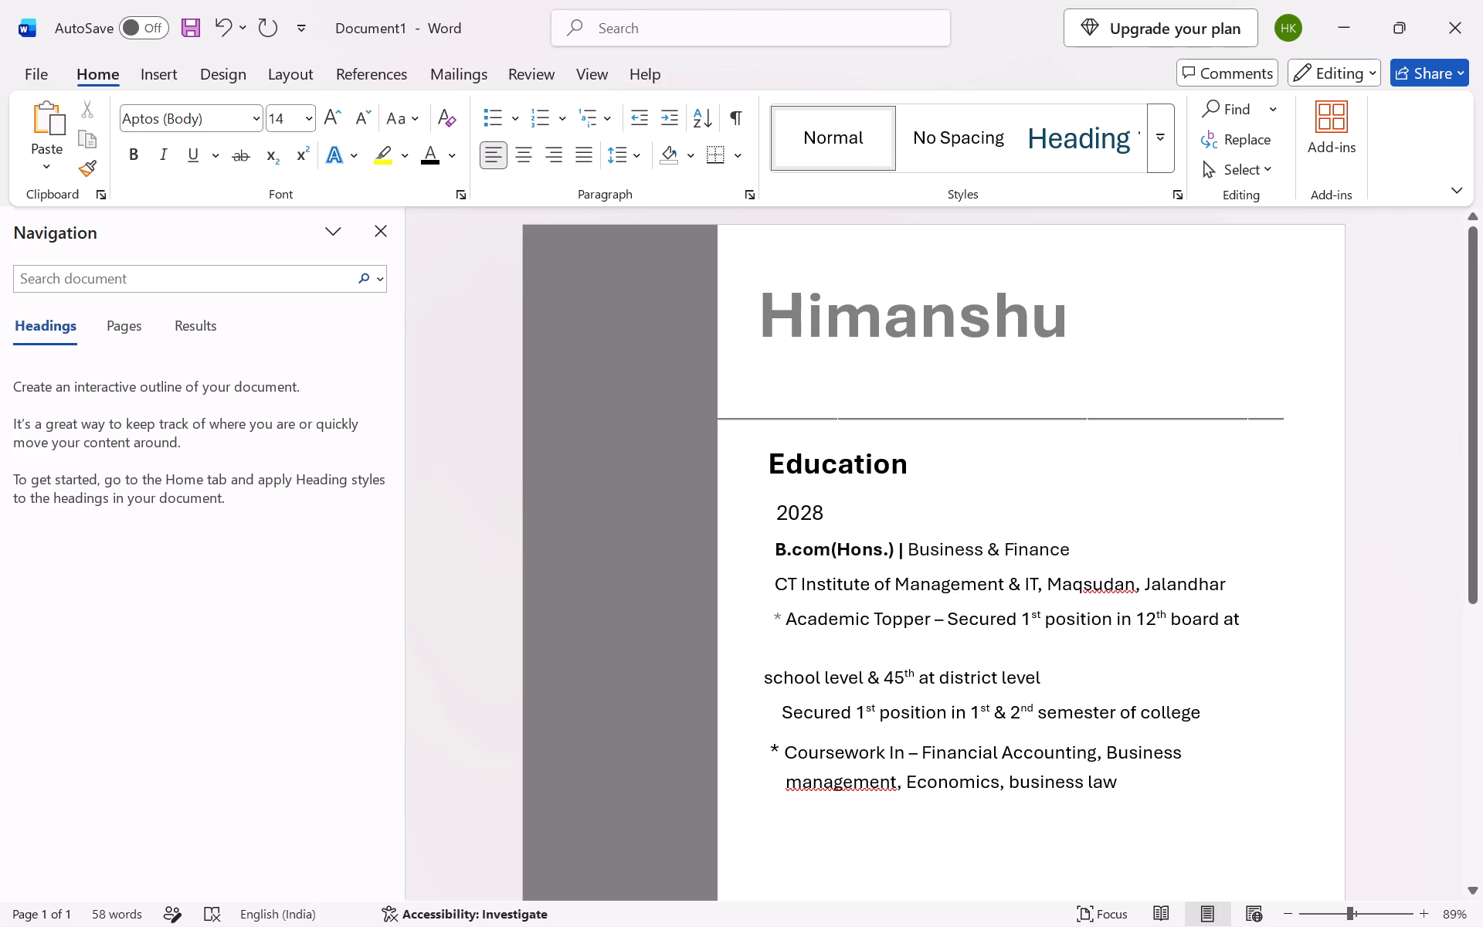
Delete the leftover duplicate "school" after "board at" and close the empty line above "school level".
click(789, 642)
drag(779, 644, 949, 632)
drag(949, 632, 857, 650)
click(1254, 620)
key(Return)
key(BackSpace)
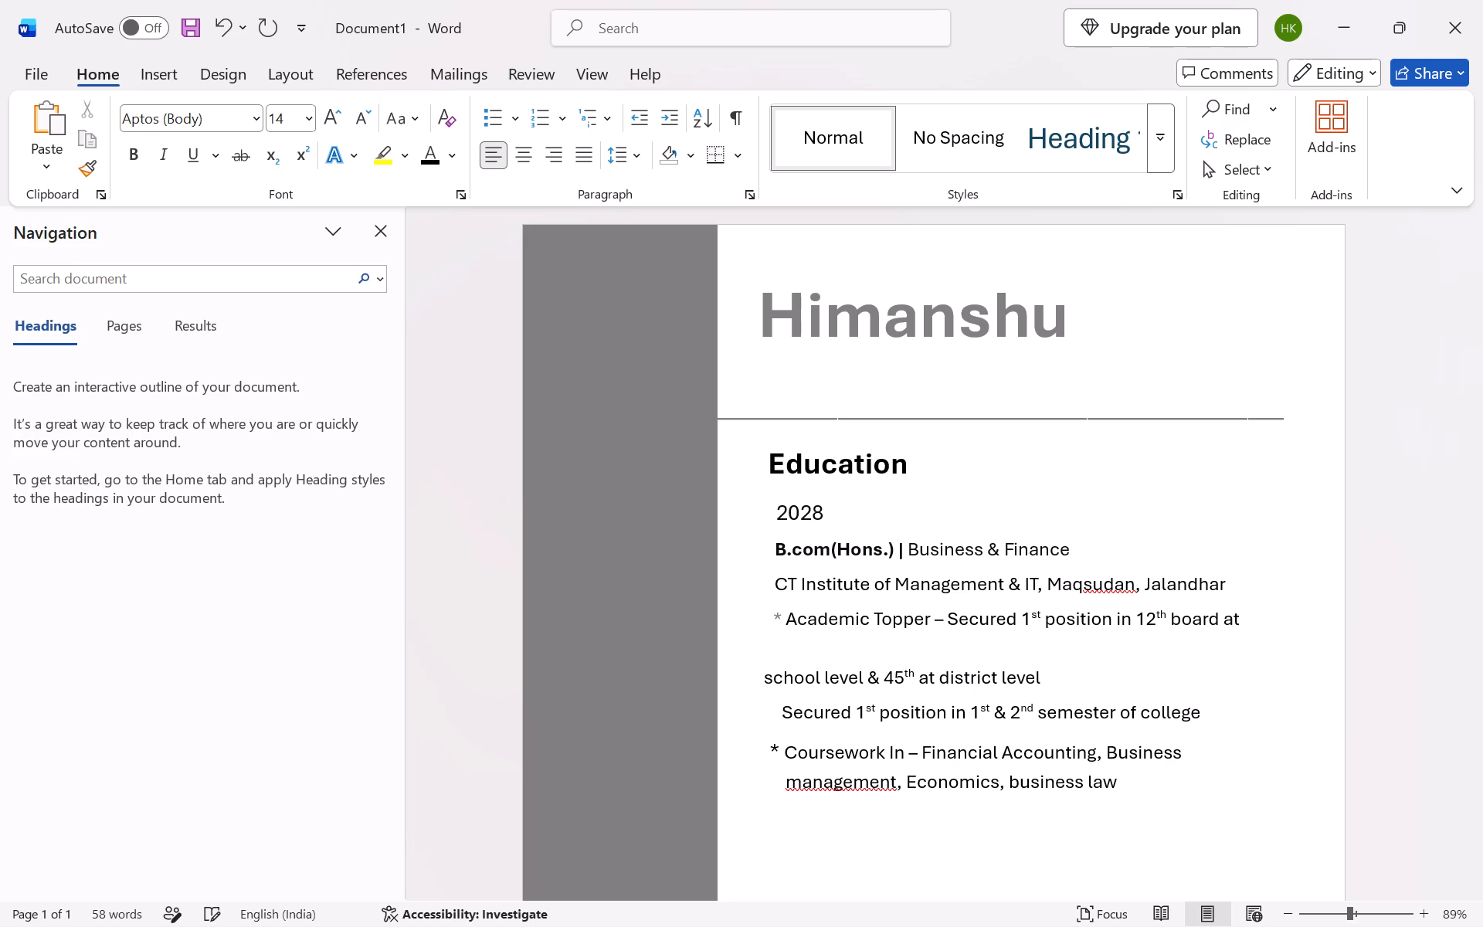
key(BackSpace)
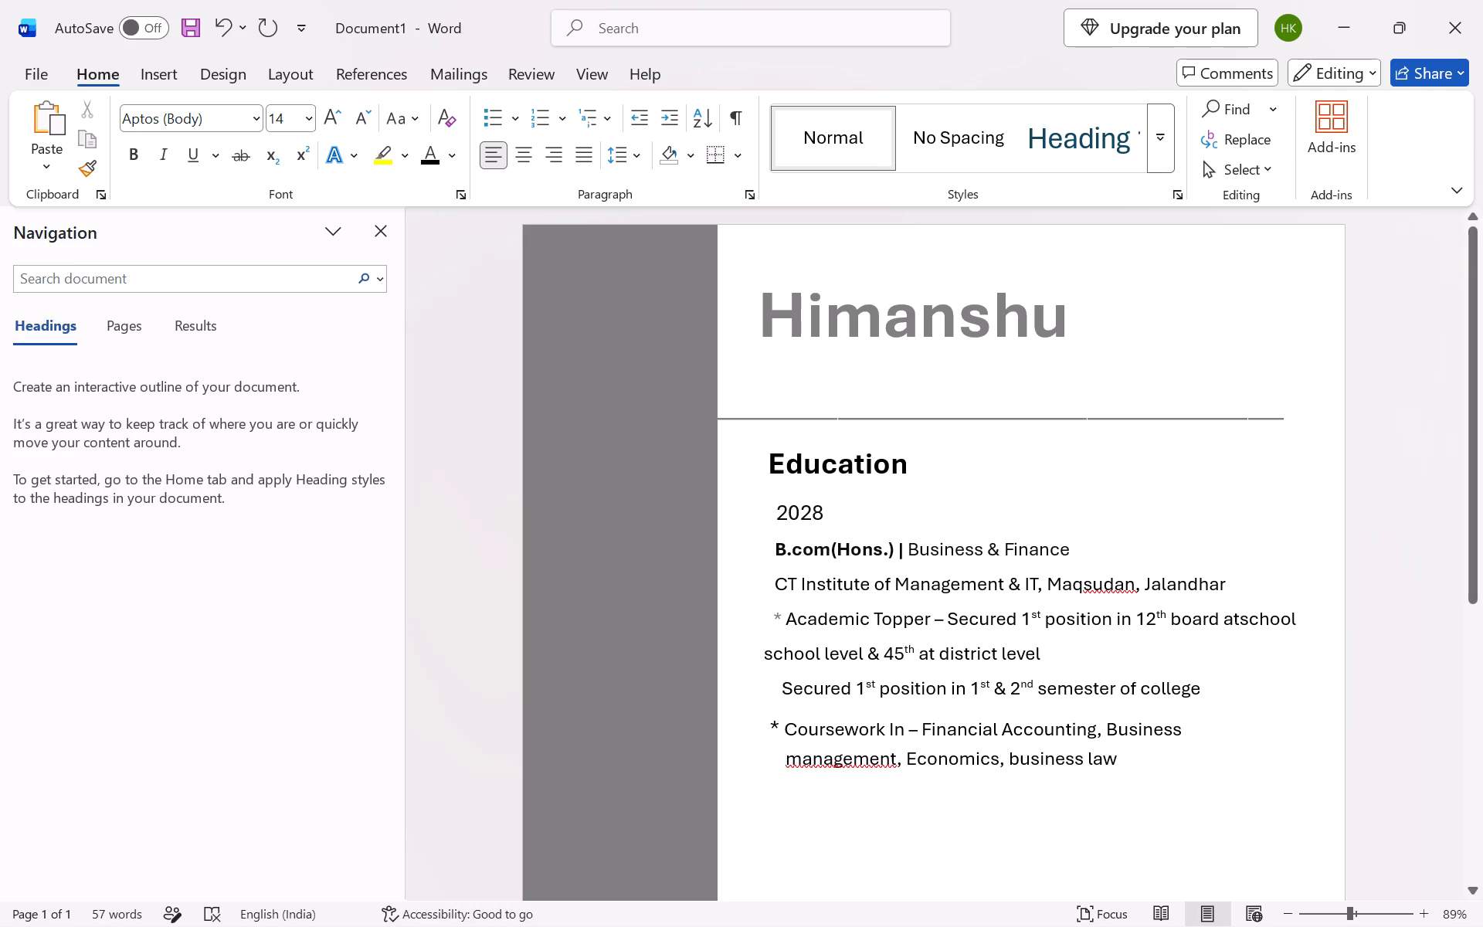
key(space)
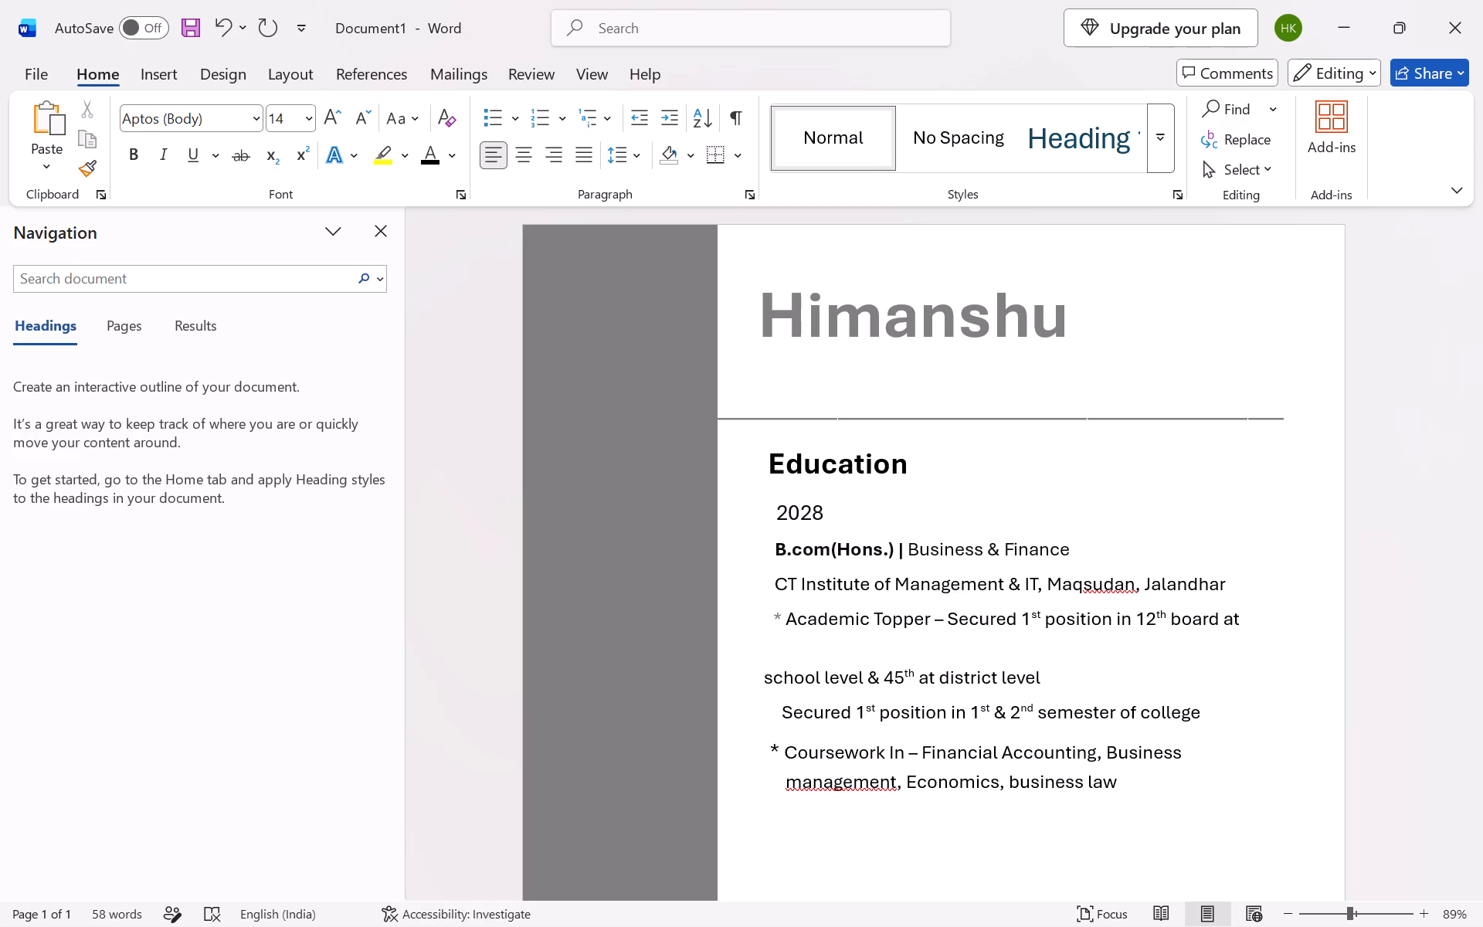
key(BackSpace)
click(1313, 621)
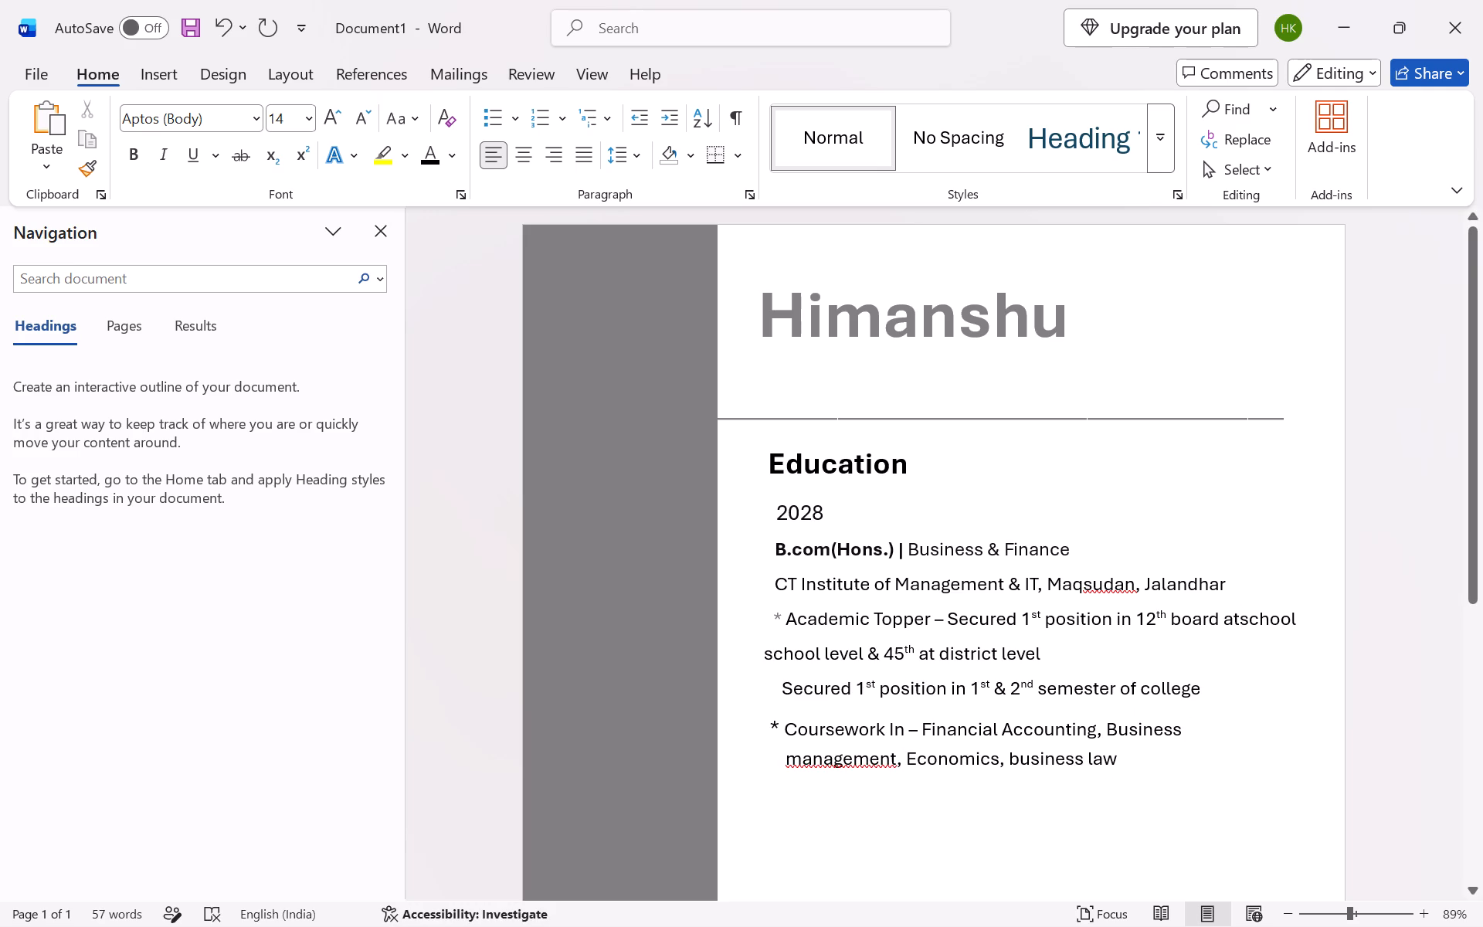
key(BackSpace)
key(BackSpace)
key(BackSpace)
key(BackSpace)
key(BackSpace)
key(BackSpace)
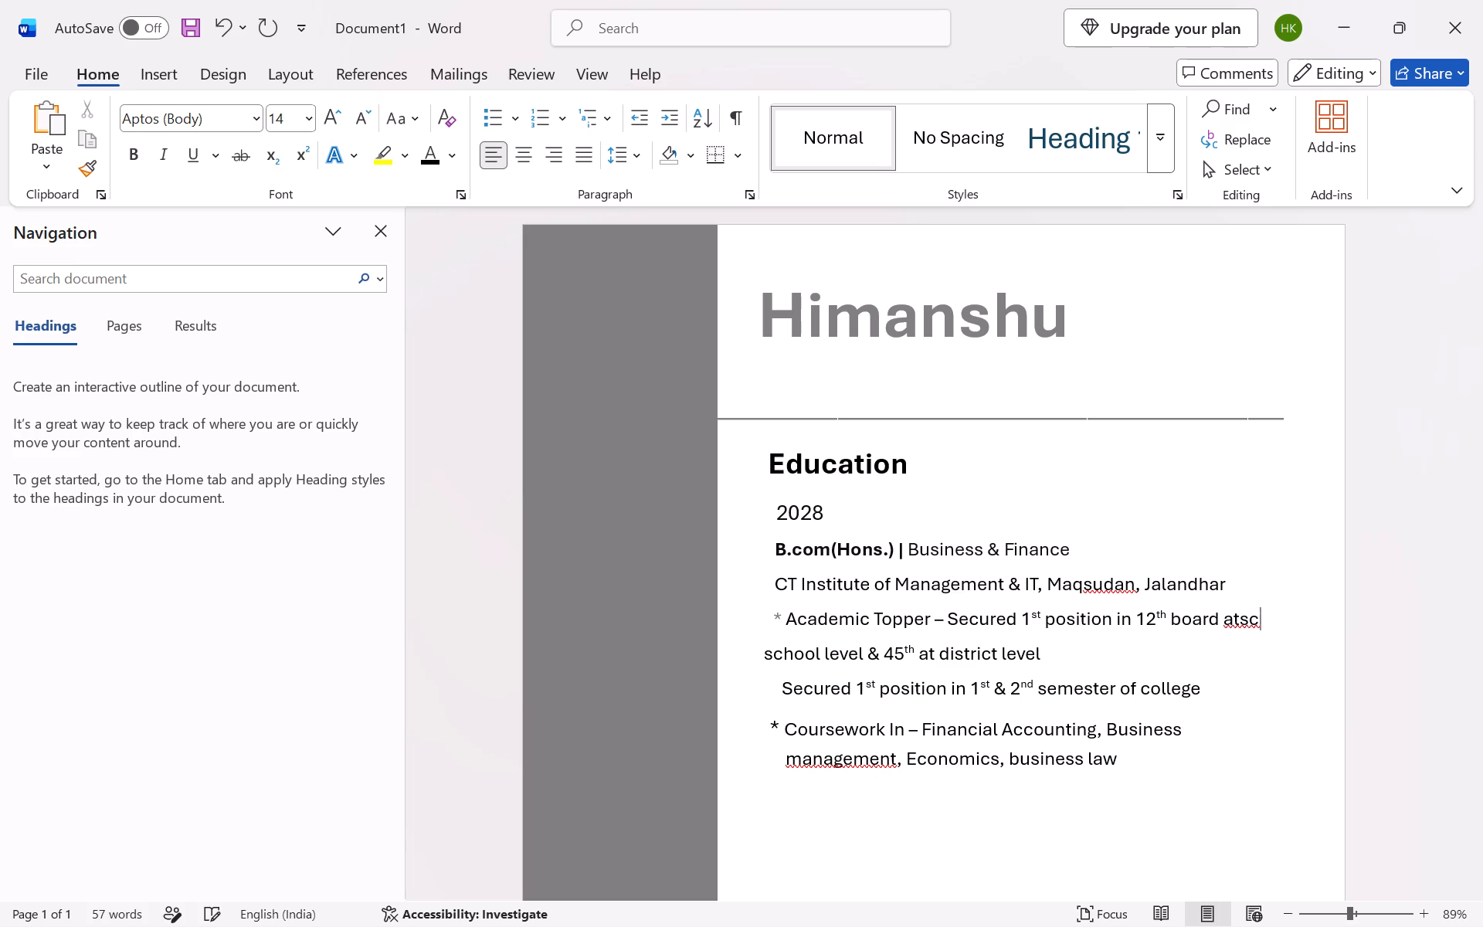
key(BackSpace)
key(BackSpace)
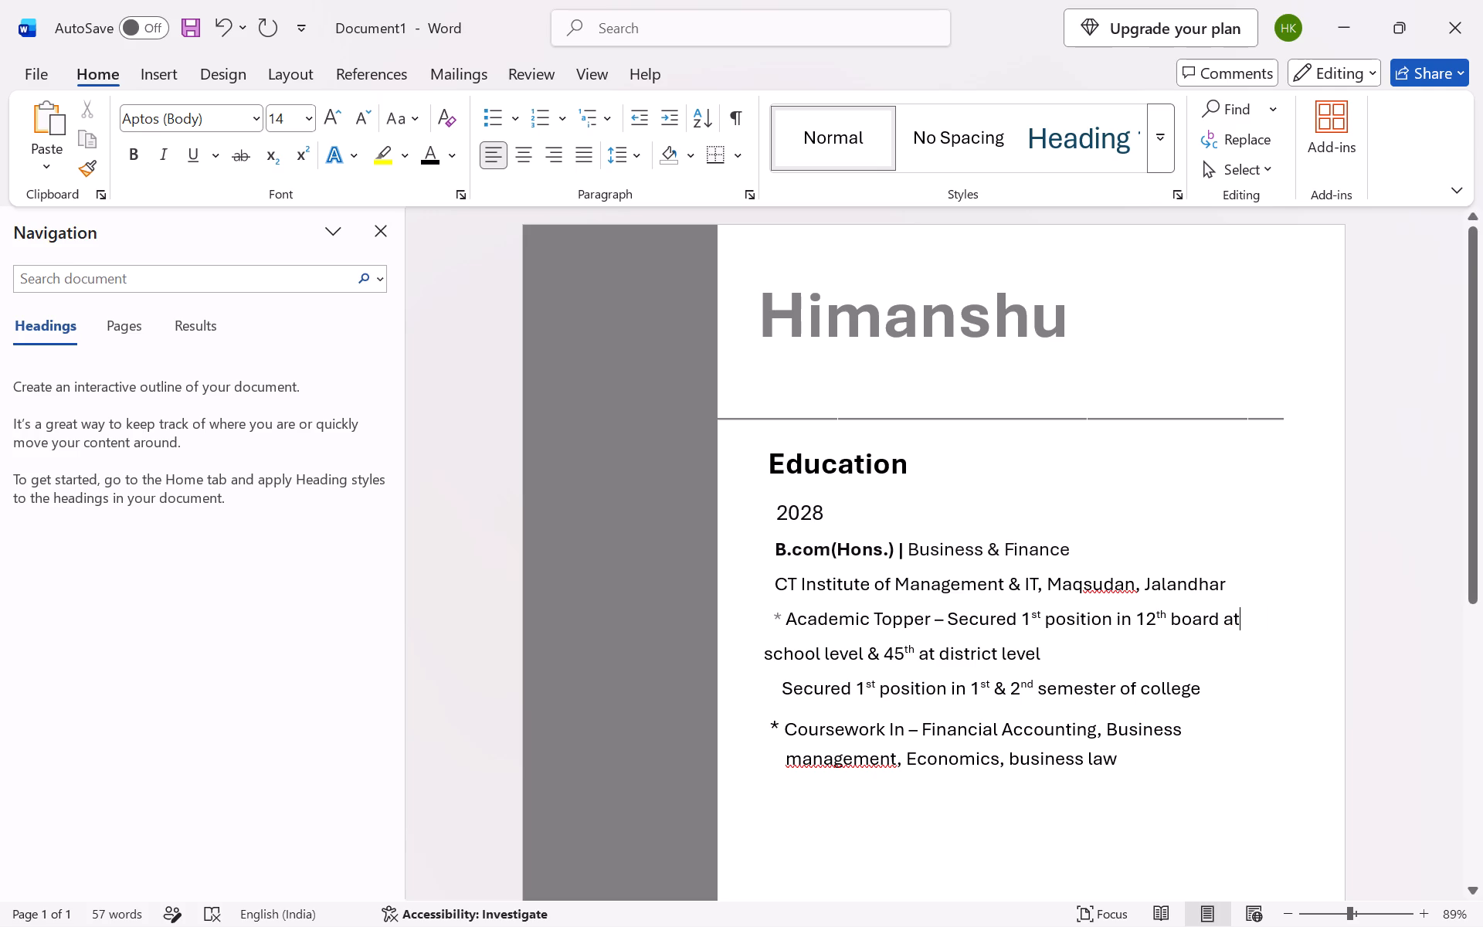
Indent the "school level" line with five spaces to line up under "Academic Topper".
click(753, 658)
key(space)
key(space)
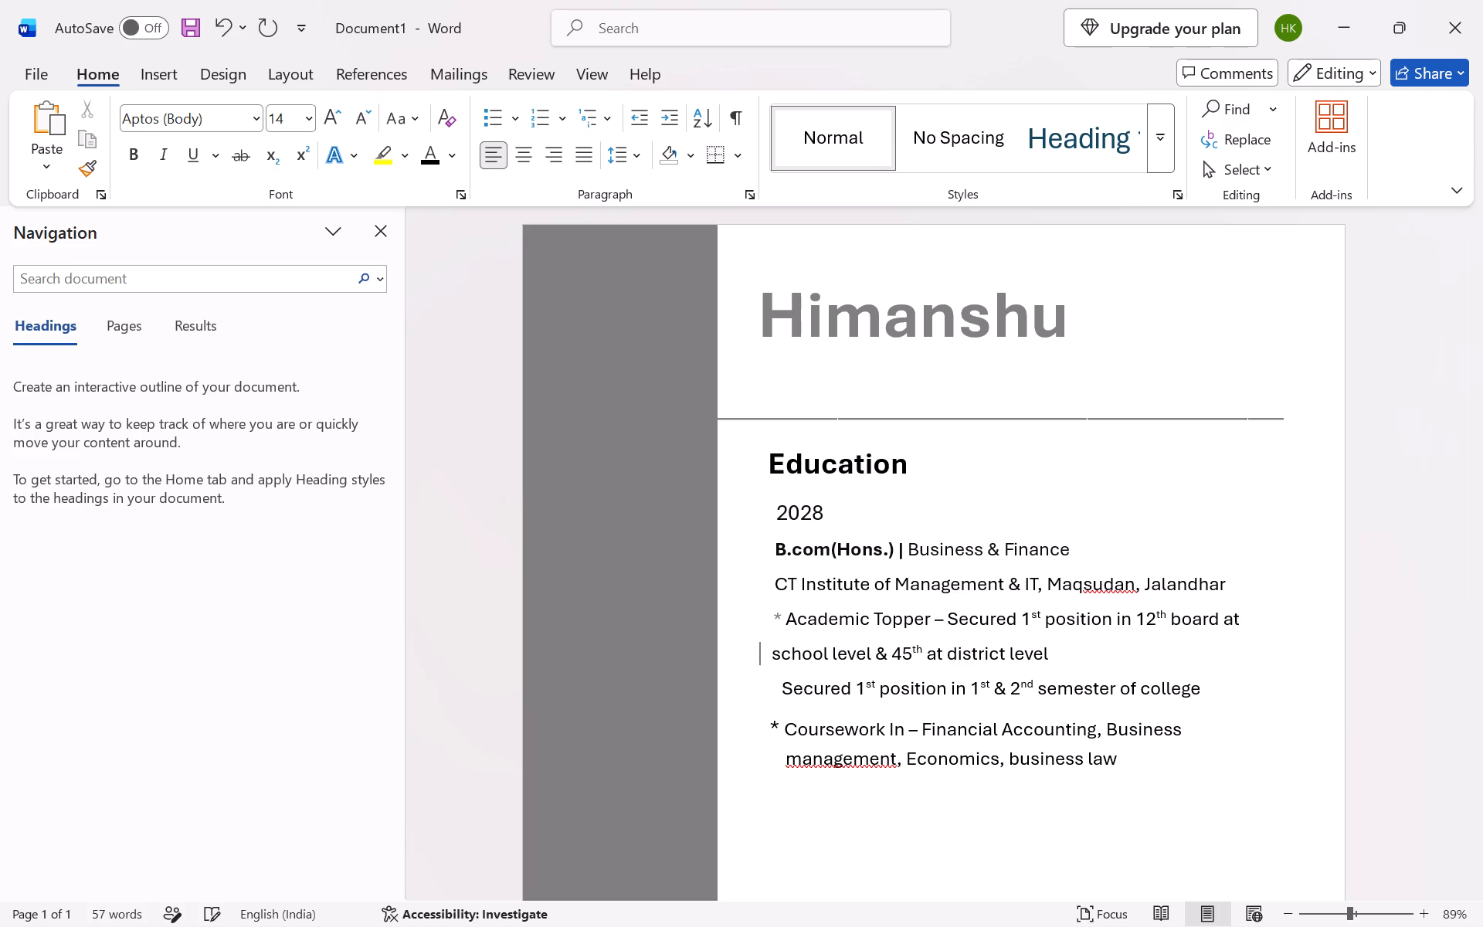
key(space)
key(space)
key(space)
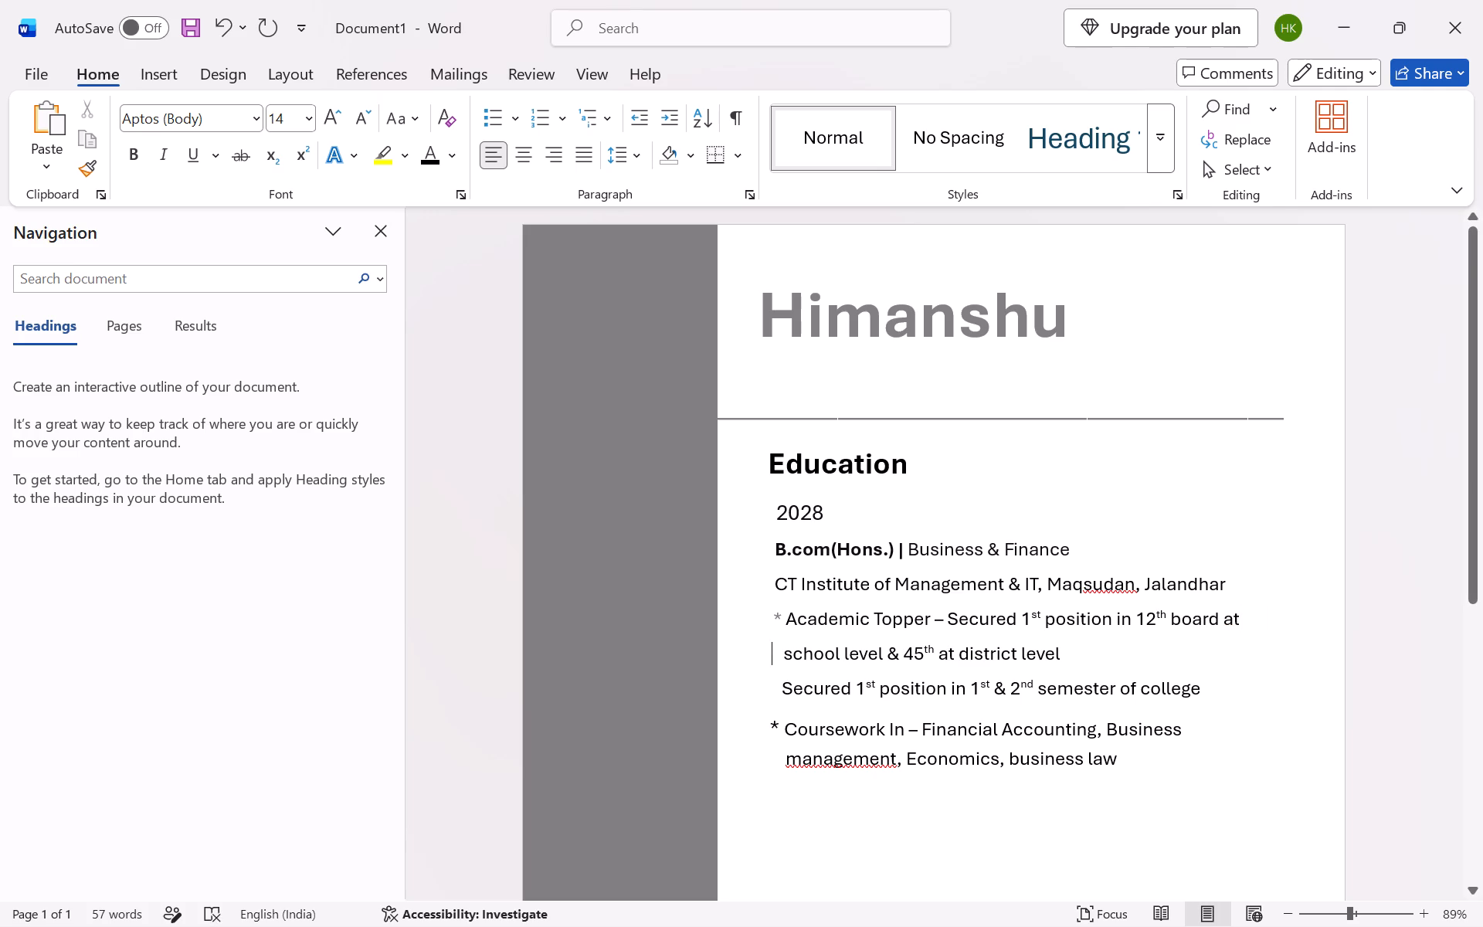
Add one space before the "* Coursework In", "* Academic Topper" and "Secured 1st position in 1st & 2nd semester" lines, and two before "CT Institute".
click(757, 739)
key(space)
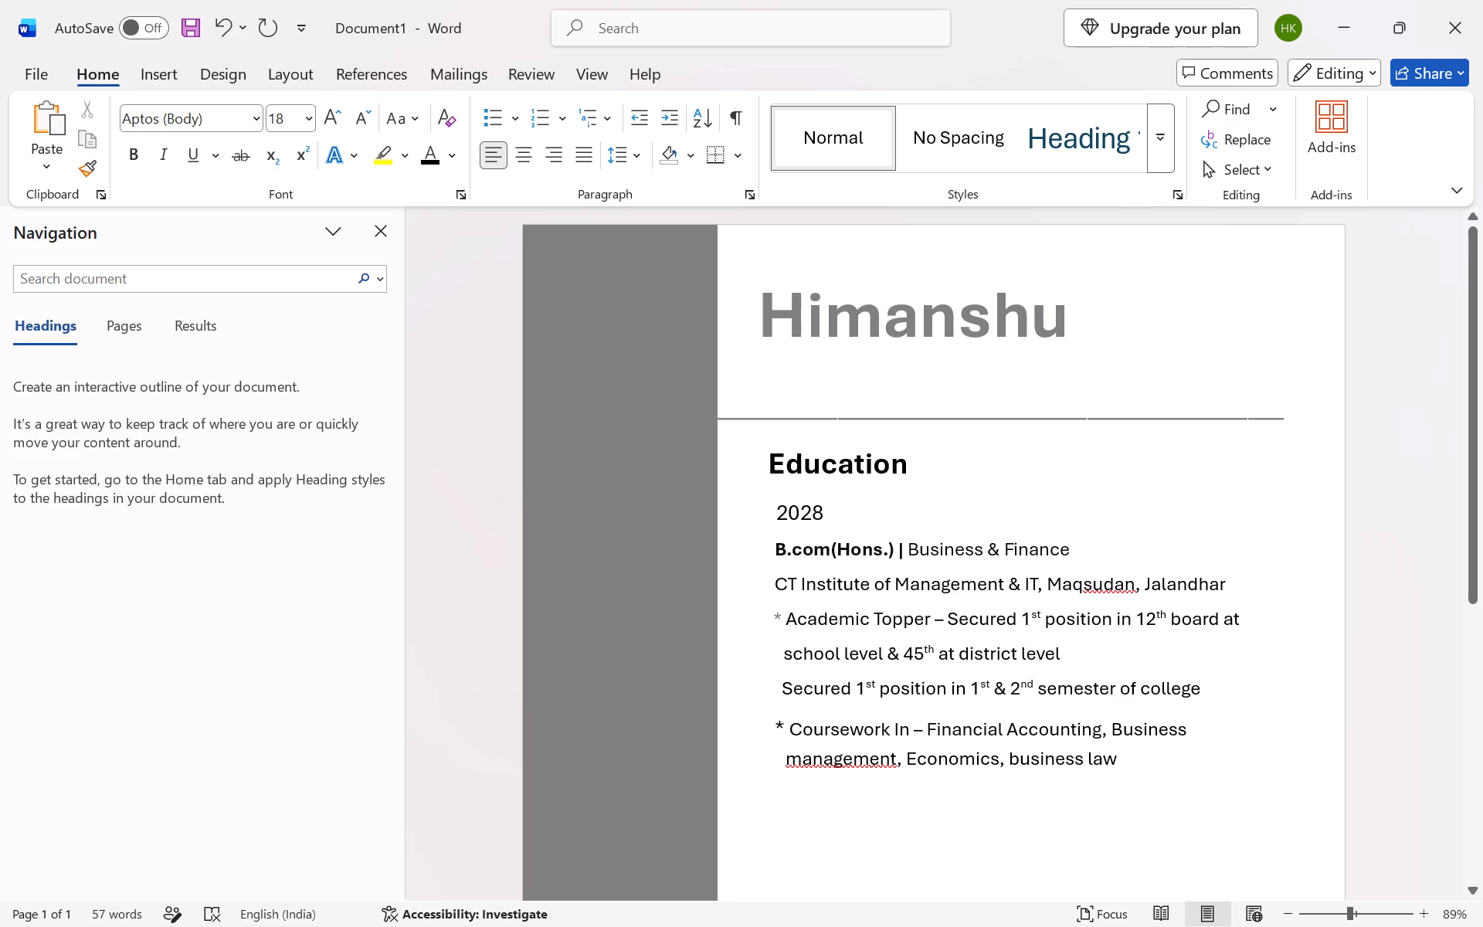
click(769, 580)
key(space)
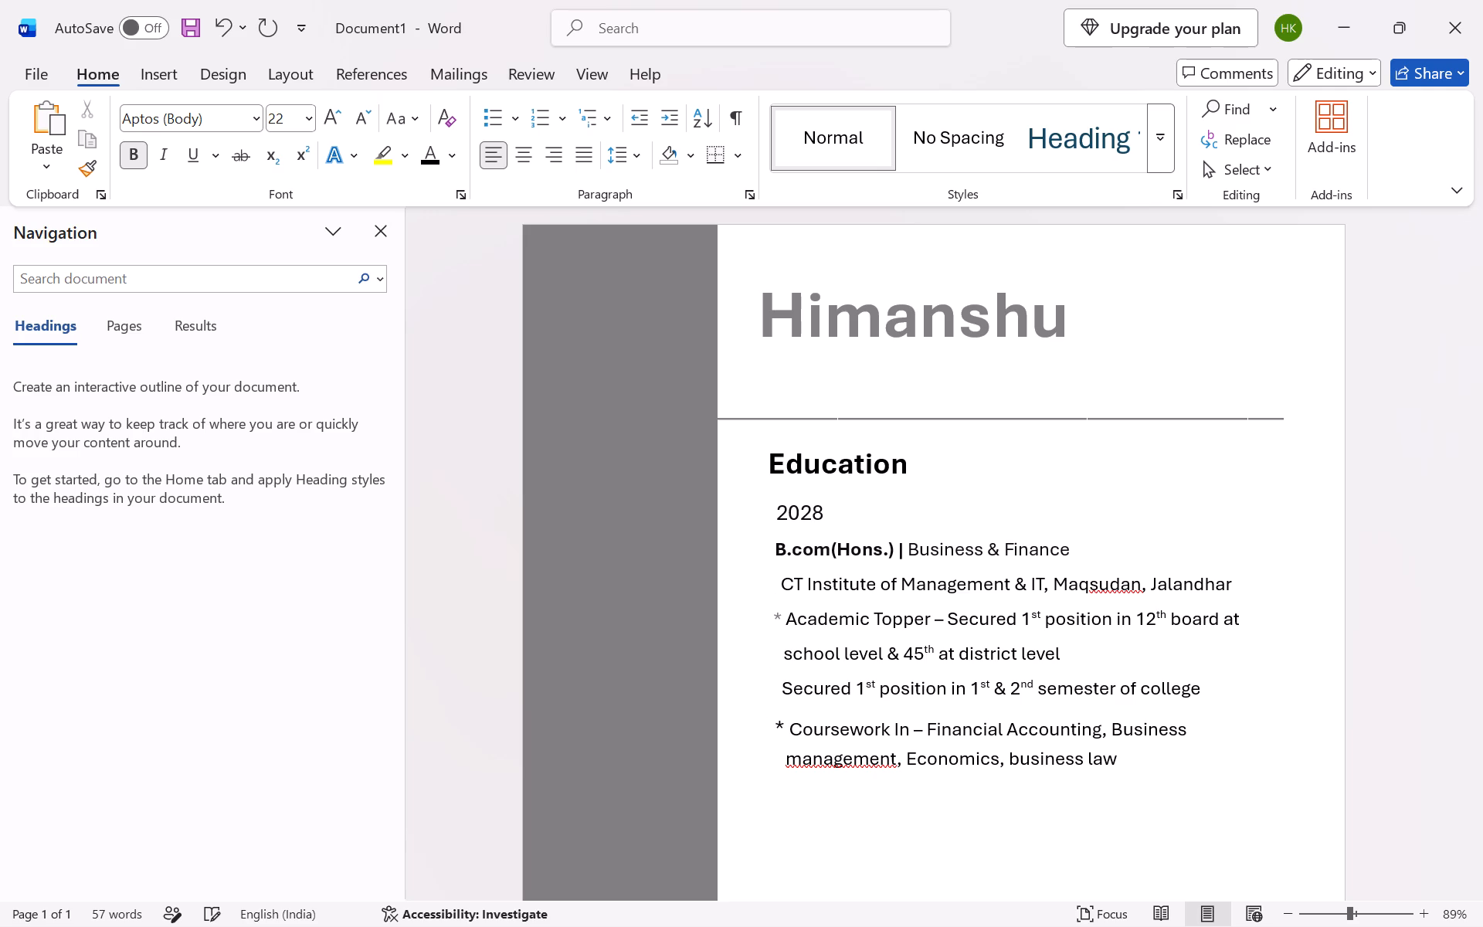
key(space)
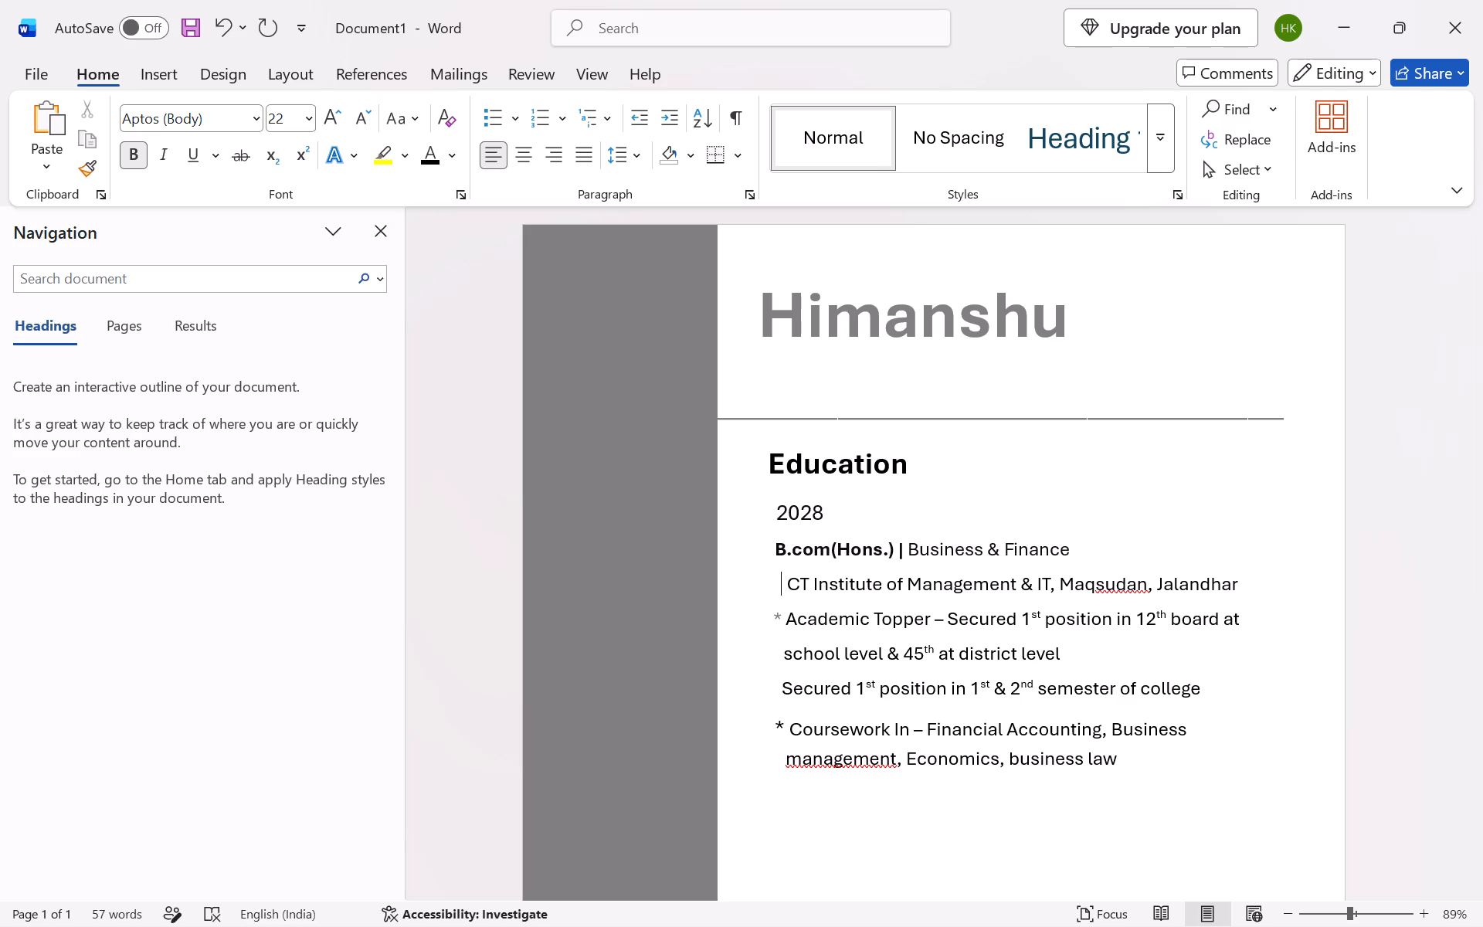
click(762, 621)
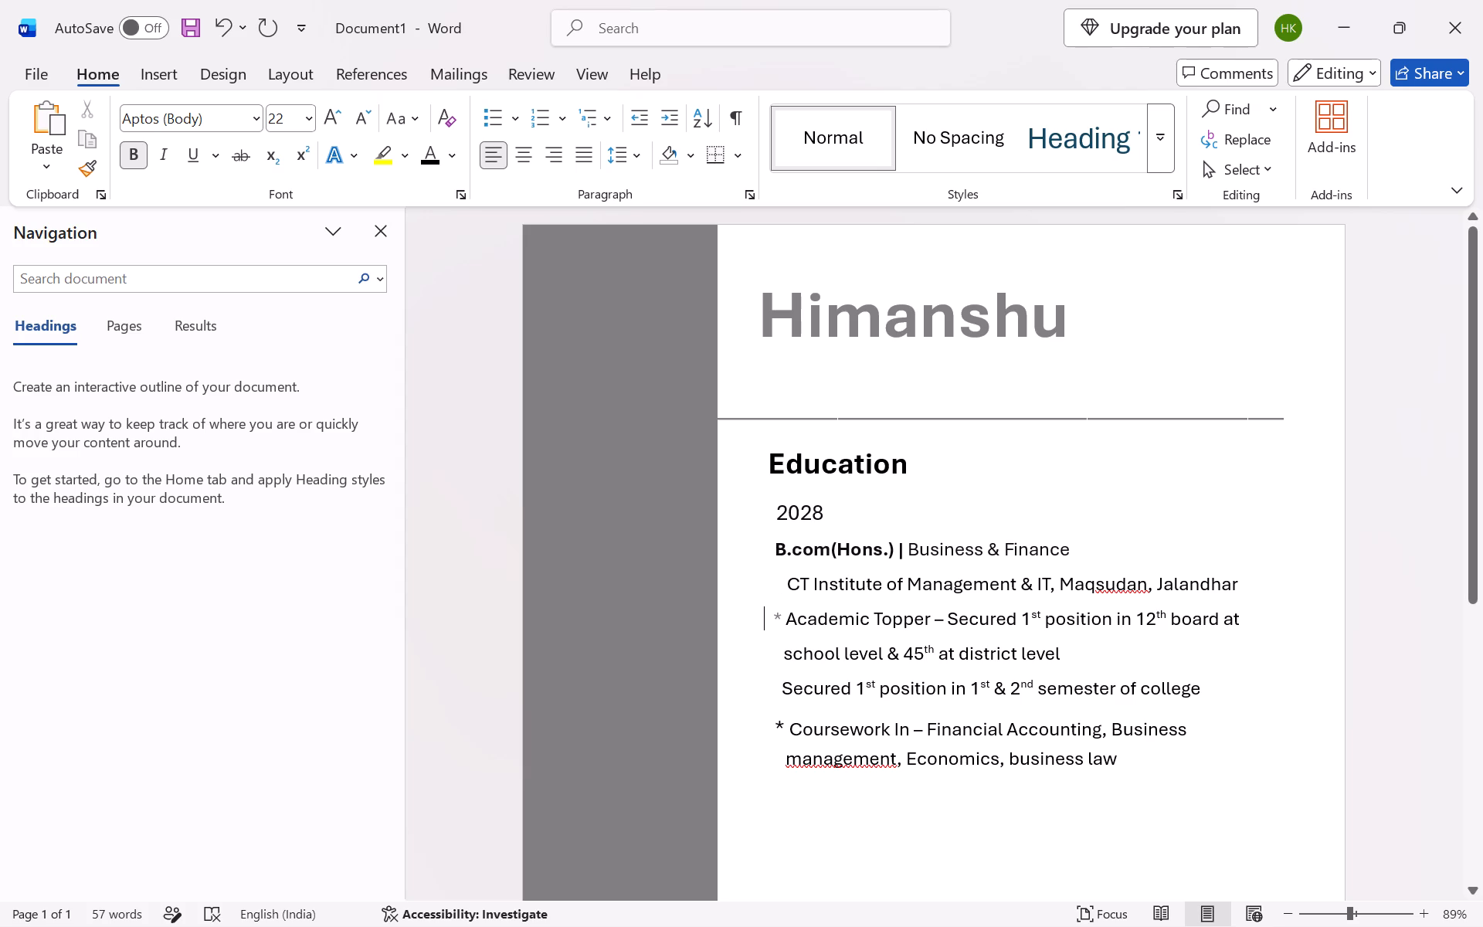
key(space)
click(768, 686)
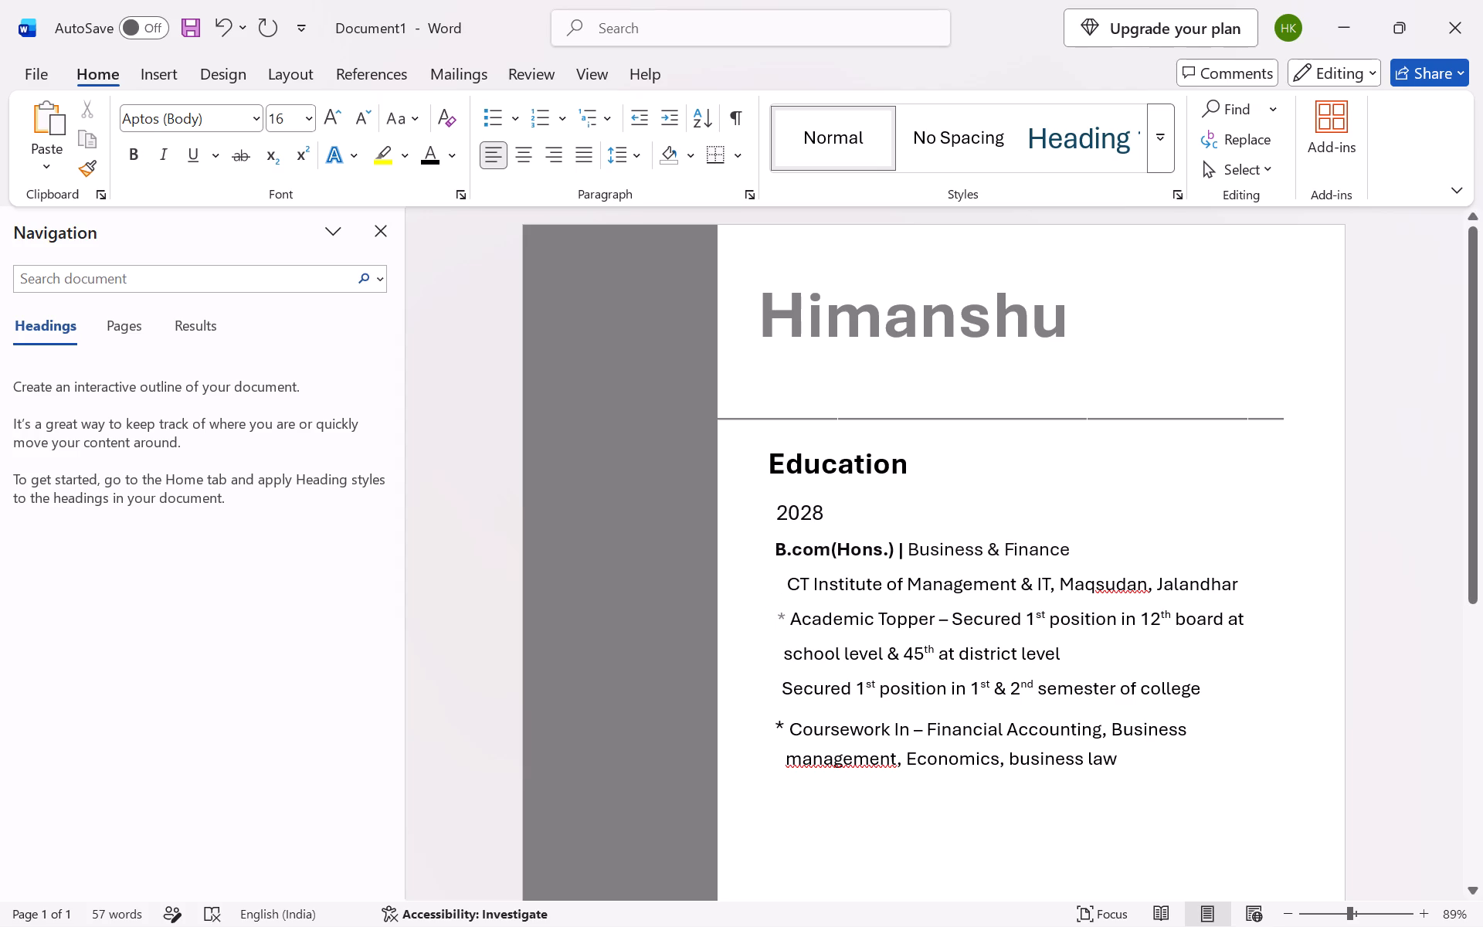
key(space)
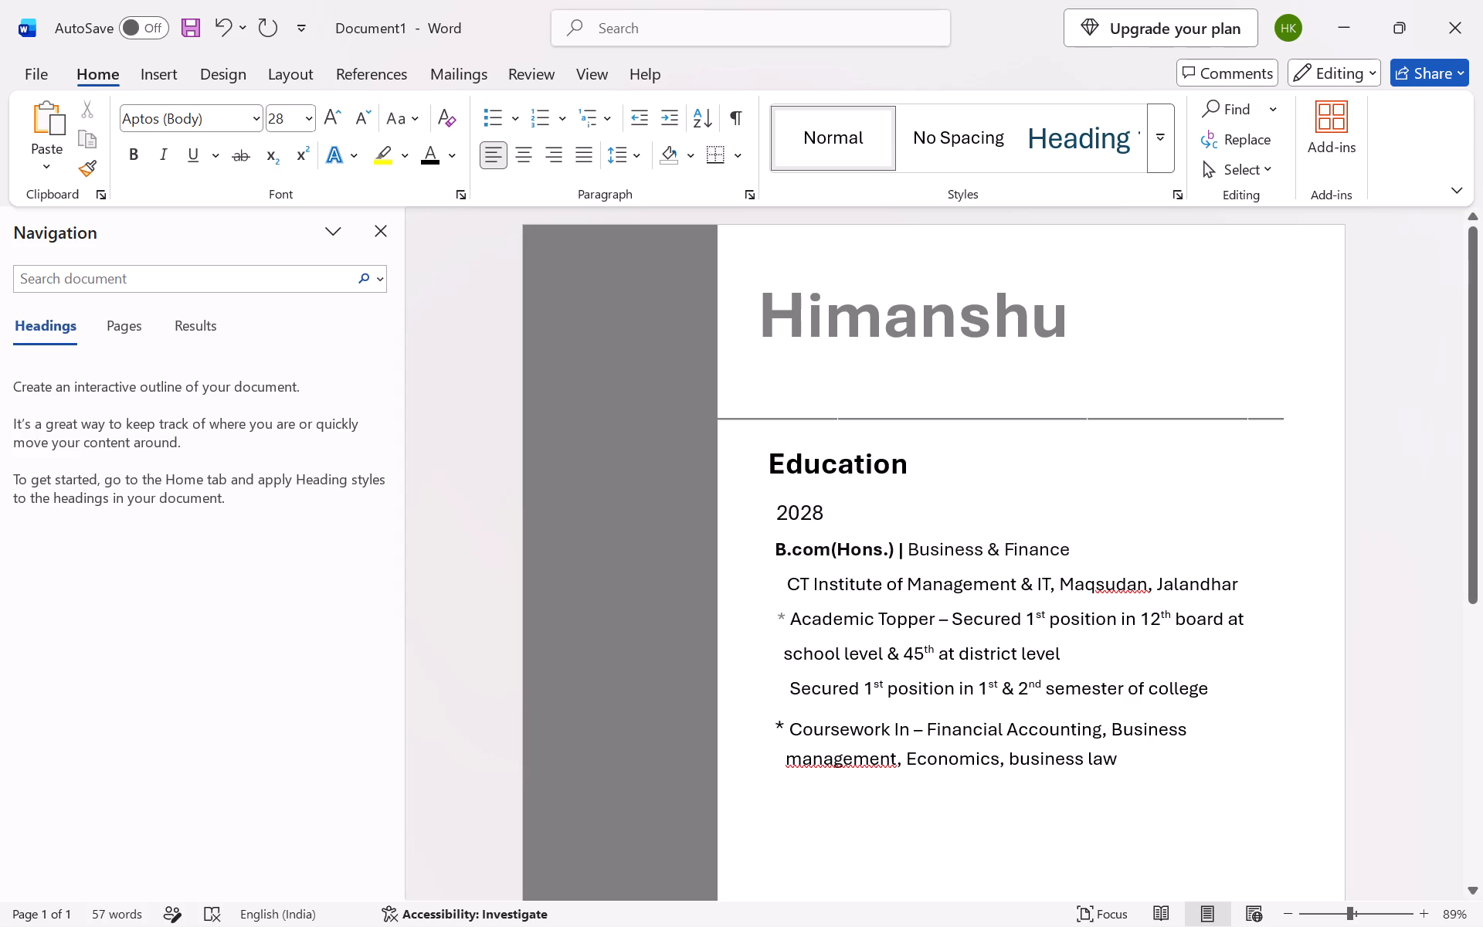
Indent the "2028" line by three more spaces, and the "B.com(Hons.)" line and "Education" heading by two more each.
click(762, 507)
key(space)
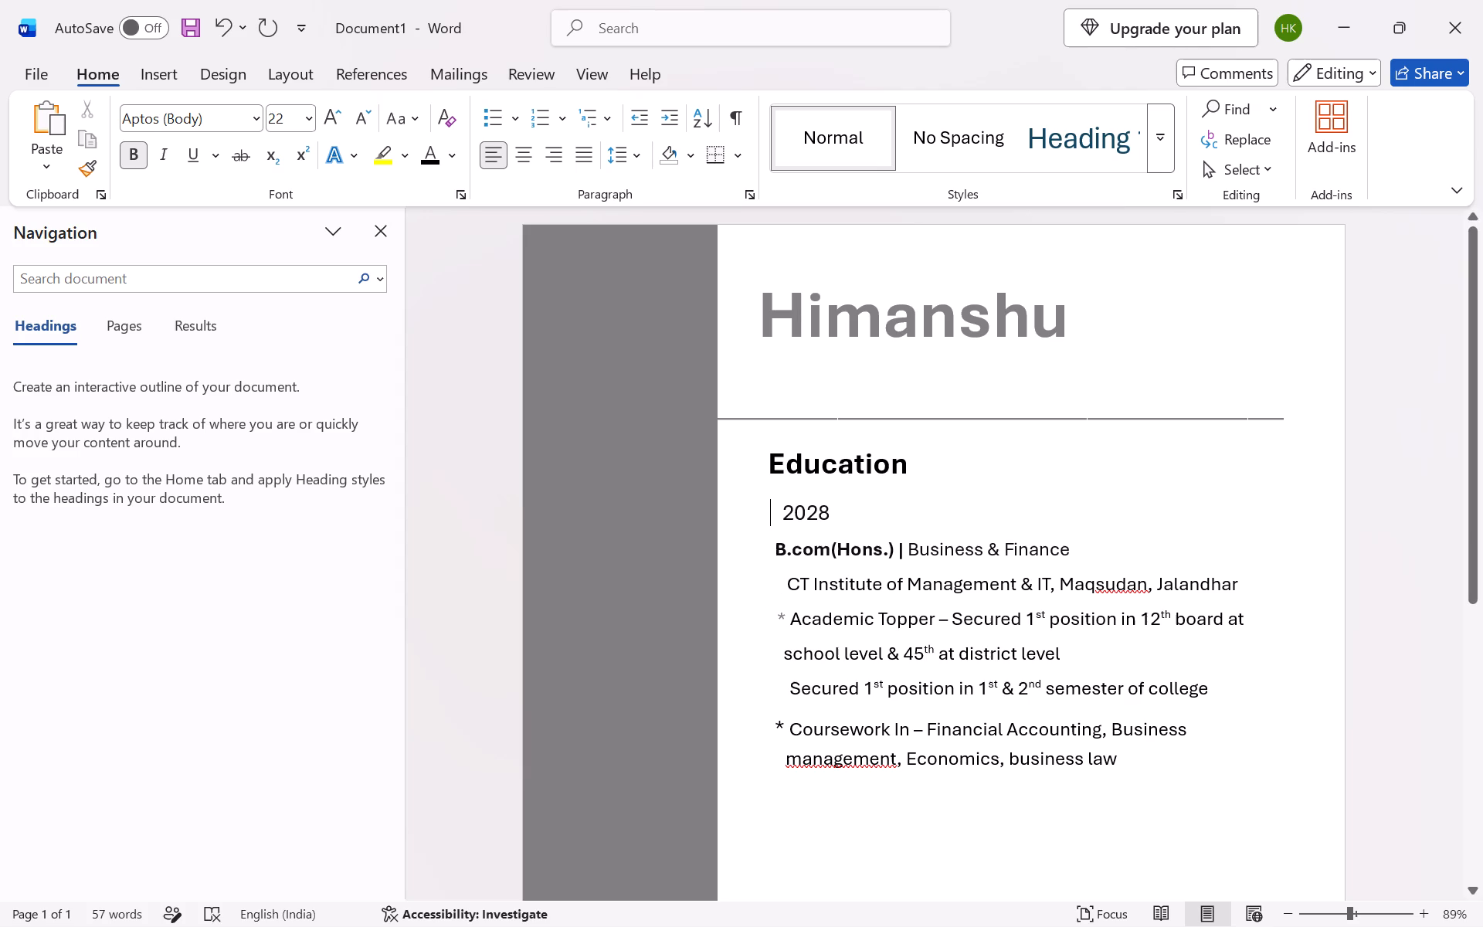
key(space)
click(762, 550)
key(space)
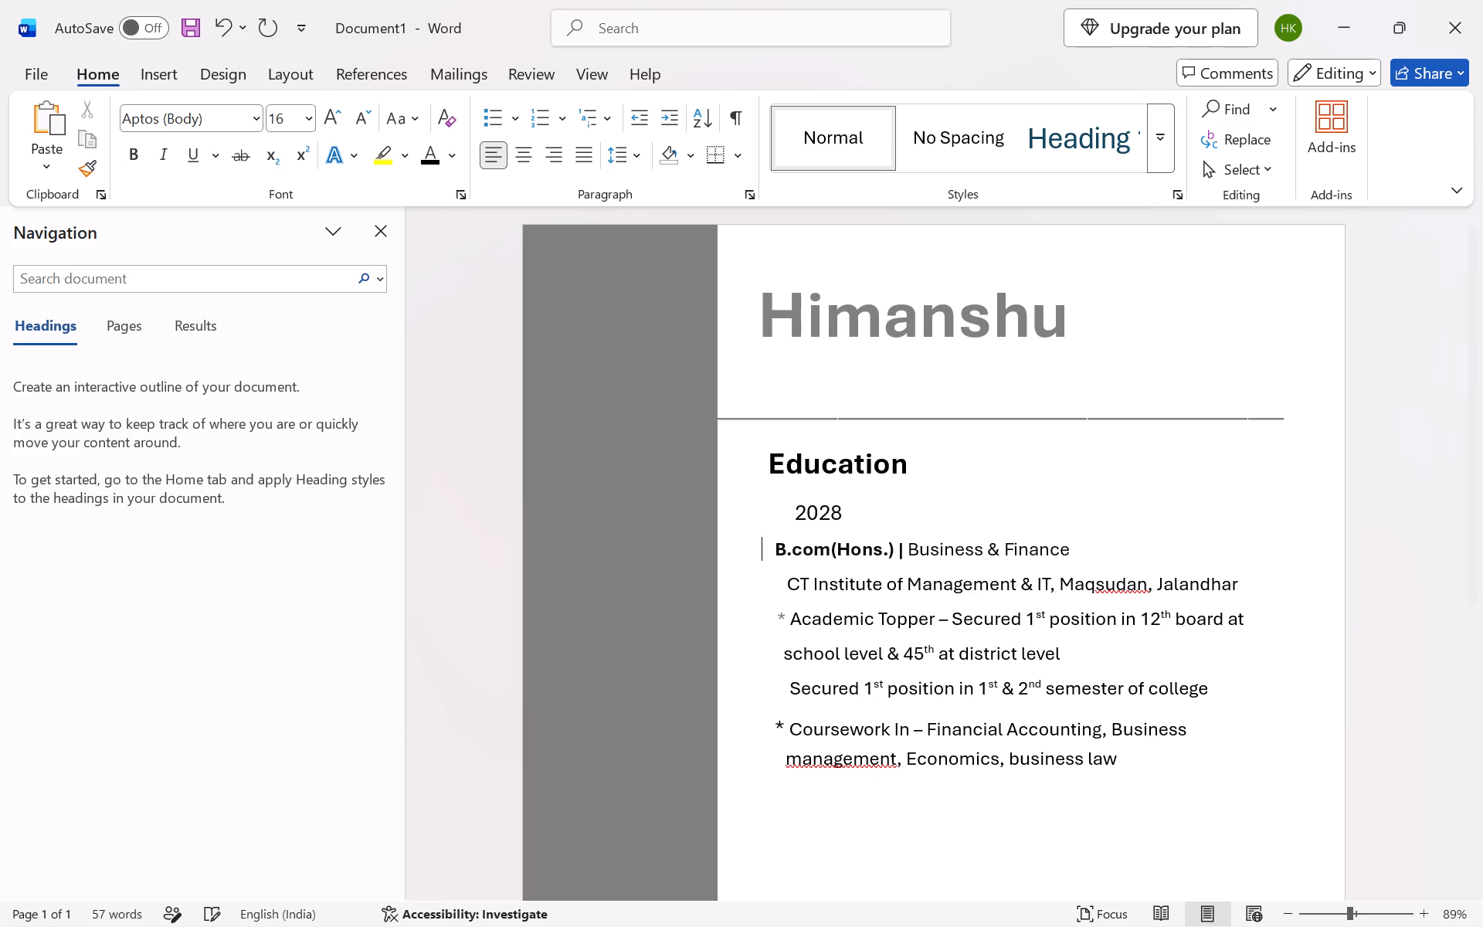
click(762, 551)
key(space)
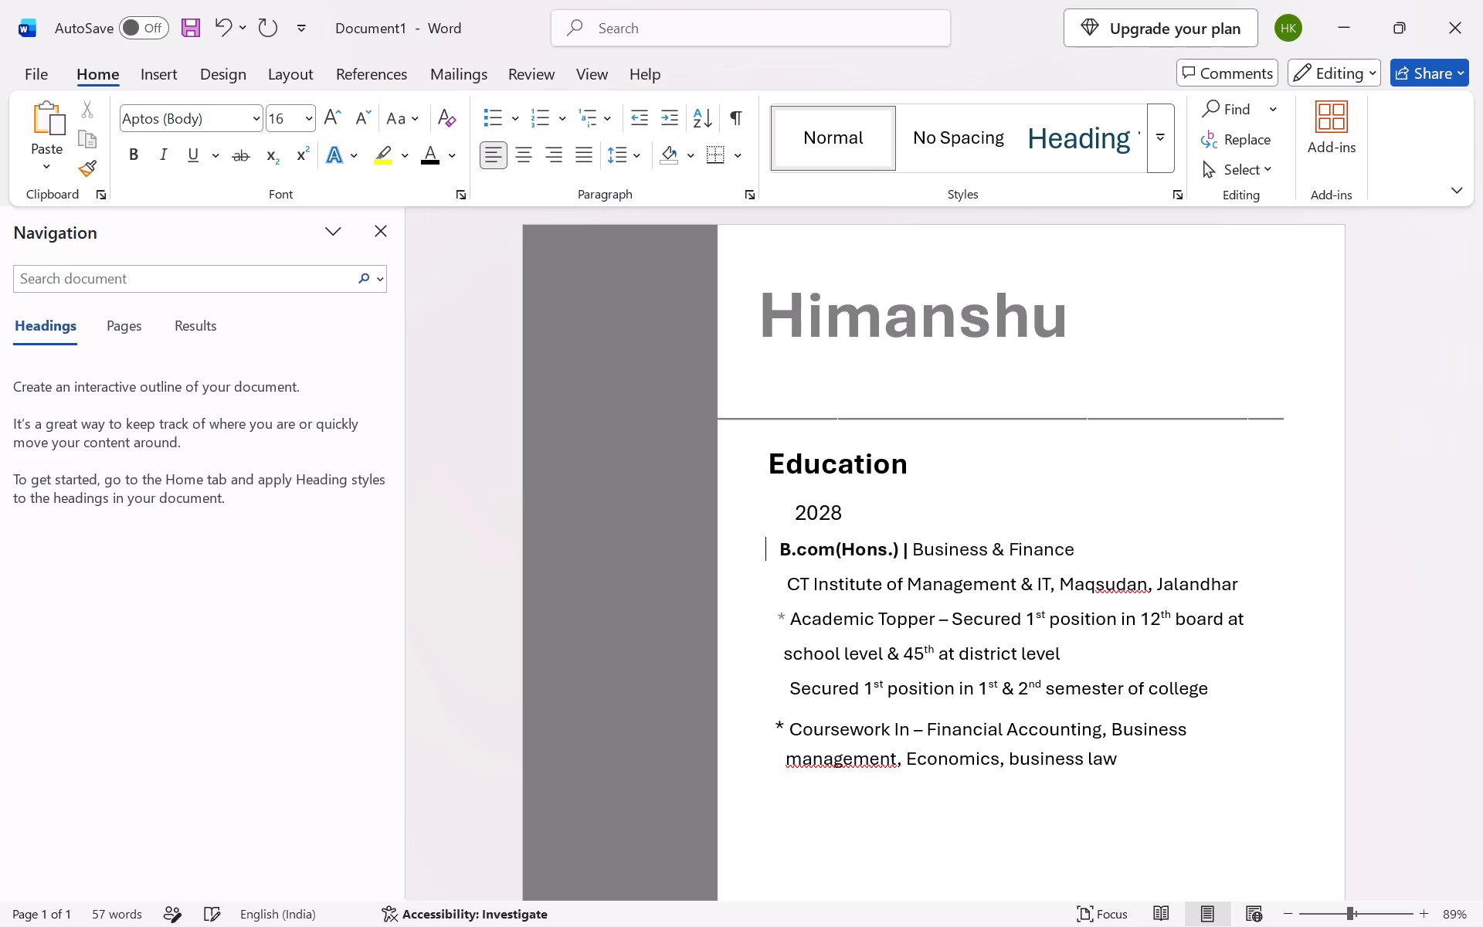
key(space)
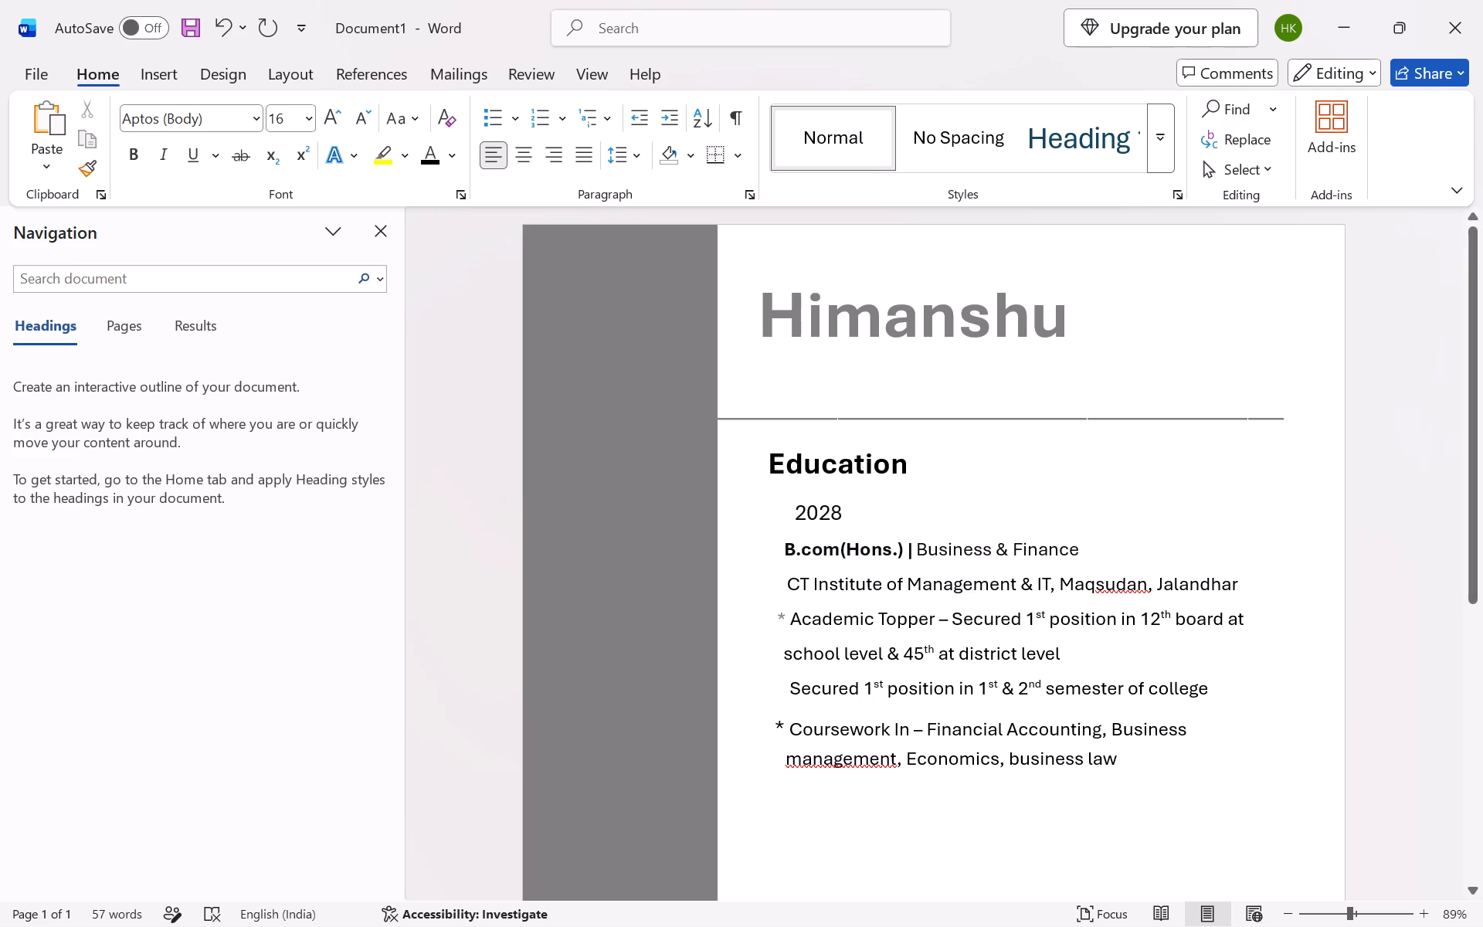
click(769, 473)
key(space)
key(space)
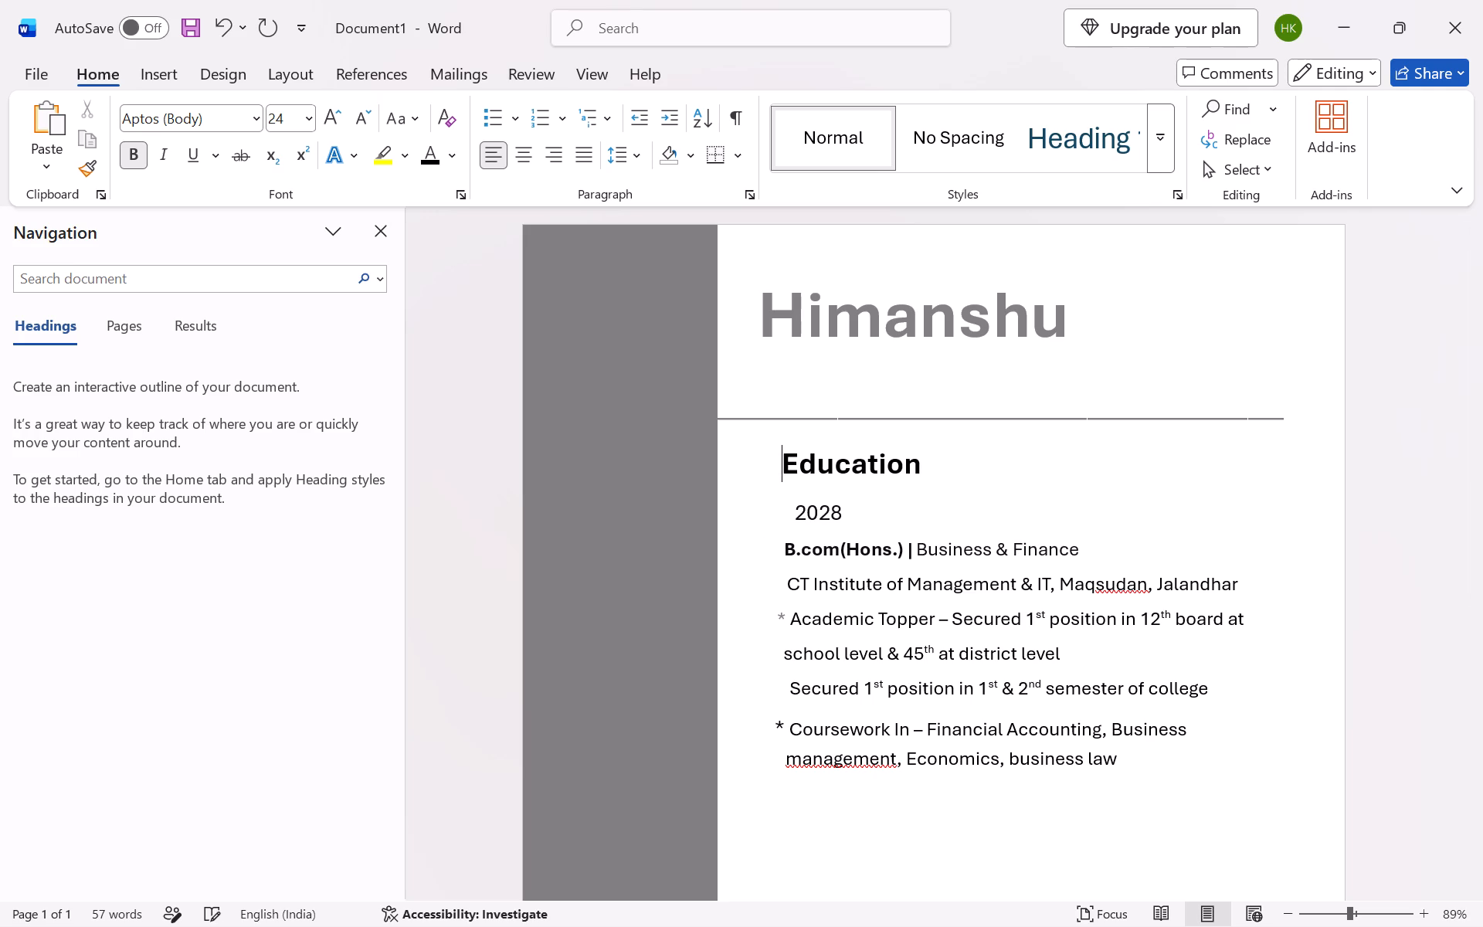
Remove two spaces before "2028" and one before "* Academic Topper", and add one space before the "school level" line.
click(784, 511)
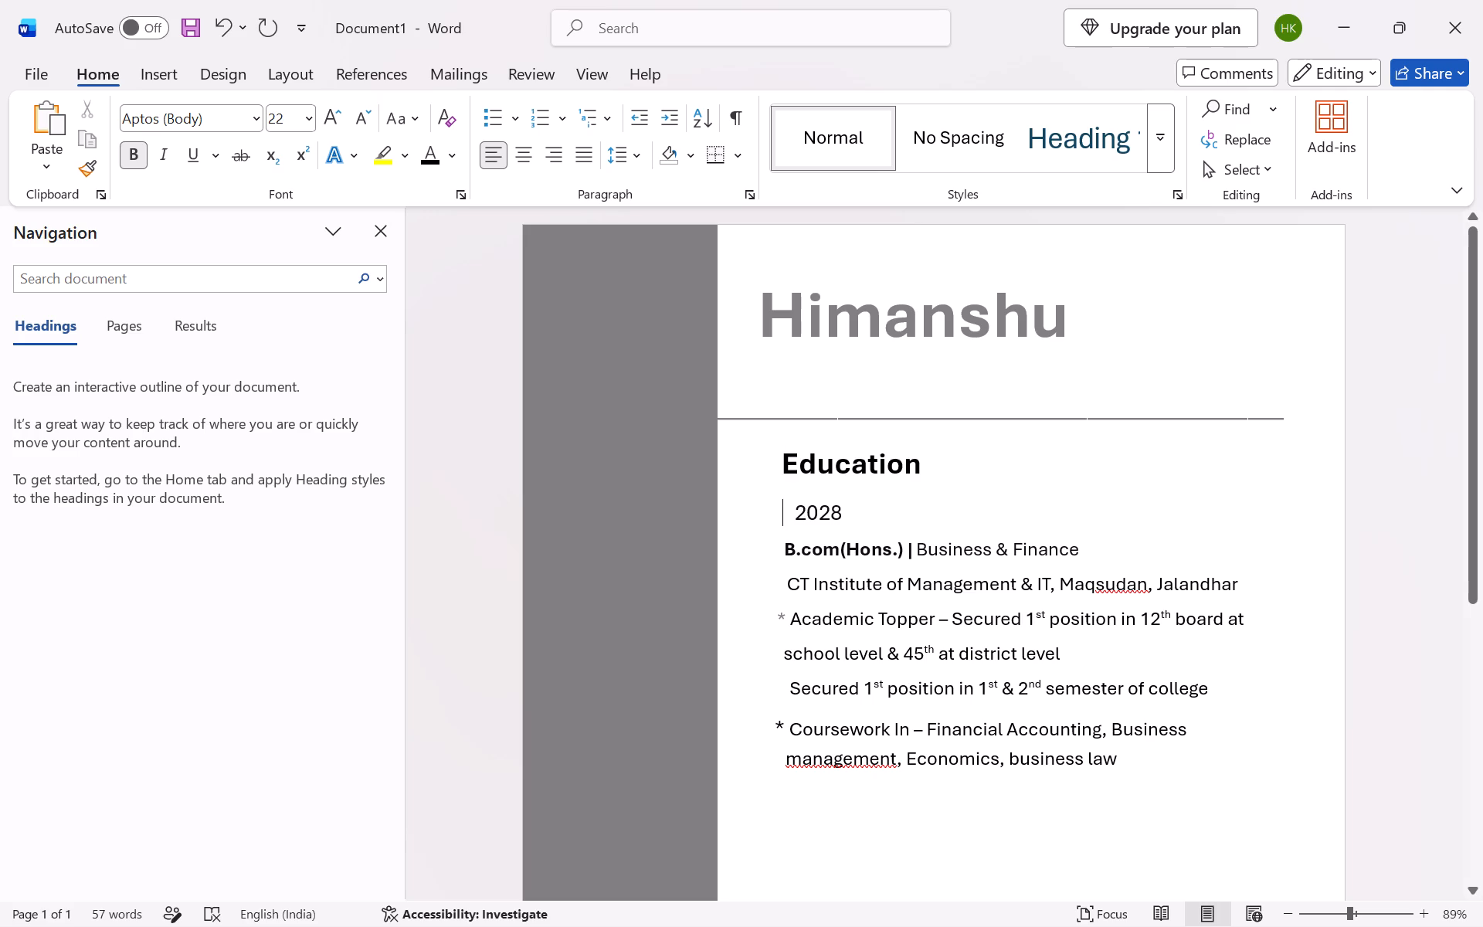
key(BackSpace)
key(BackSpace)
click(772, 647)
key(space)
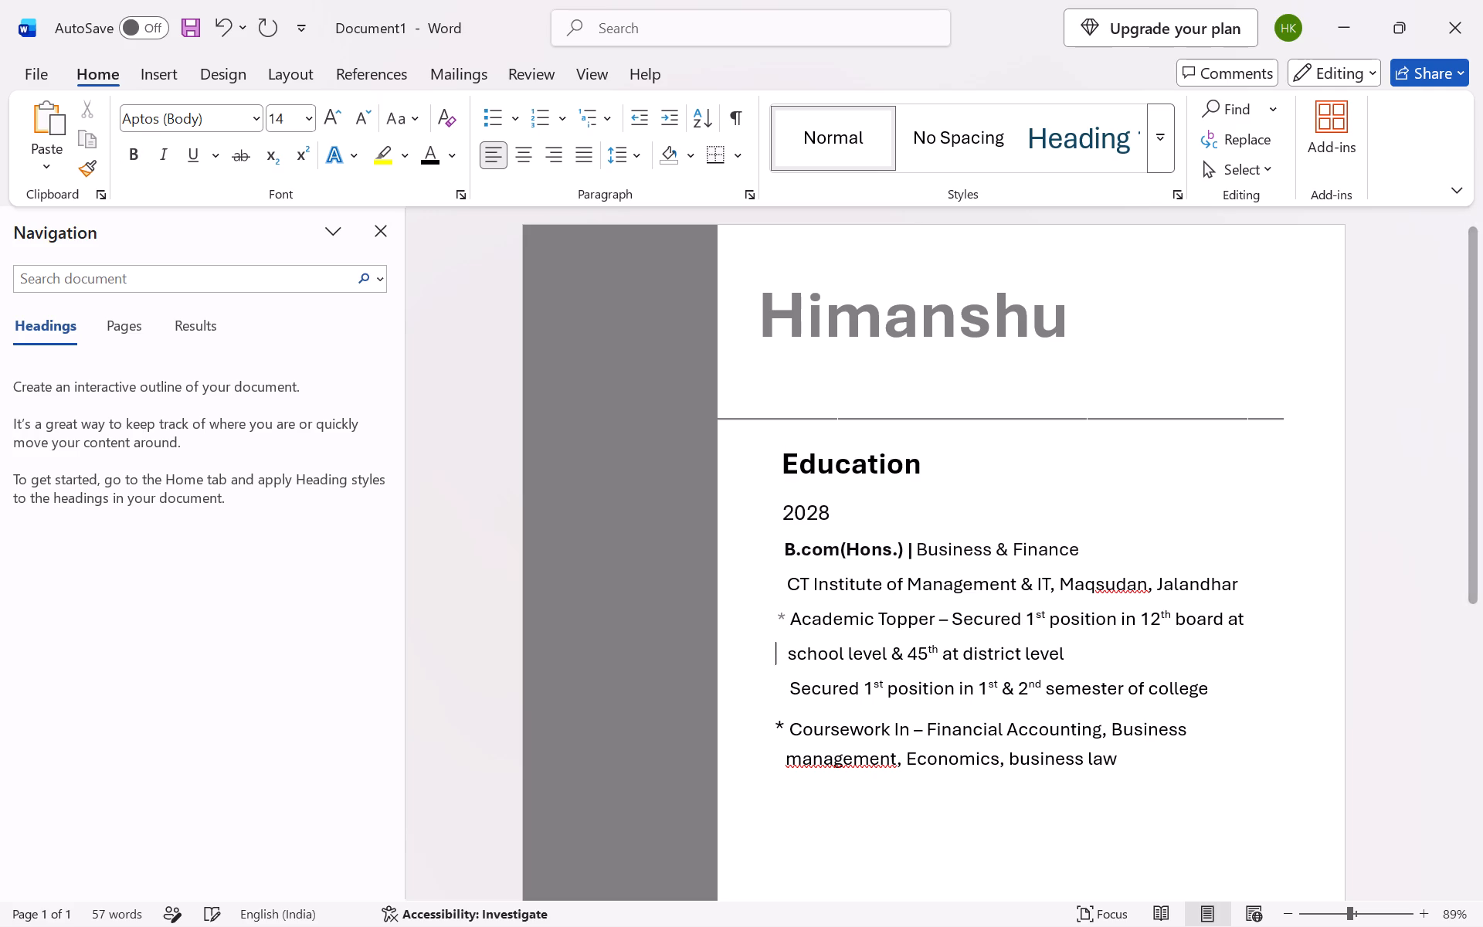
click(775, 608)
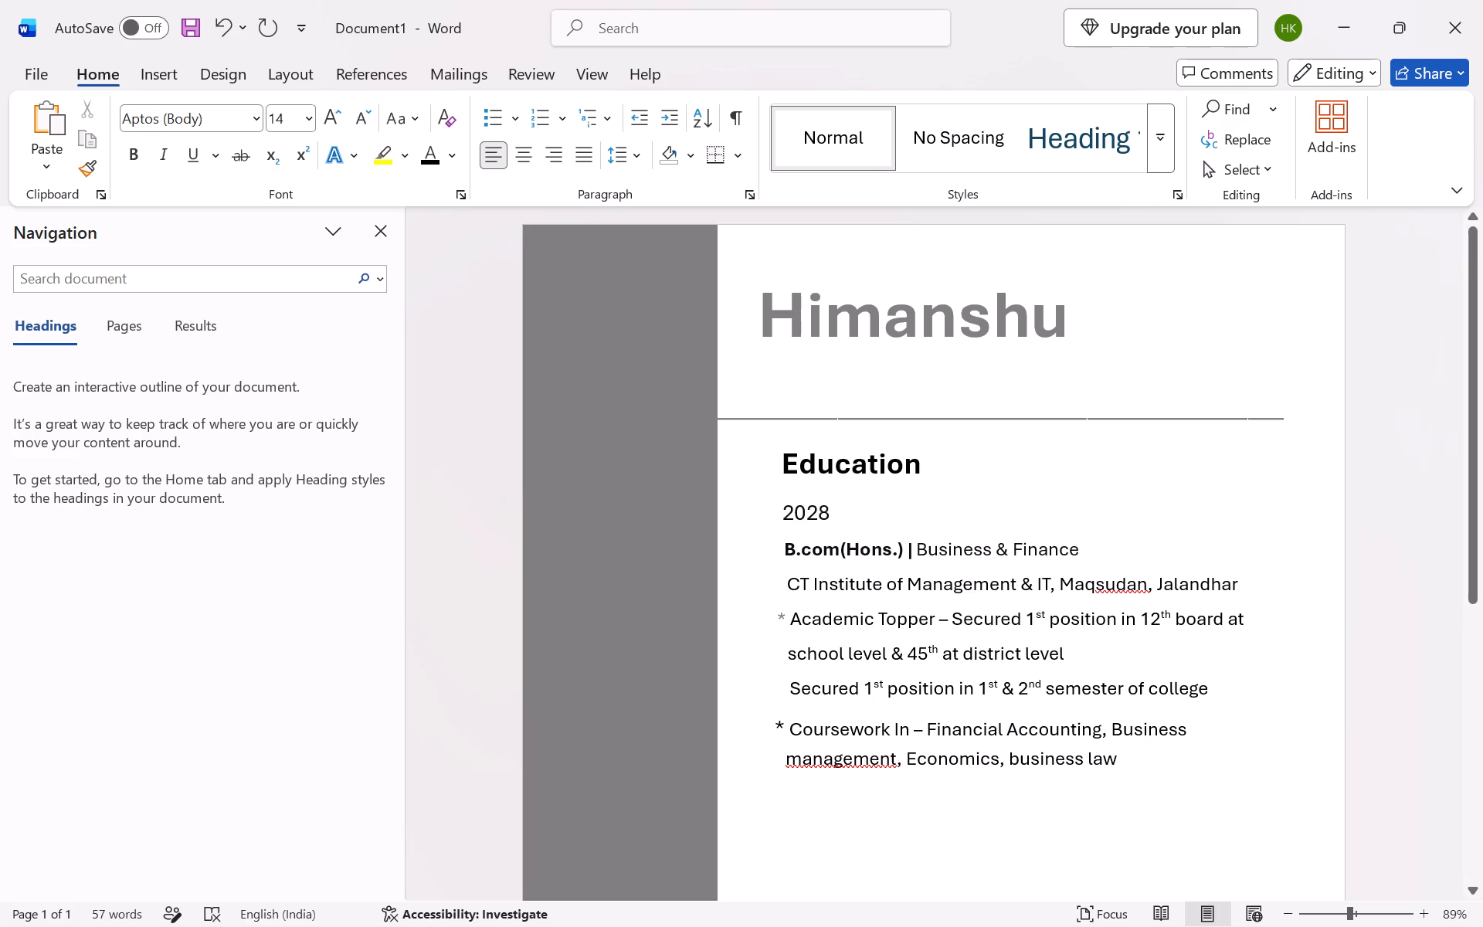
key(BackSpace)
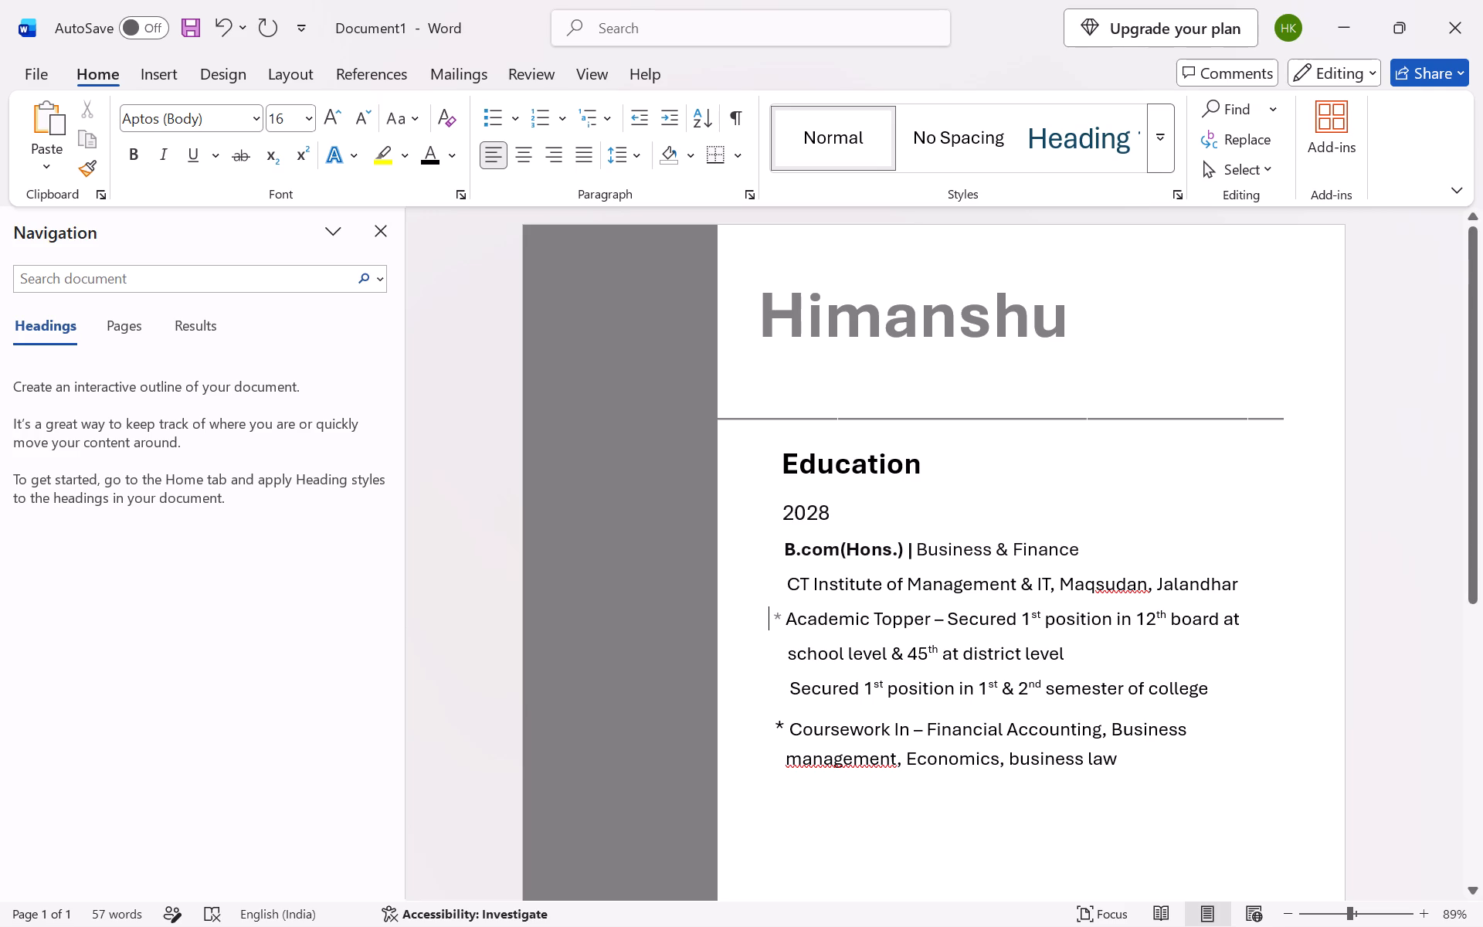
click(768, 715)
Indent the large grey name heading by six spaces to line up with the Education section.
click(750, 321)
key(space)
key(space)
key(space)
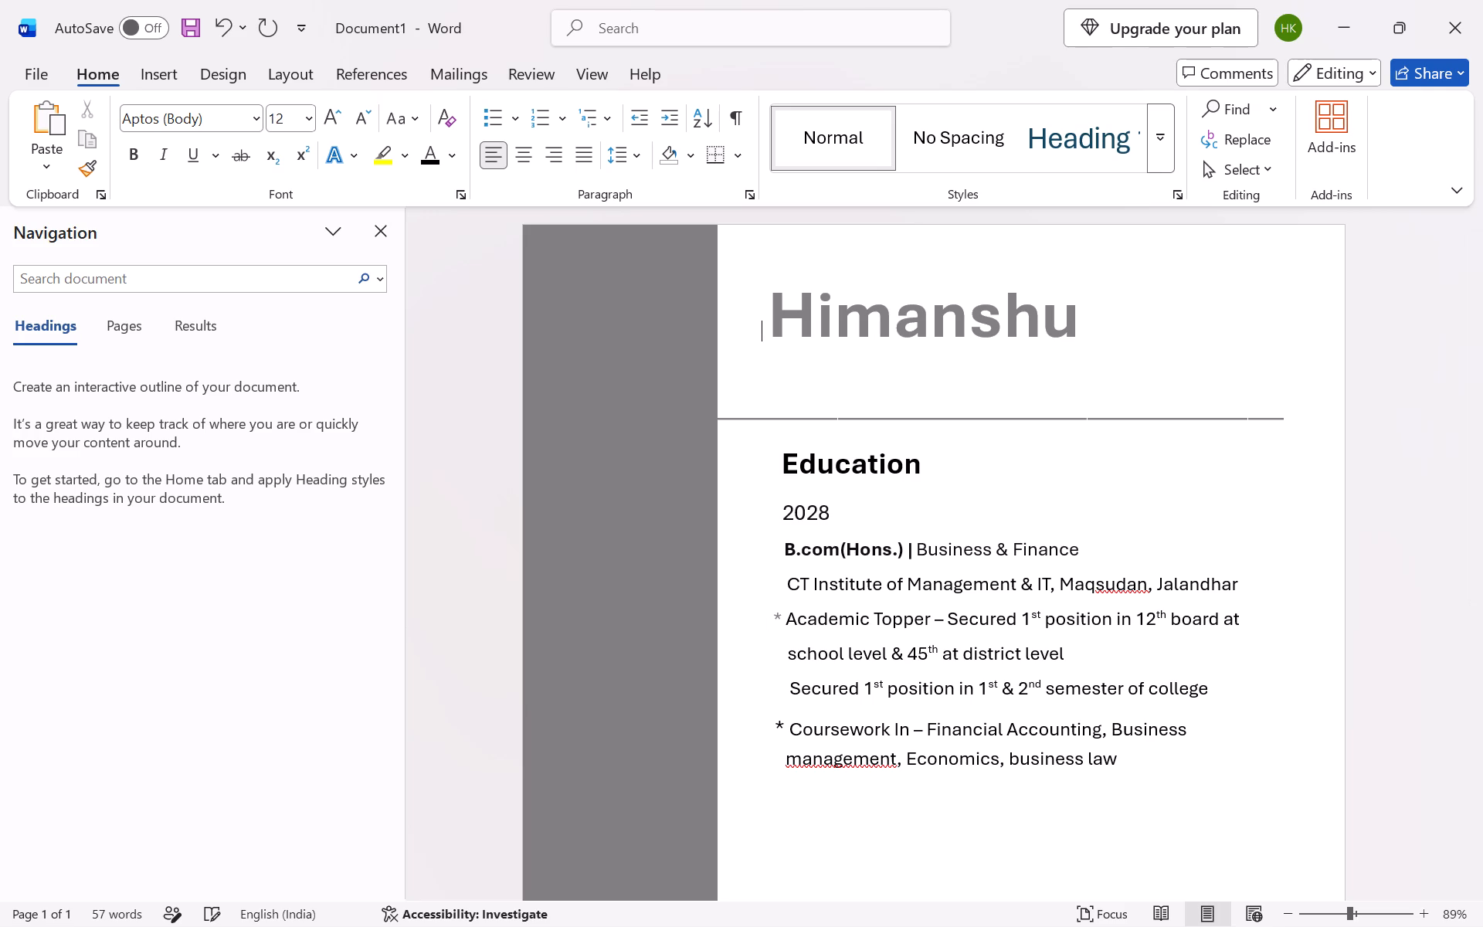
key(space)
key(space)
key(space)
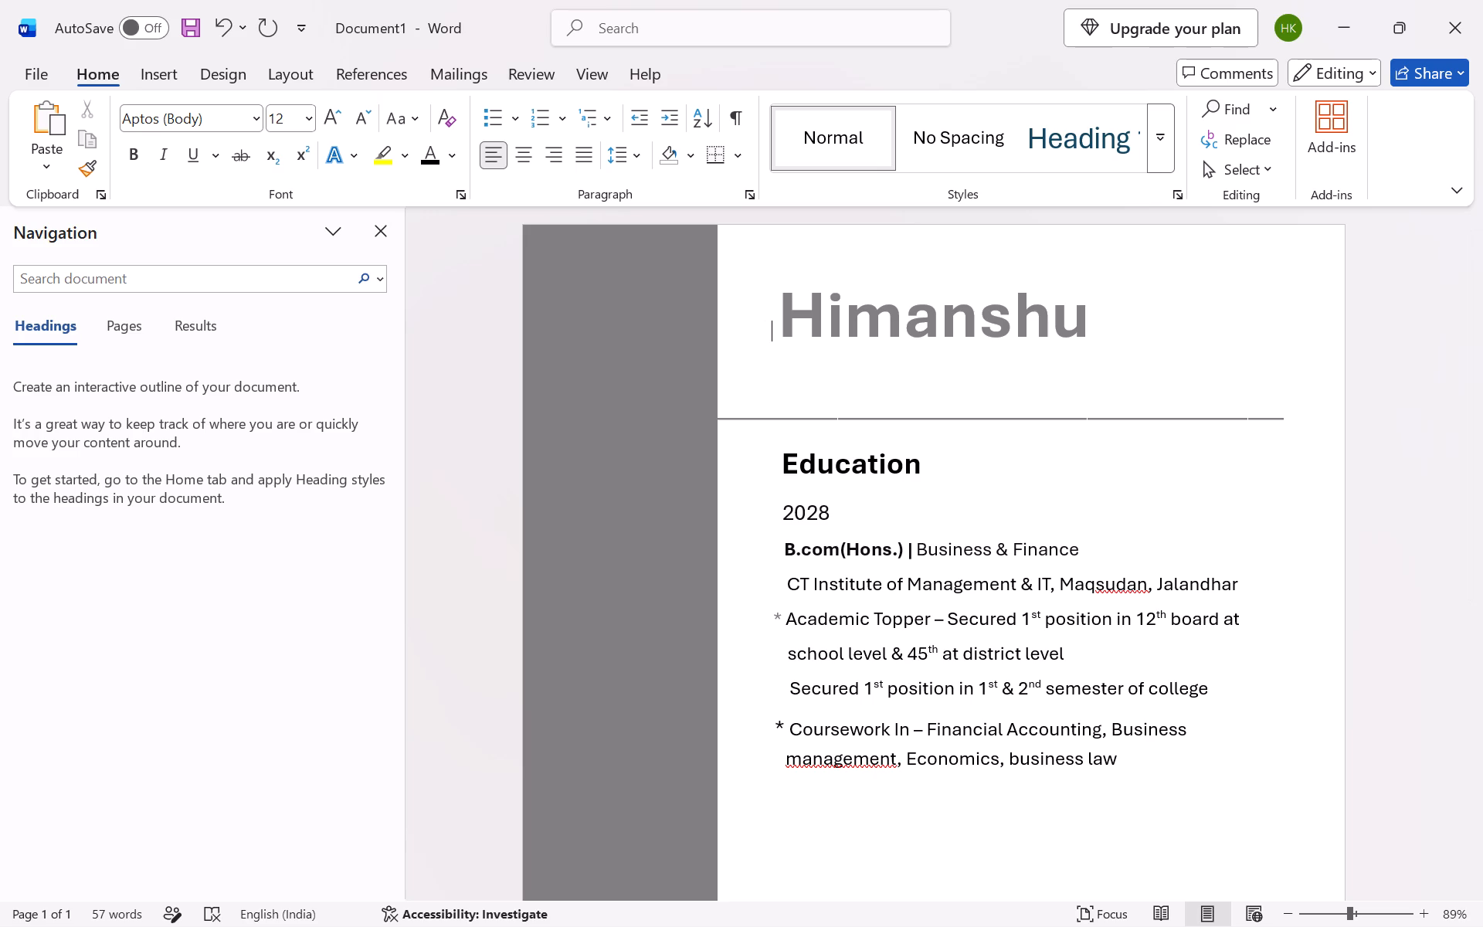
Widen the grey sidebar rectangle from its lower corner until its inner edge sits just short of the résumé text.
scroll(736, 368, down, 2)
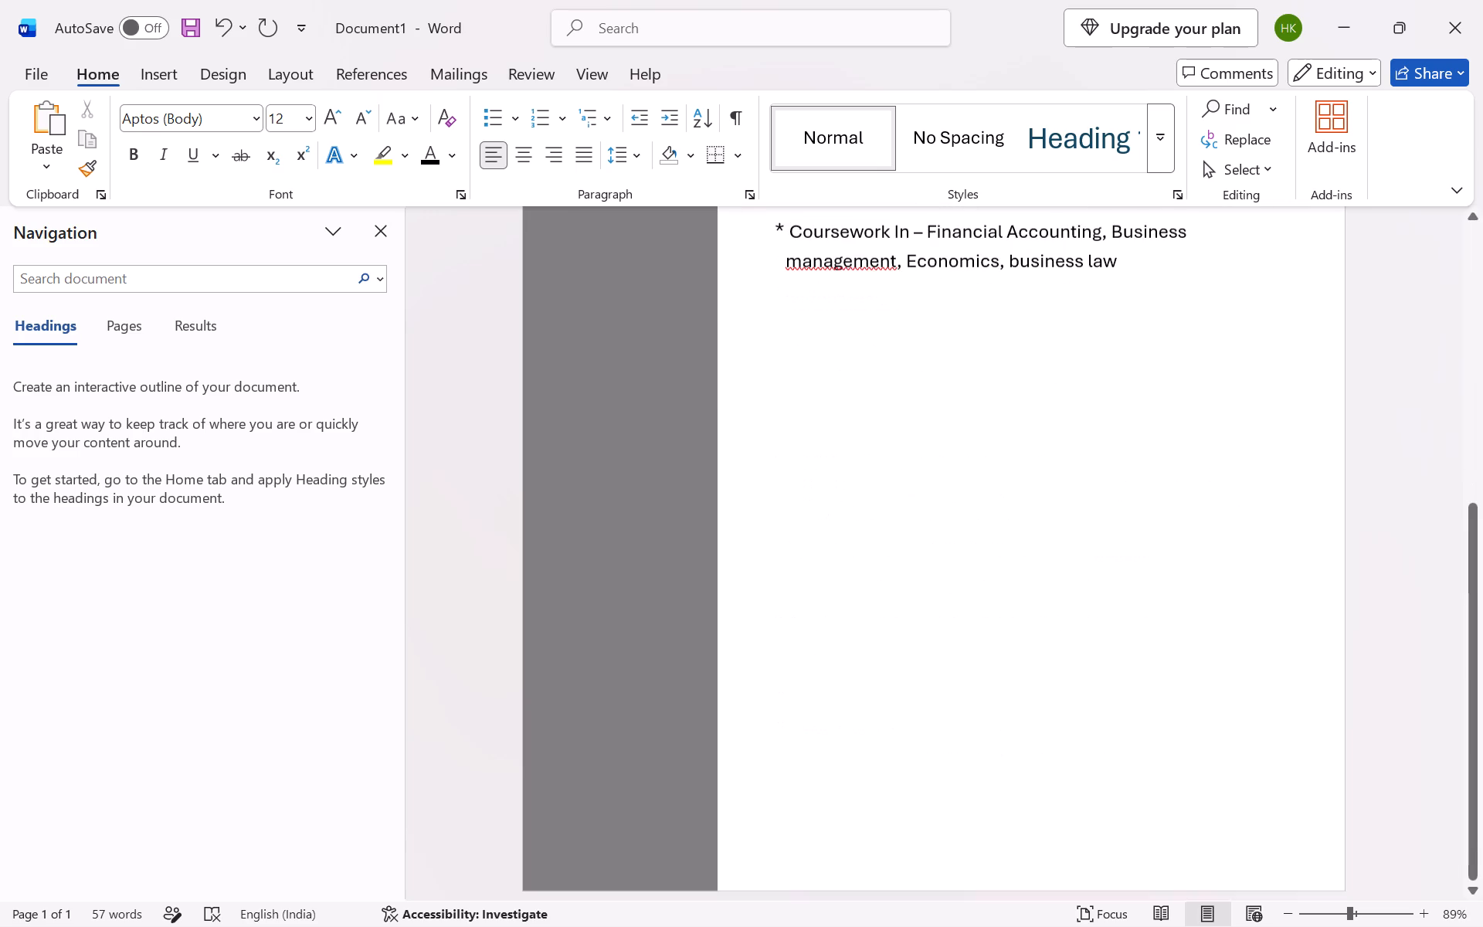
scroll(736, 368, down, 3)
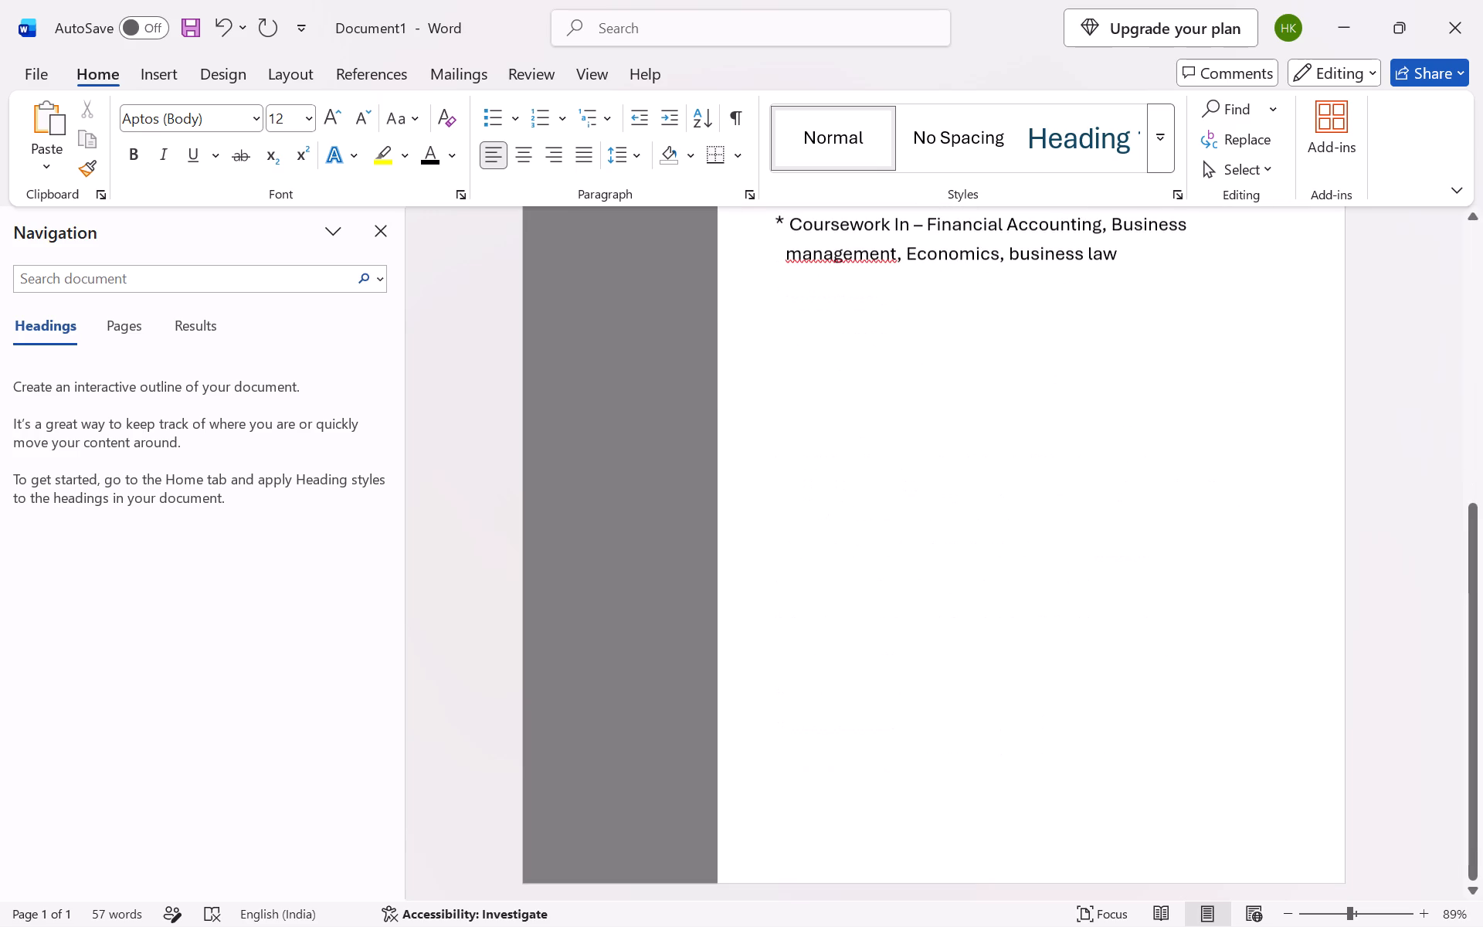
scroll(736, 368, down, 1)
click(646, 684)
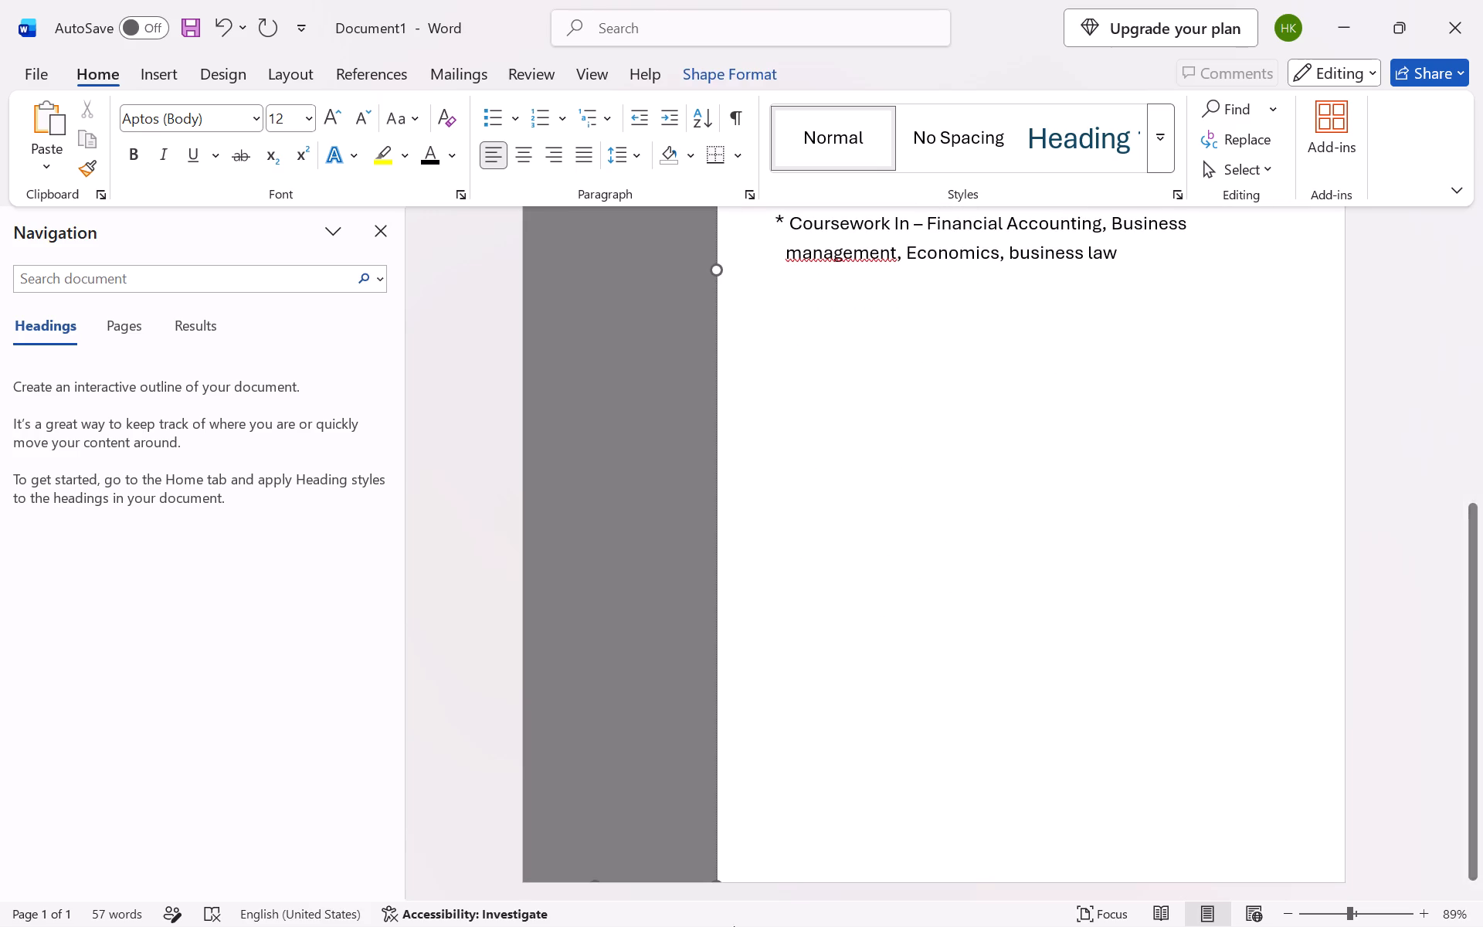
click(720, 879)
drag(720, 879, 762, 883)
scroll(883, 604, up, 2)
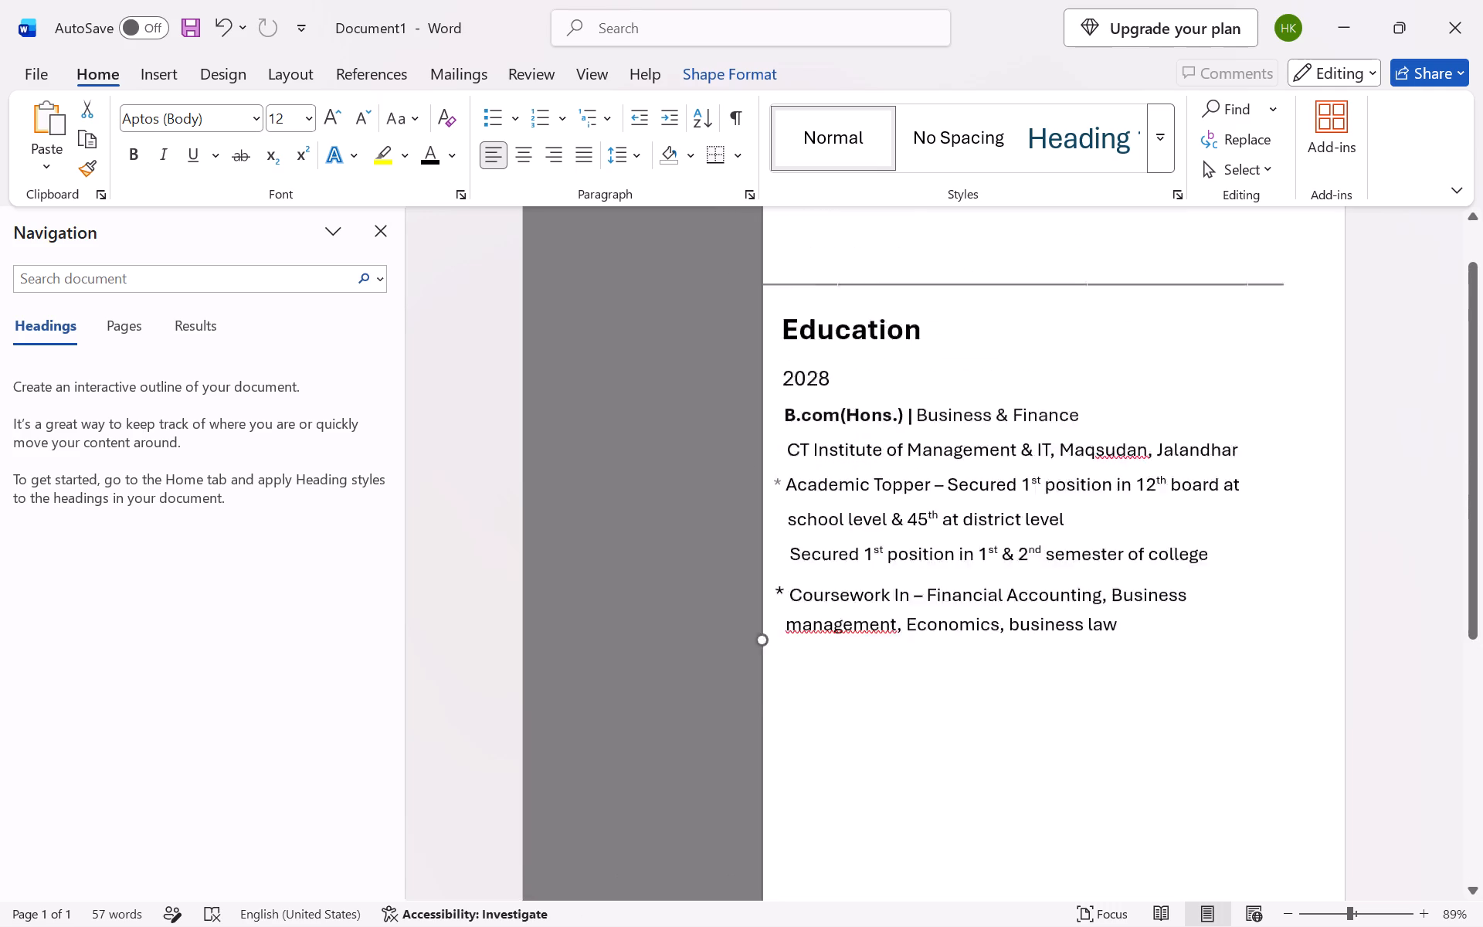
scroll(883, 604, up, 1)
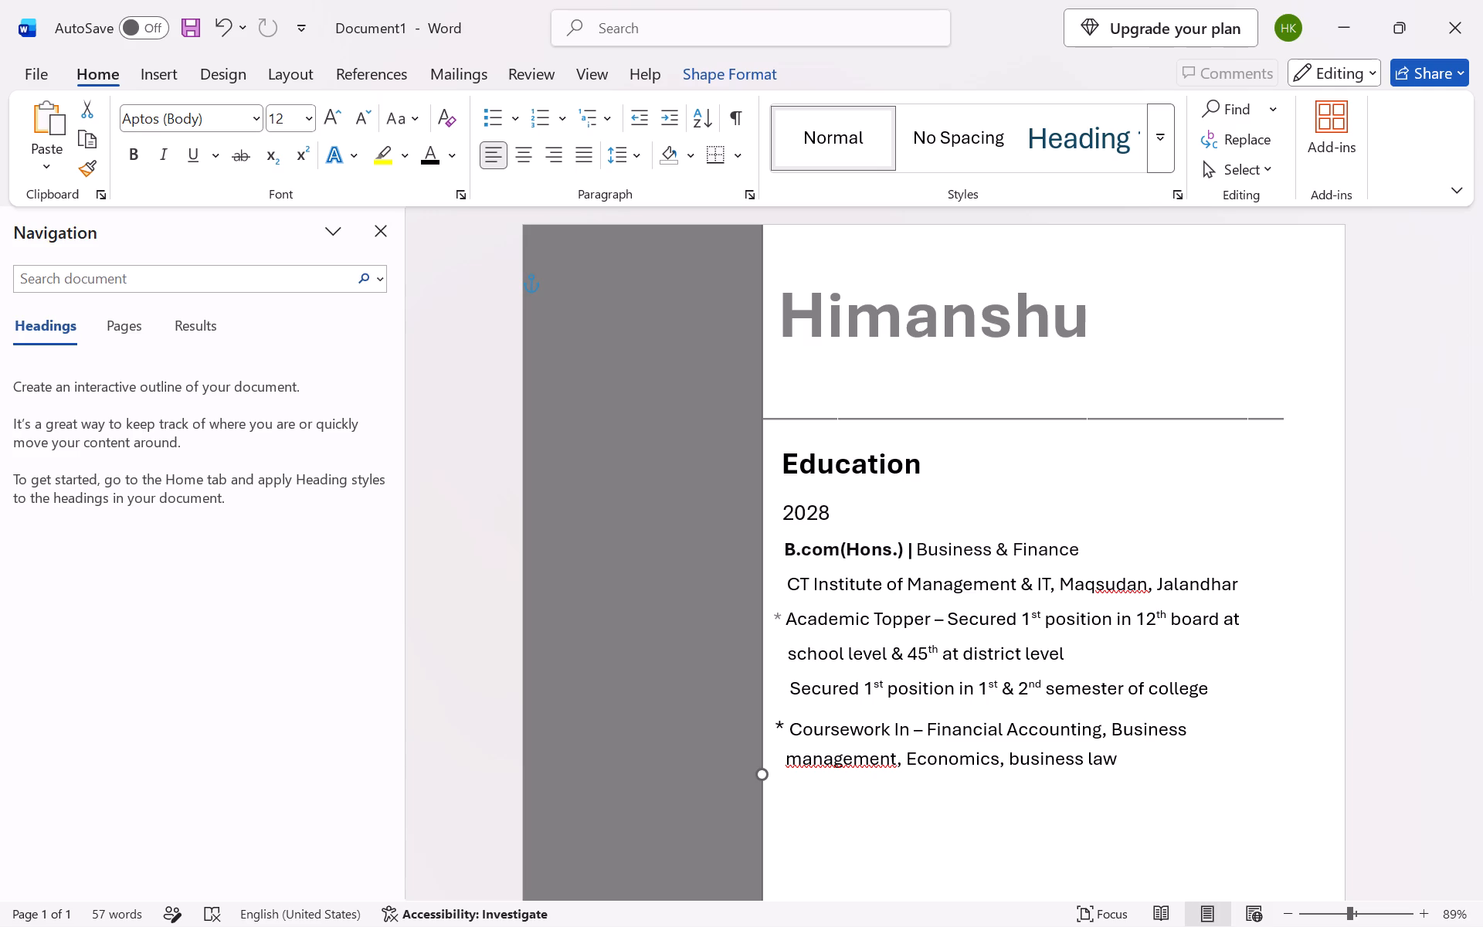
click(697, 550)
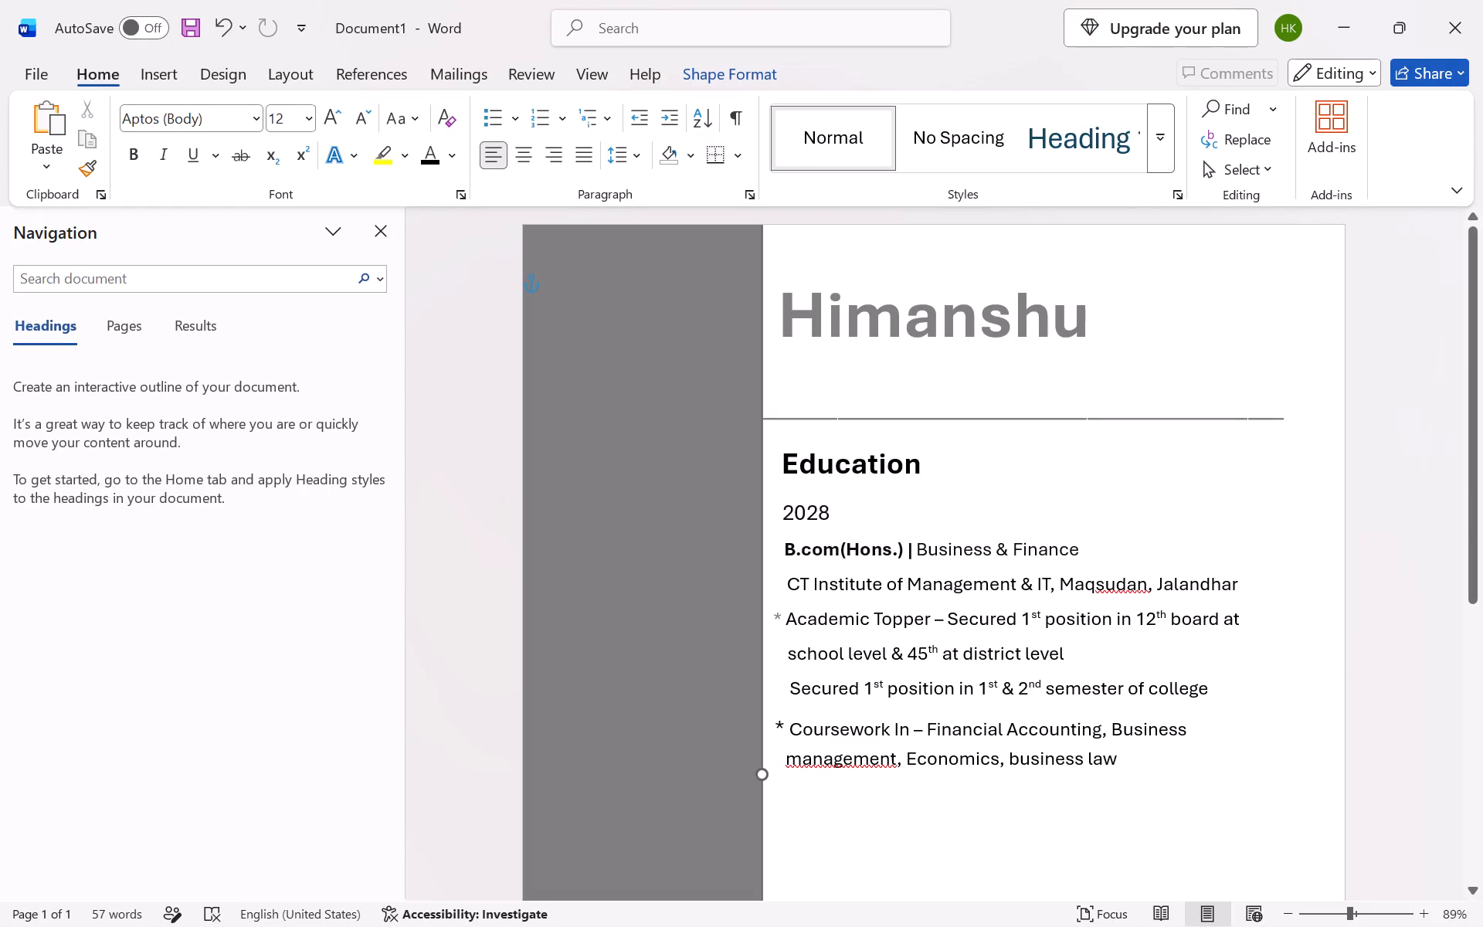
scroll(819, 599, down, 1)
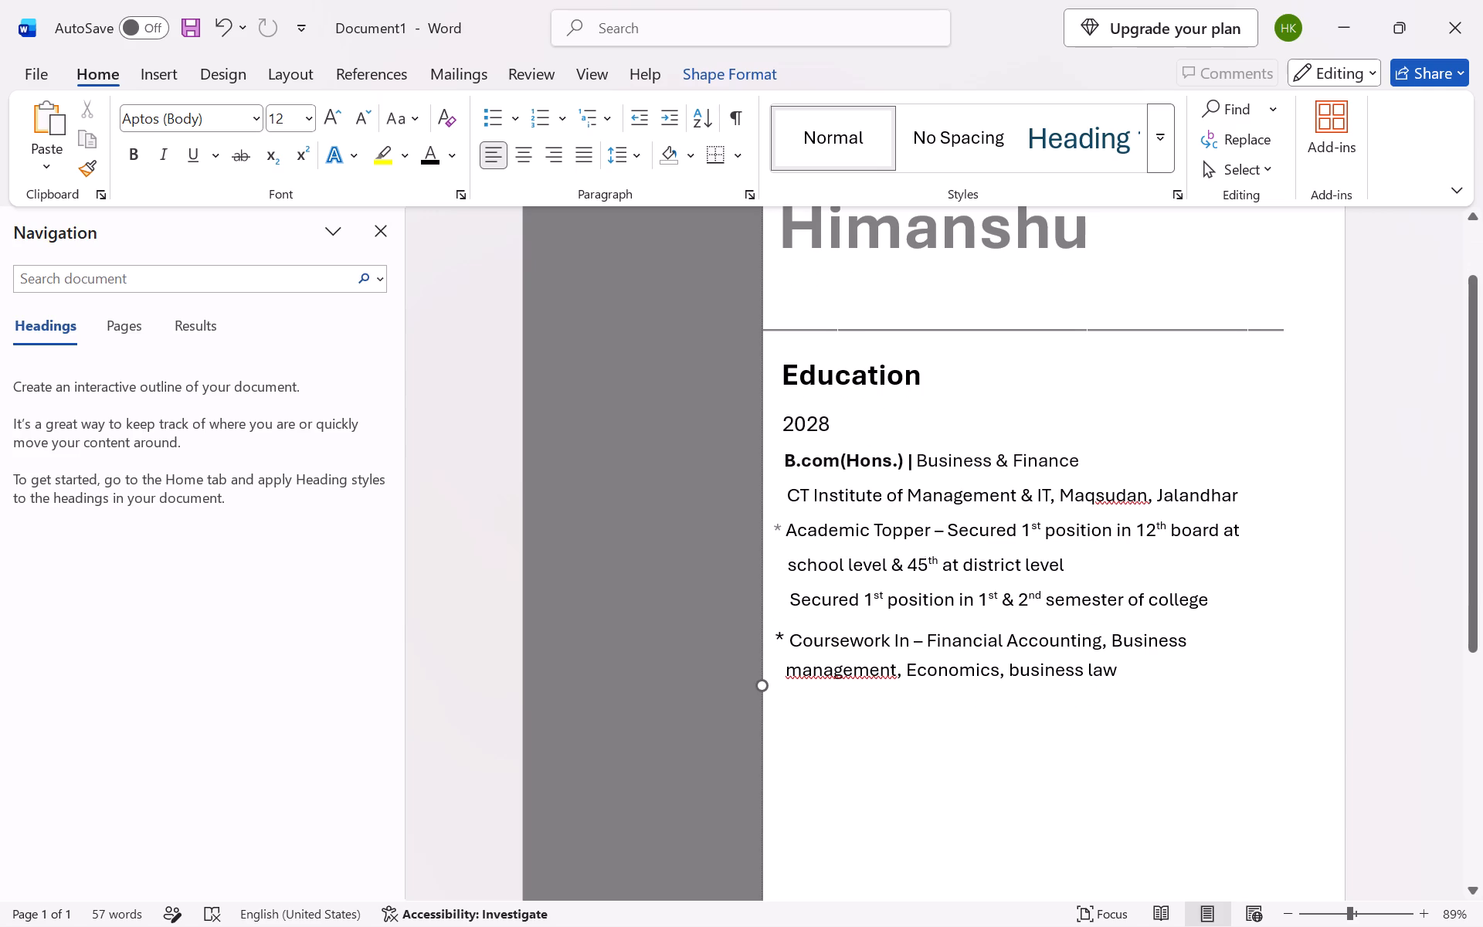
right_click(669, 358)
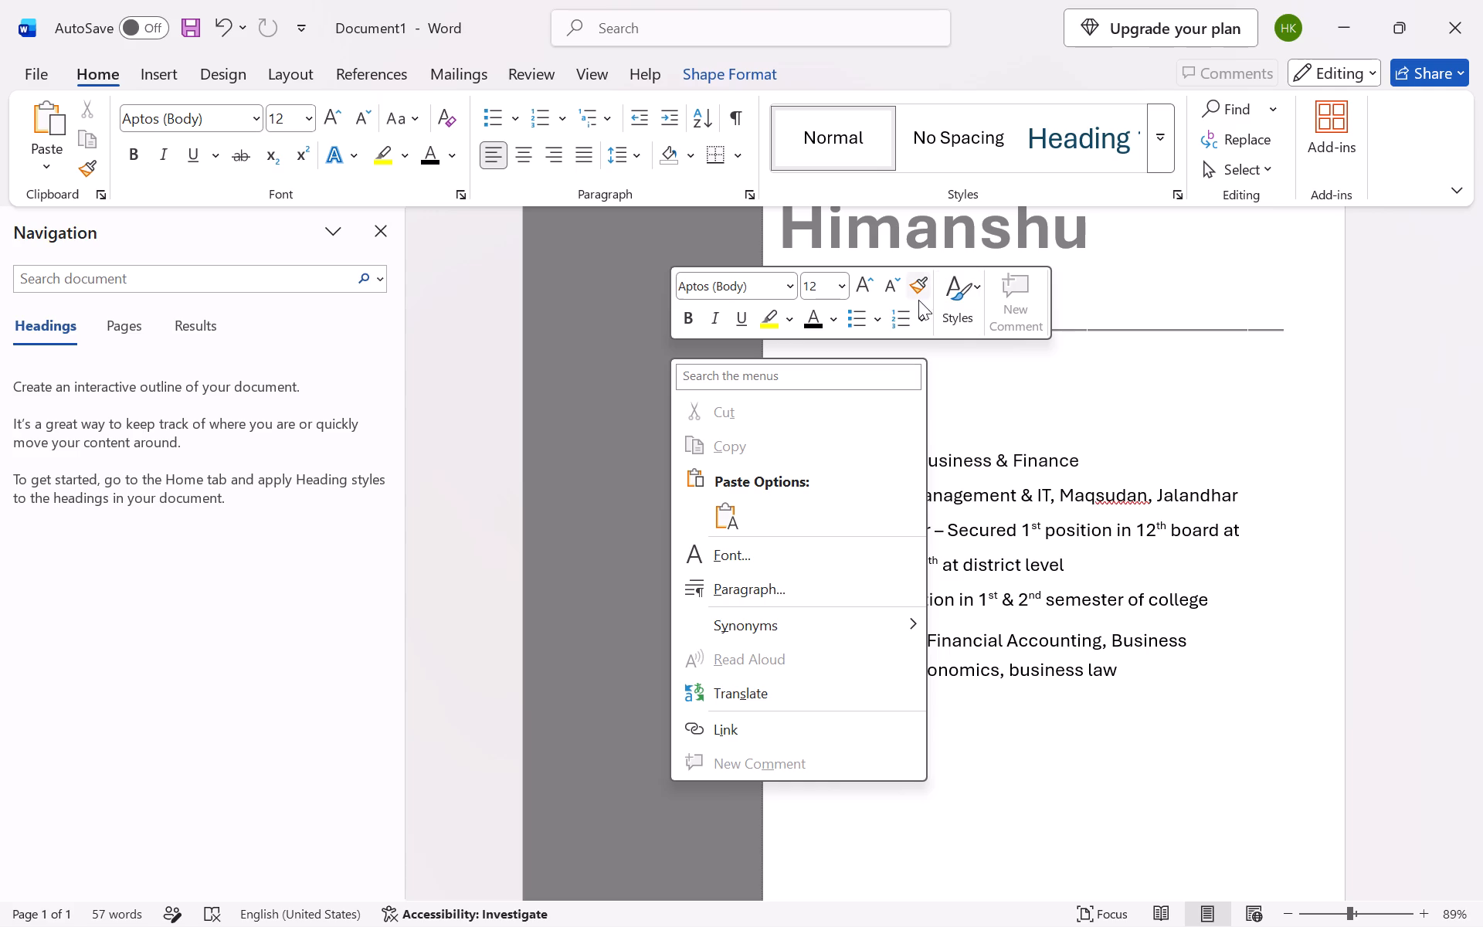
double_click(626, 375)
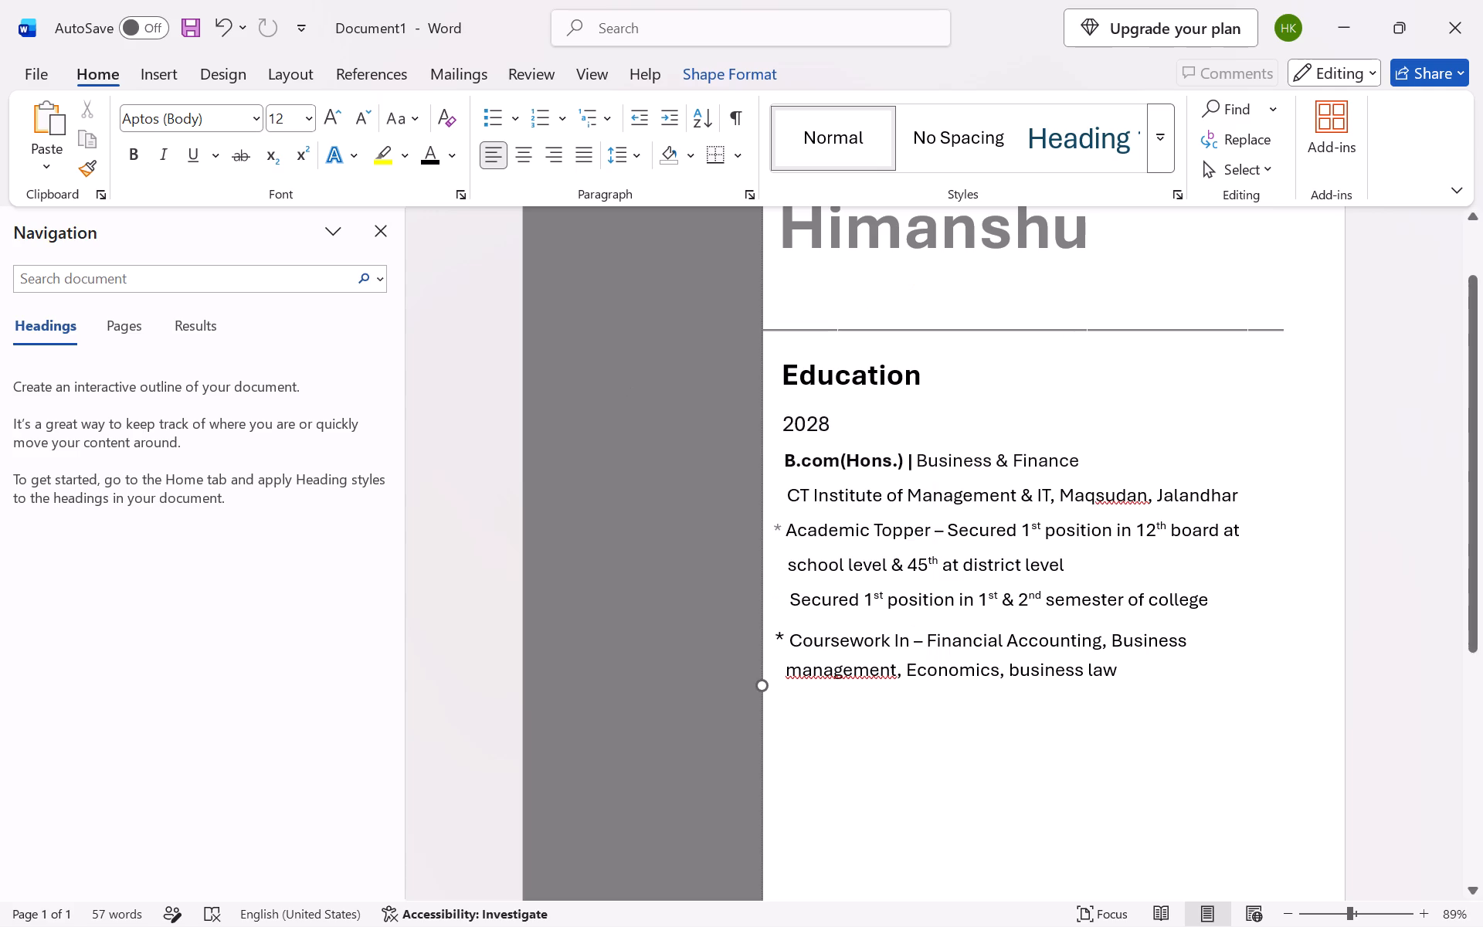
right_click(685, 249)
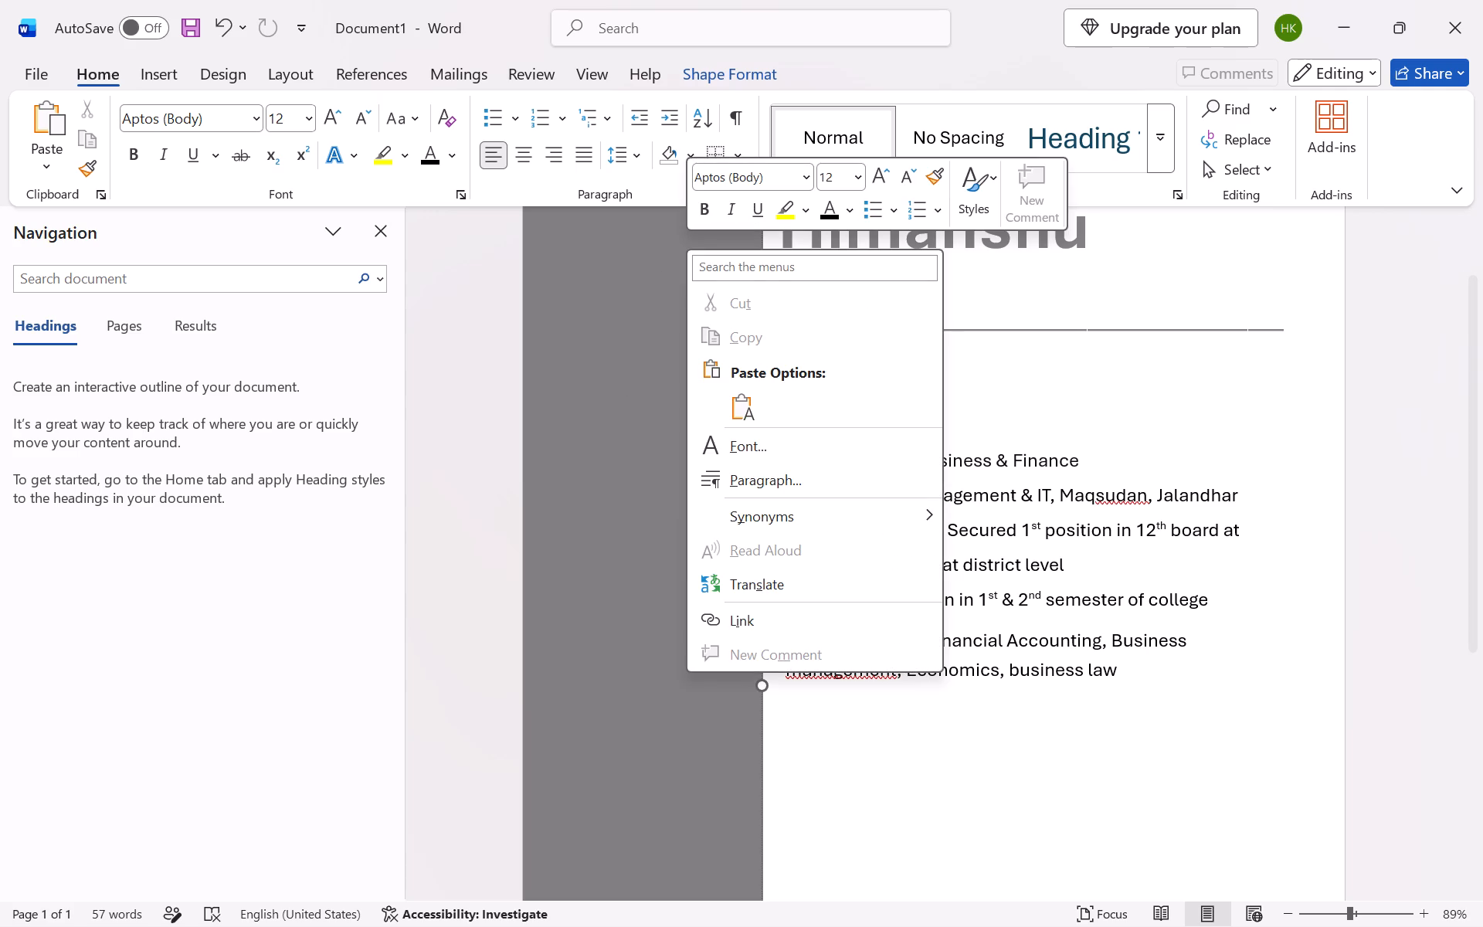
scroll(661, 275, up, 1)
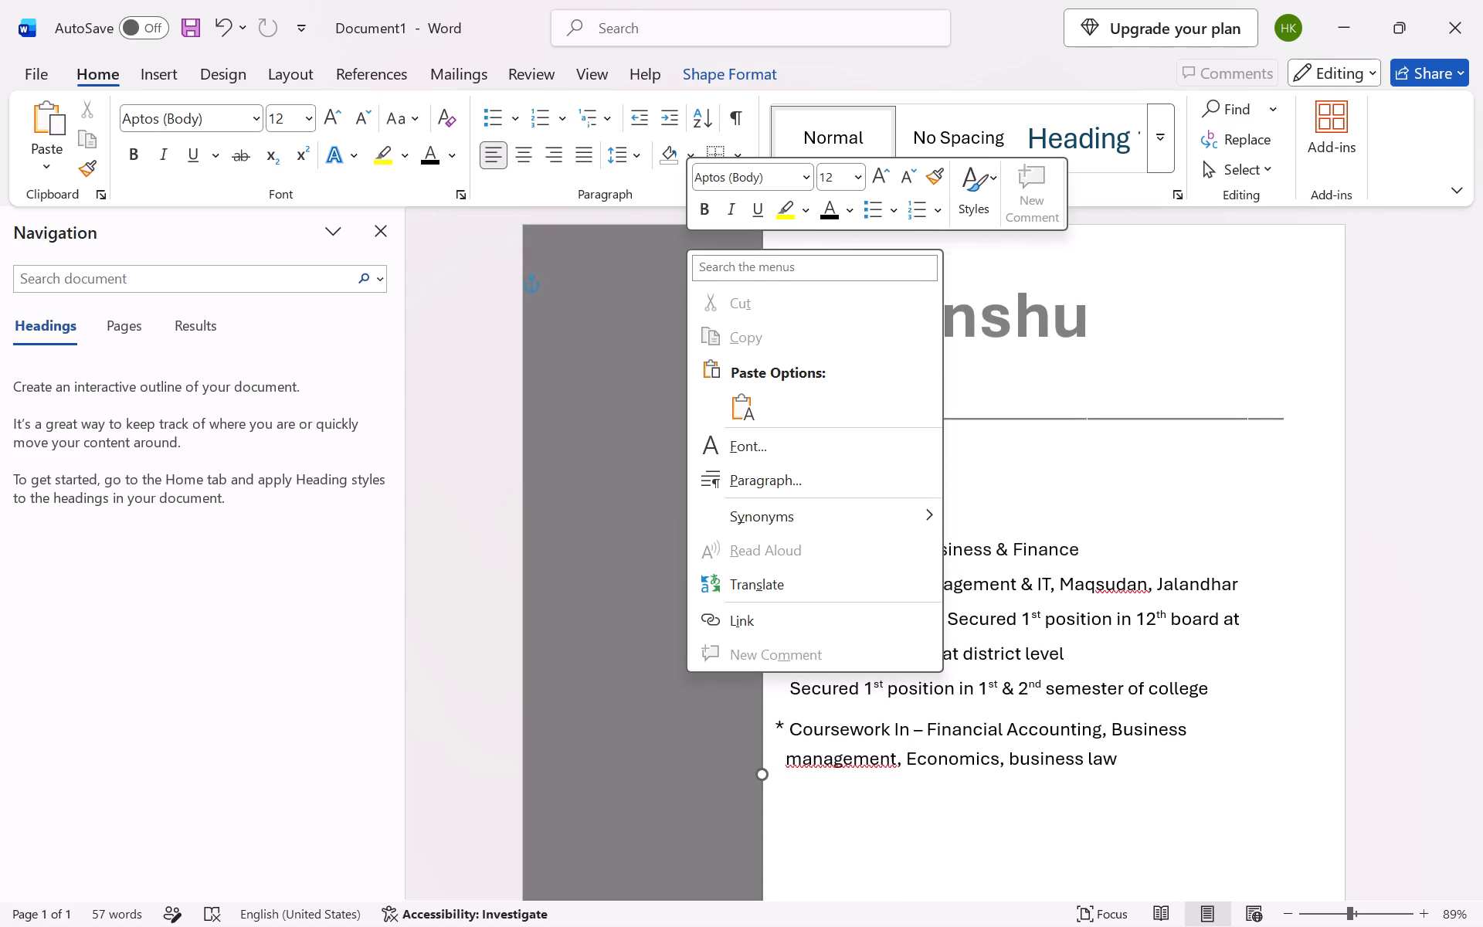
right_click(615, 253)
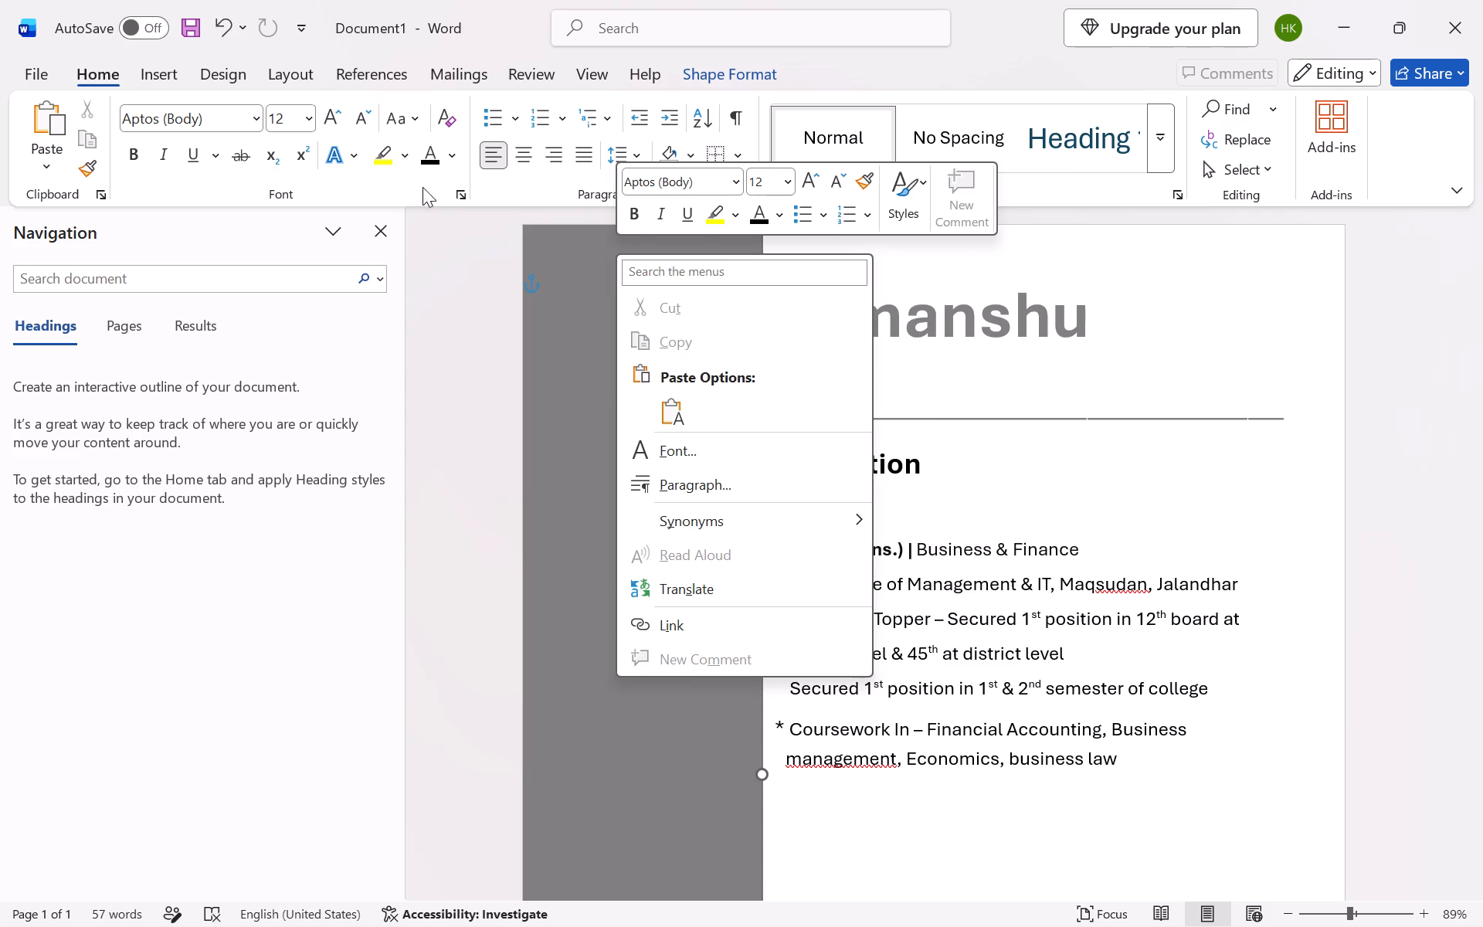
Draw a text box about 13 cm high and 4.3 cm wide over the grey sidebar, starting level with the Education heading.
click(149, 70)
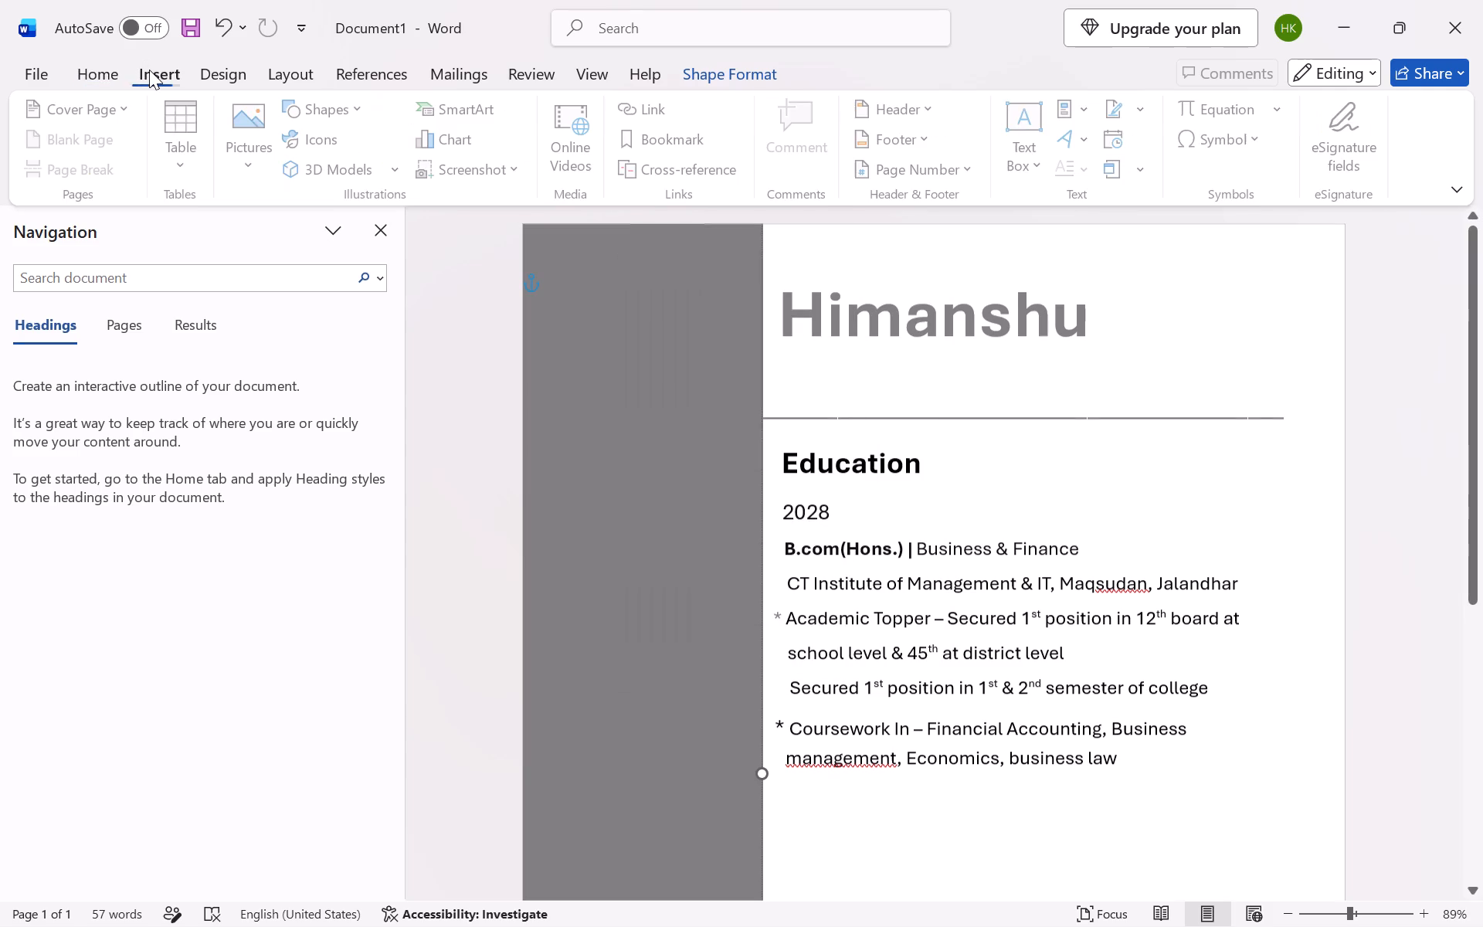
click(1031, 126)
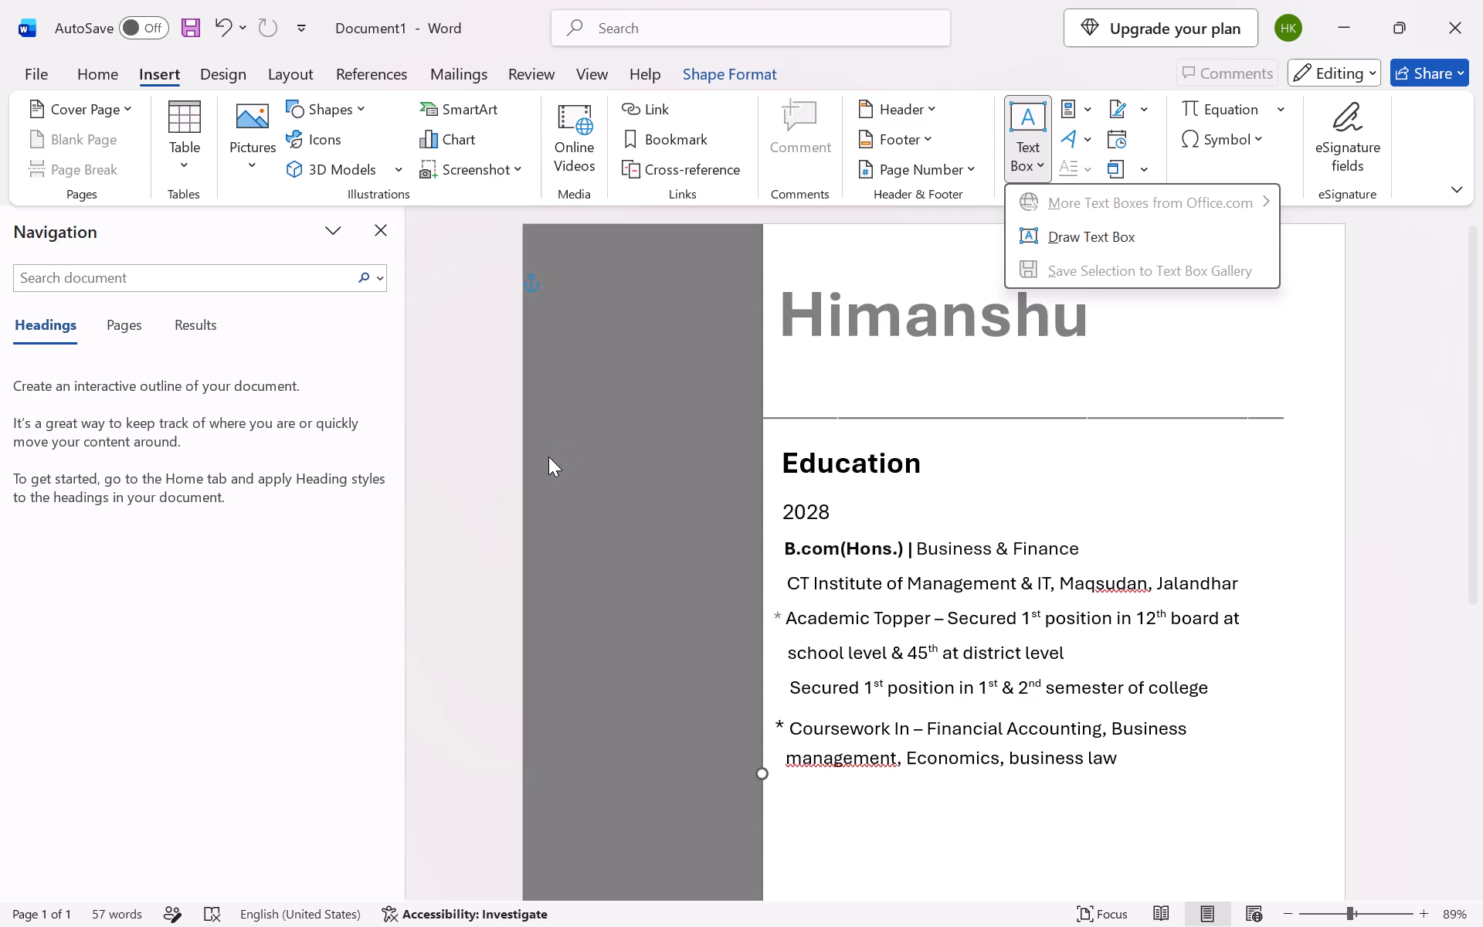
drag(548, 457, 553, 461)
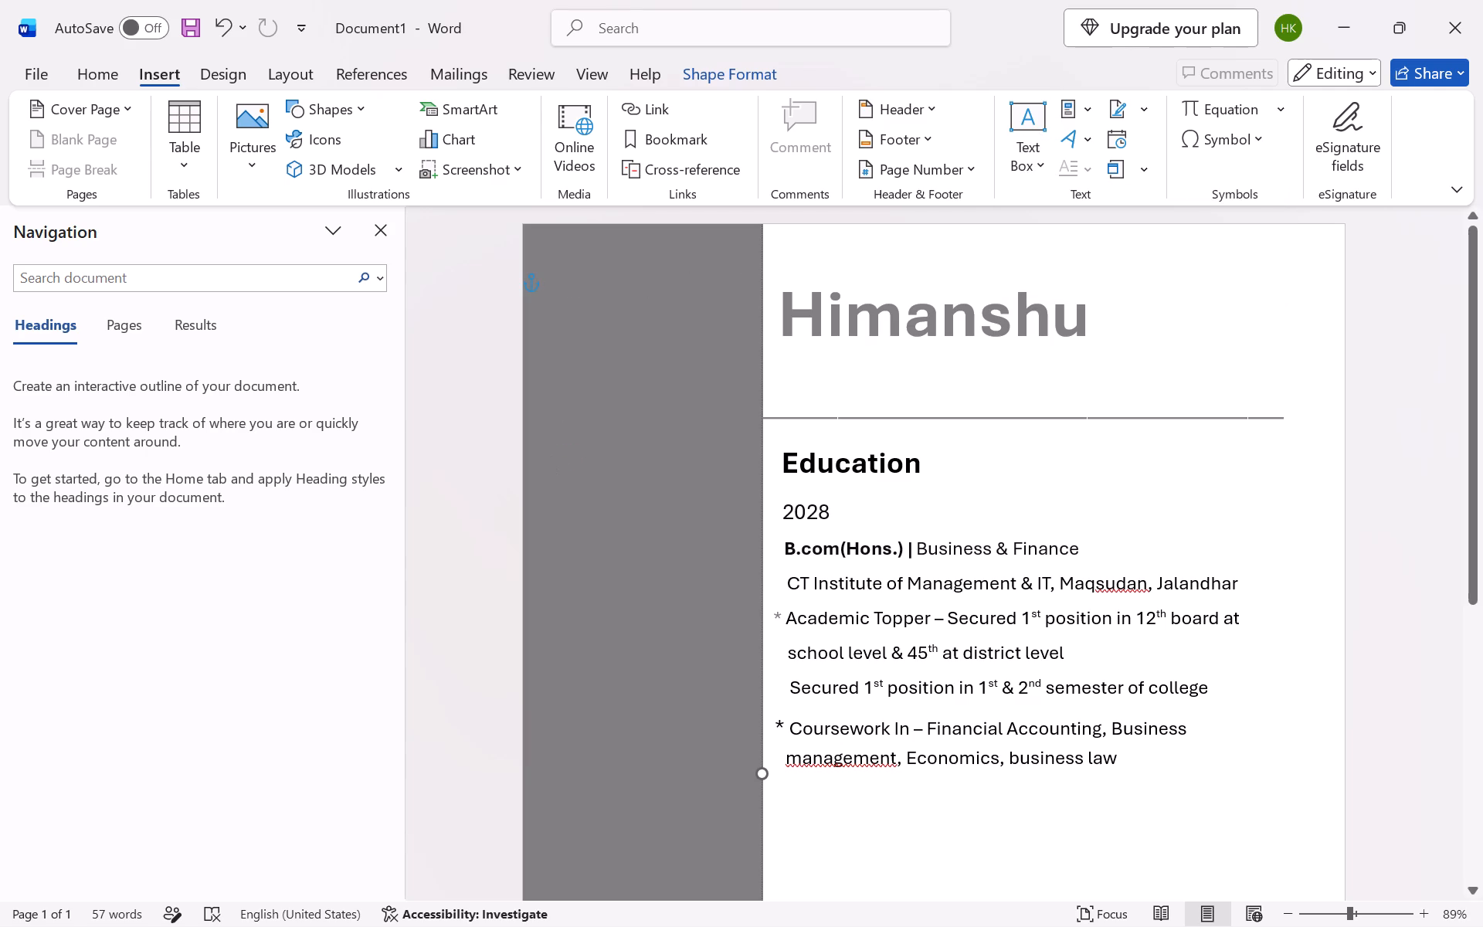
drag(553, 461, 722, 762)
click(1015, 133)
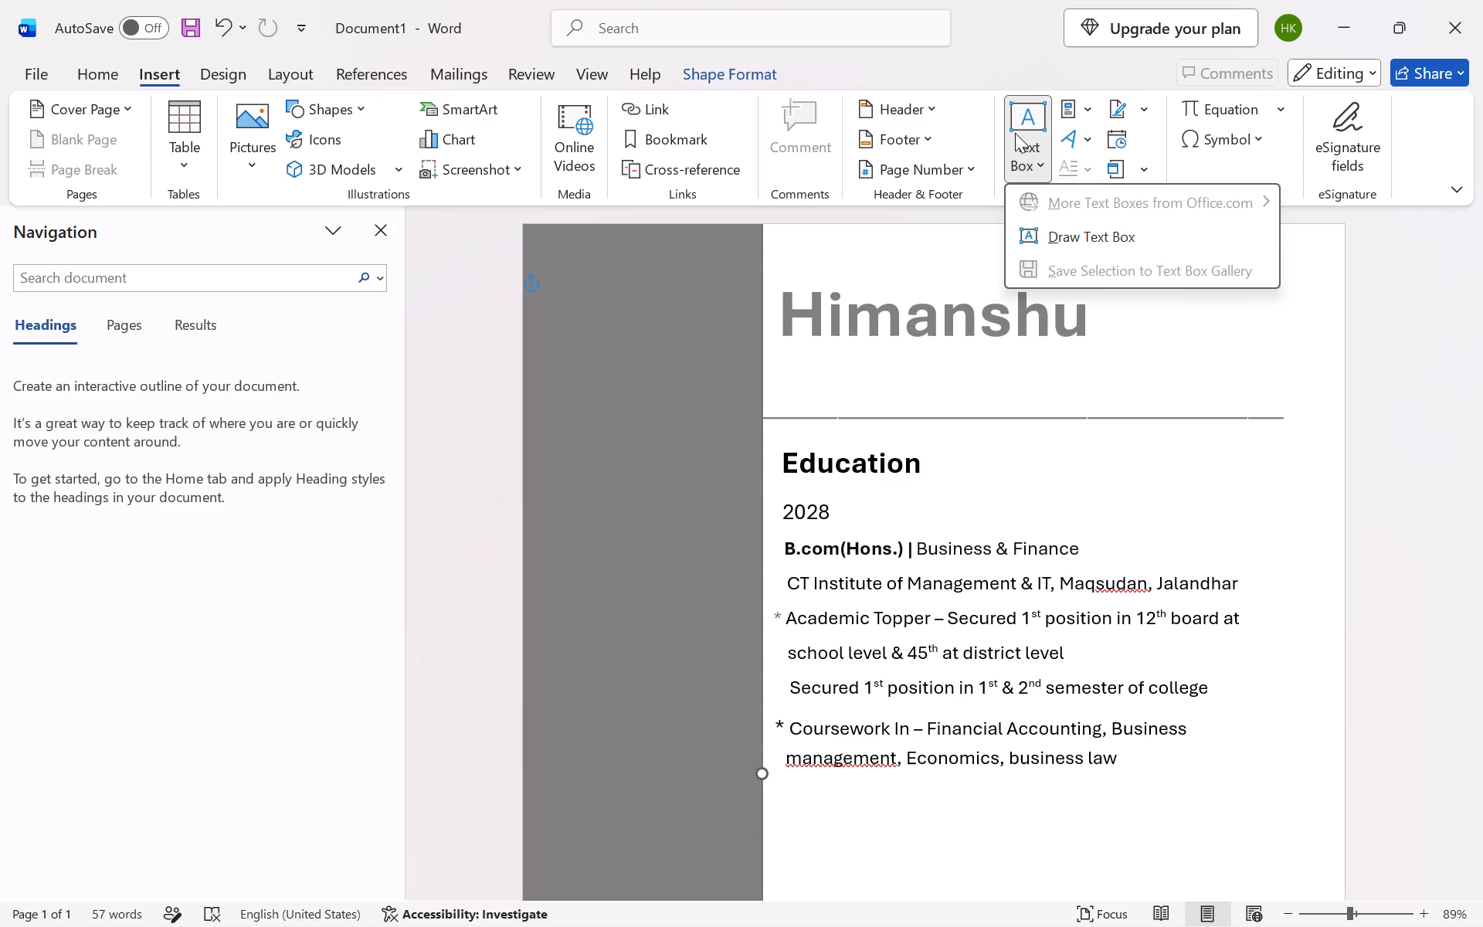
click(1067, 241)
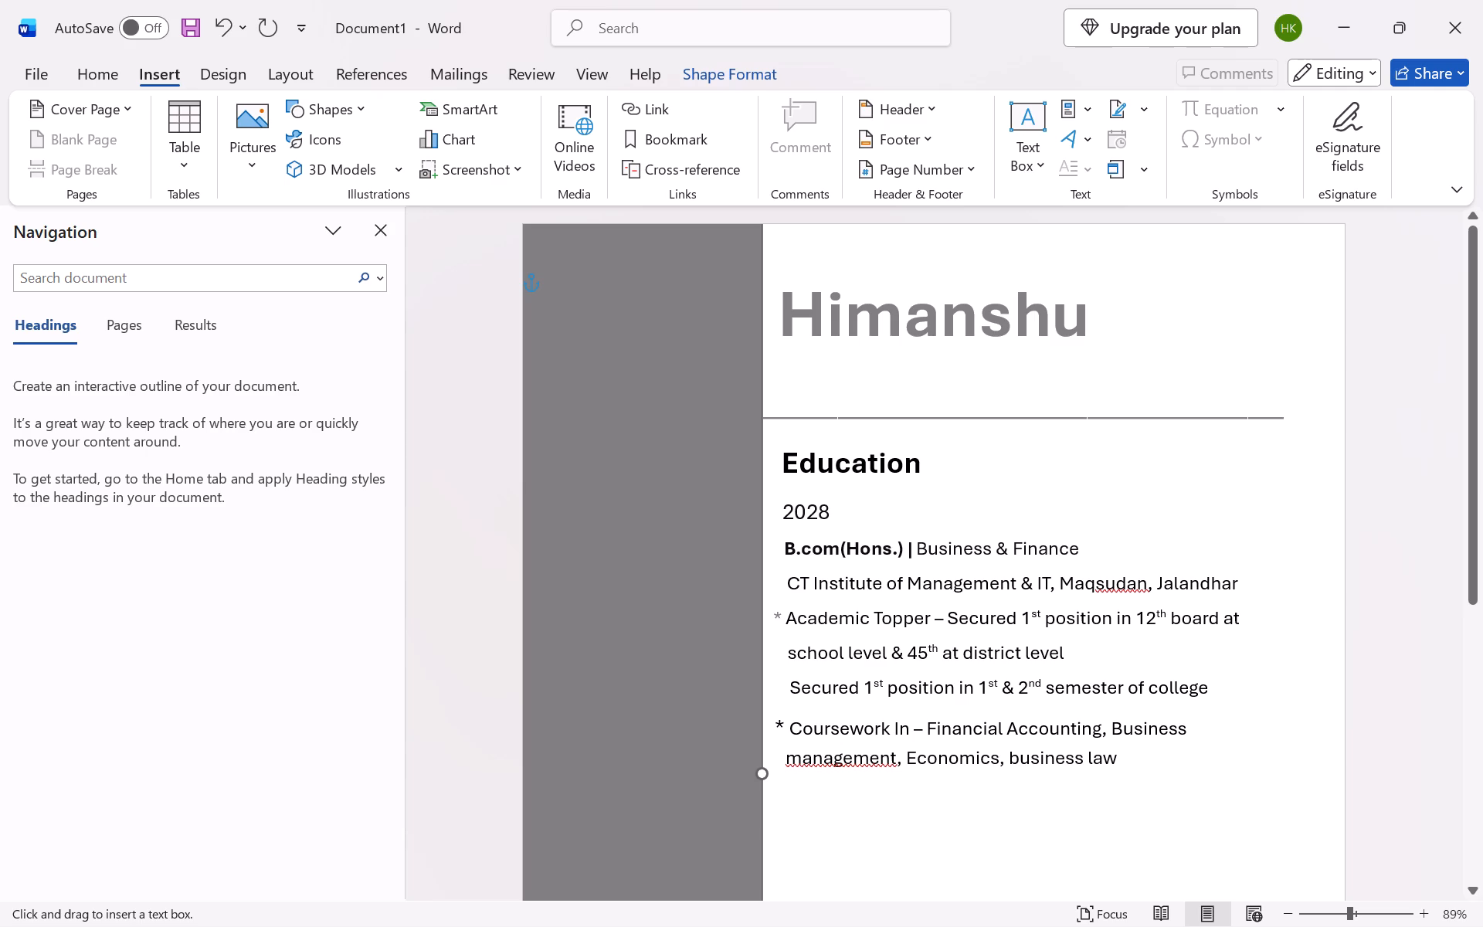
drag(558, 436, 726, 871)
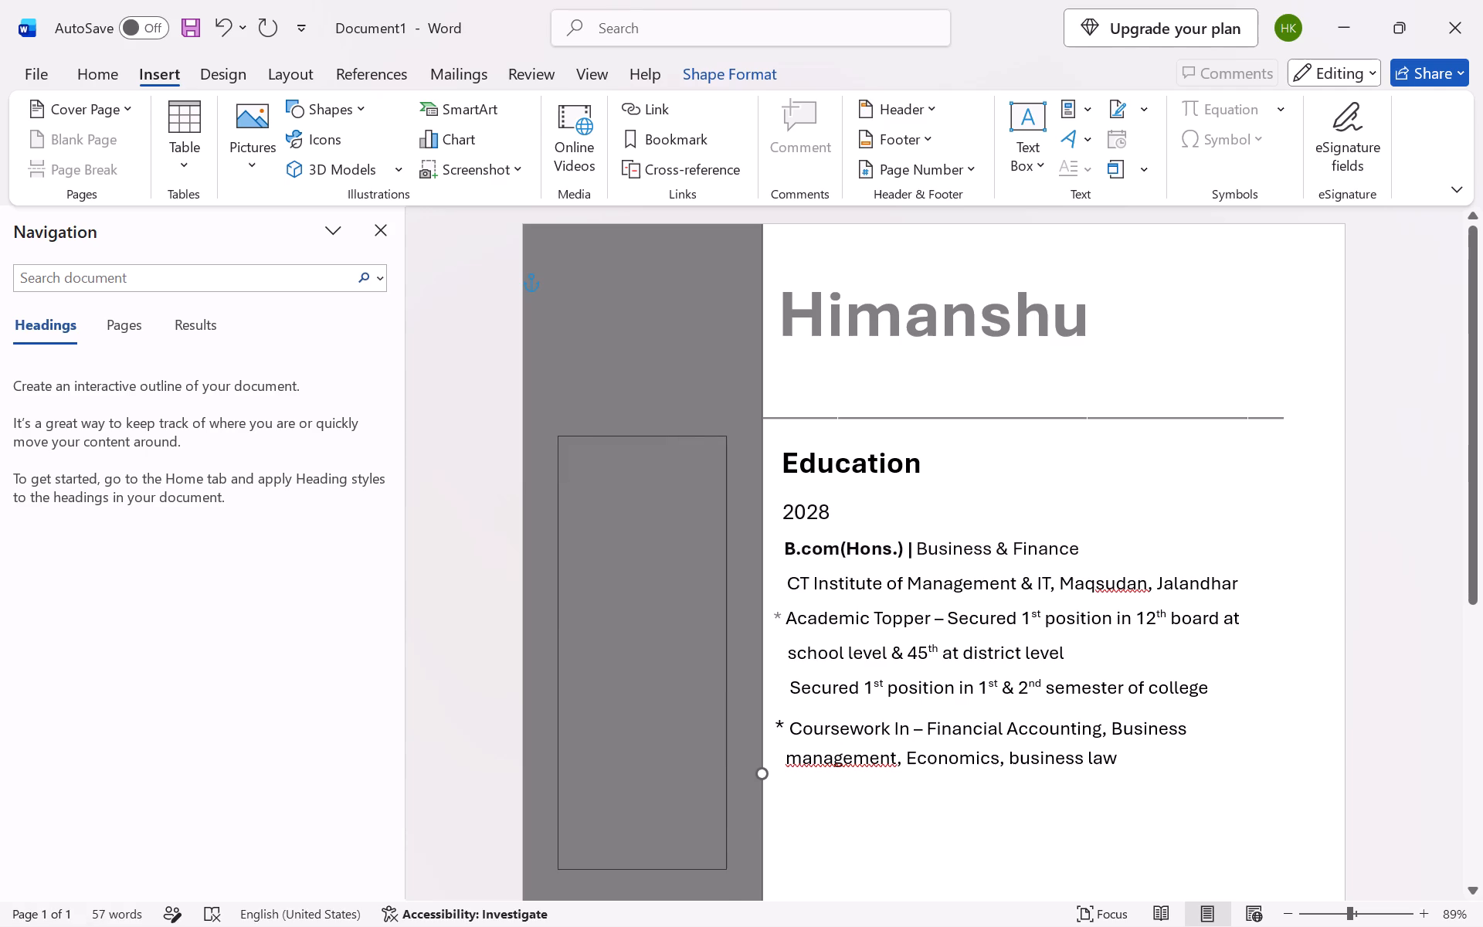
drag(726, 871, 728, 926)
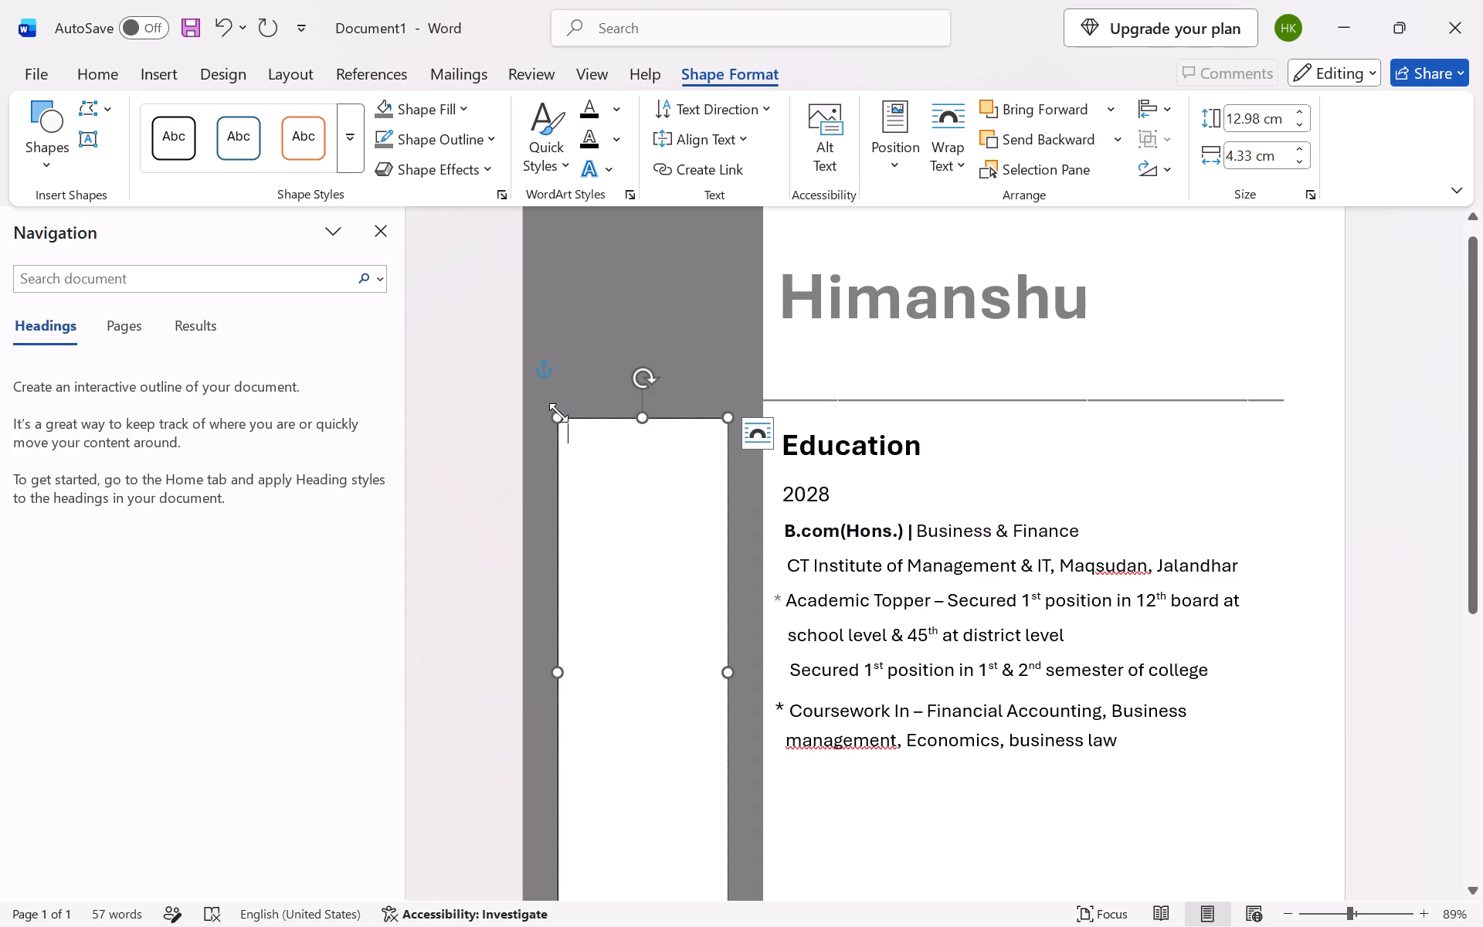
Stretch the text box to span the grey sidebar's width, about 13.1 cm high and 6 cm wide, with its top just below the horizontal line.
drag(558, 419, 541, 420)
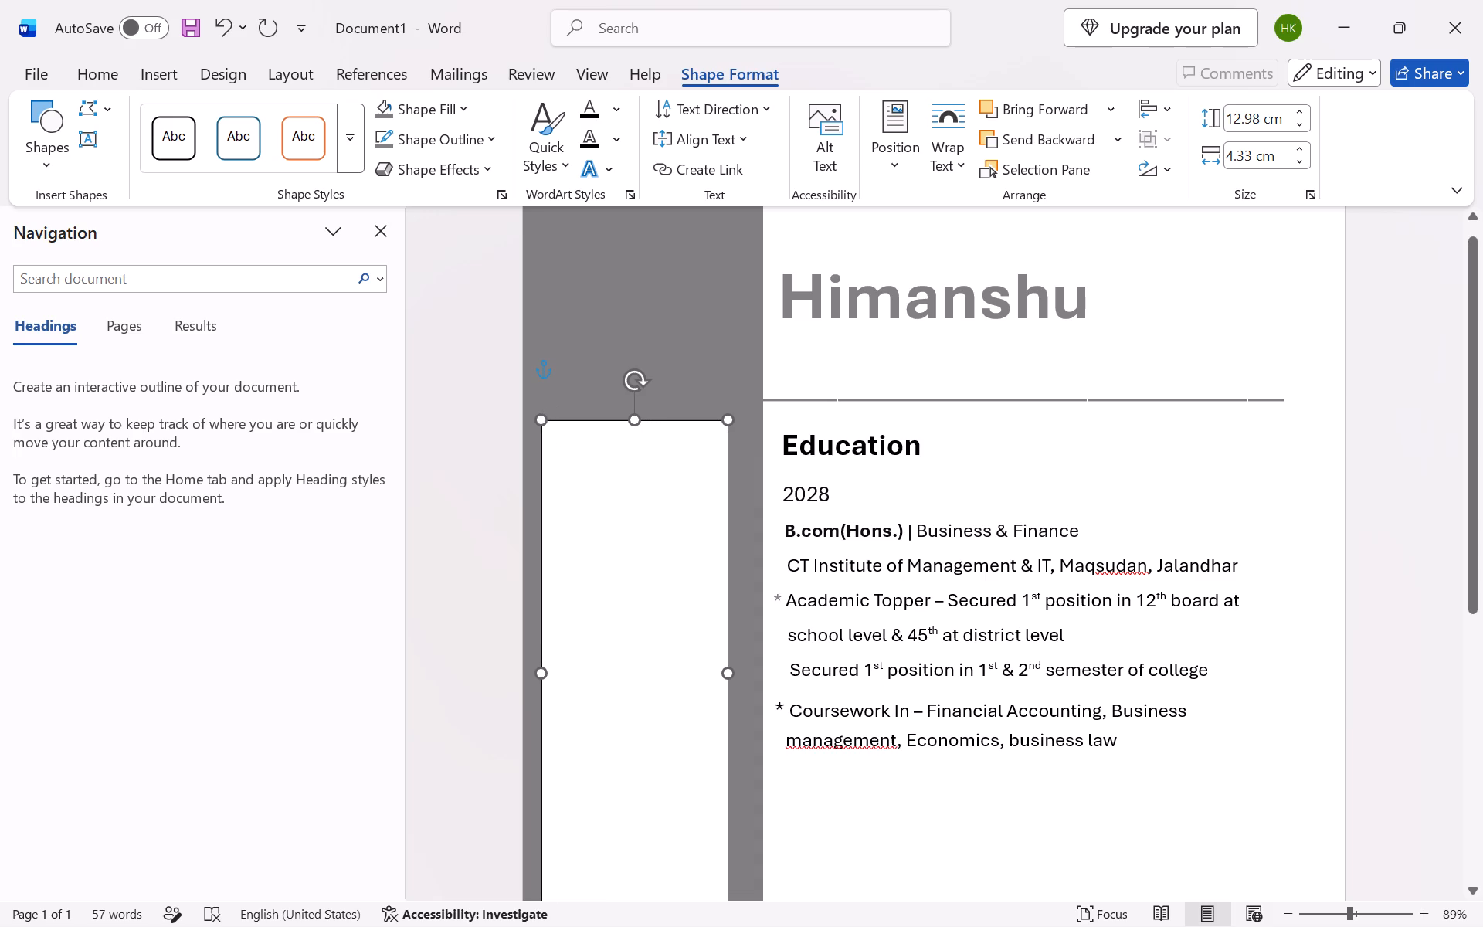
drag(541, 420, 526, 390)
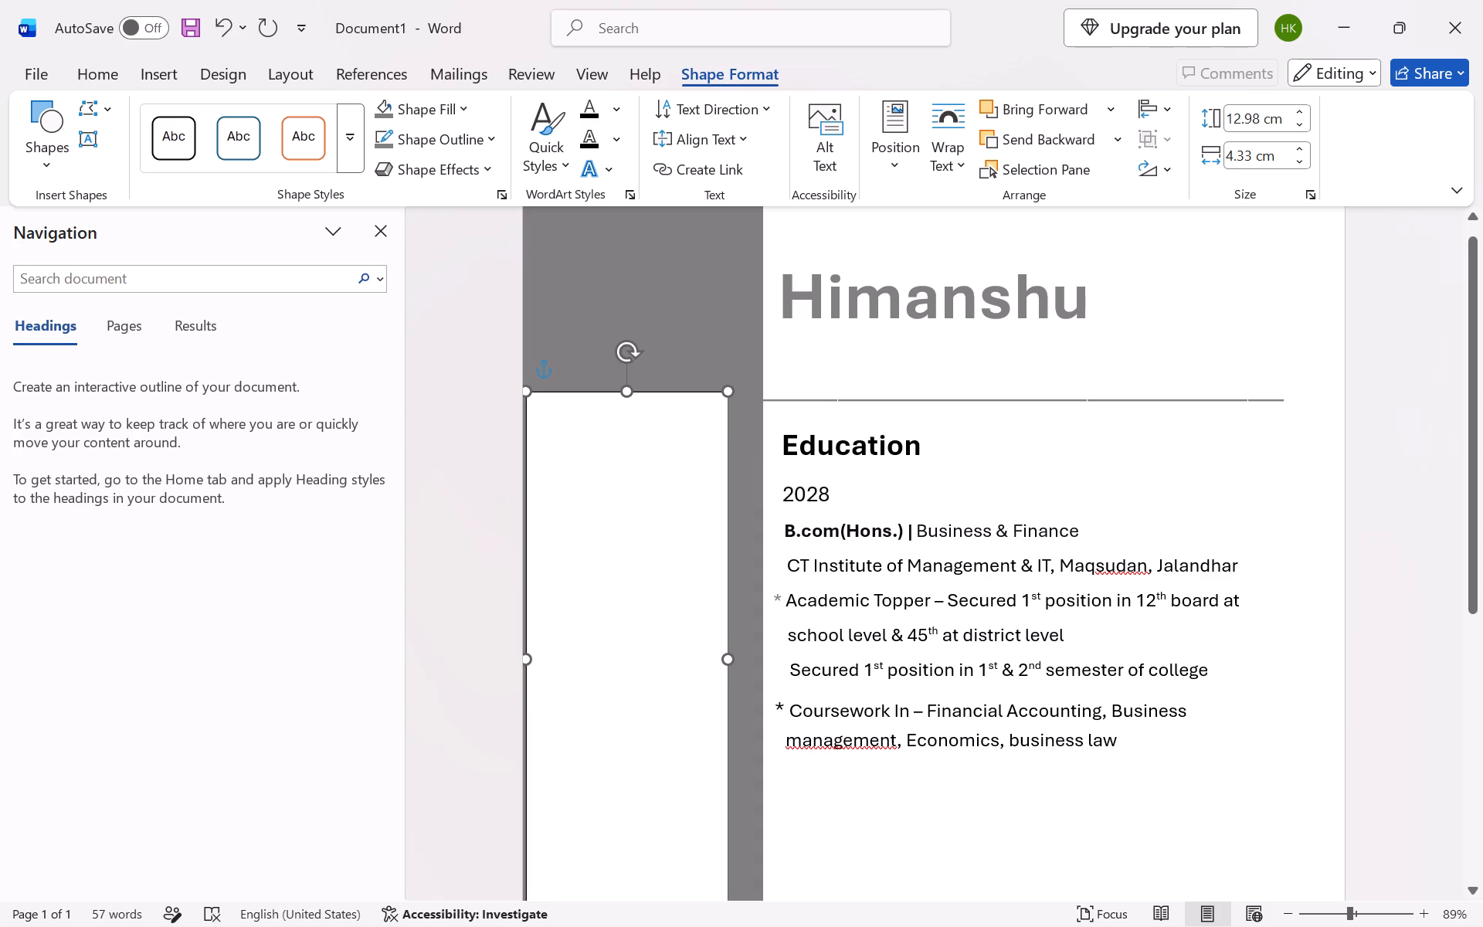
drag(526, 390, 526, 385)
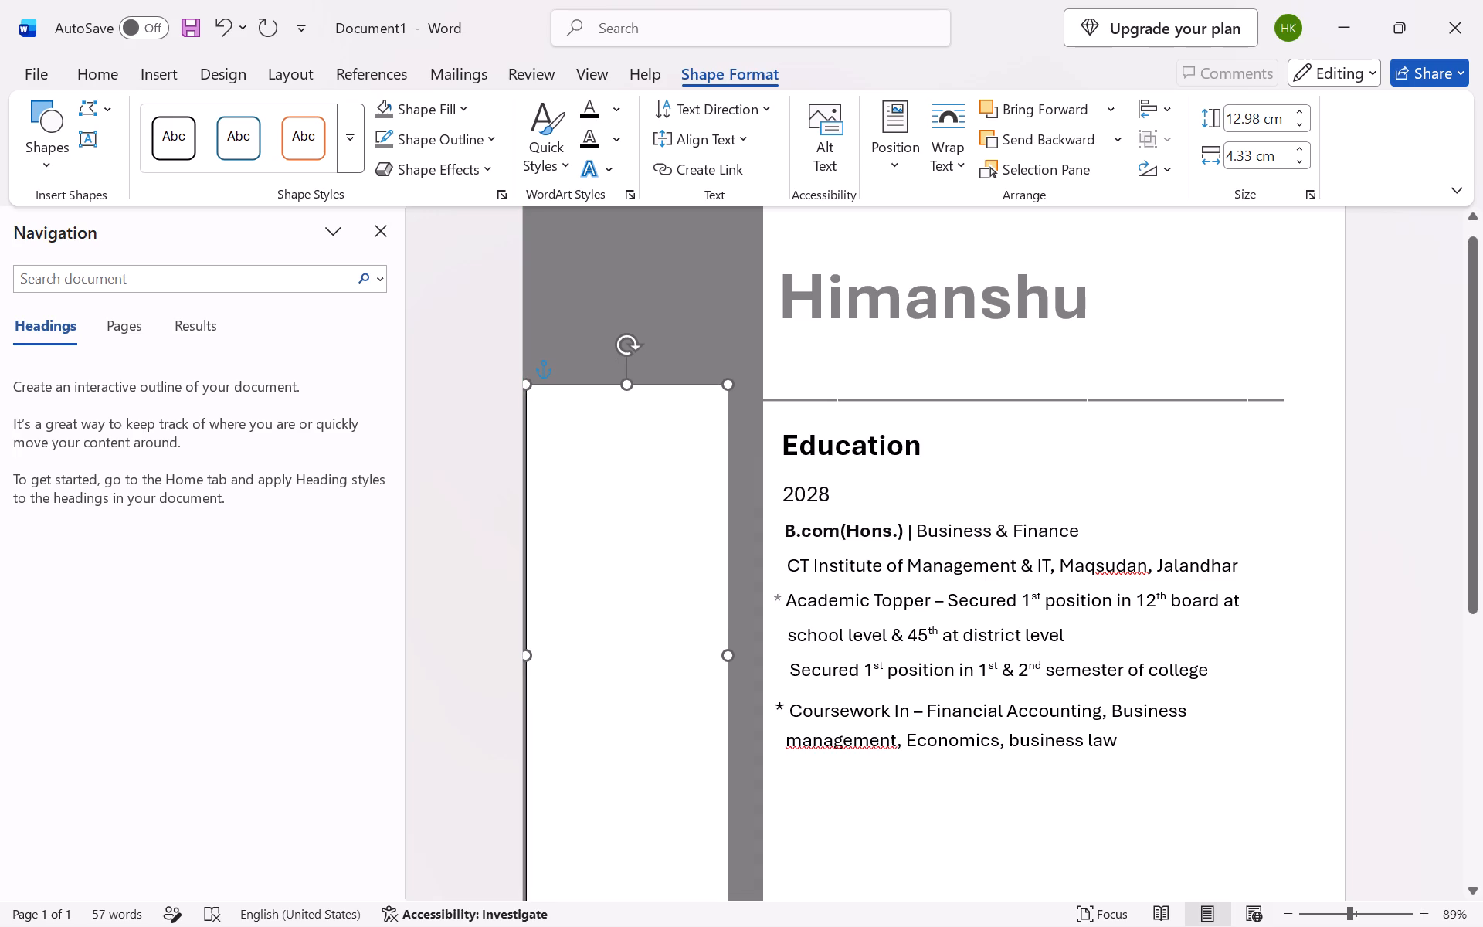
drag(526, 385, 528, 407)
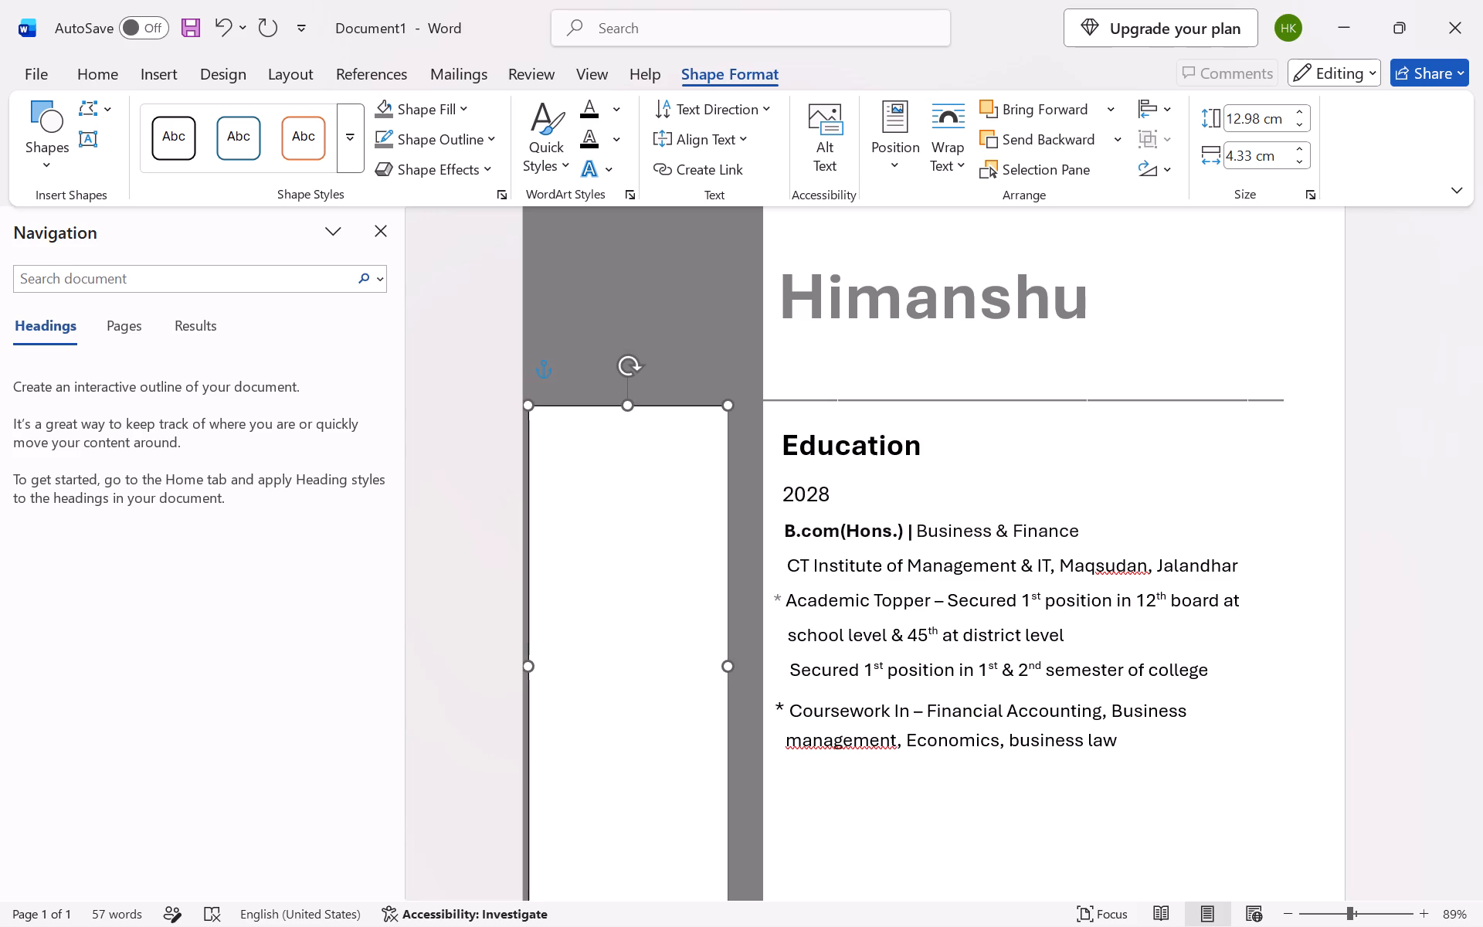
drag(528, 407, 522, 411)
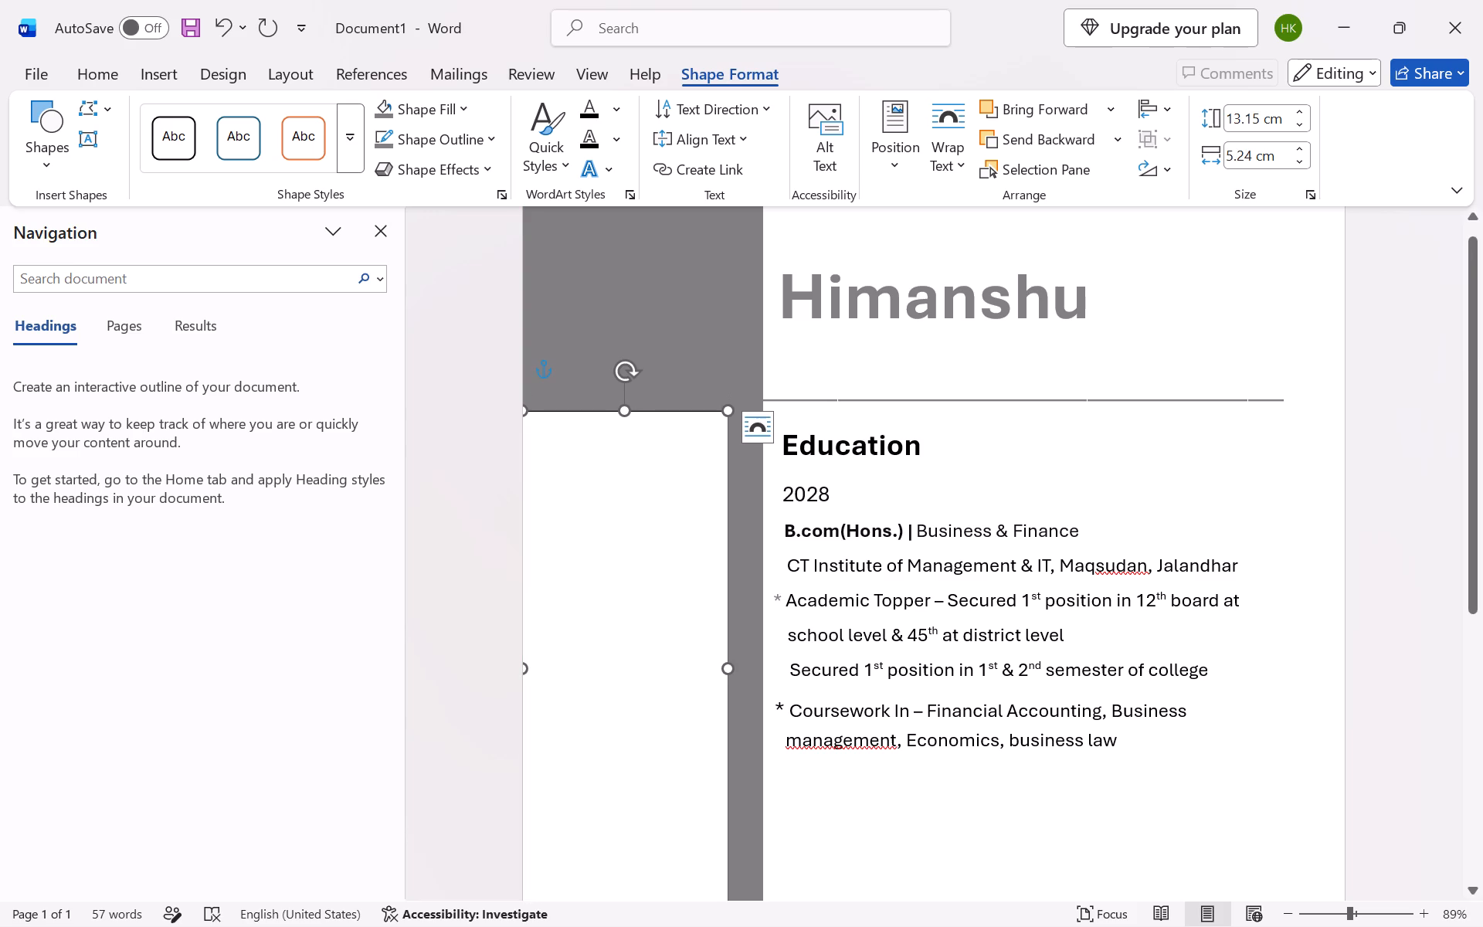
drag(729, 415, 768, 410)
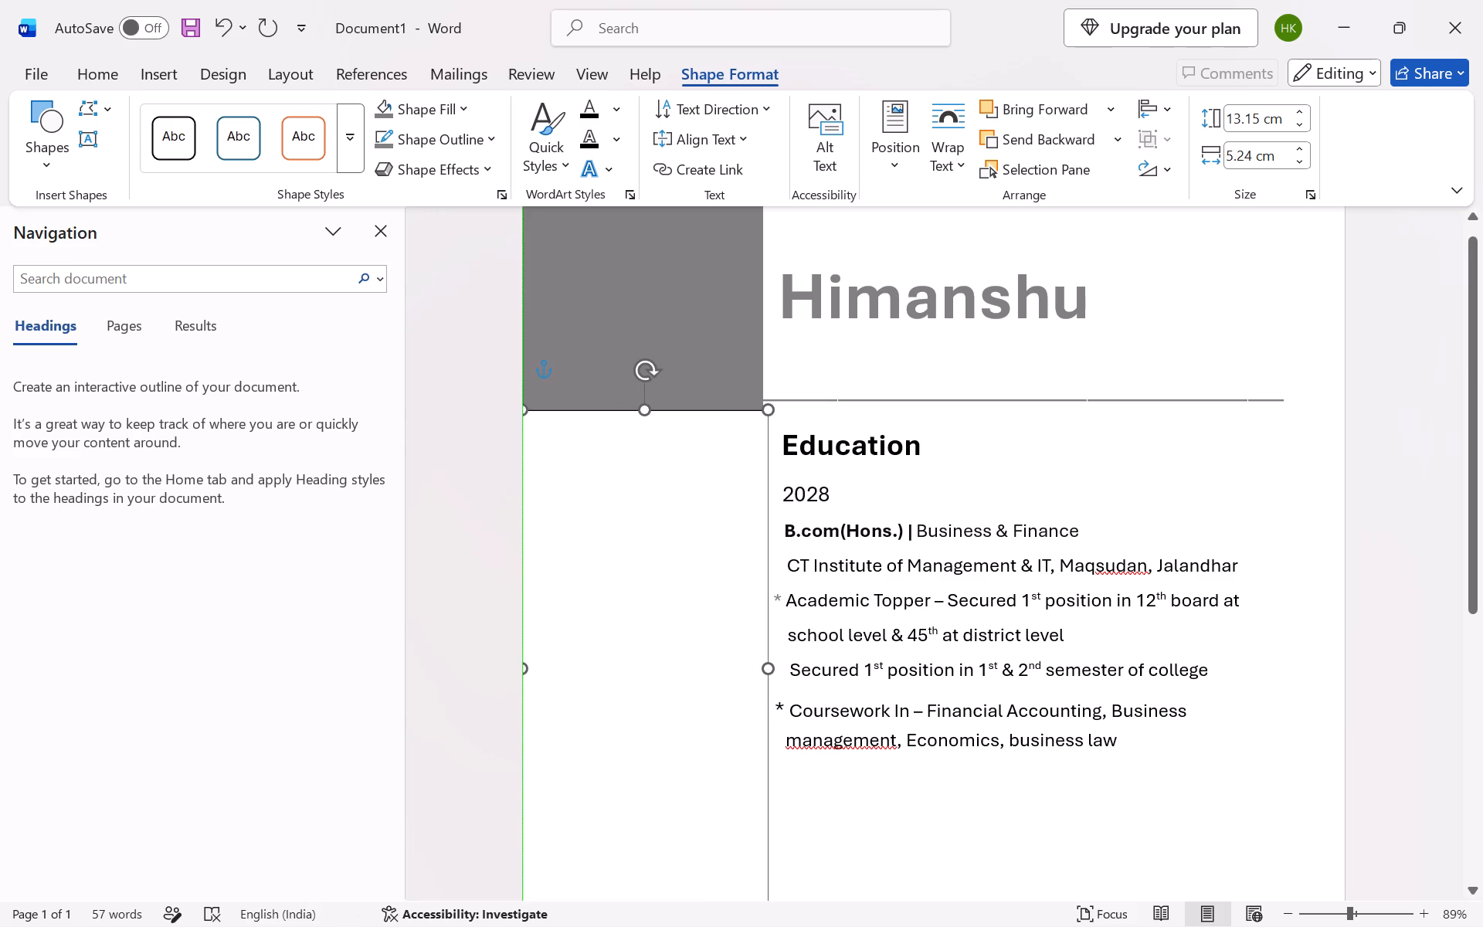
drag(768, 410, 758, 413)
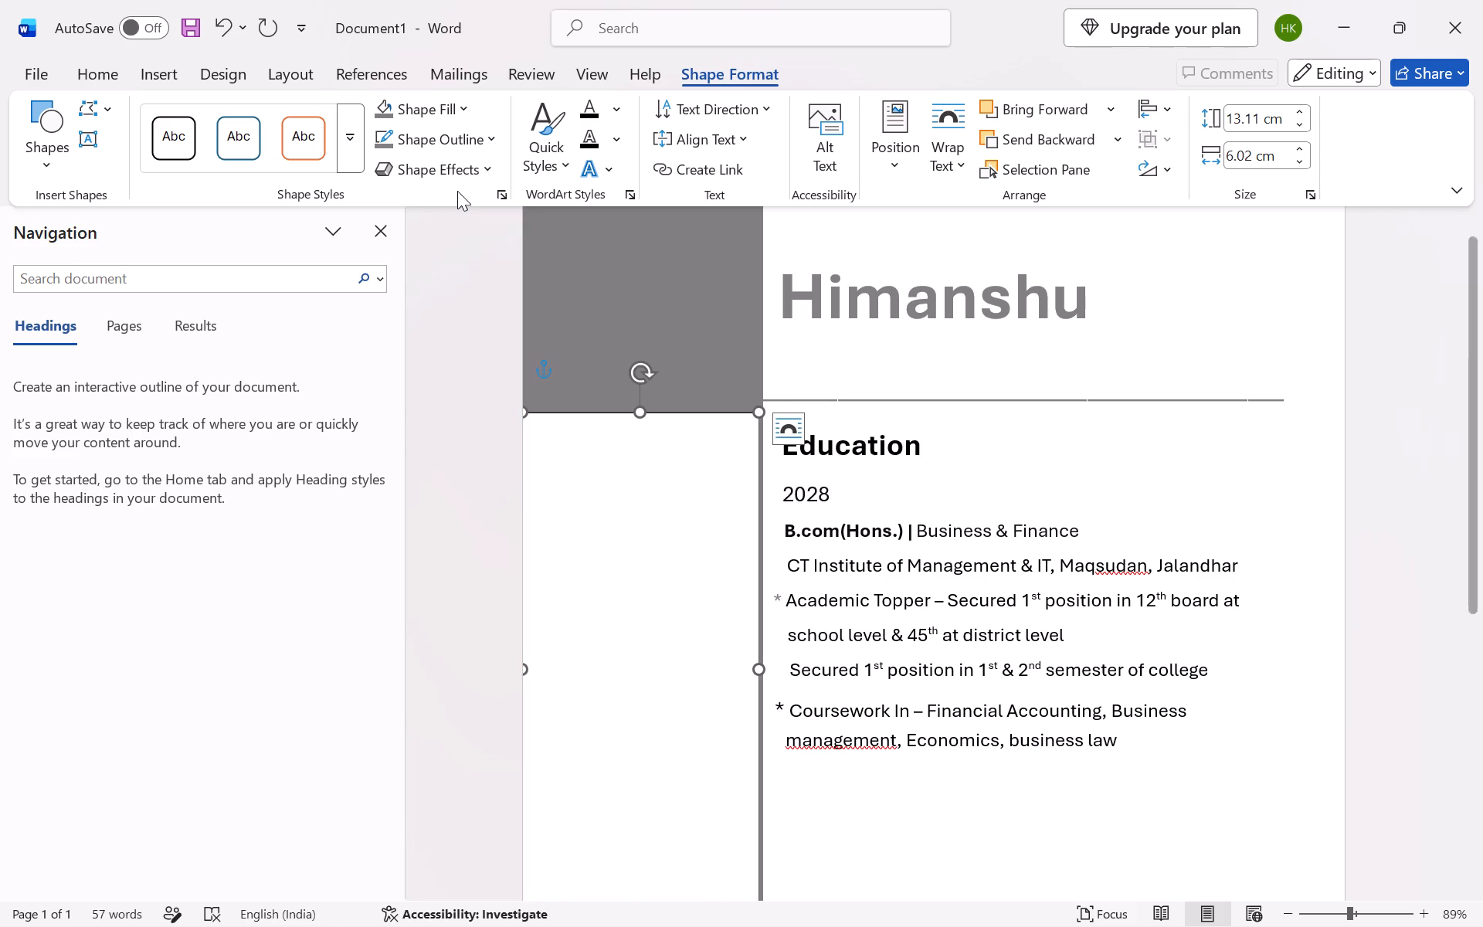
Fill the sidebar text box with the same grey as the sidebar rectangle.
click(385, 106)
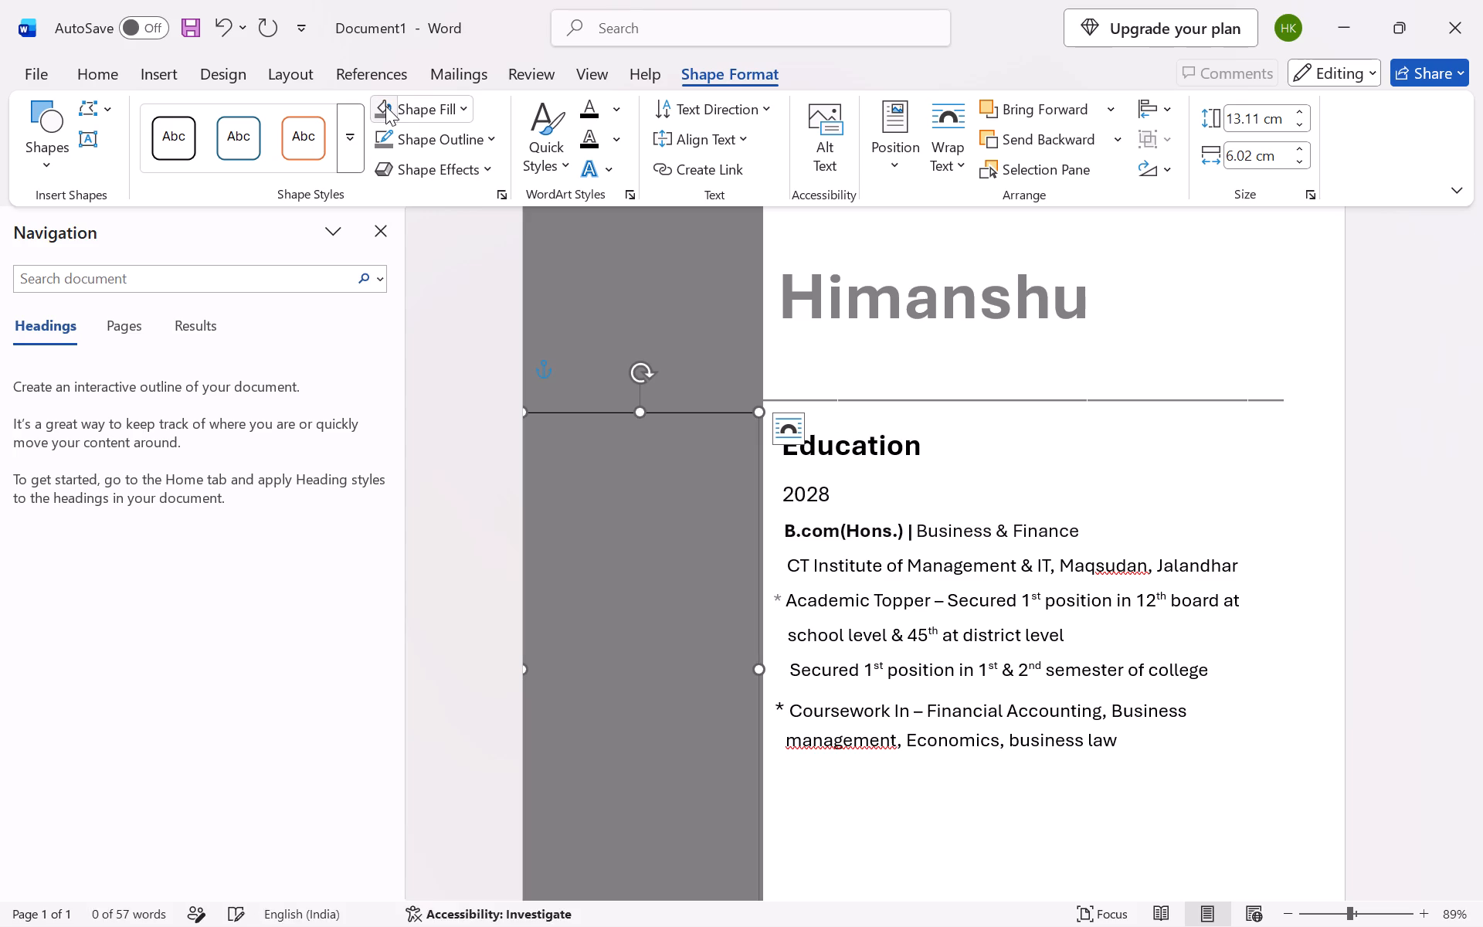
Set the font colour to white for text entered at the start of the sidebar text box.
click(548, 432)
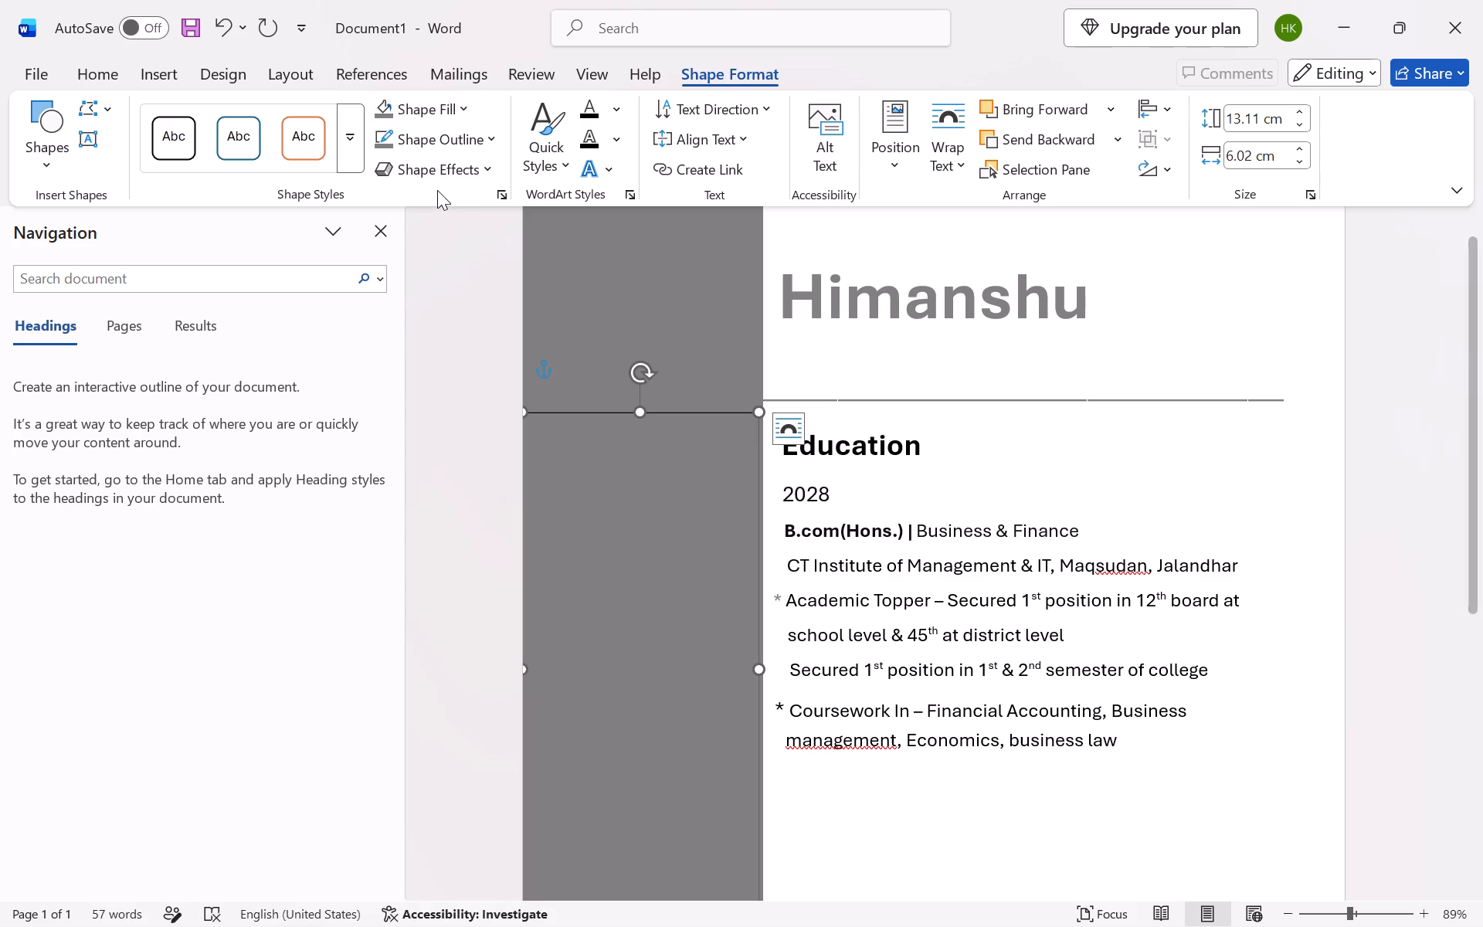
click(556, 453)
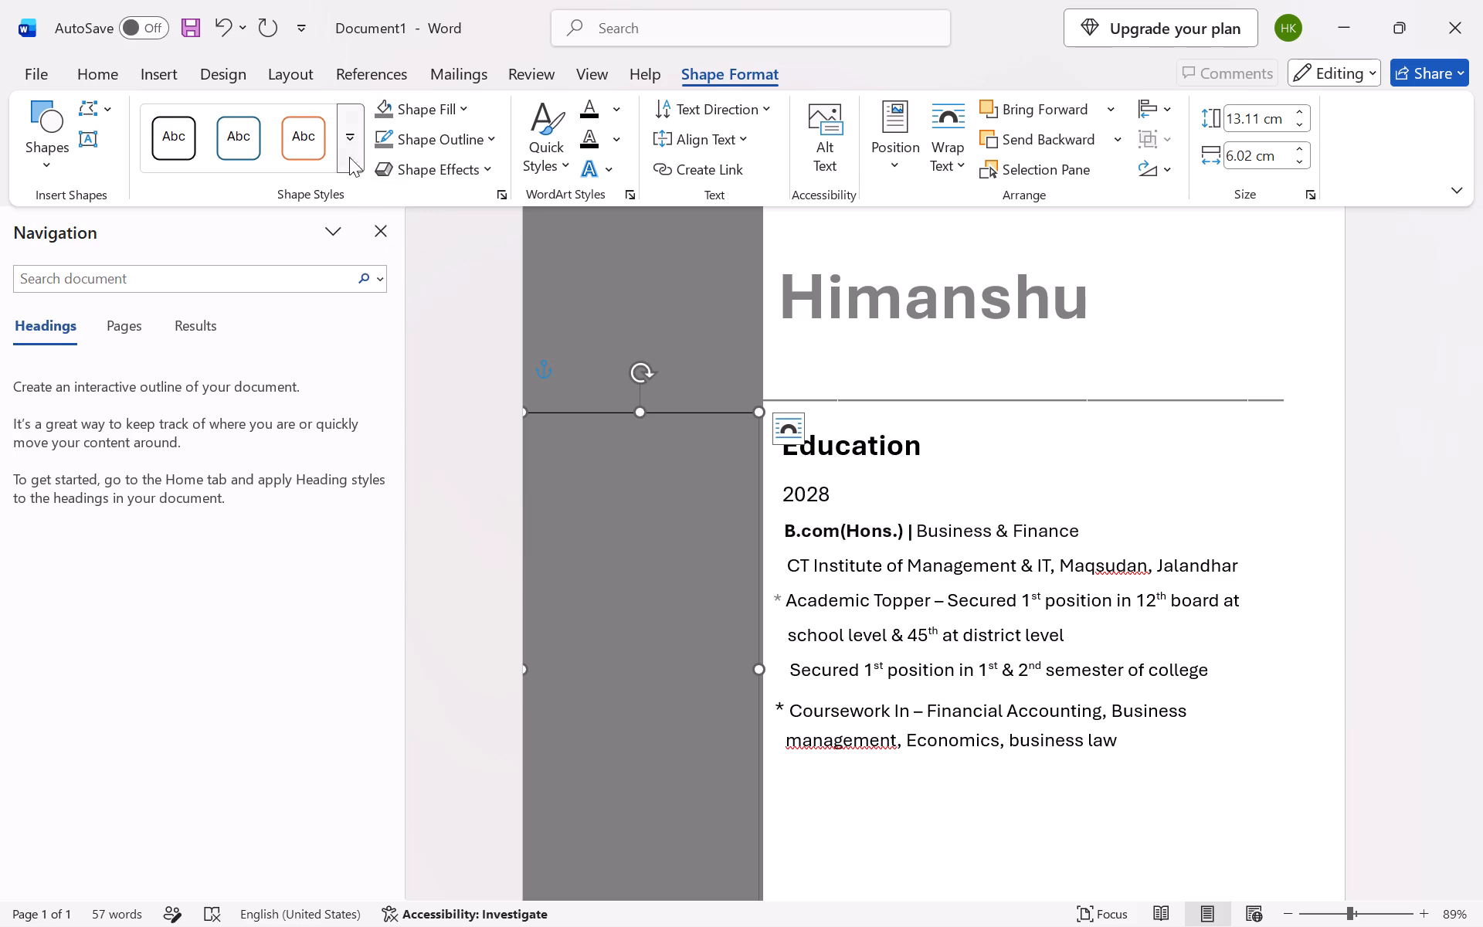
click(110, 71)
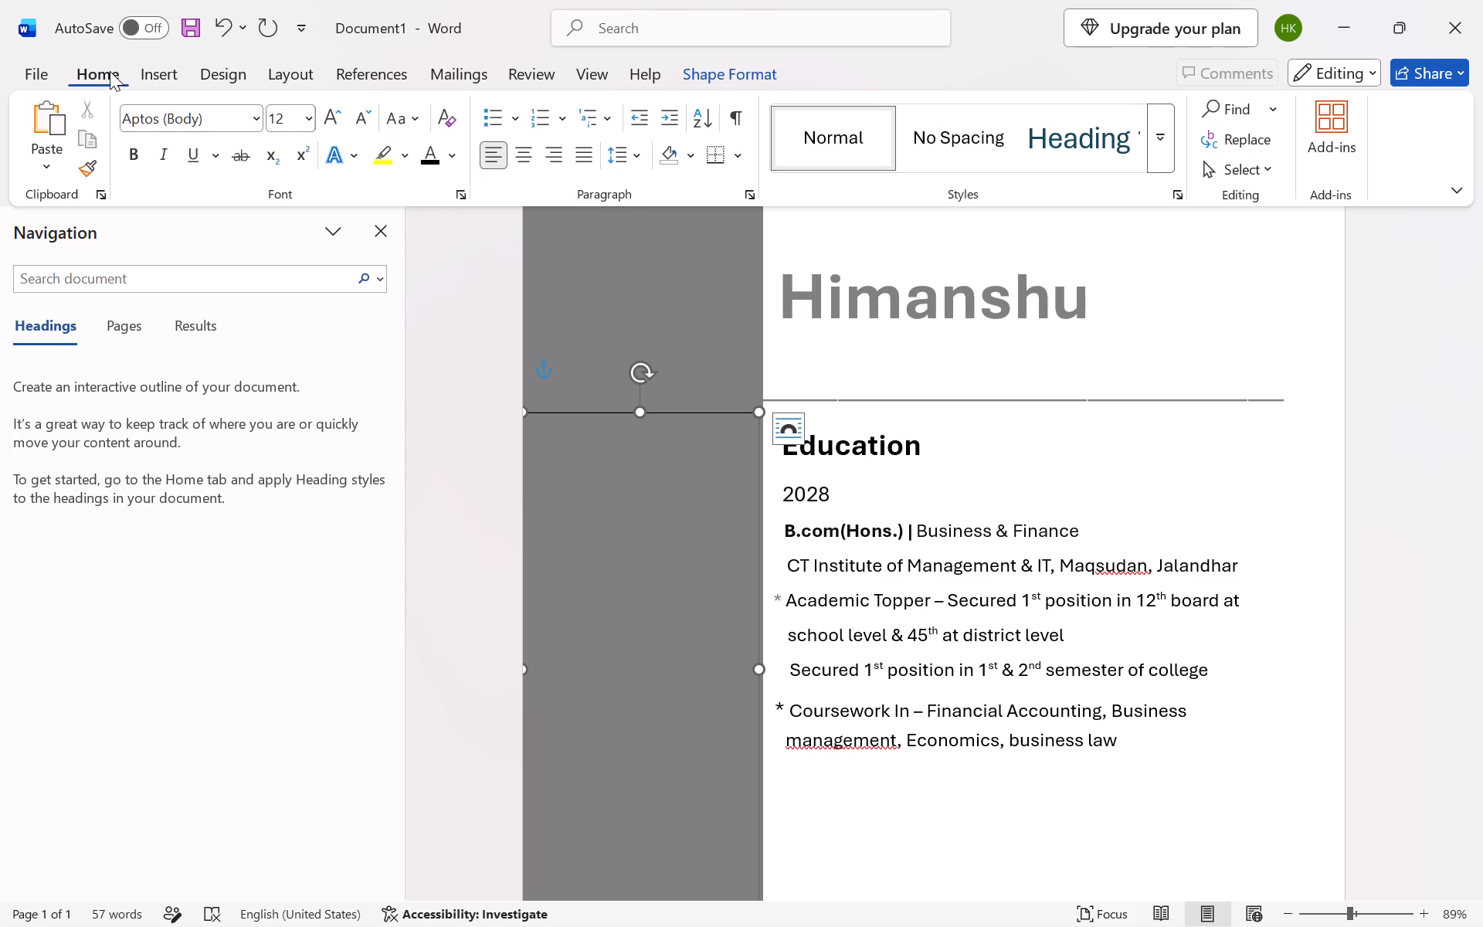
click(443, 154)
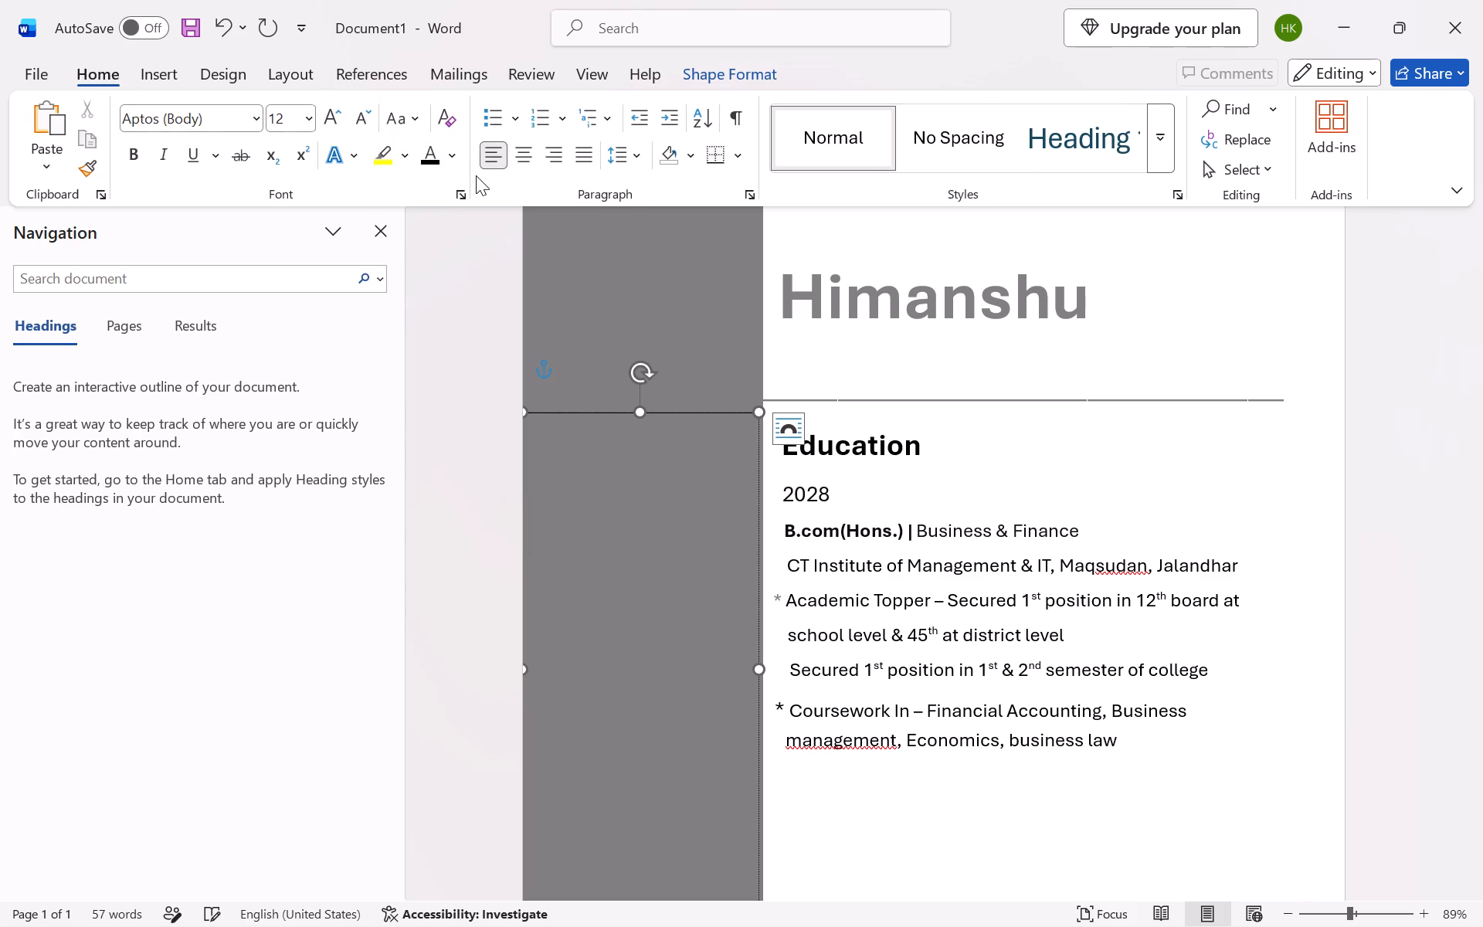
click(450, 163)
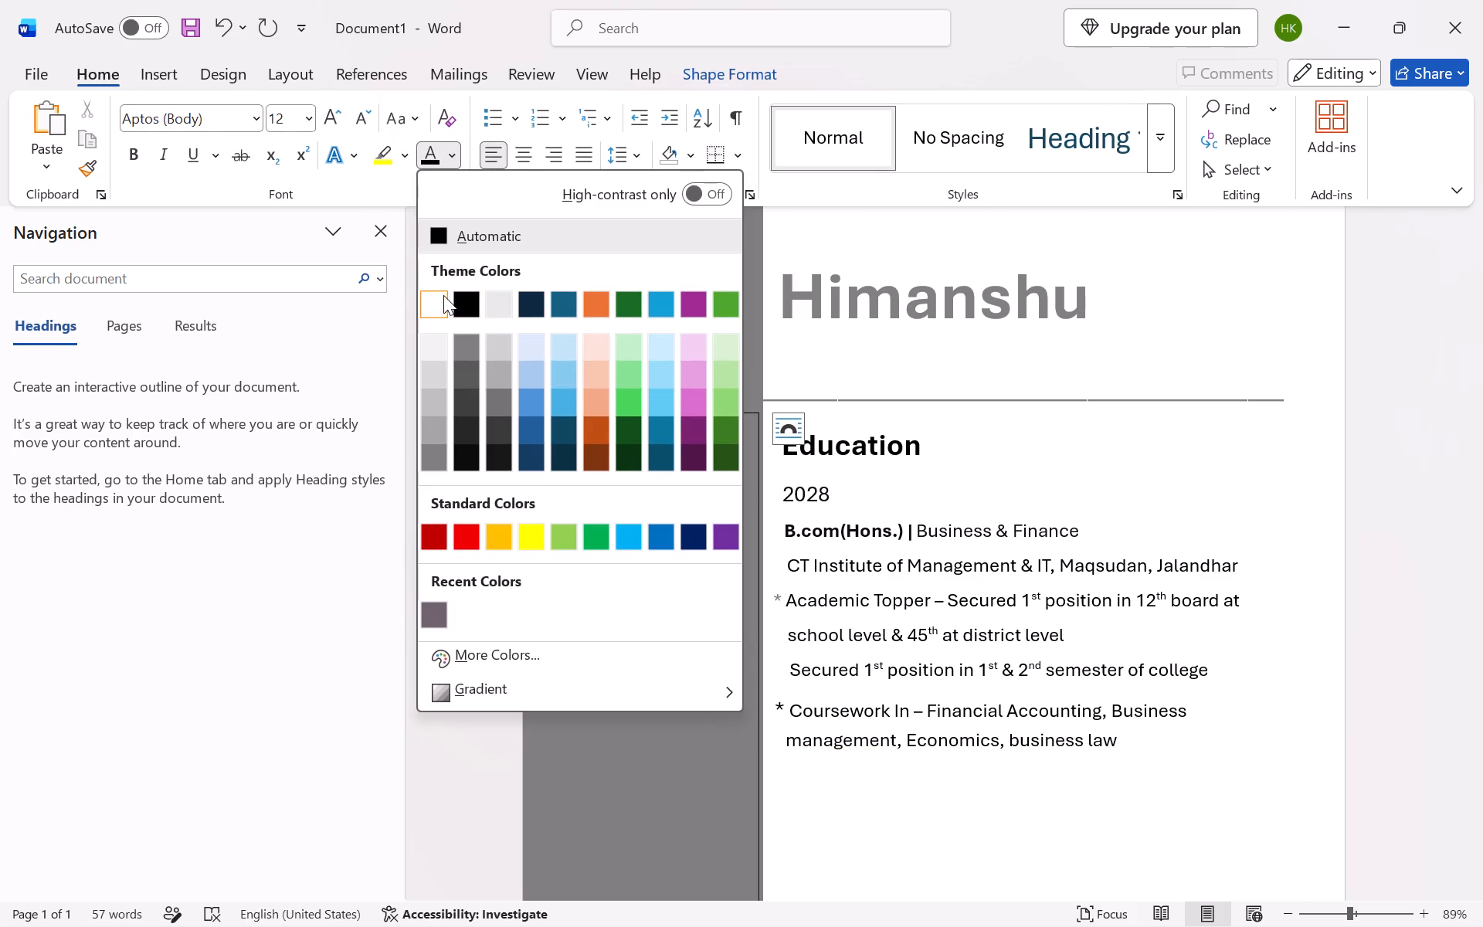
click(440, 295)
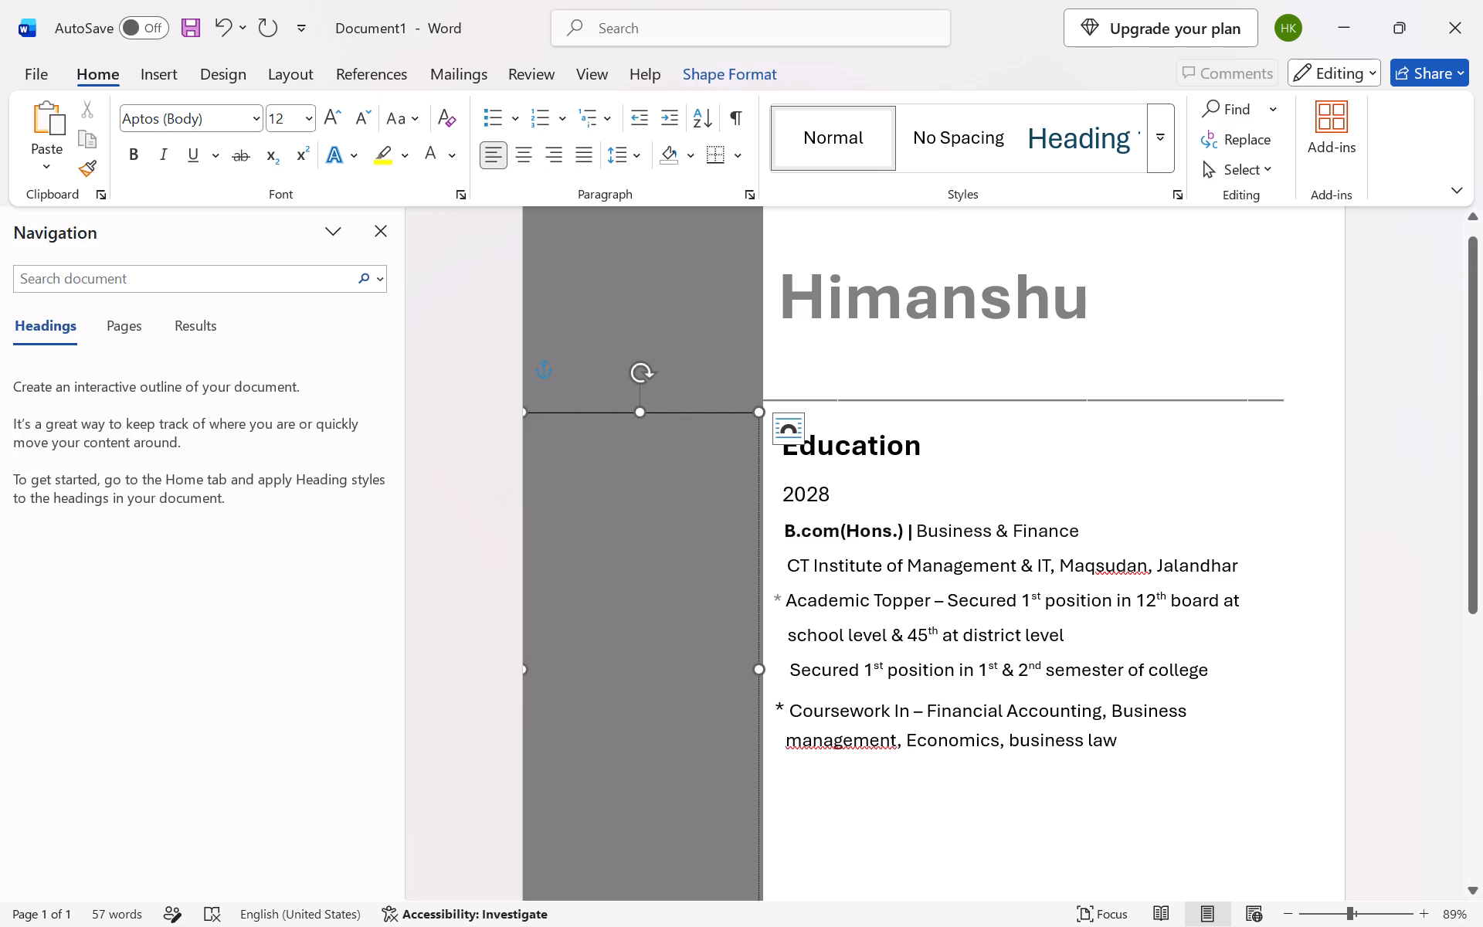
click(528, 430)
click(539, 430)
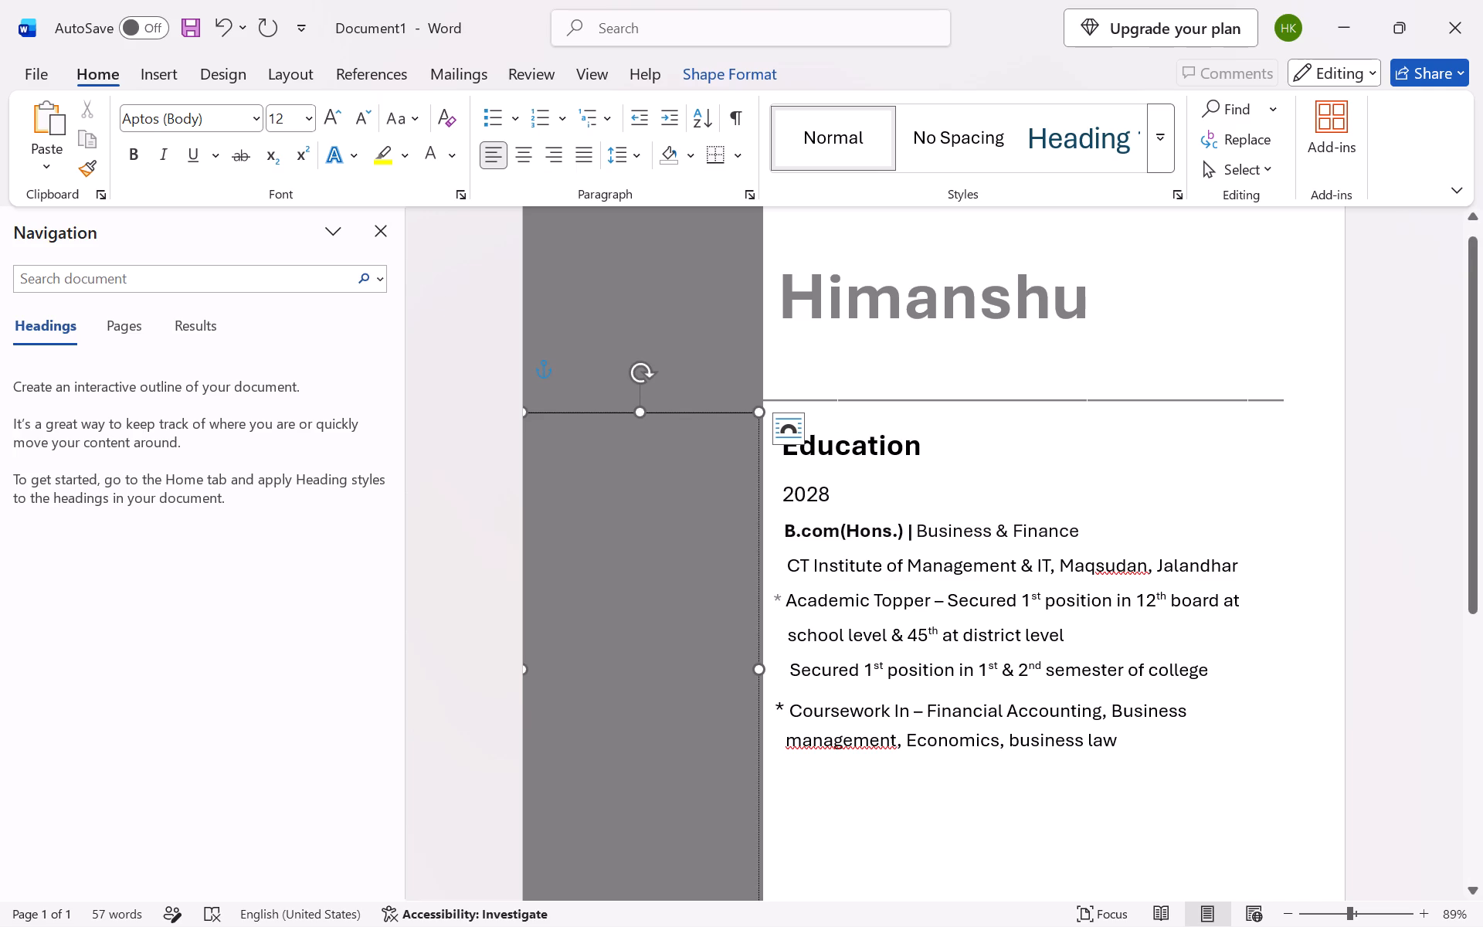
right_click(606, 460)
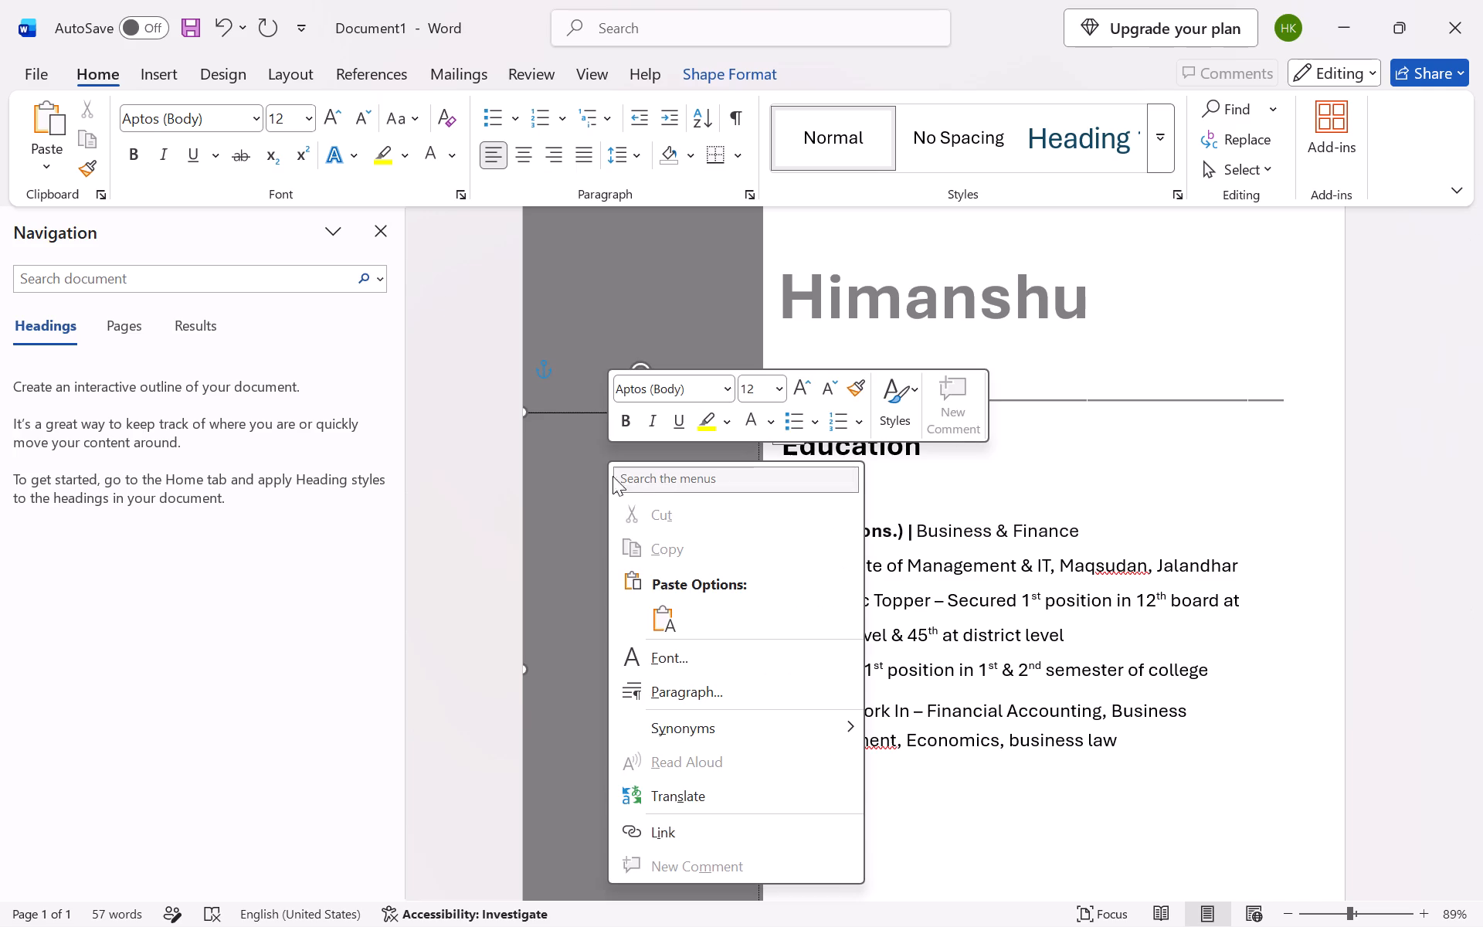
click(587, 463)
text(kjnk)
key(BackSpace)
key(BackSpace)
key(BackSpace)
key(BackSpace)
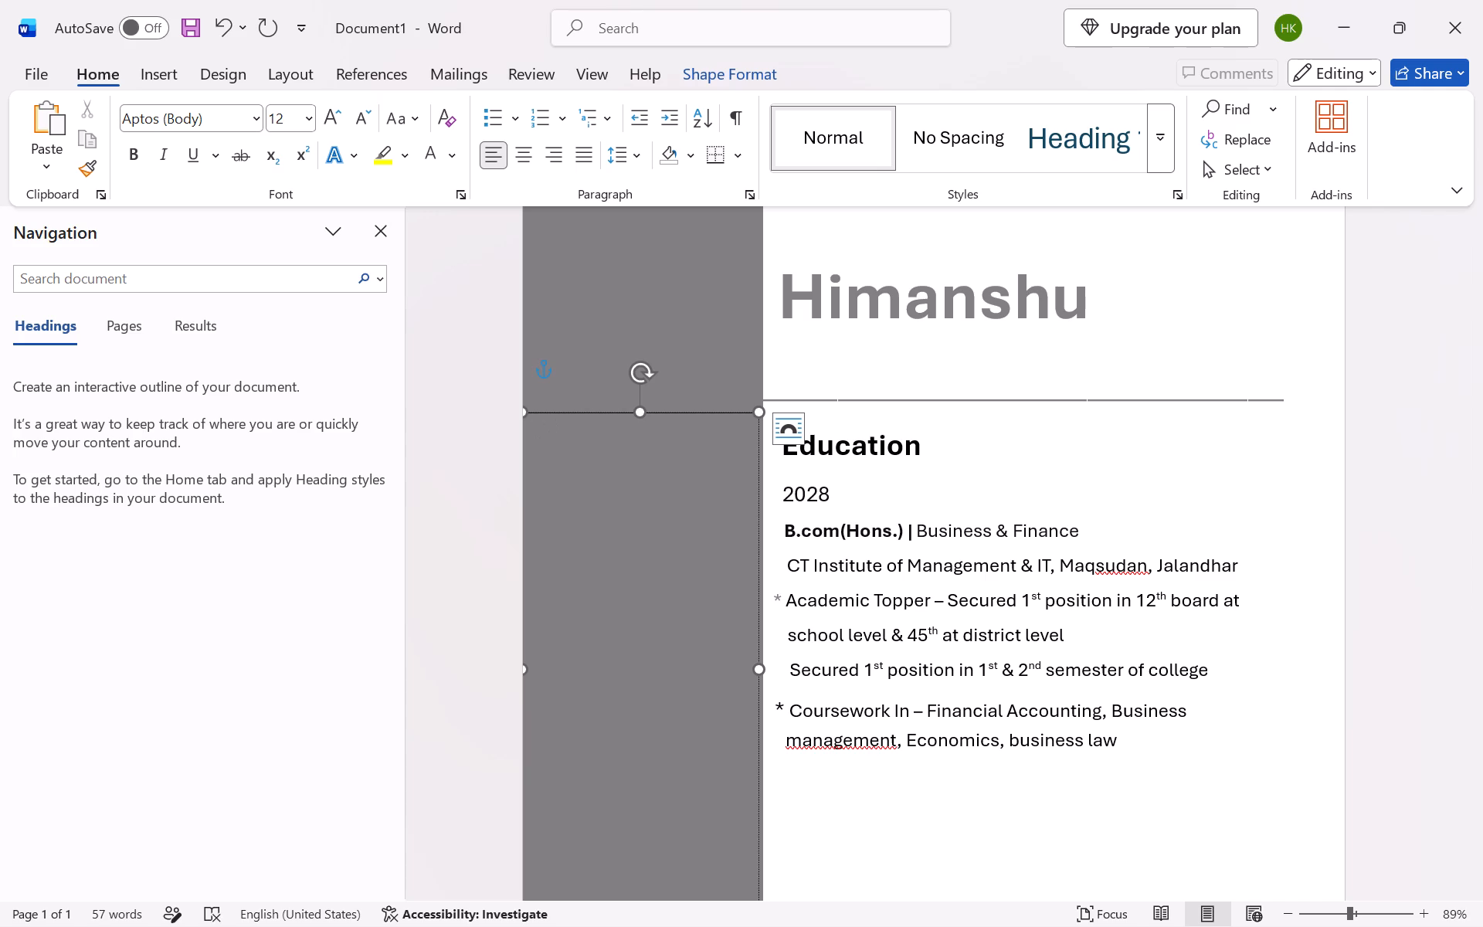
Indent the first line of the sidebar text box by four spaces.
key(space)
key(space)
key(space)
key(space)
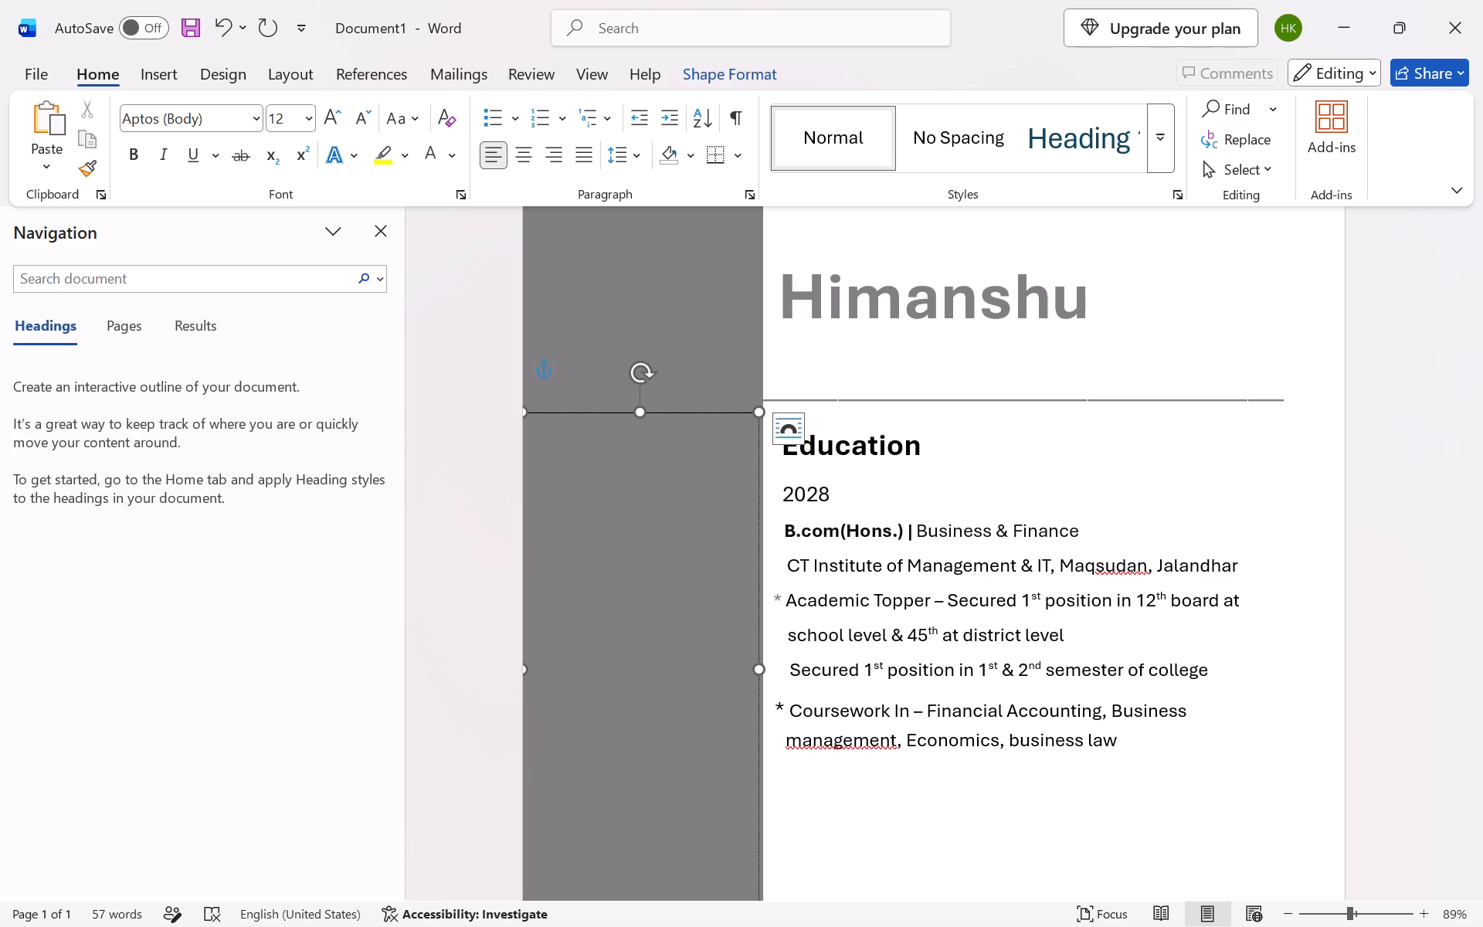
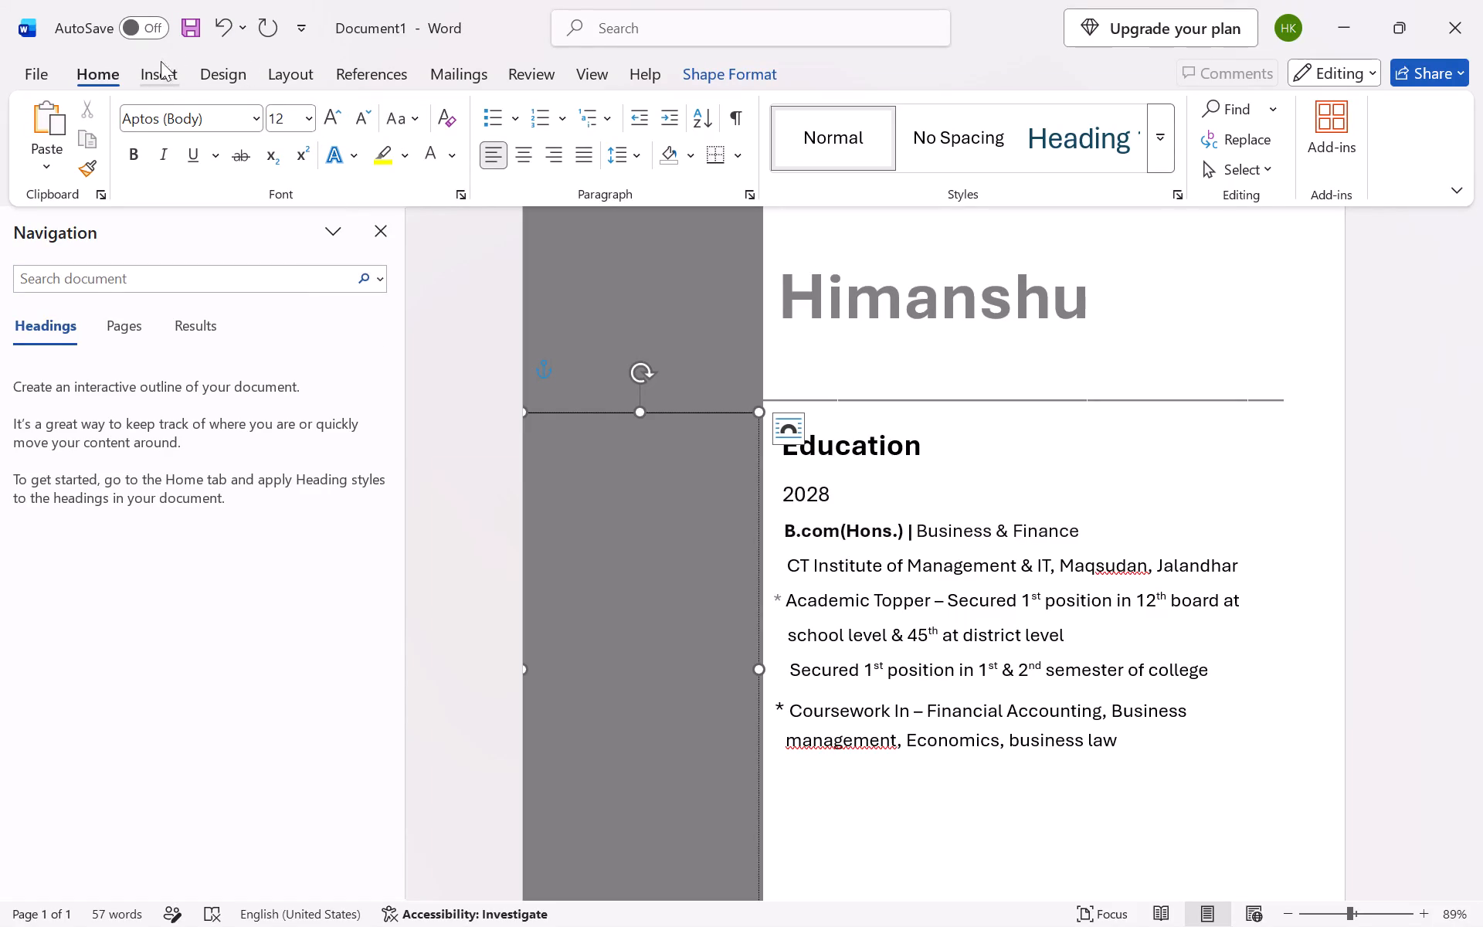
Change the fill of the sidebar text box to white.
click(157, 81)
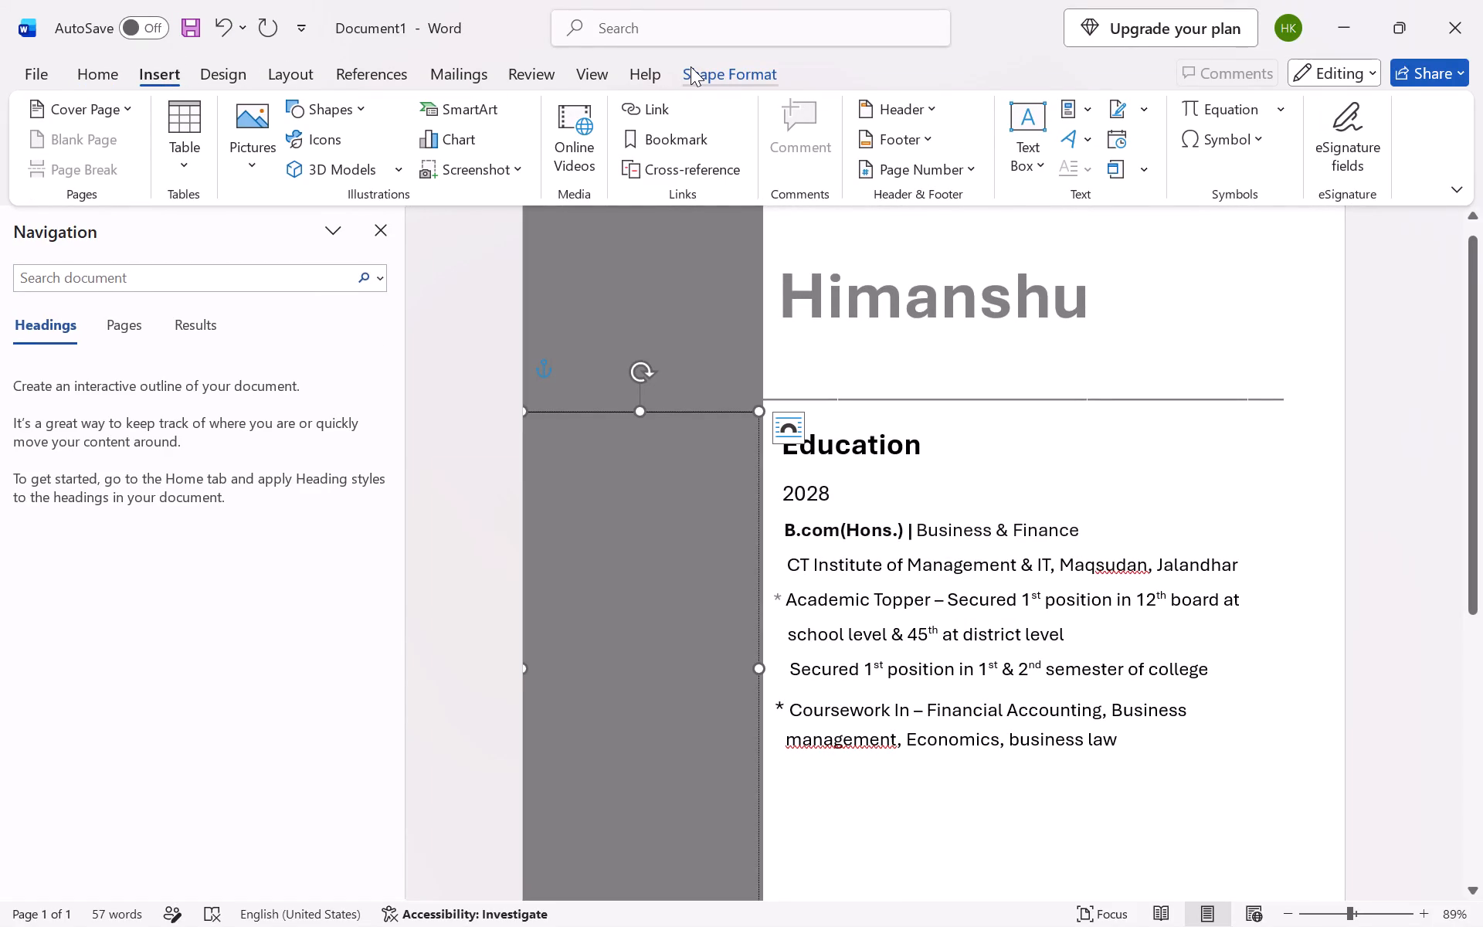
click(691, 66)
click(453, 117)
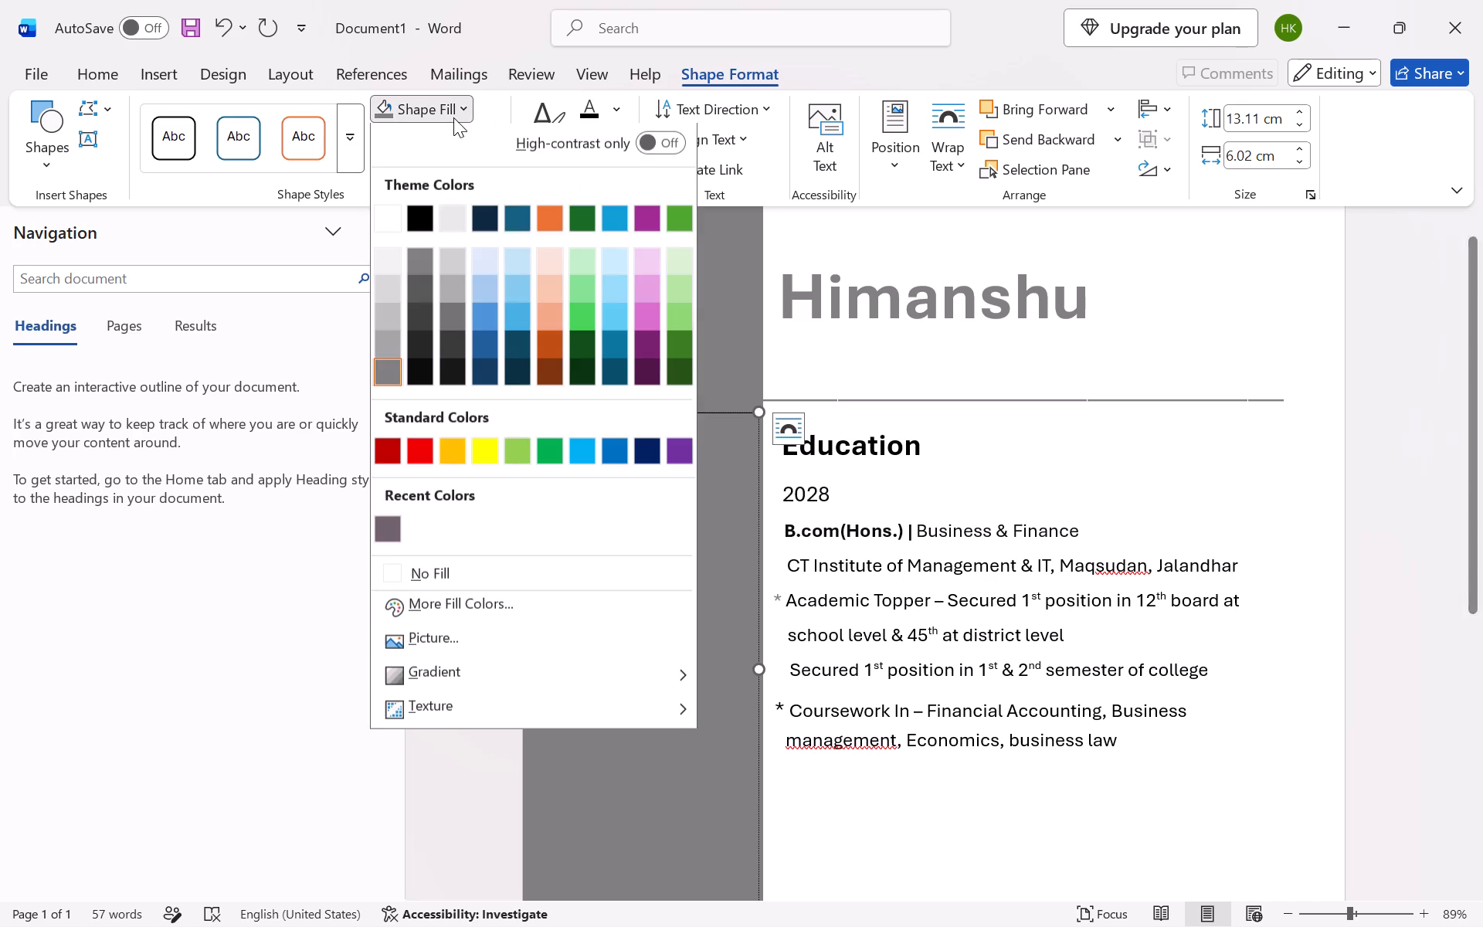
click(388, 228)
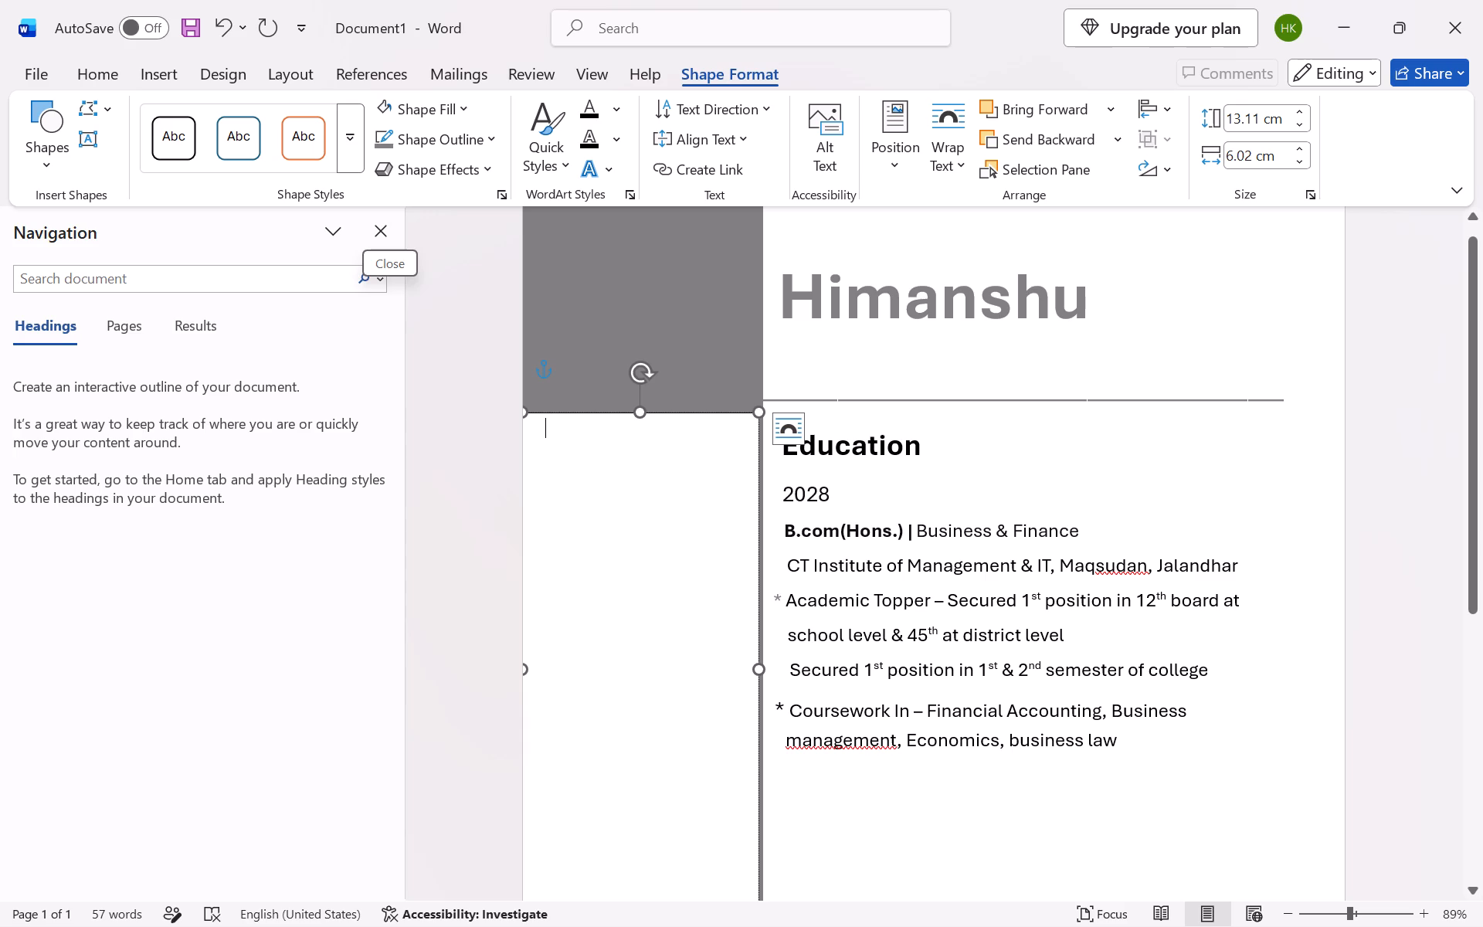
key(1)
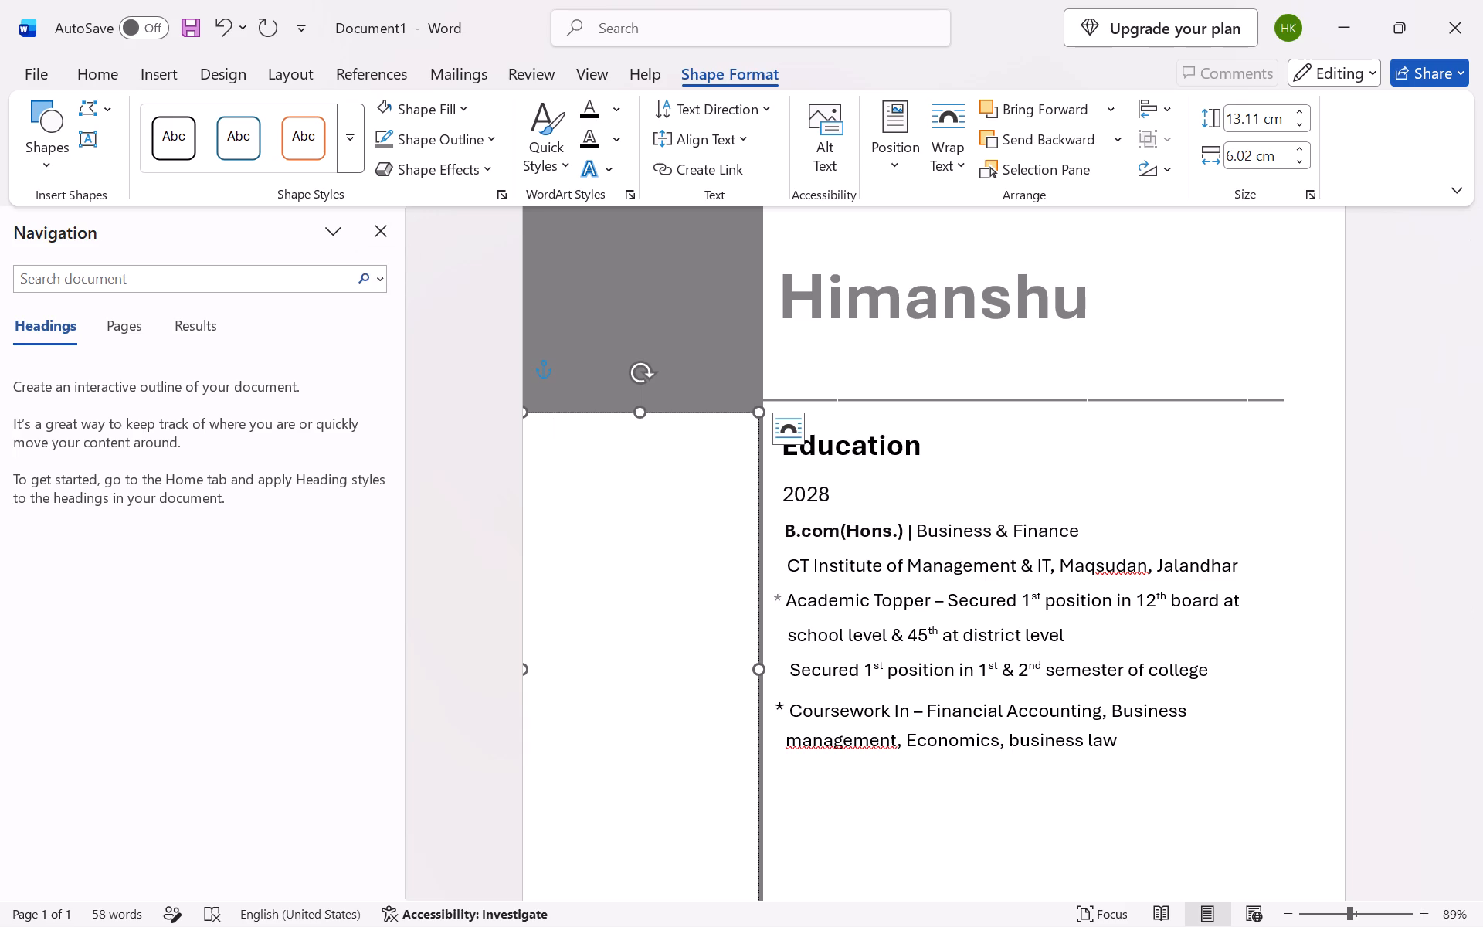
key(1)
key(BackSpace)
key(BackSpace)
Set the font colour to black for text entered on the first line of the sidebar text box.
click(111, 82)
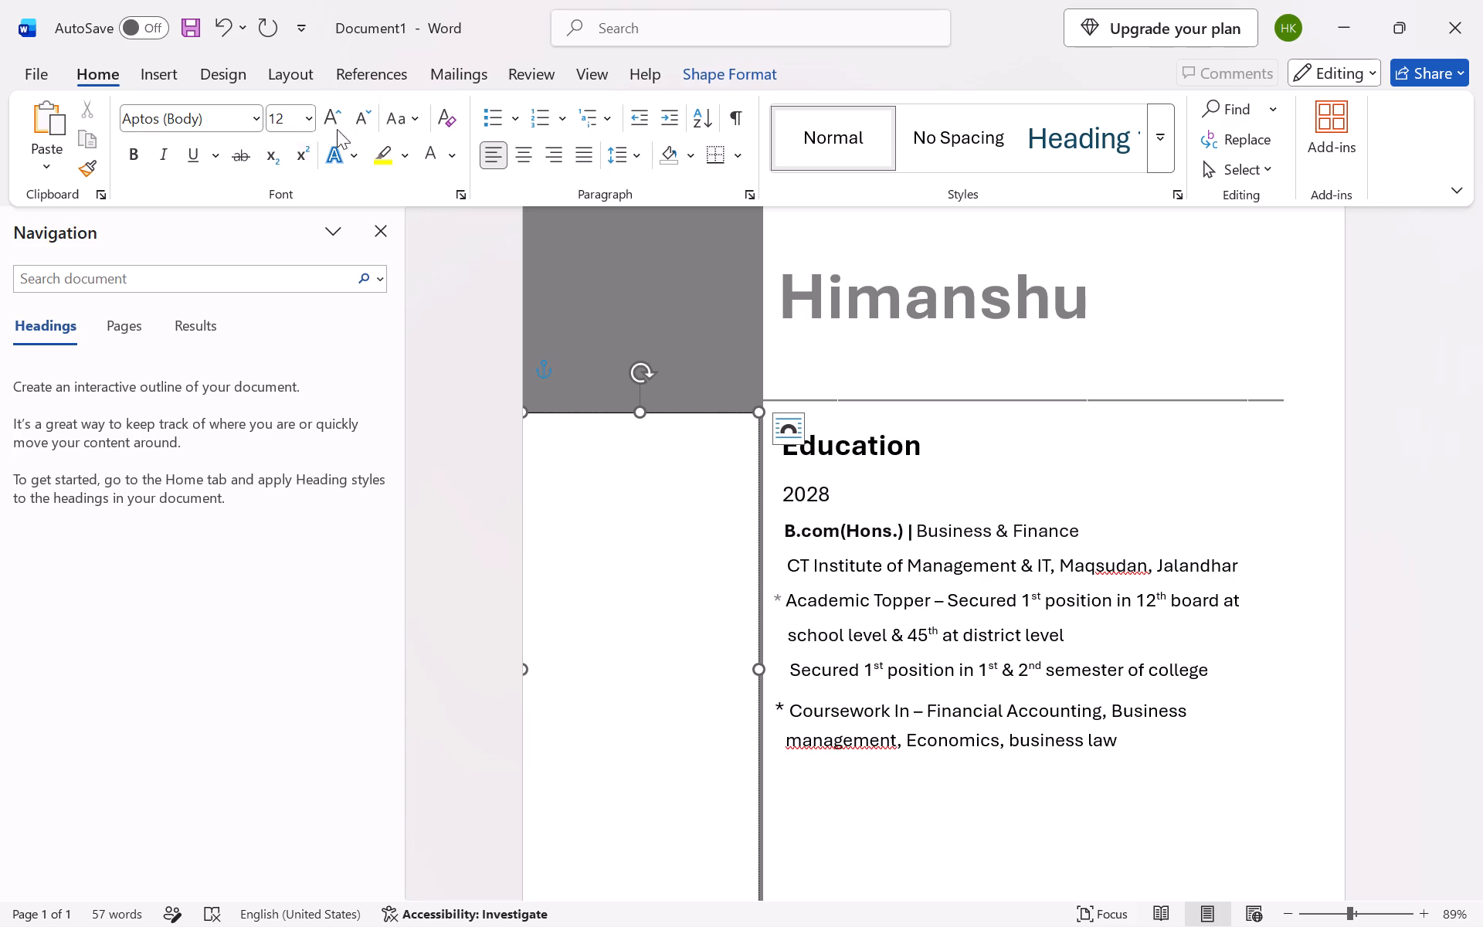
click(453, 151)
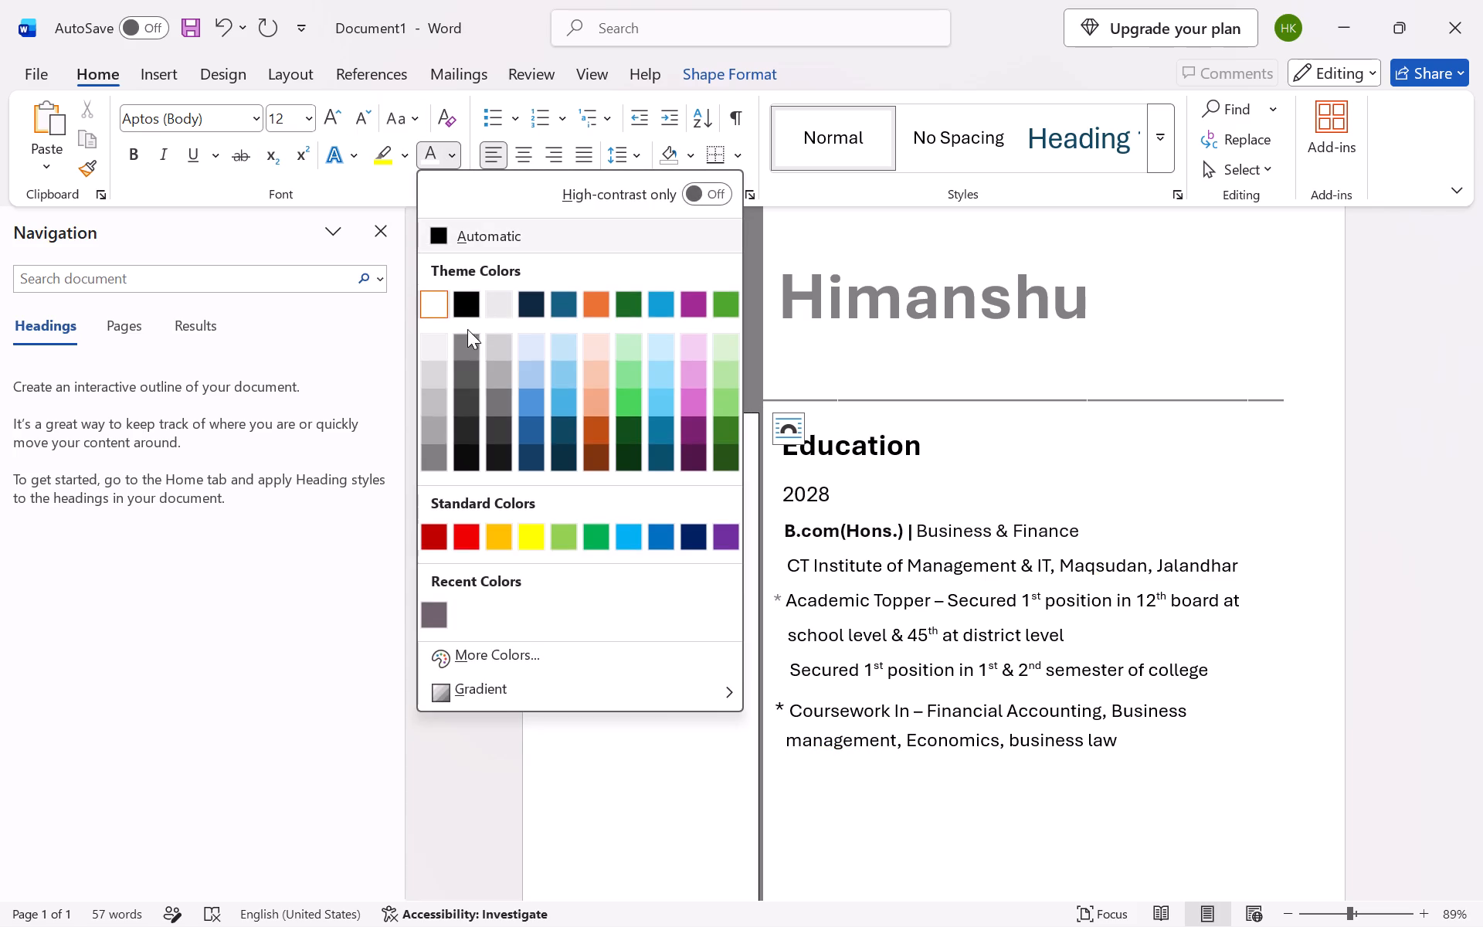
click(460, 297)
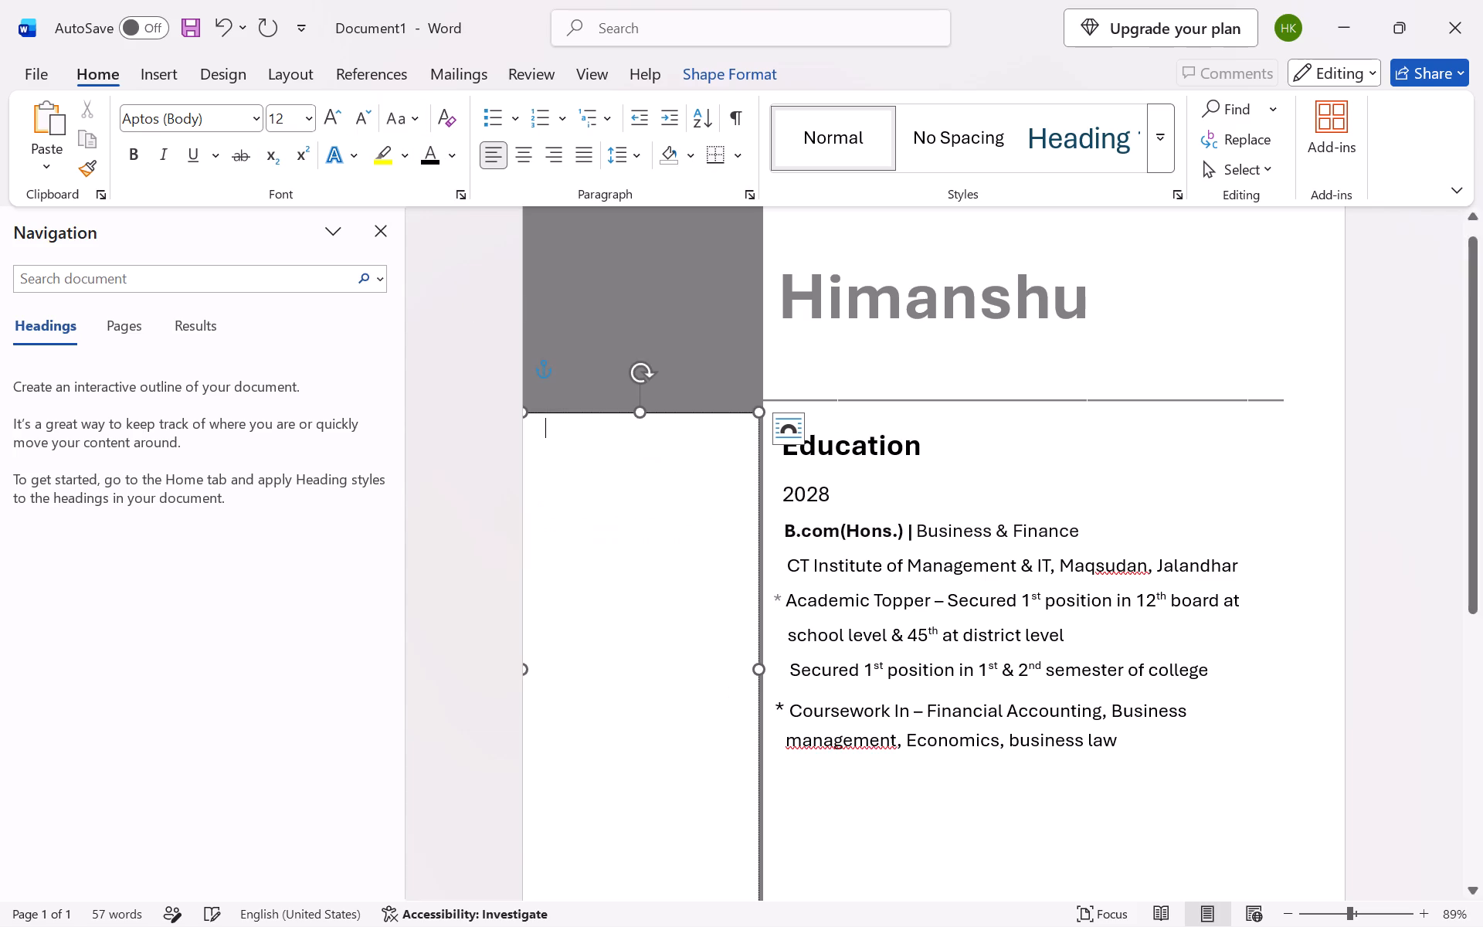
Replace the leading spaces on the first line of the sidebar text box with a three-space indent.
key(BackSpace)
key(BackSpace)
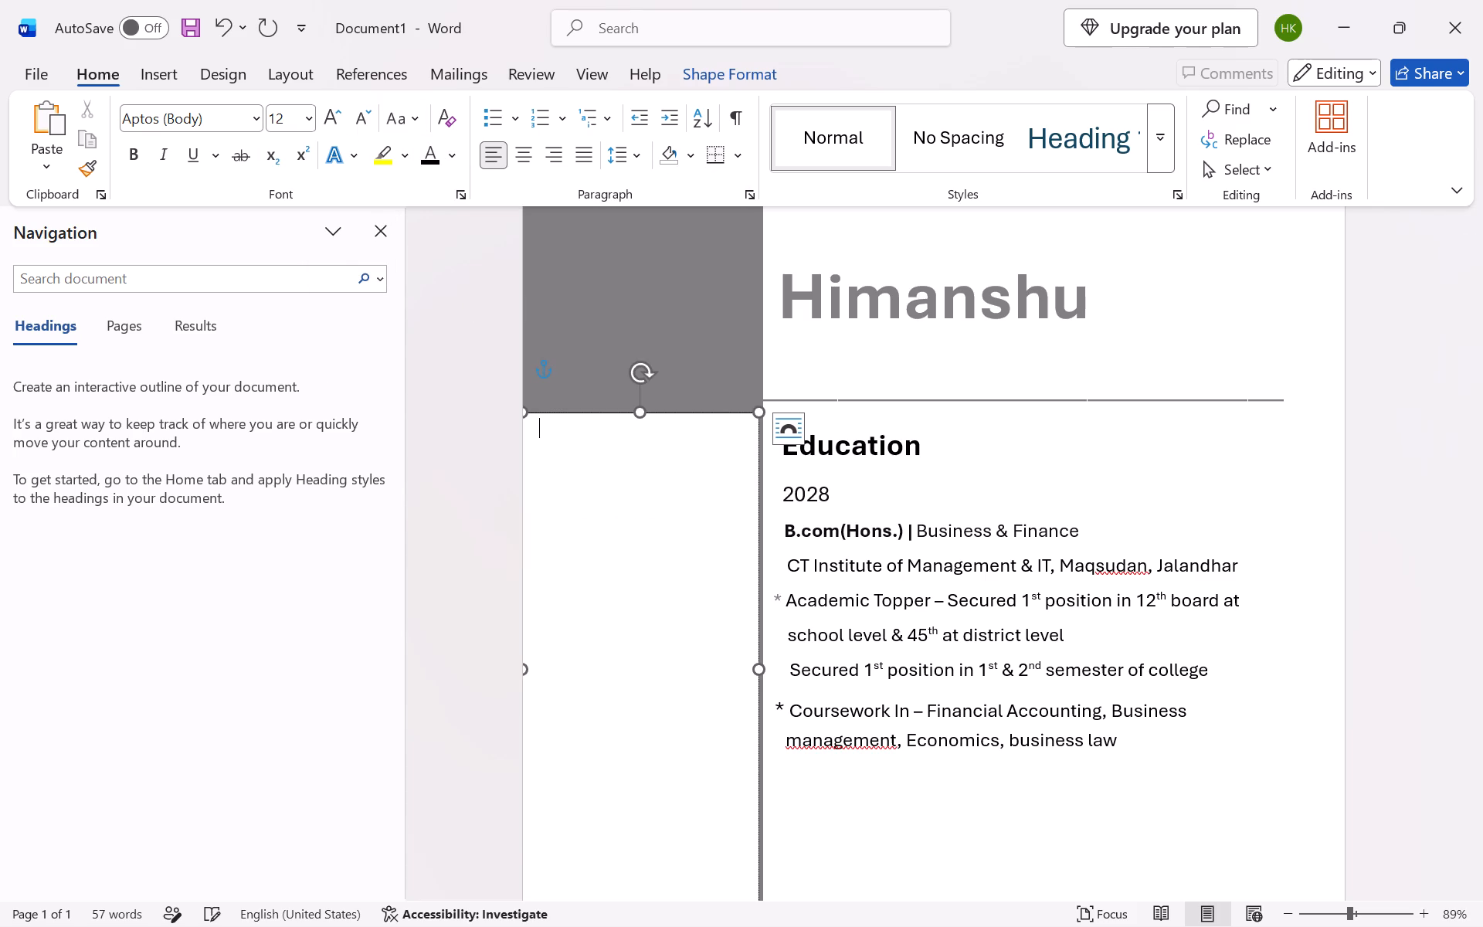
key(BackSpace)
key(BackSpace)
key(BackSpace)
key(space)
key(space)
key(space)
key(1)
key(BackSpace)
Insert a black pushpin symbol, Unicode character 1F4CD, after the indent on the sidebar text box's first line.
click(424, 154)
key(1)
key(f)
key(4)
text(CD)
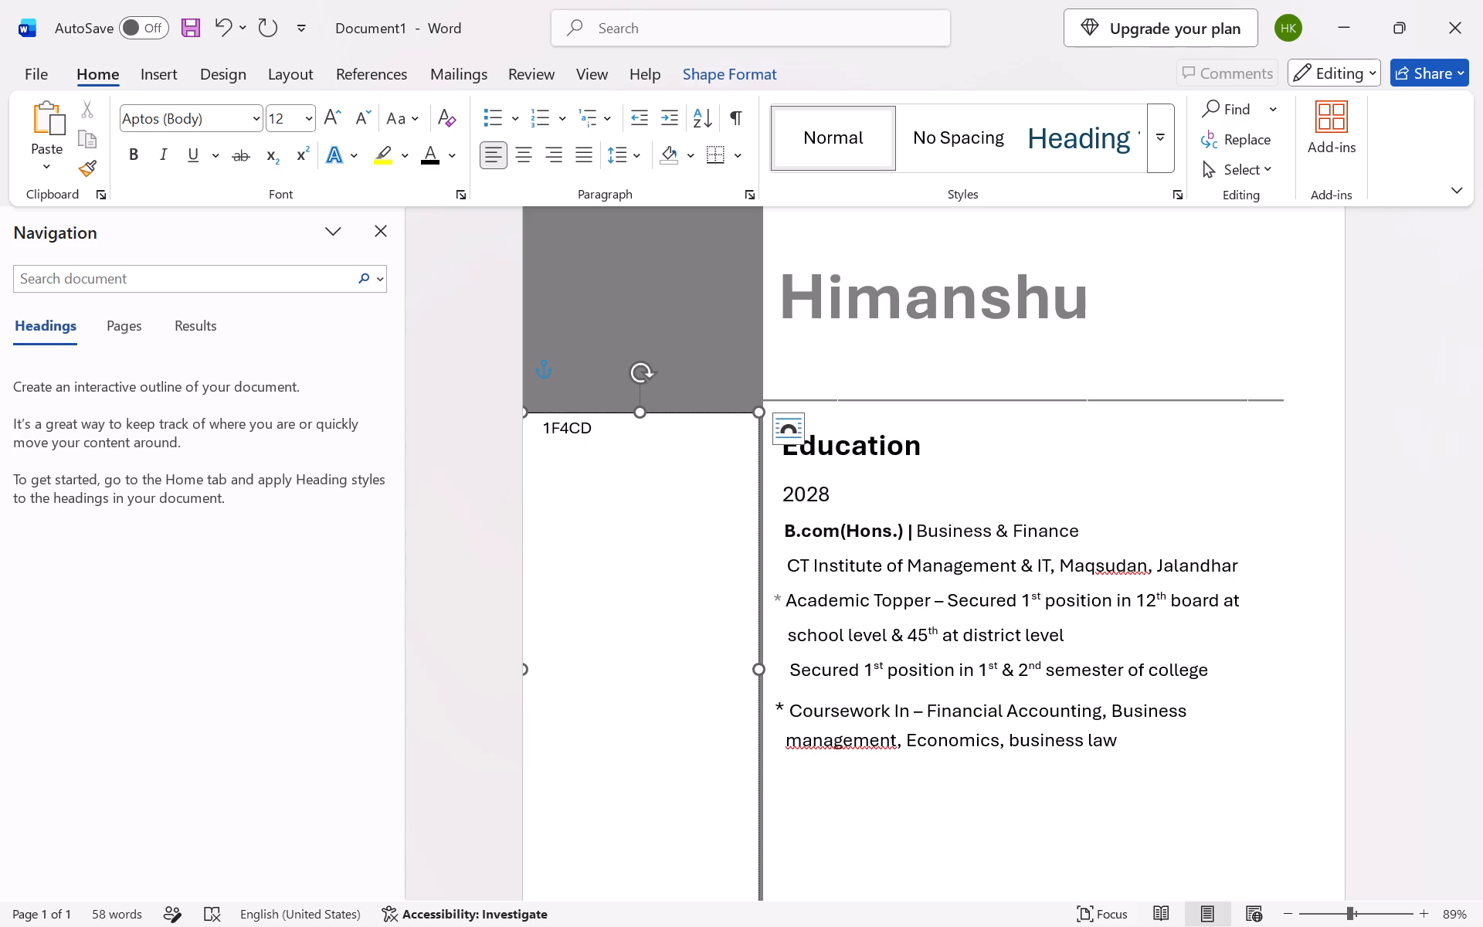
key(alt+x)
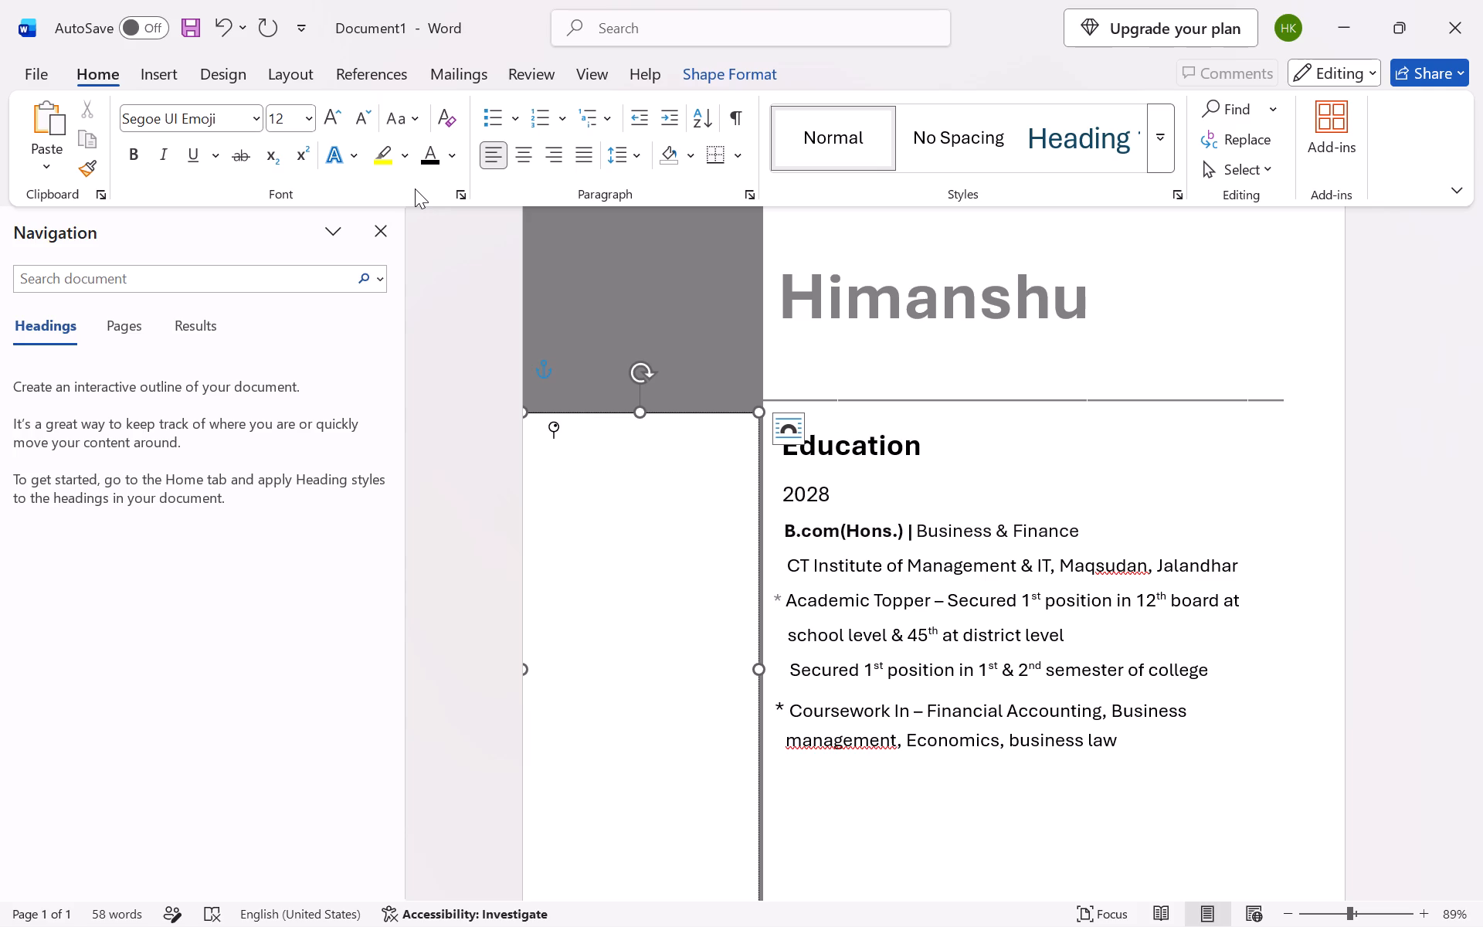
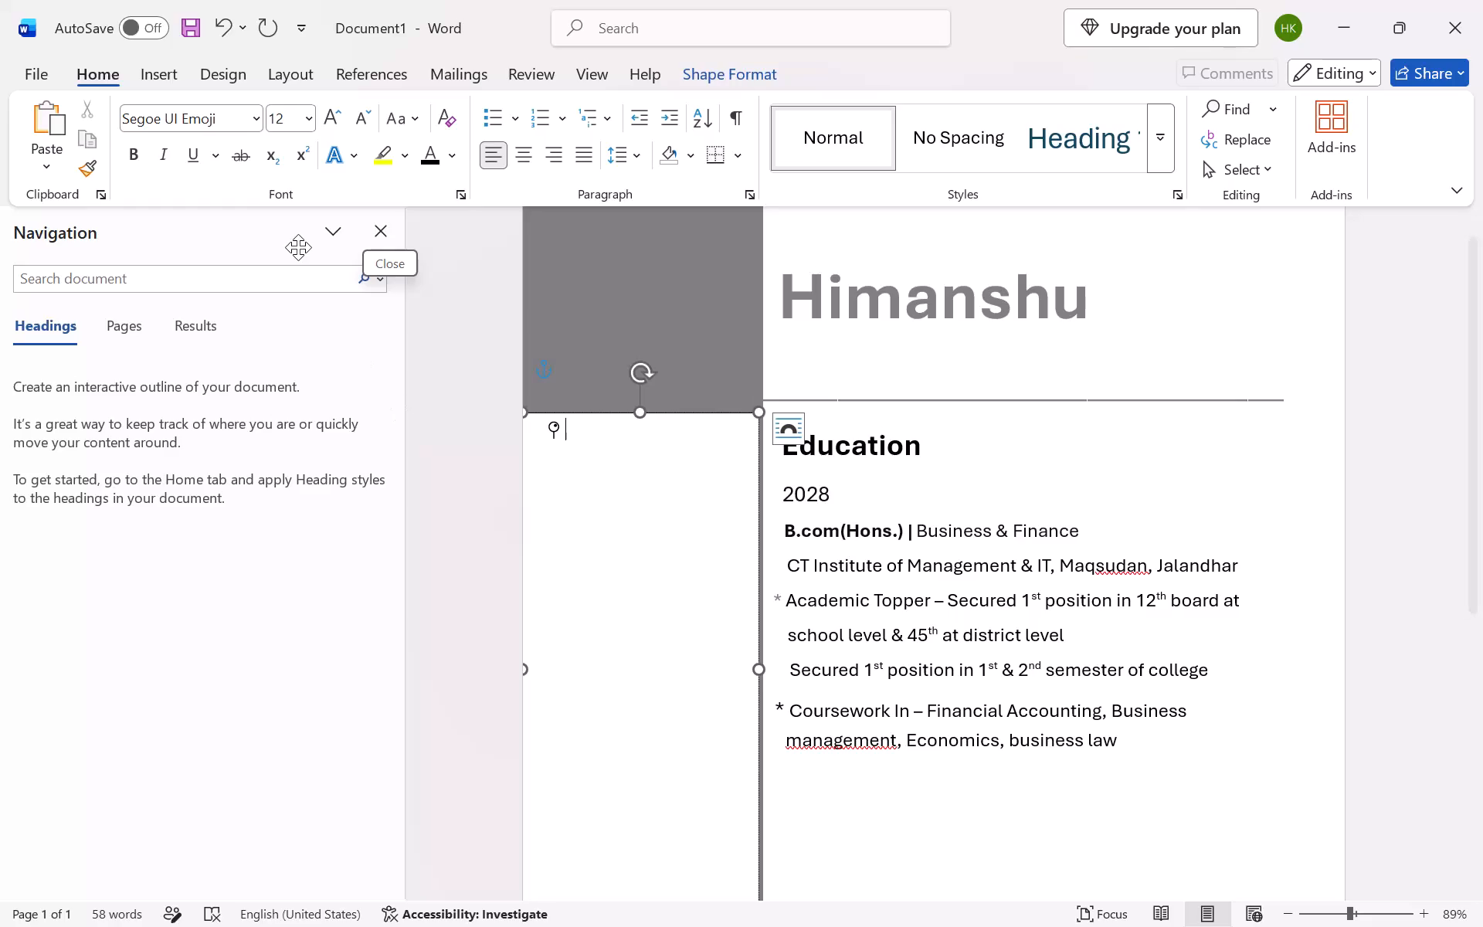
Open the stock icon library and browse its icons for a location marker.
click(155, 82)
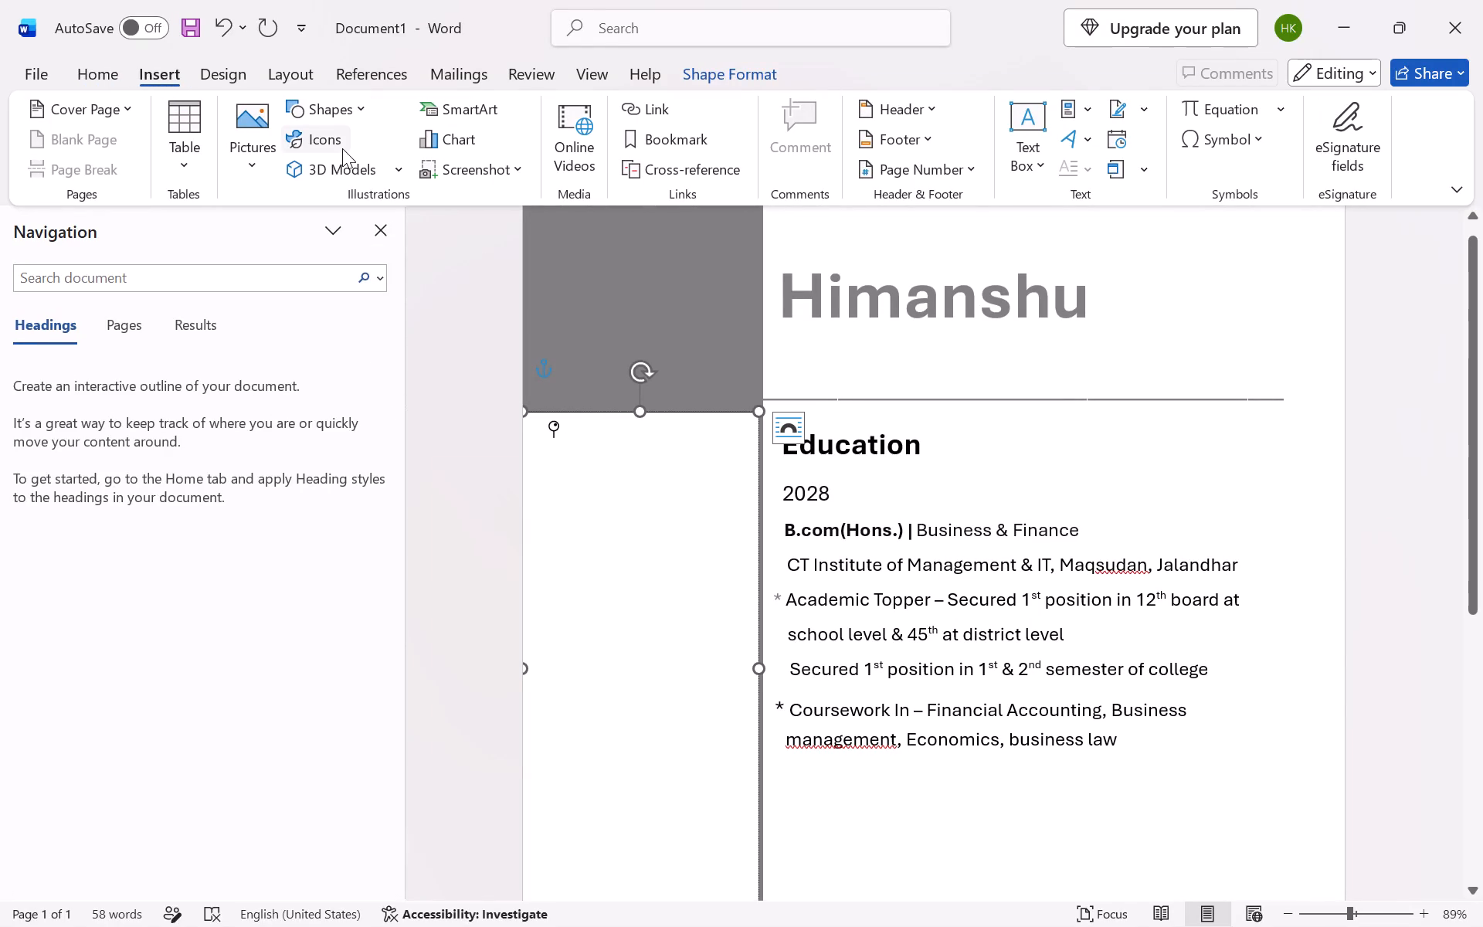
click(341, 139)
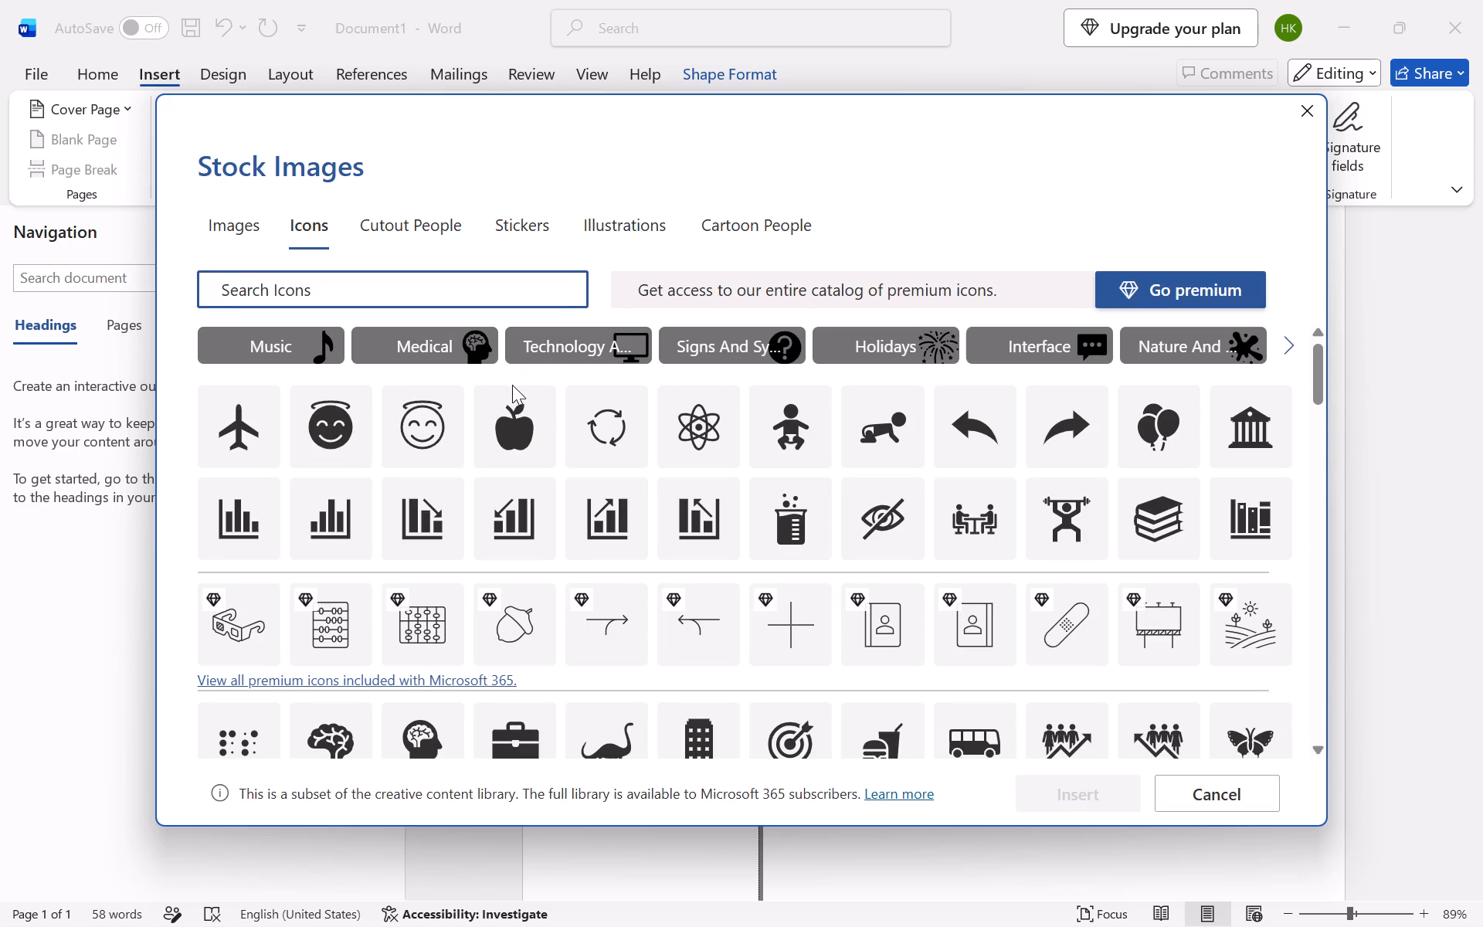
scroll(521, 476, down, 2)
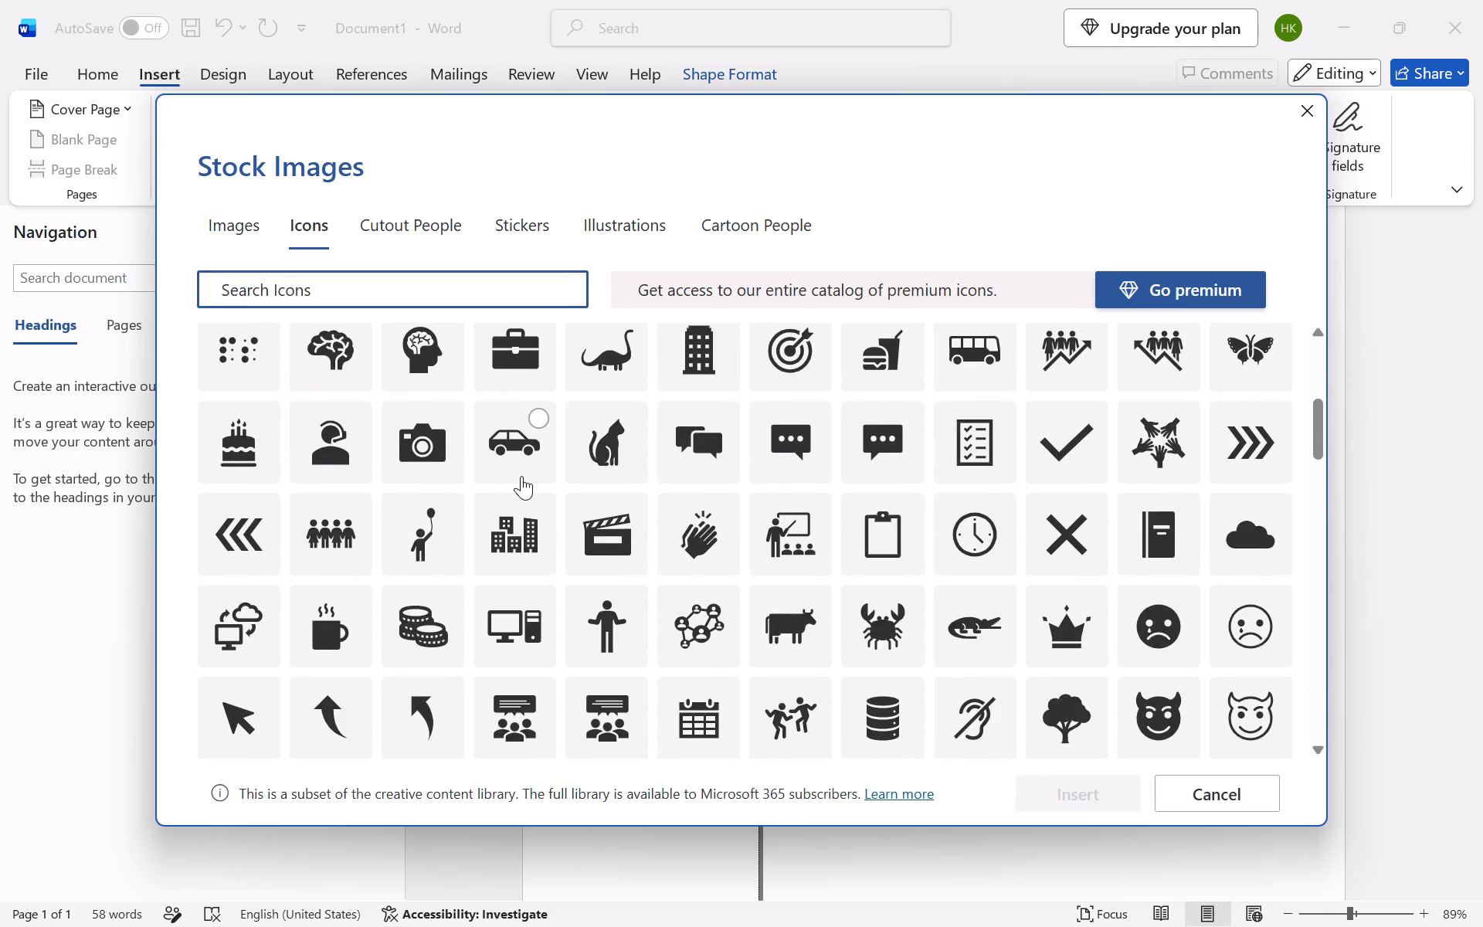
scroll(521, 476, down, 3)
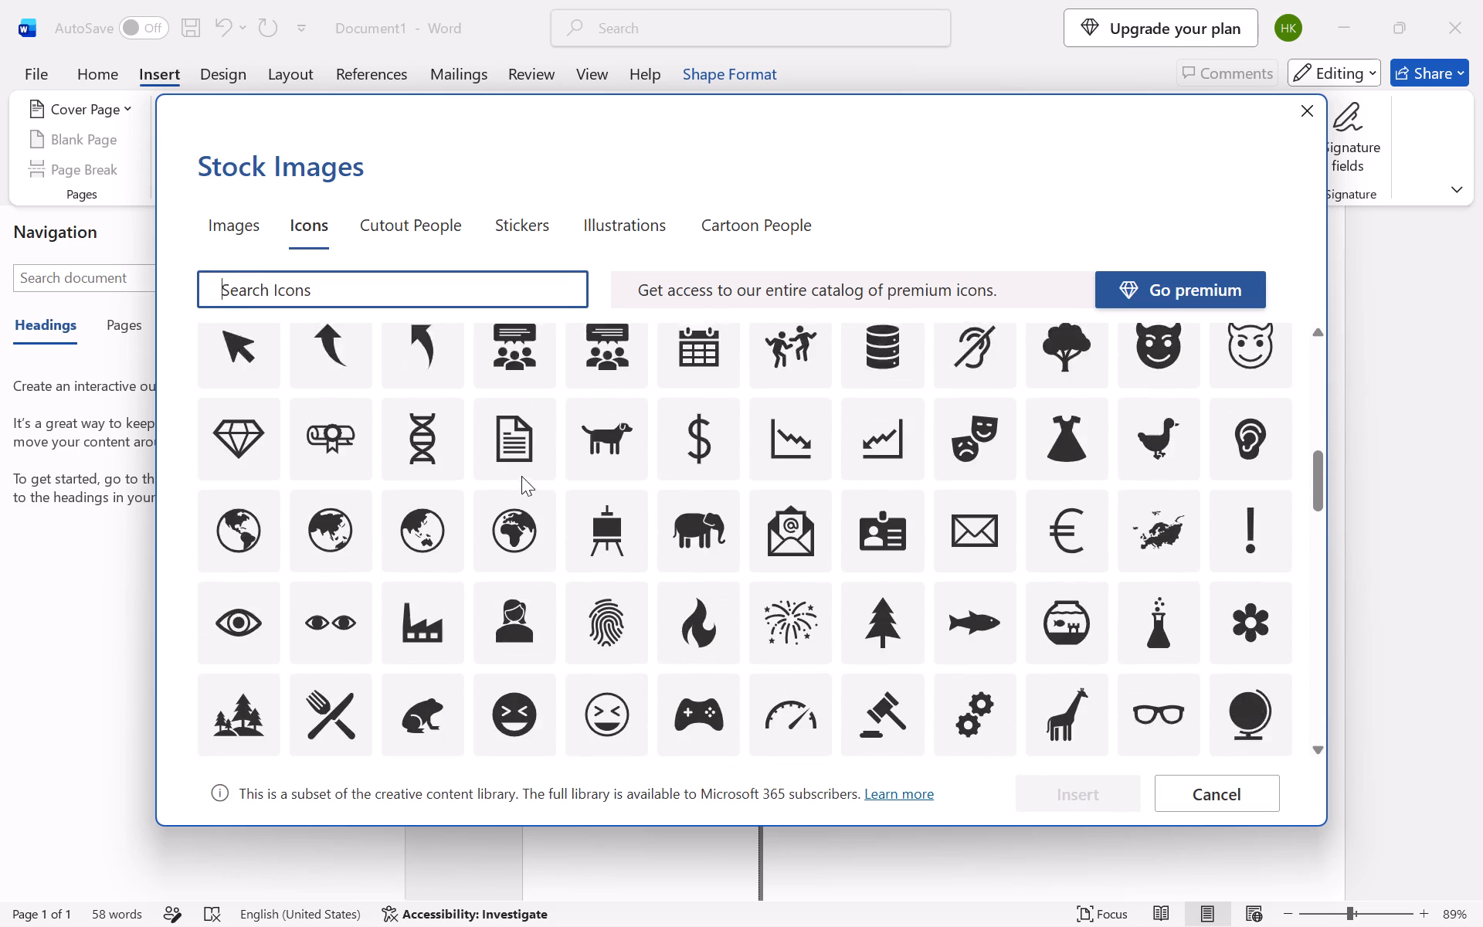
scroll(521, 476, down, 4)
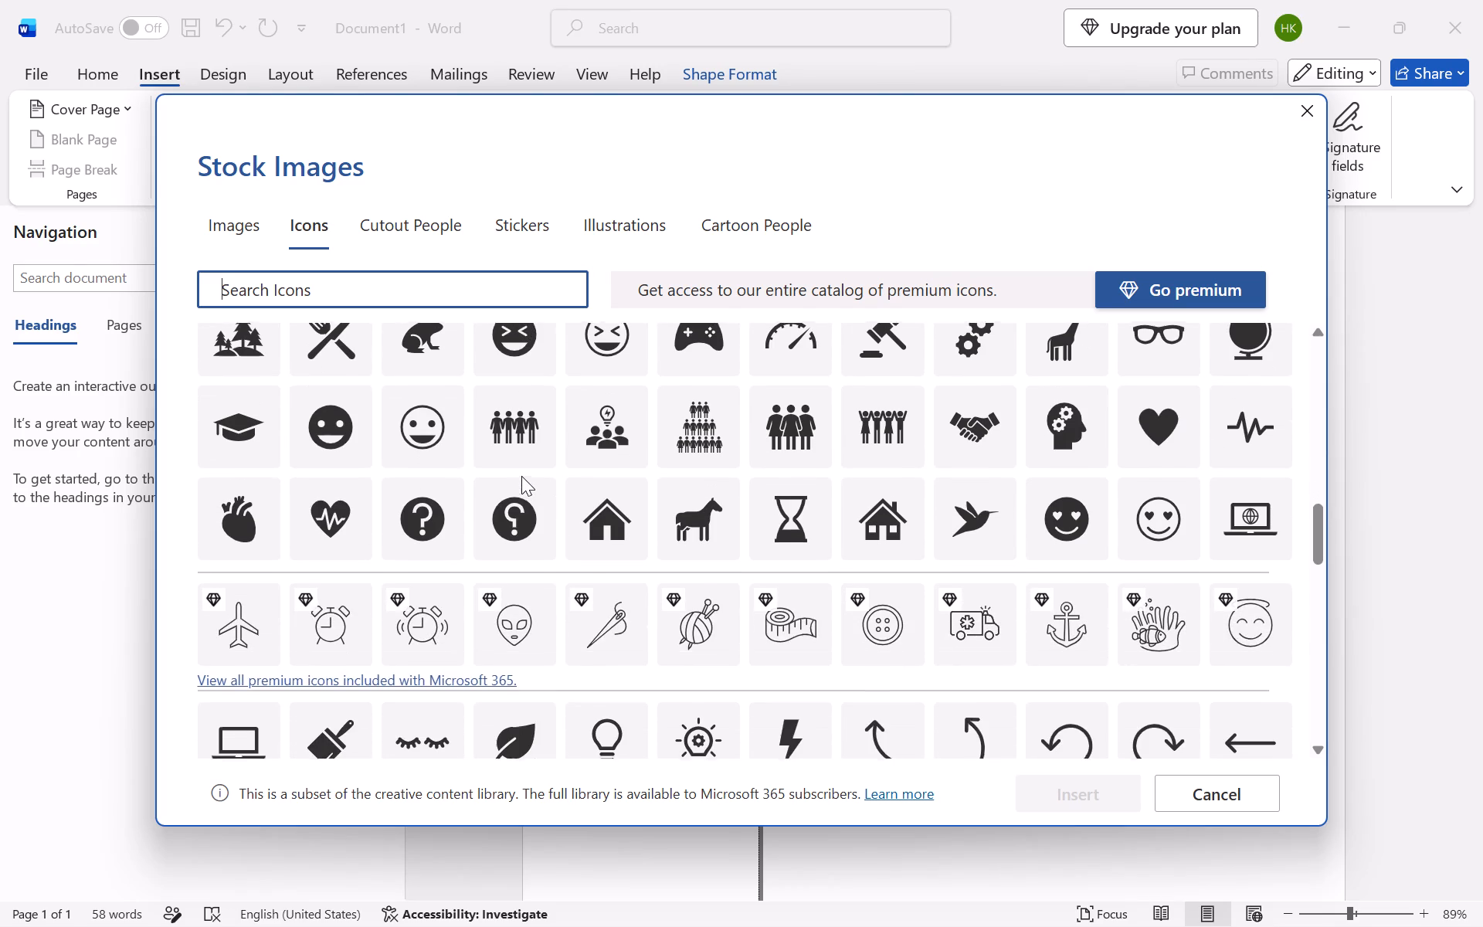
scroll(521, 476, down, 3)
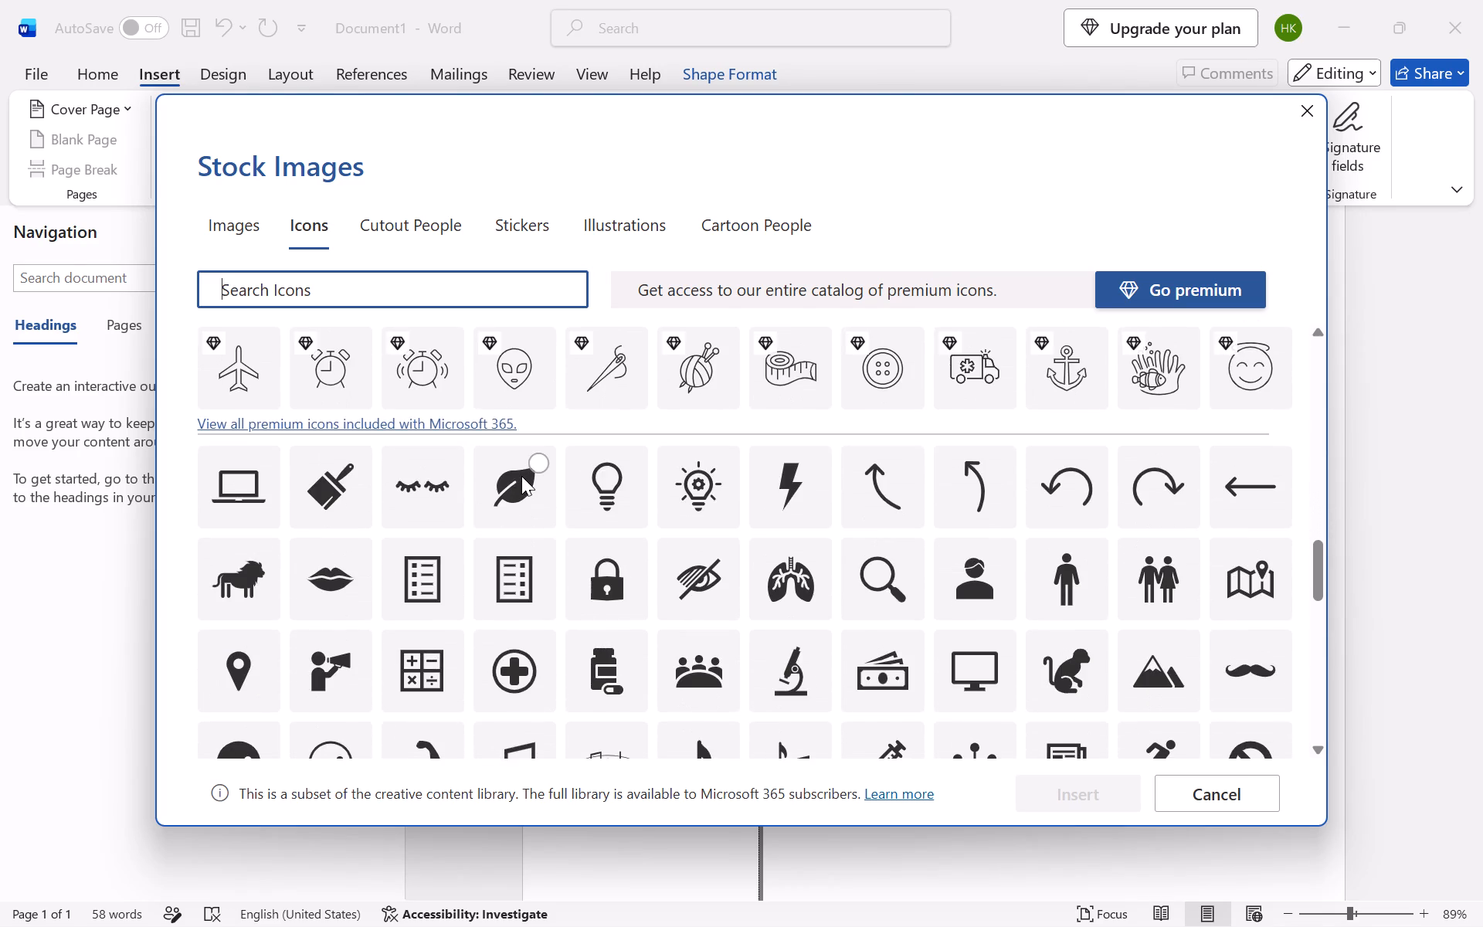
scroll(521, 476, down, 3)
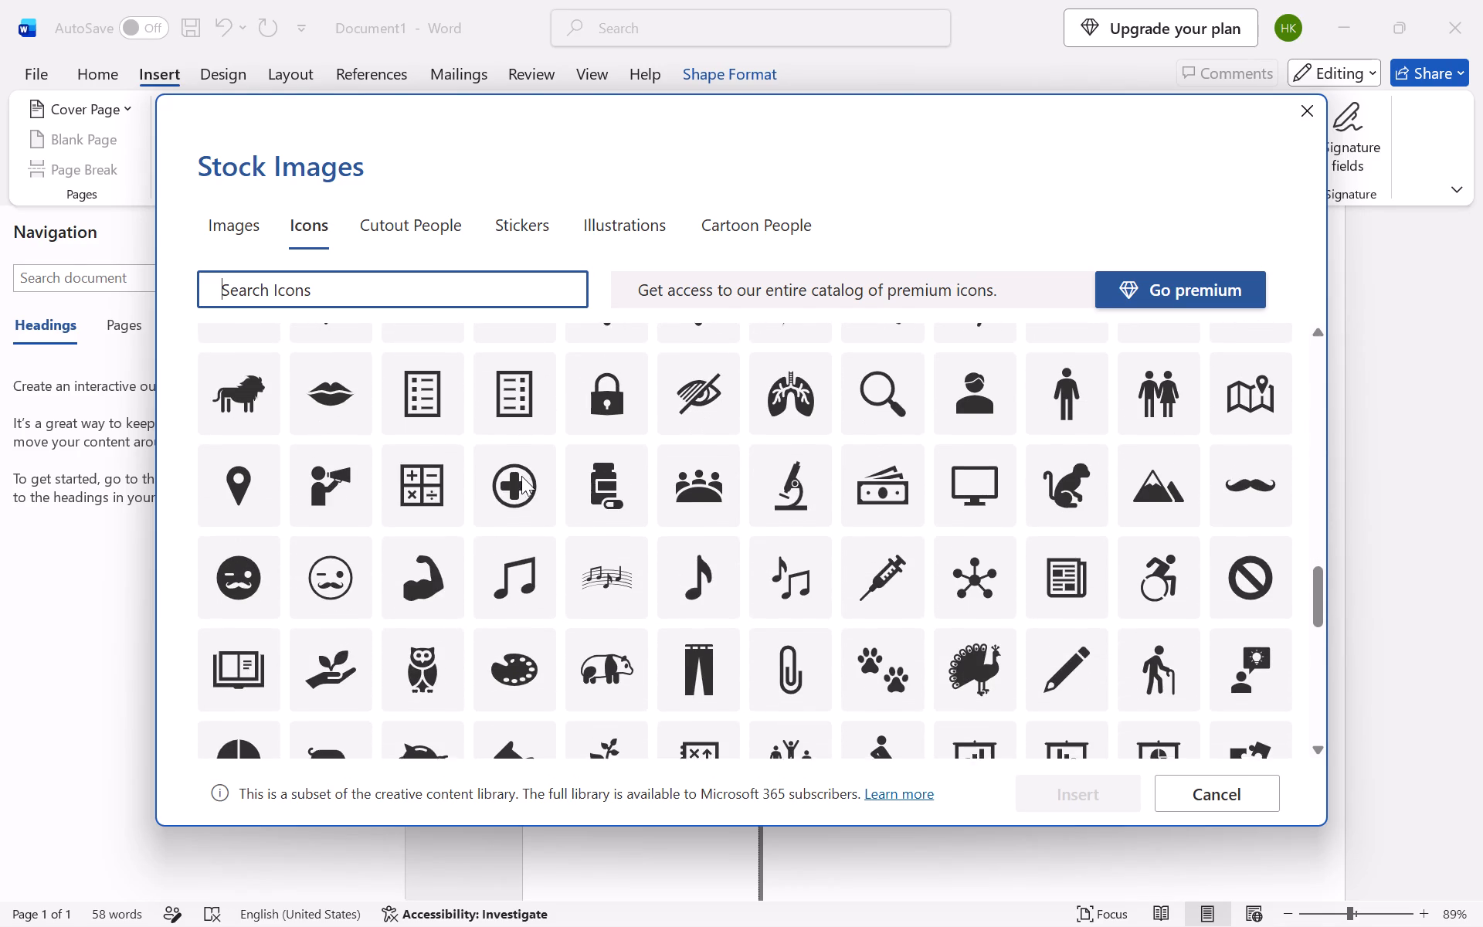
scroll(521, 476, down, 3)
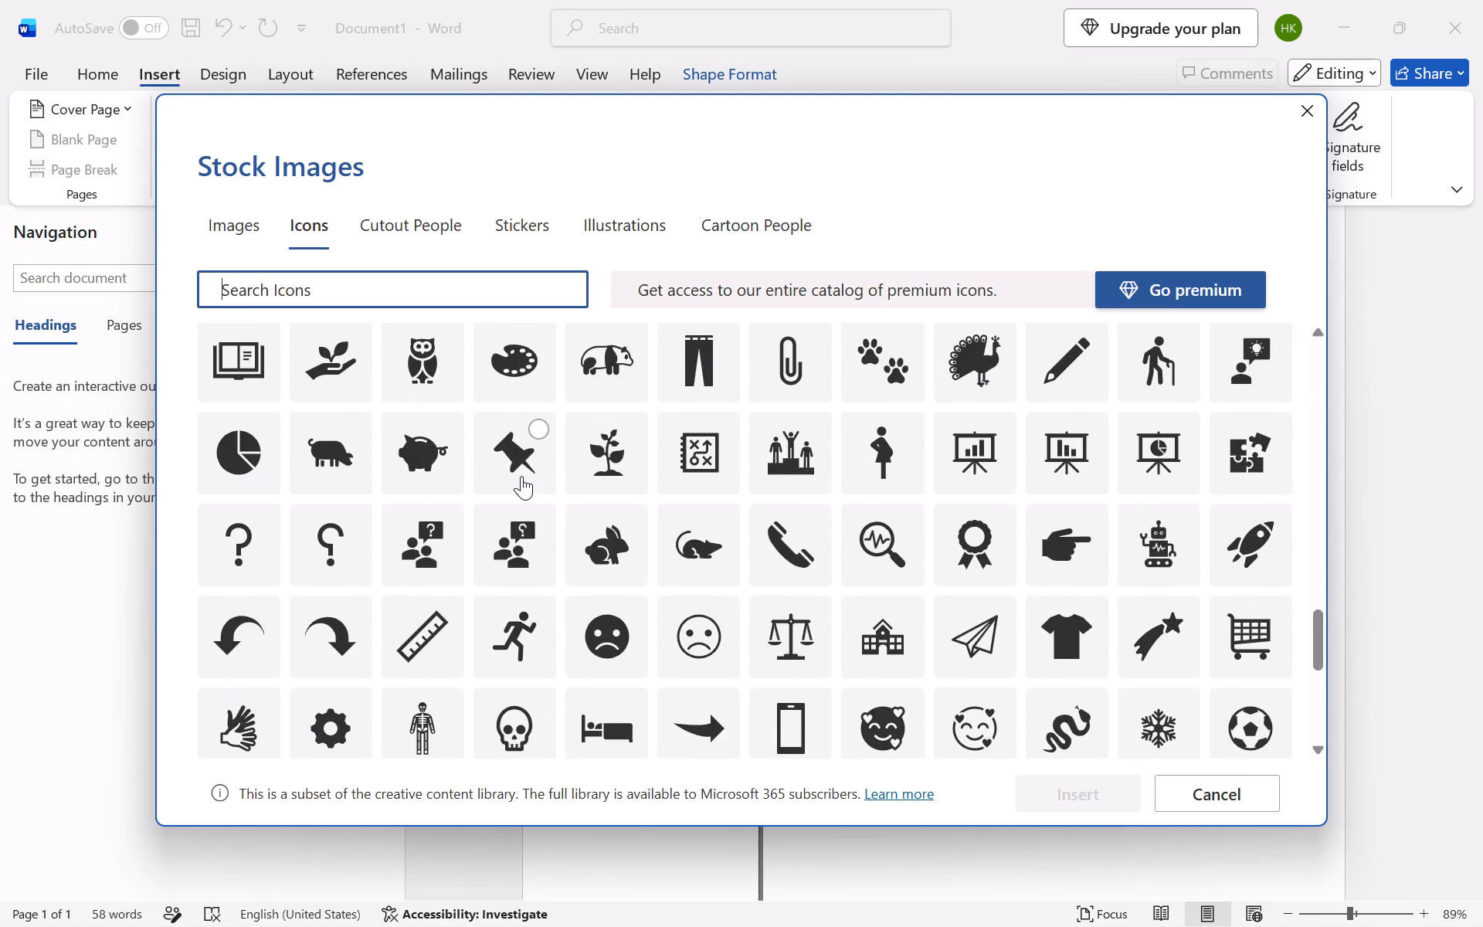
scroll(521, 476, down, 2)
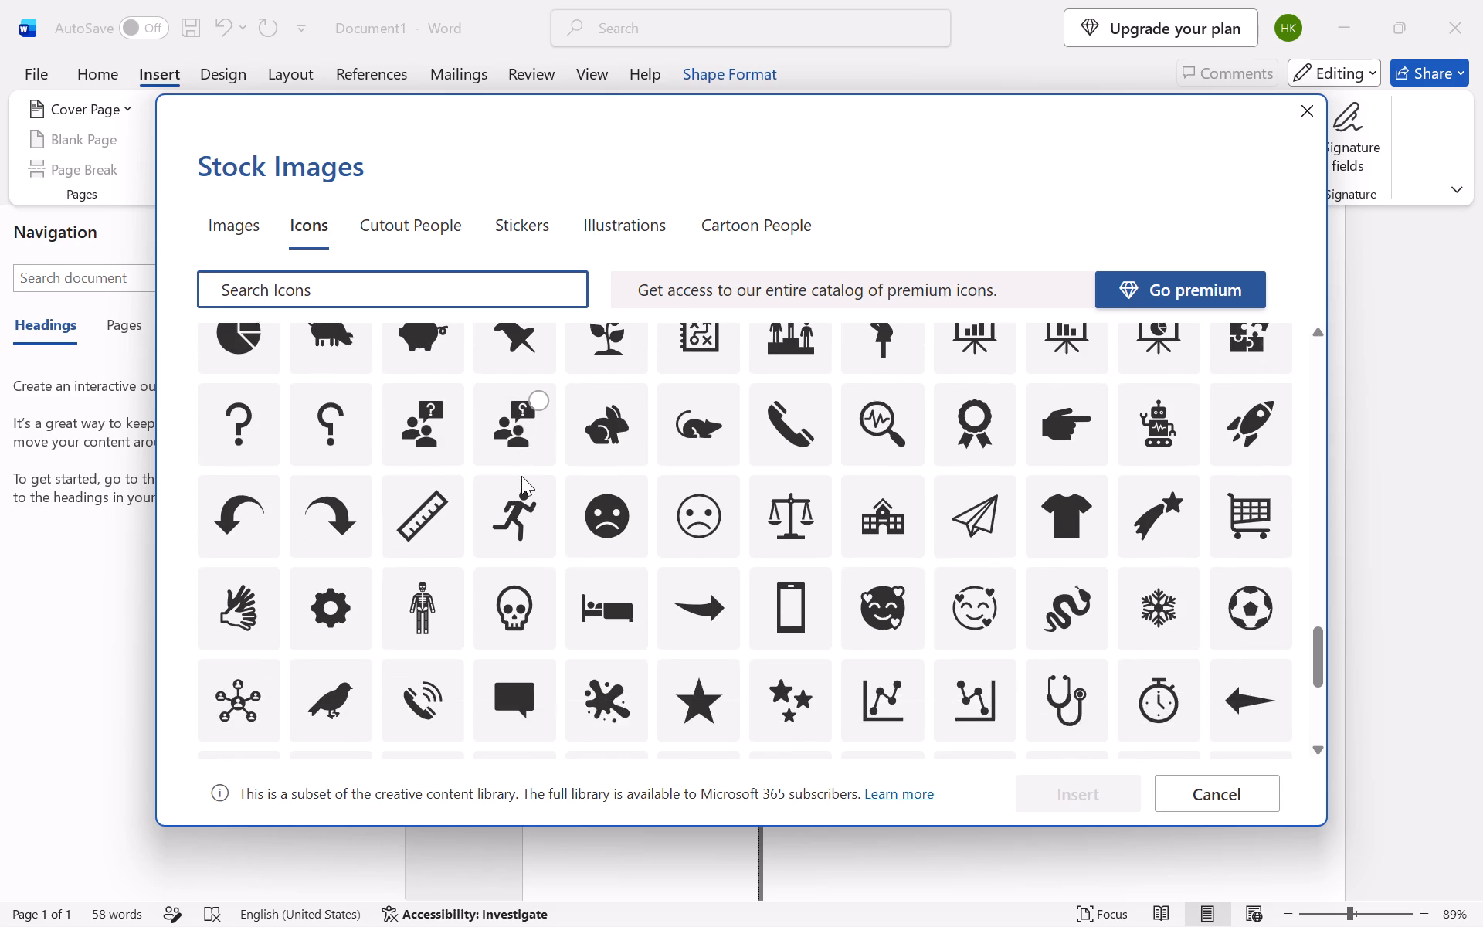
scroll(521, 476, down, 3)
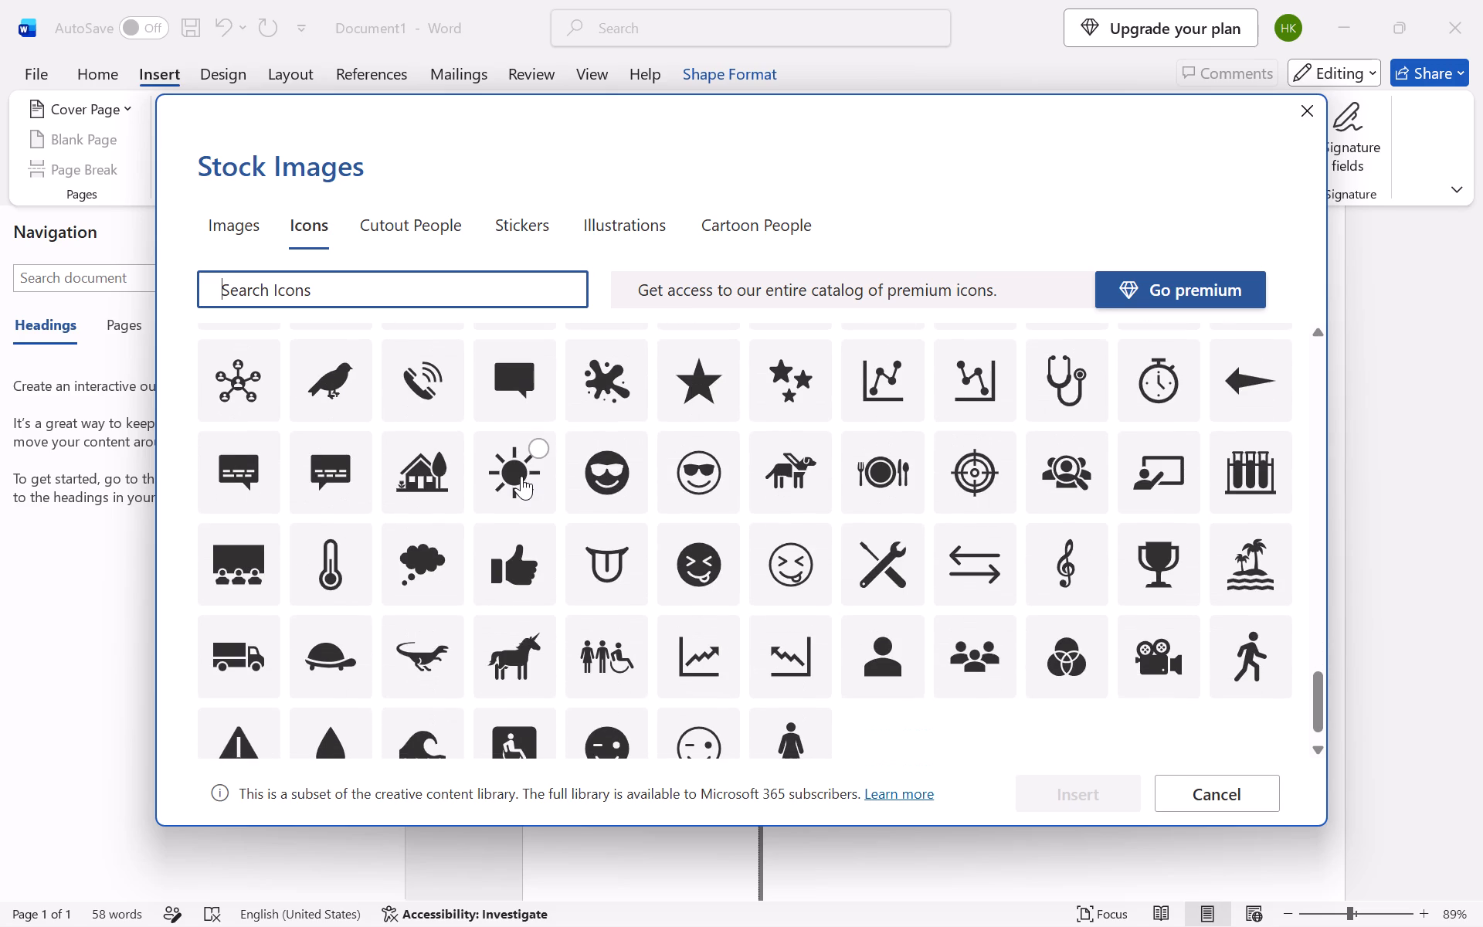
scroll(521, 476, down, 1)
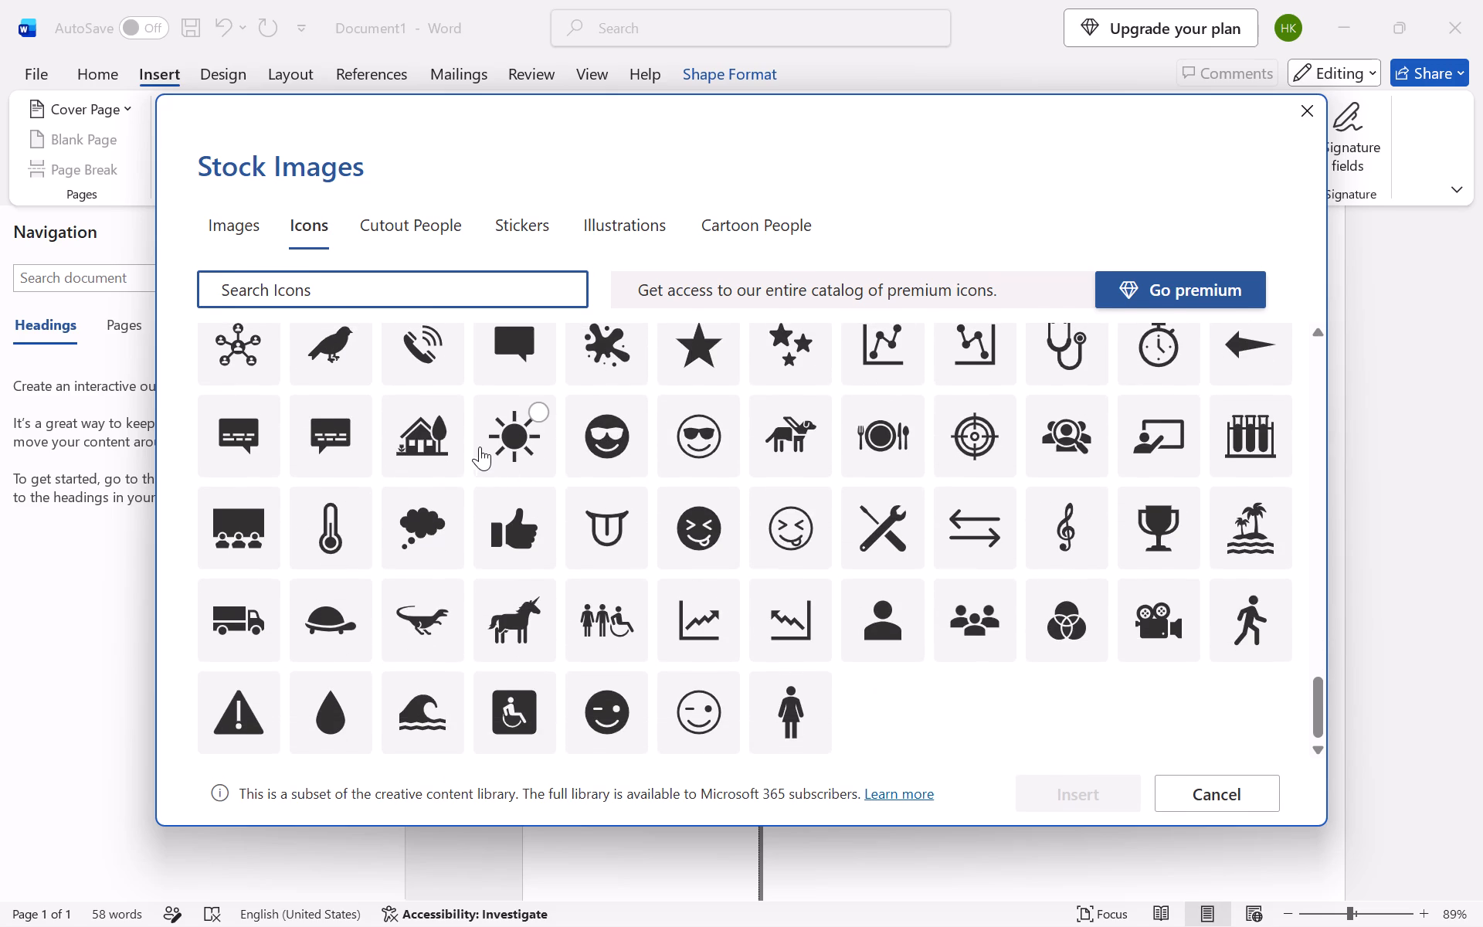
Search the stock icons for LOCATION and insert the map pin icon into the sidebar text box.
text(LO)
text(CATION)
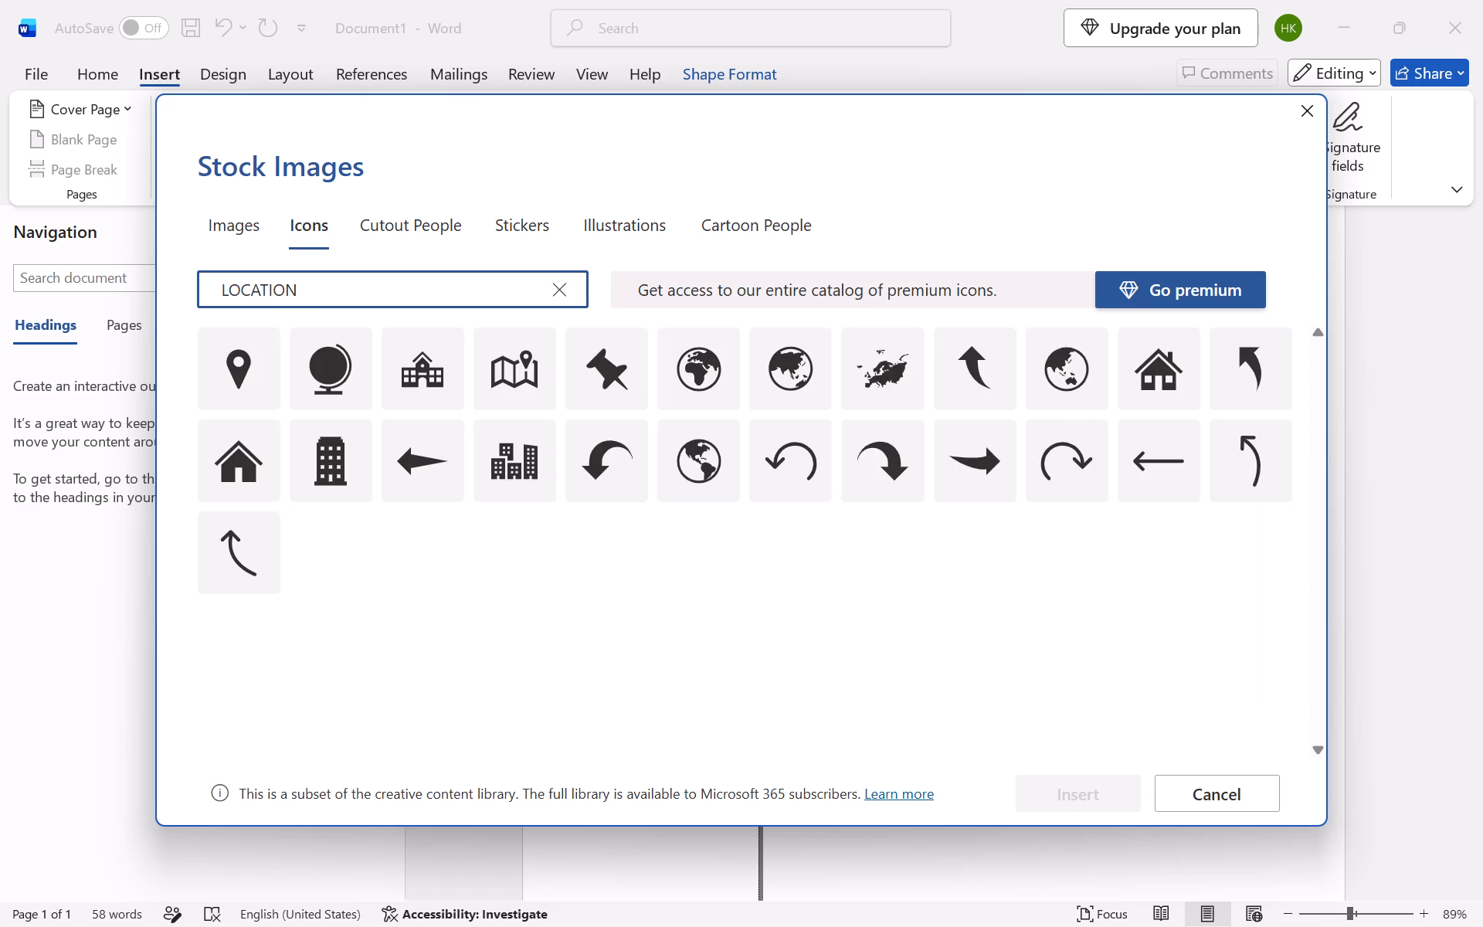
click(238, 363)
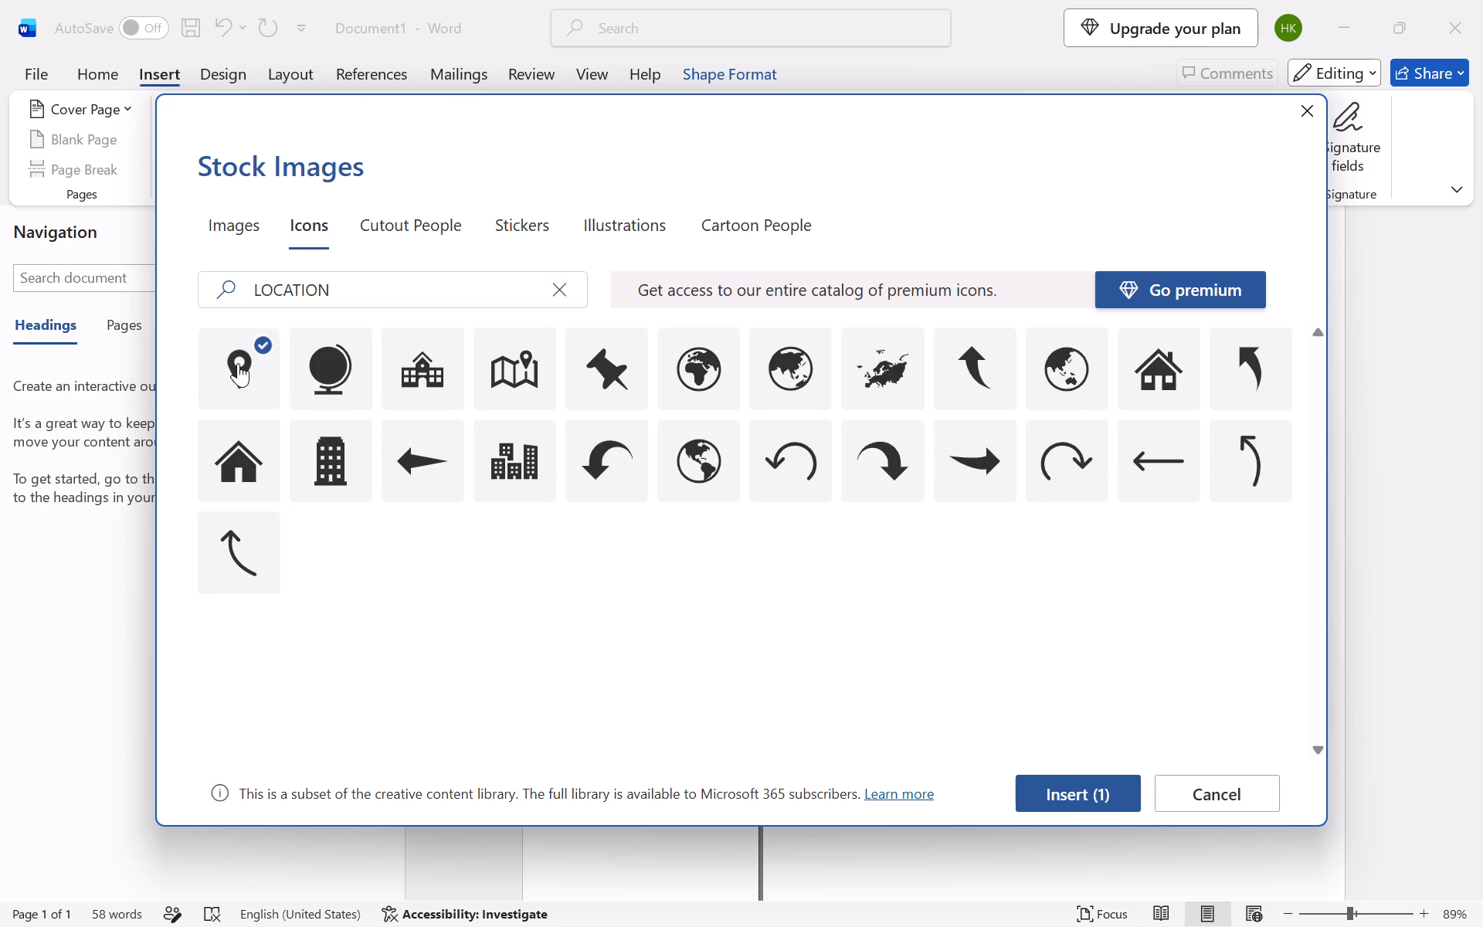
click(1052, 786)
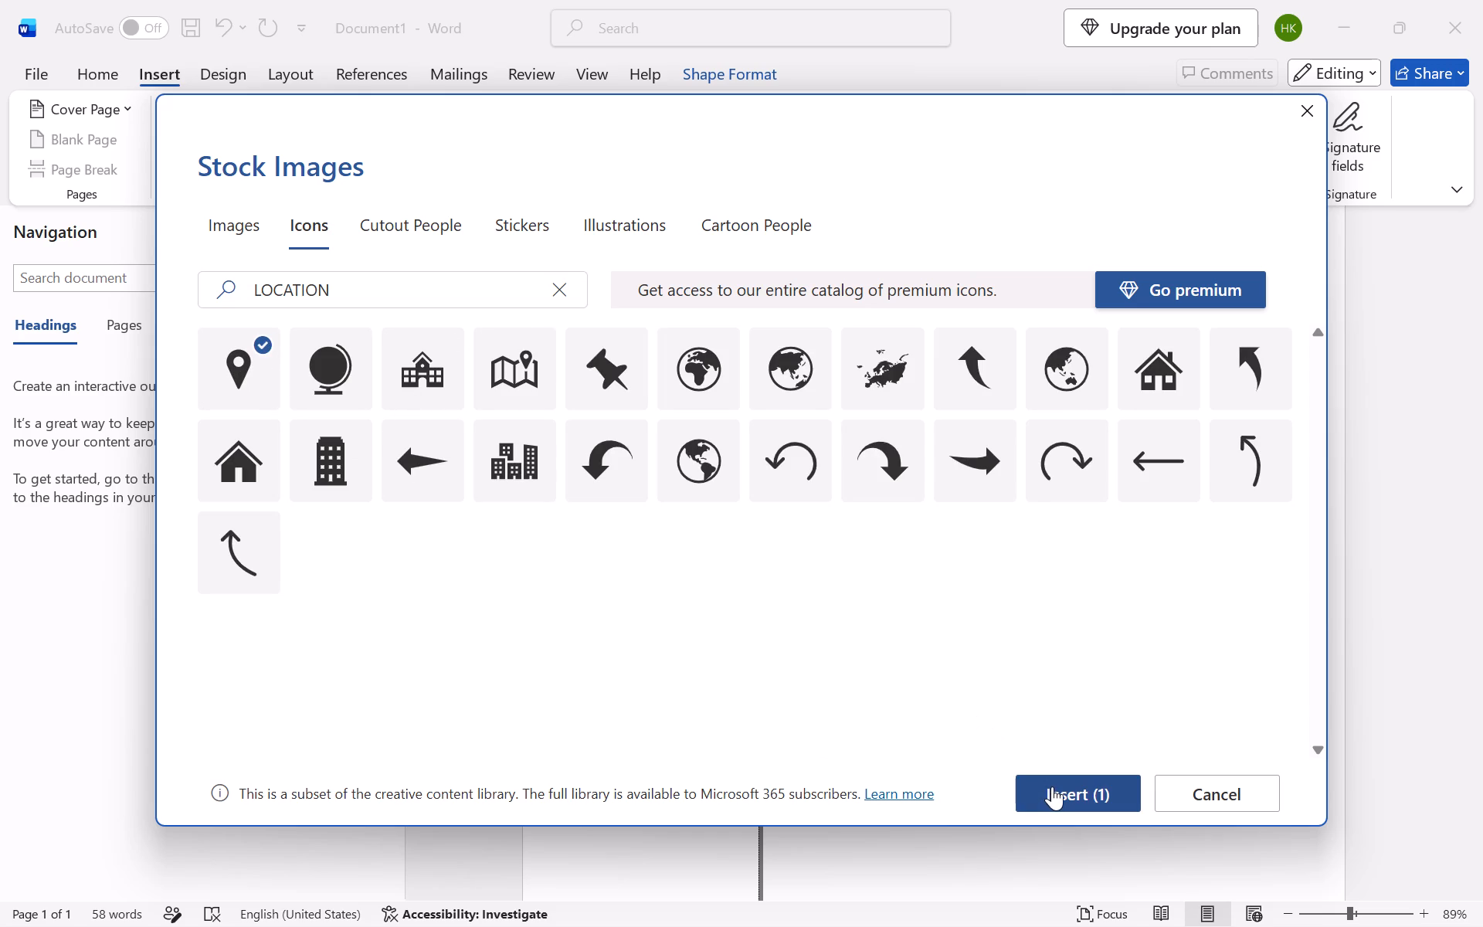
click(1052, 786)
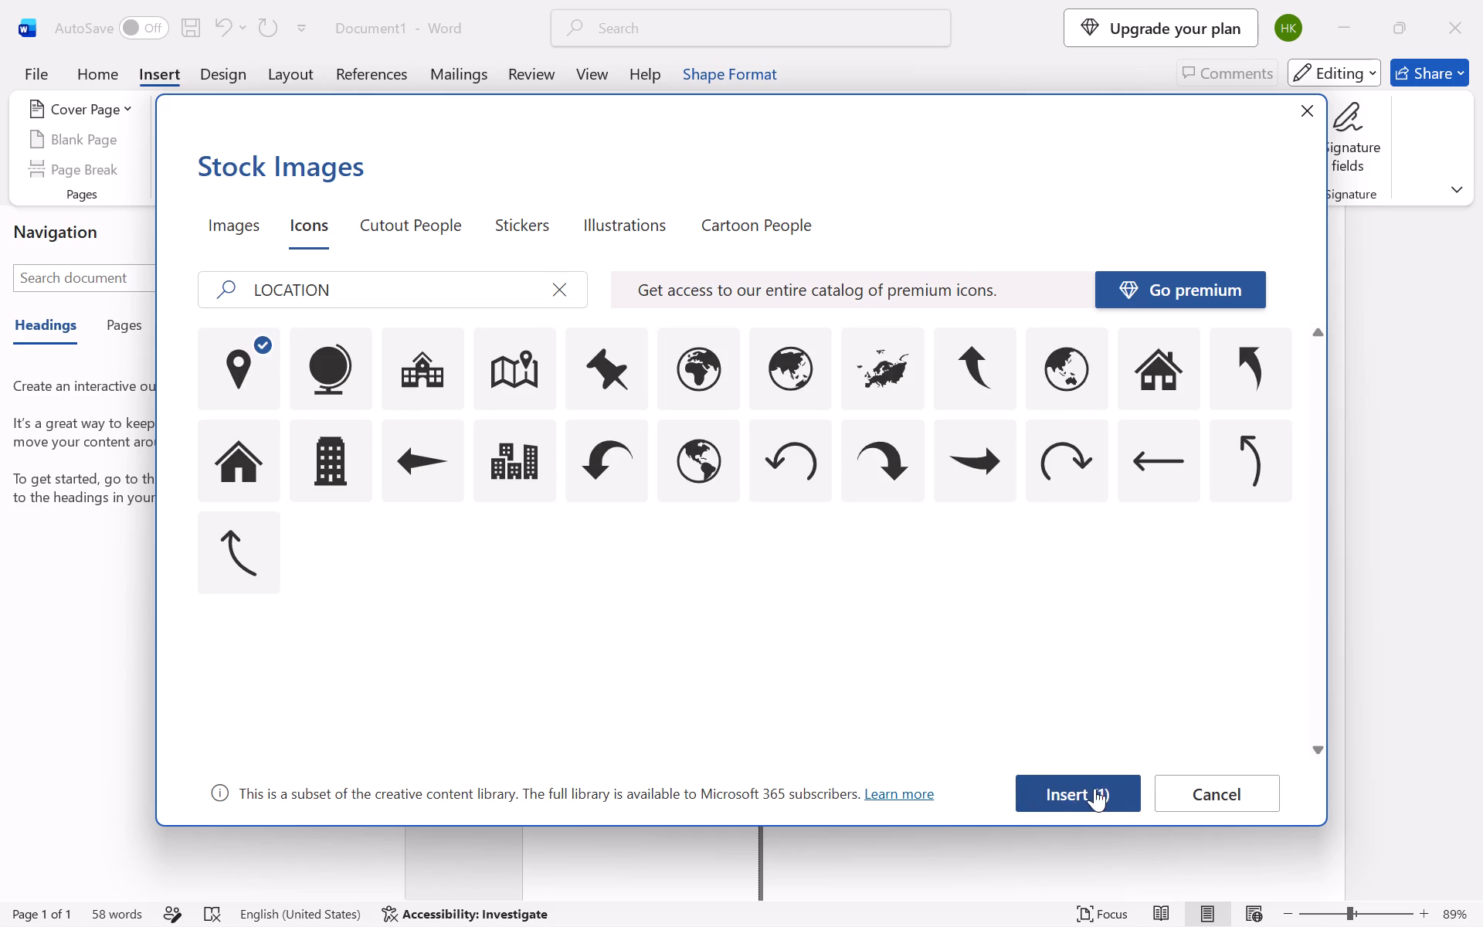
click(1097, 788)
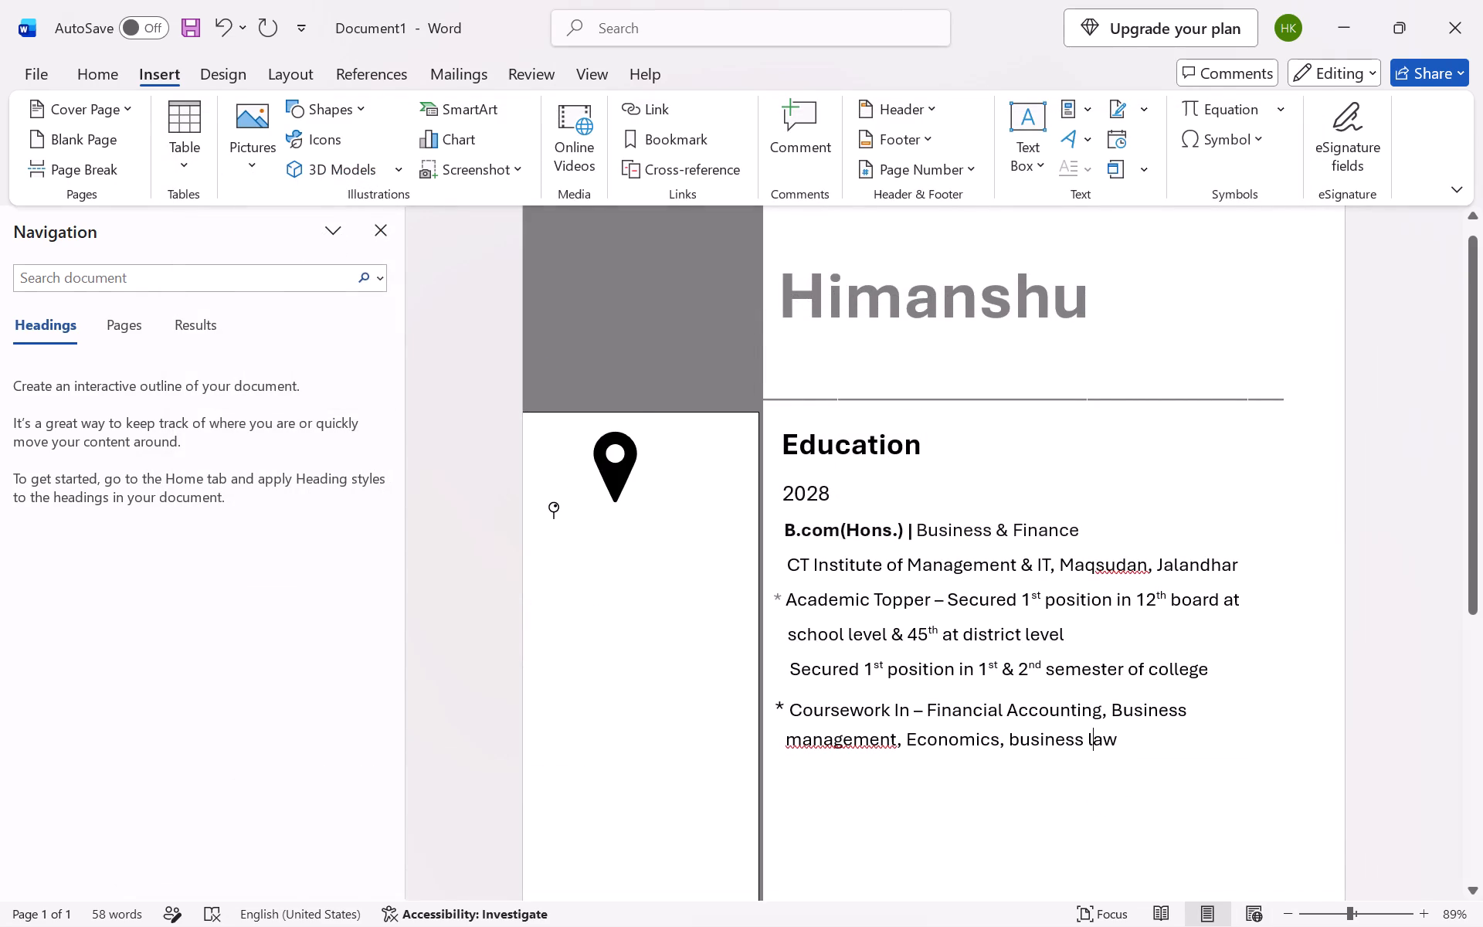
Delete the pushpin symbol beneath the inserted map pin icon in the sidebar text box.
click(558, 518)
key(BackSpace)
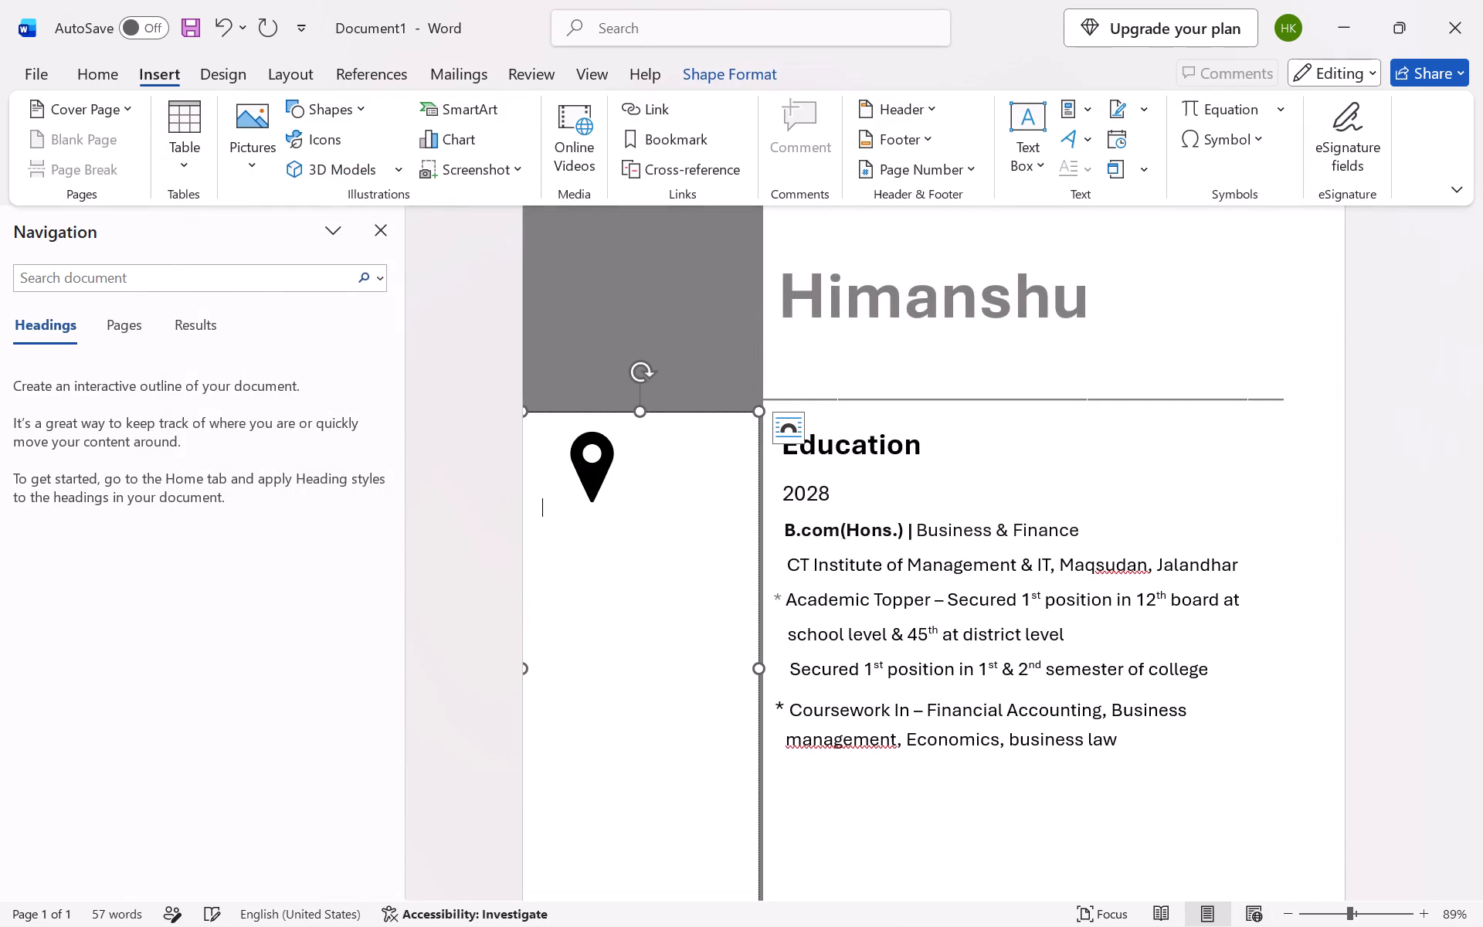
Shrink the map pin icon proportionally to about half its size.
click(573, 457)
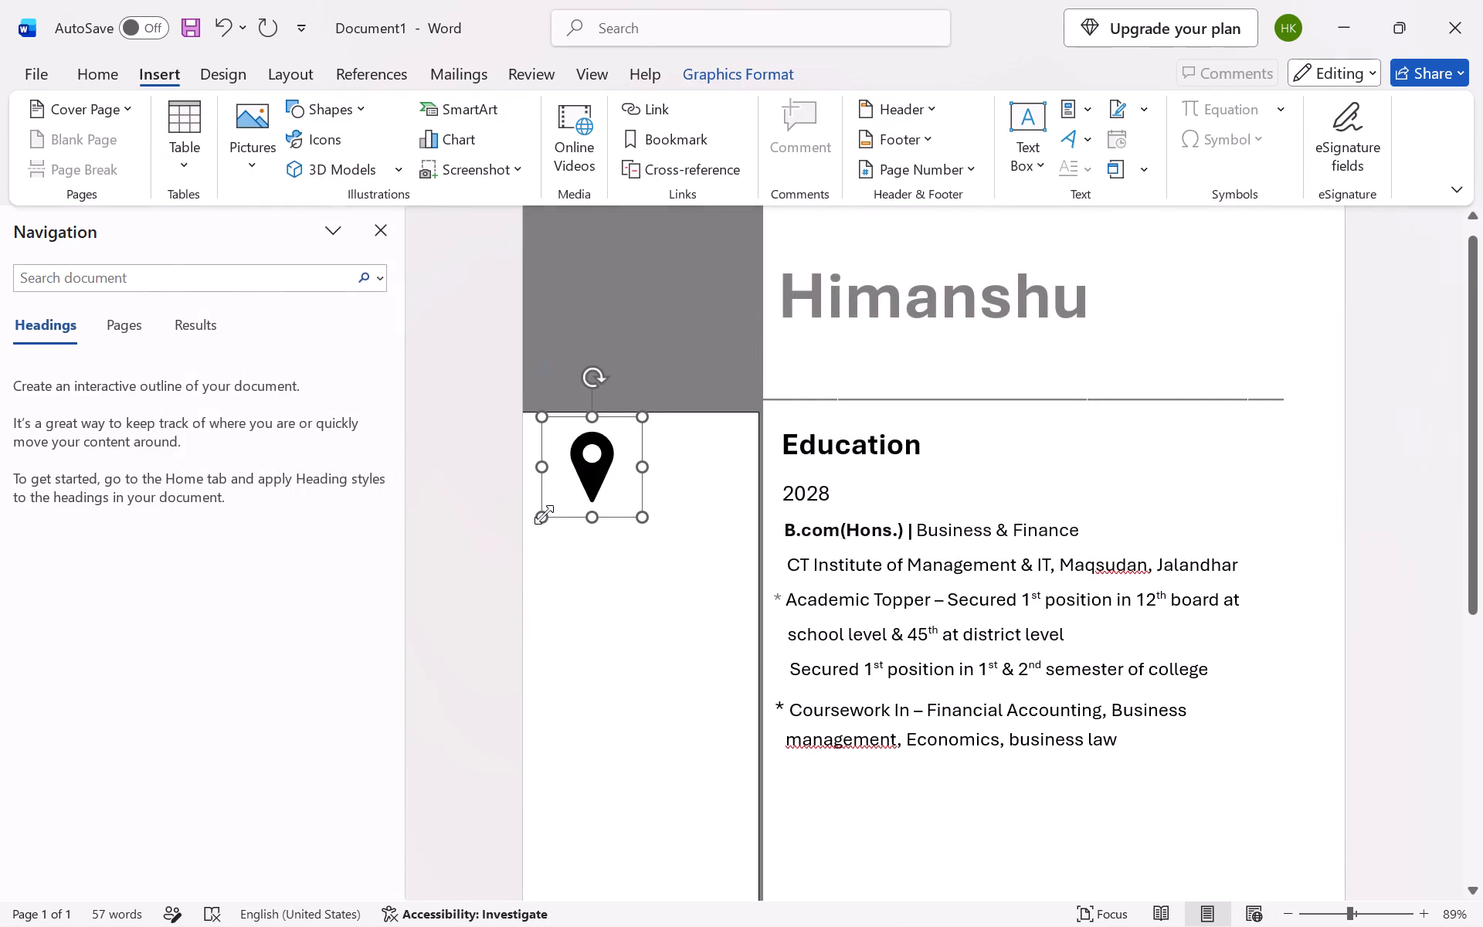
drag(544, 514, 595, 416)
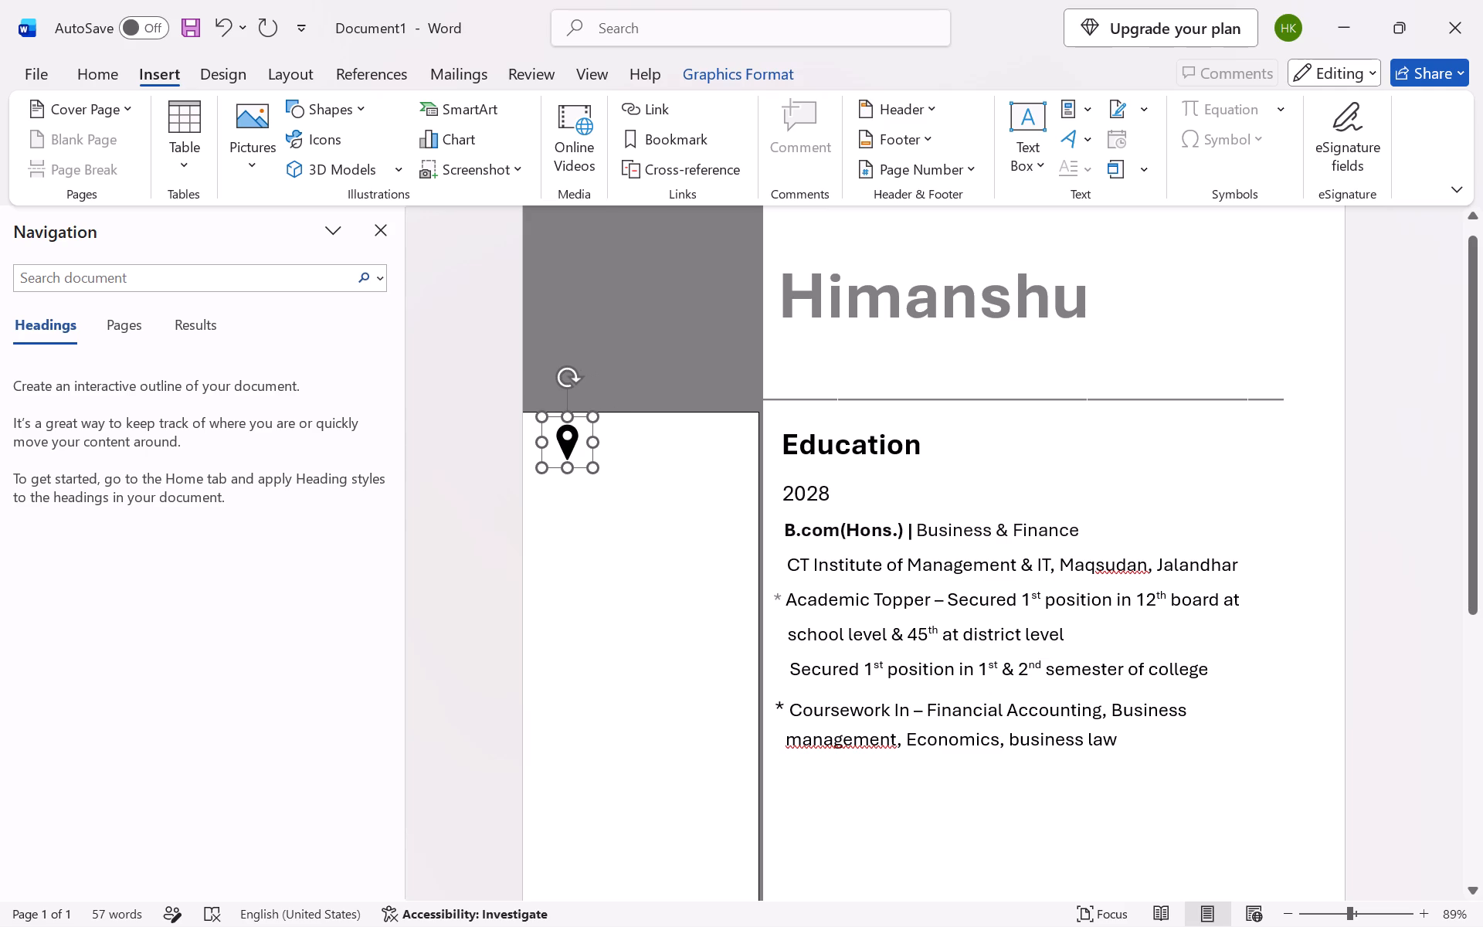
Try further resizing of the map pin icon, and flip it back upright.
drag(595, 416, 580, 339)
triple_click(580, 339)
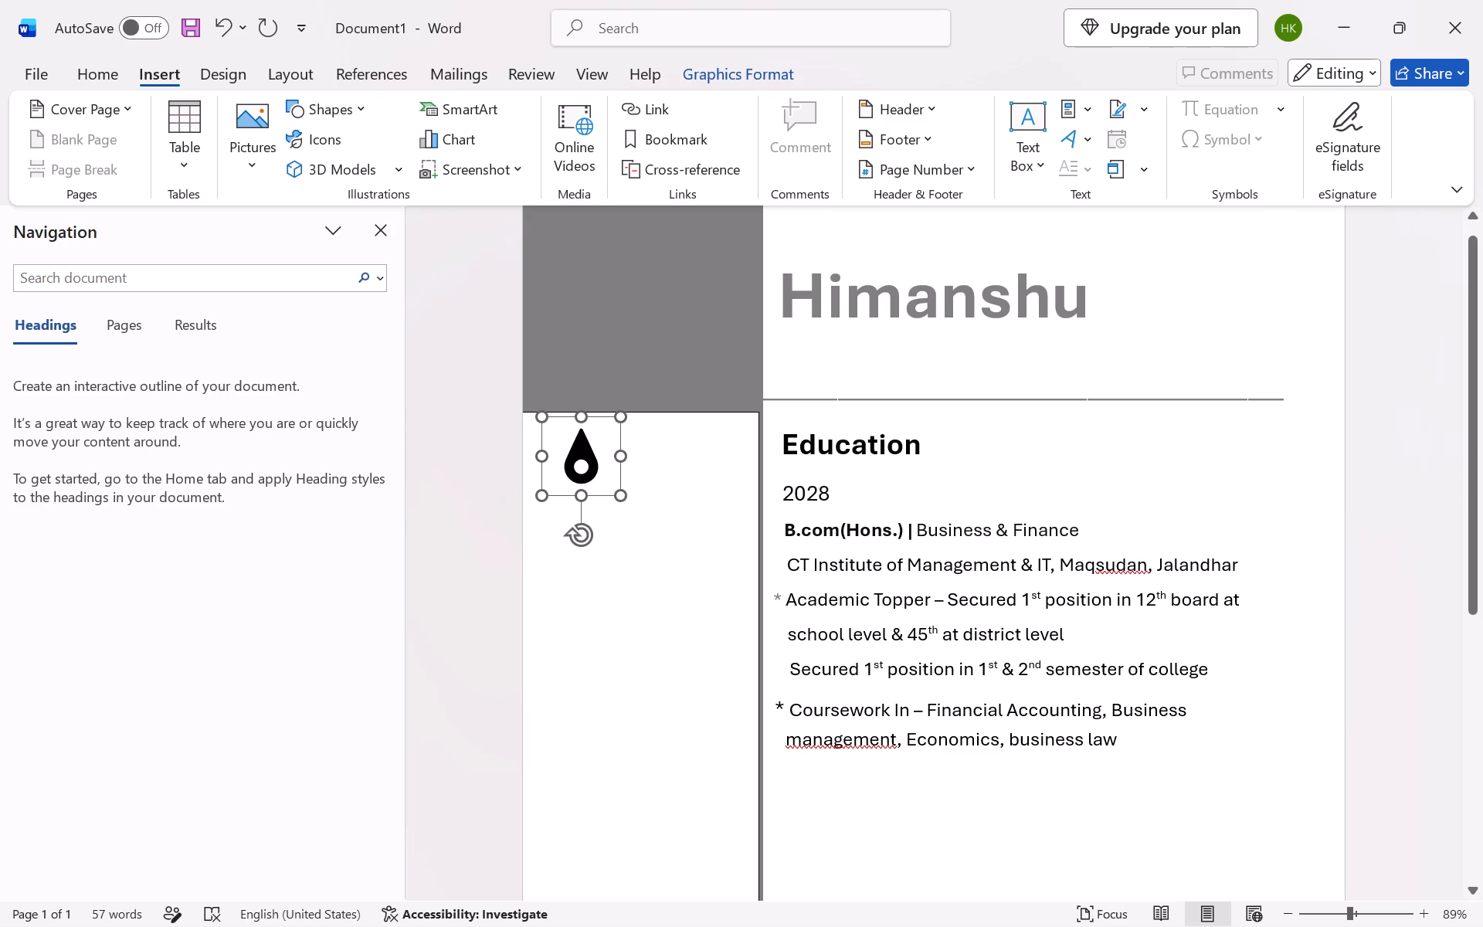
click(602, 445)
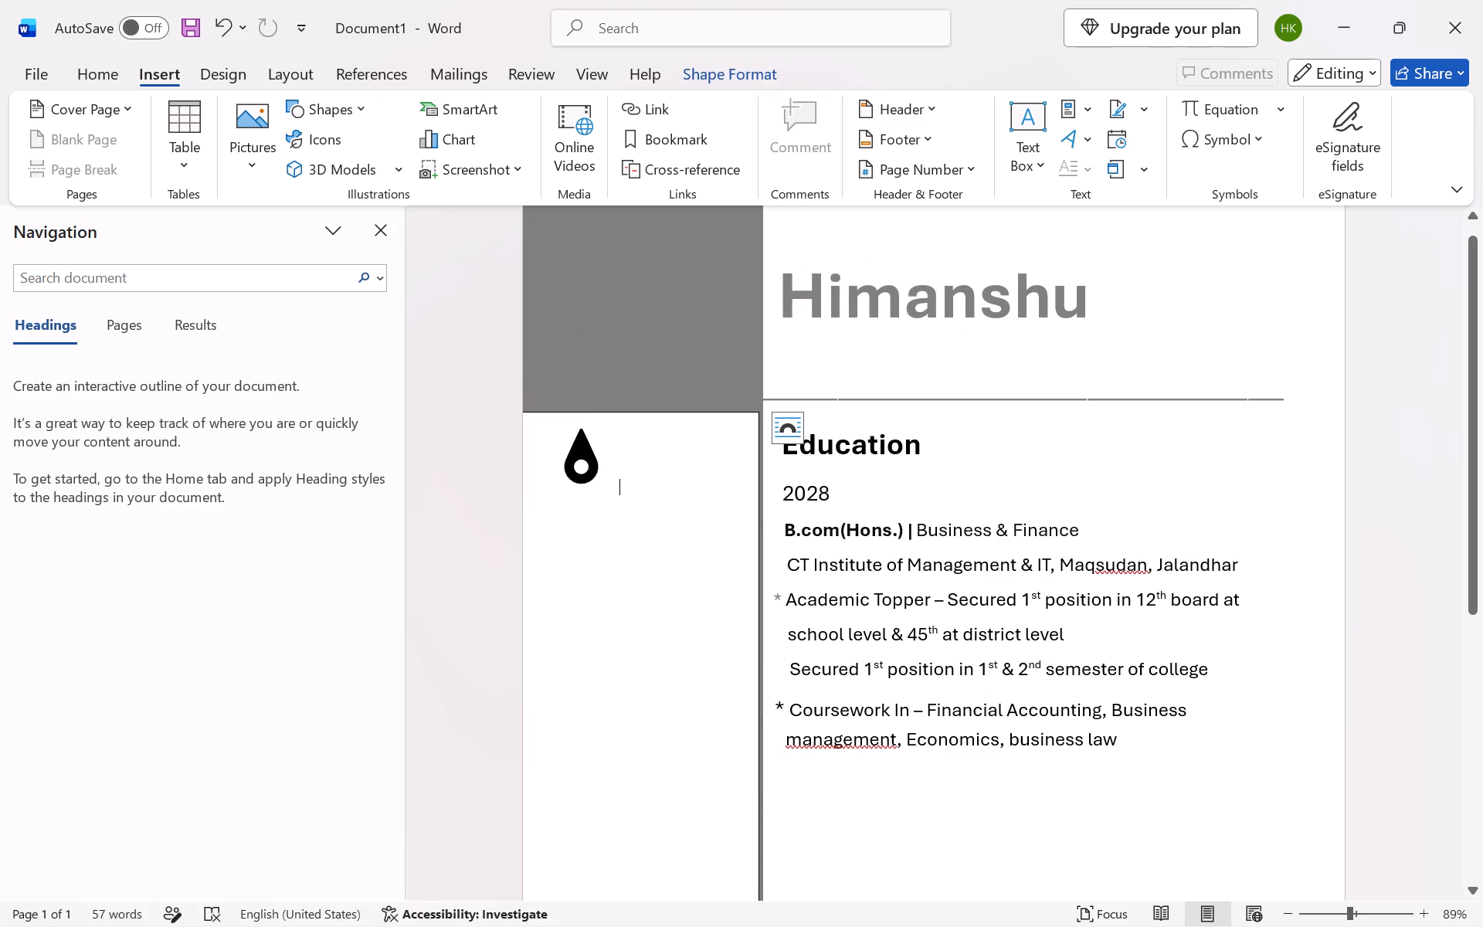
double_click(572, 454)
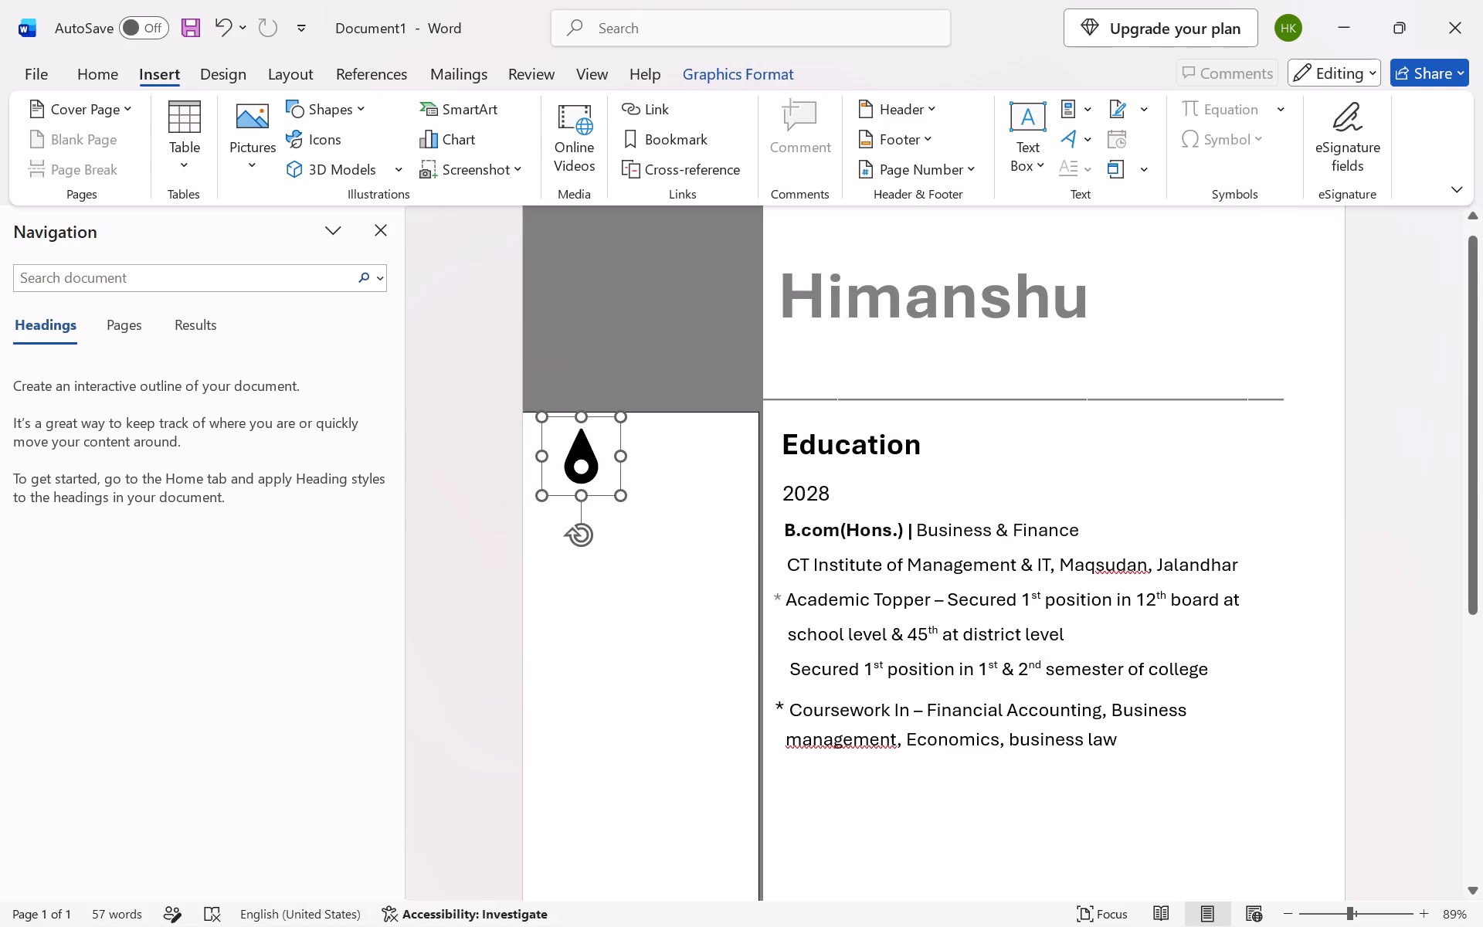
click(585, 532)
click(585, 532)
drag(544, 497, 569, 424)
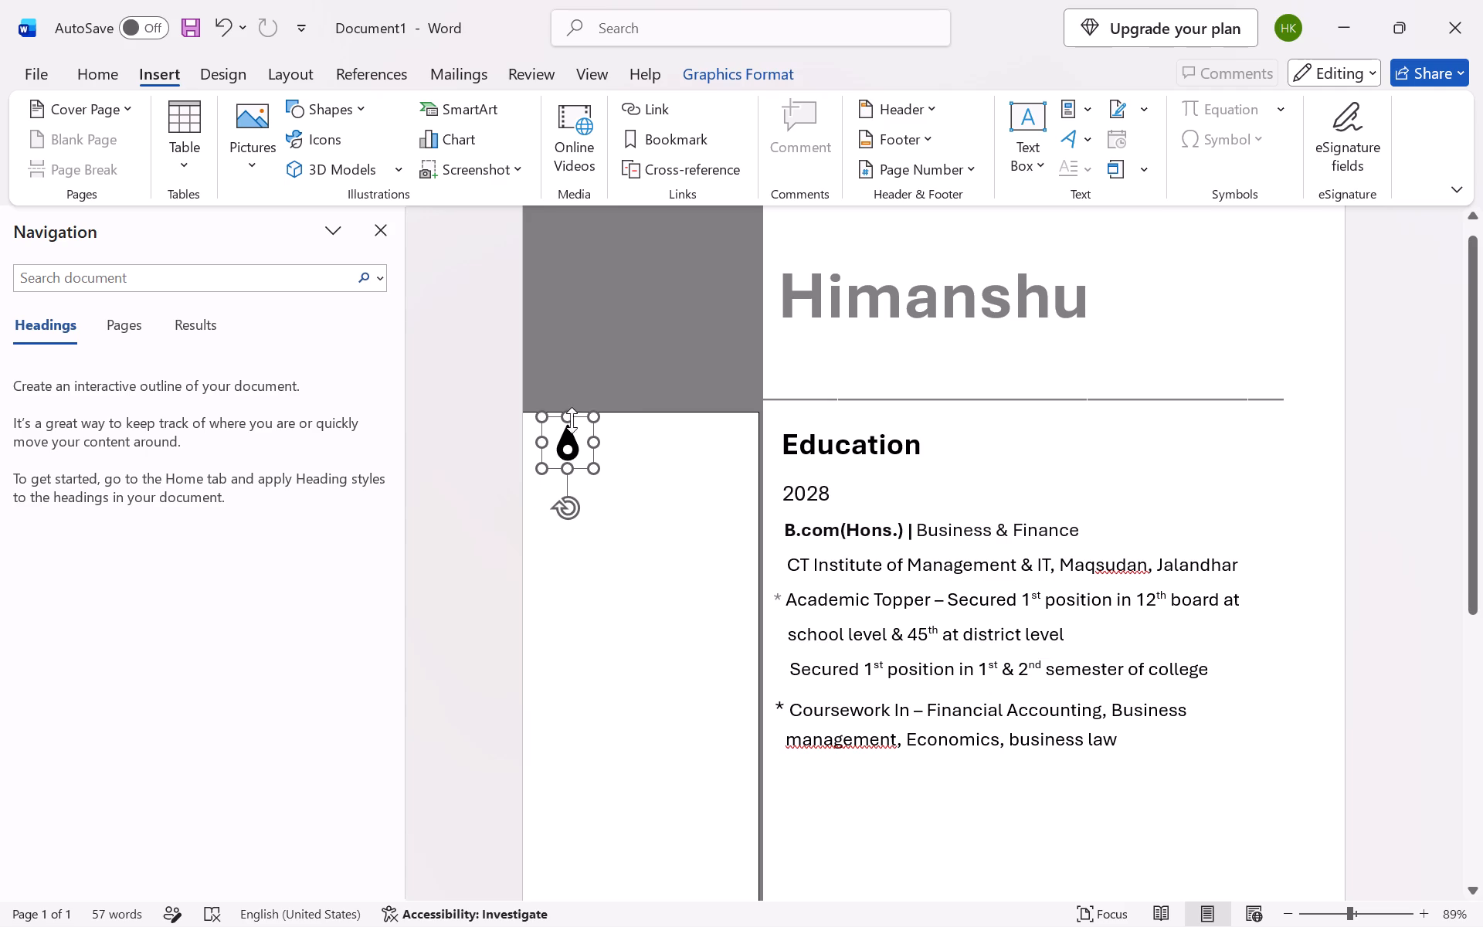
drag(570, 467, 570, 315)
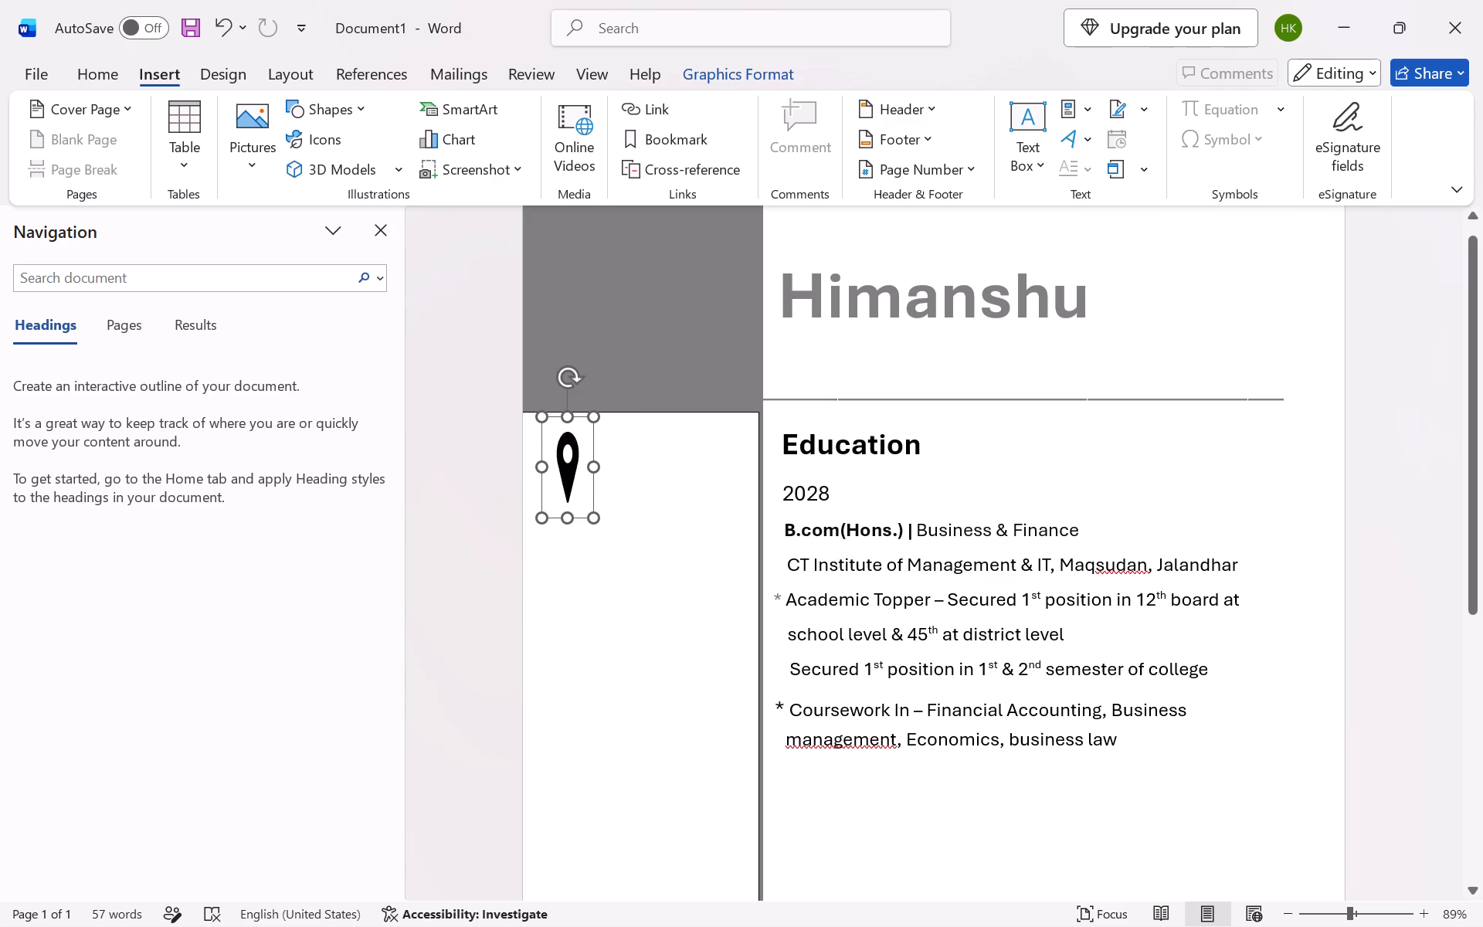
Reduce the width and height of the map pin icon until it is a small upright marker about one text line high.
drag(596, 518, 586, 470)
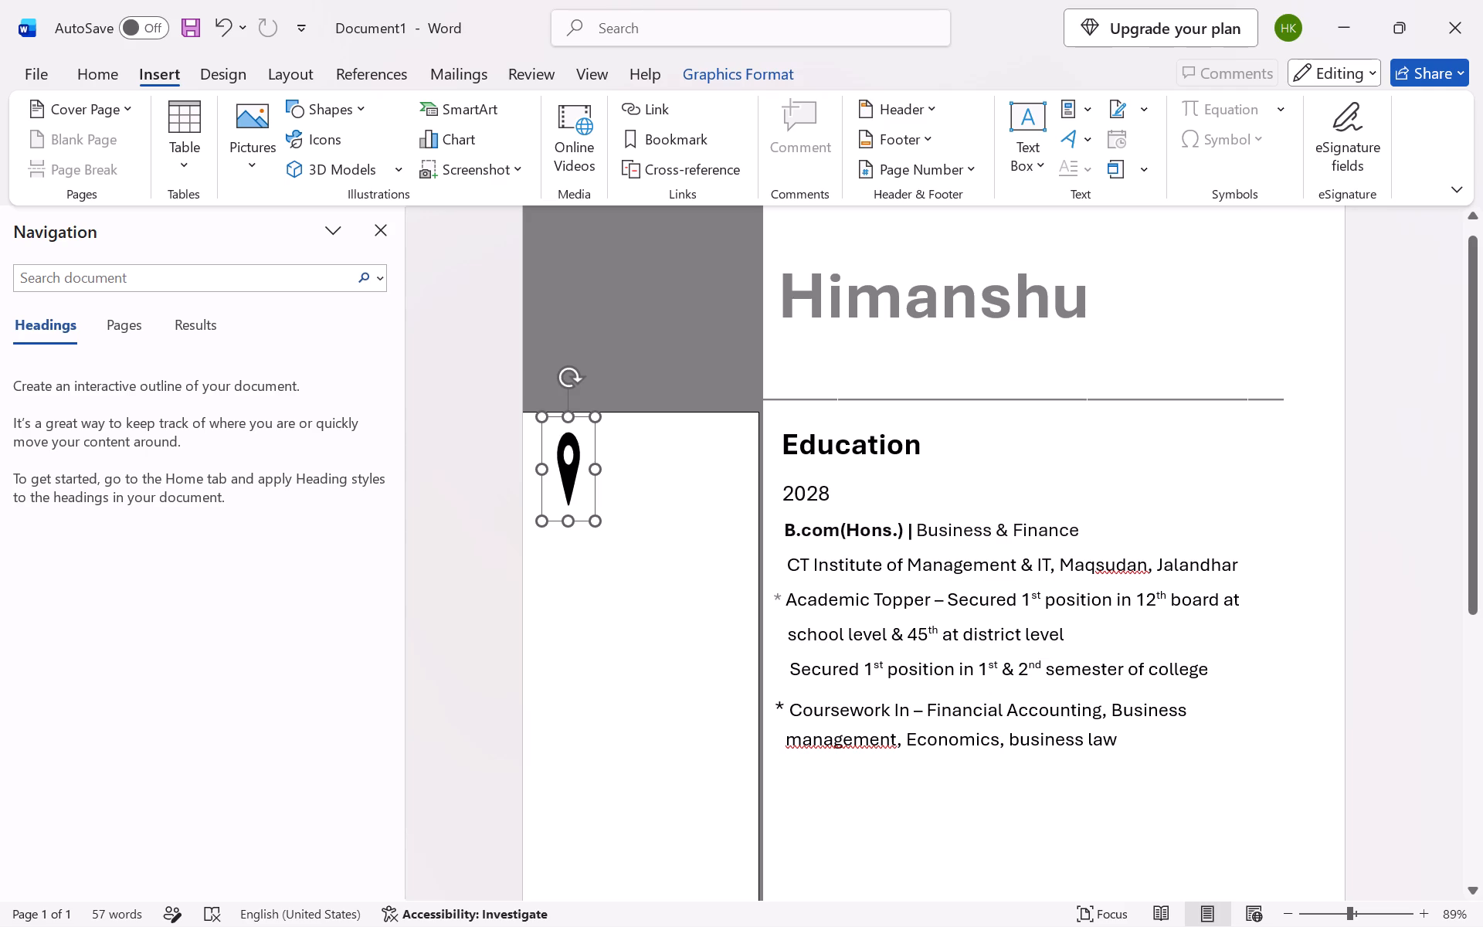
drag(586, 470, 576, 457)
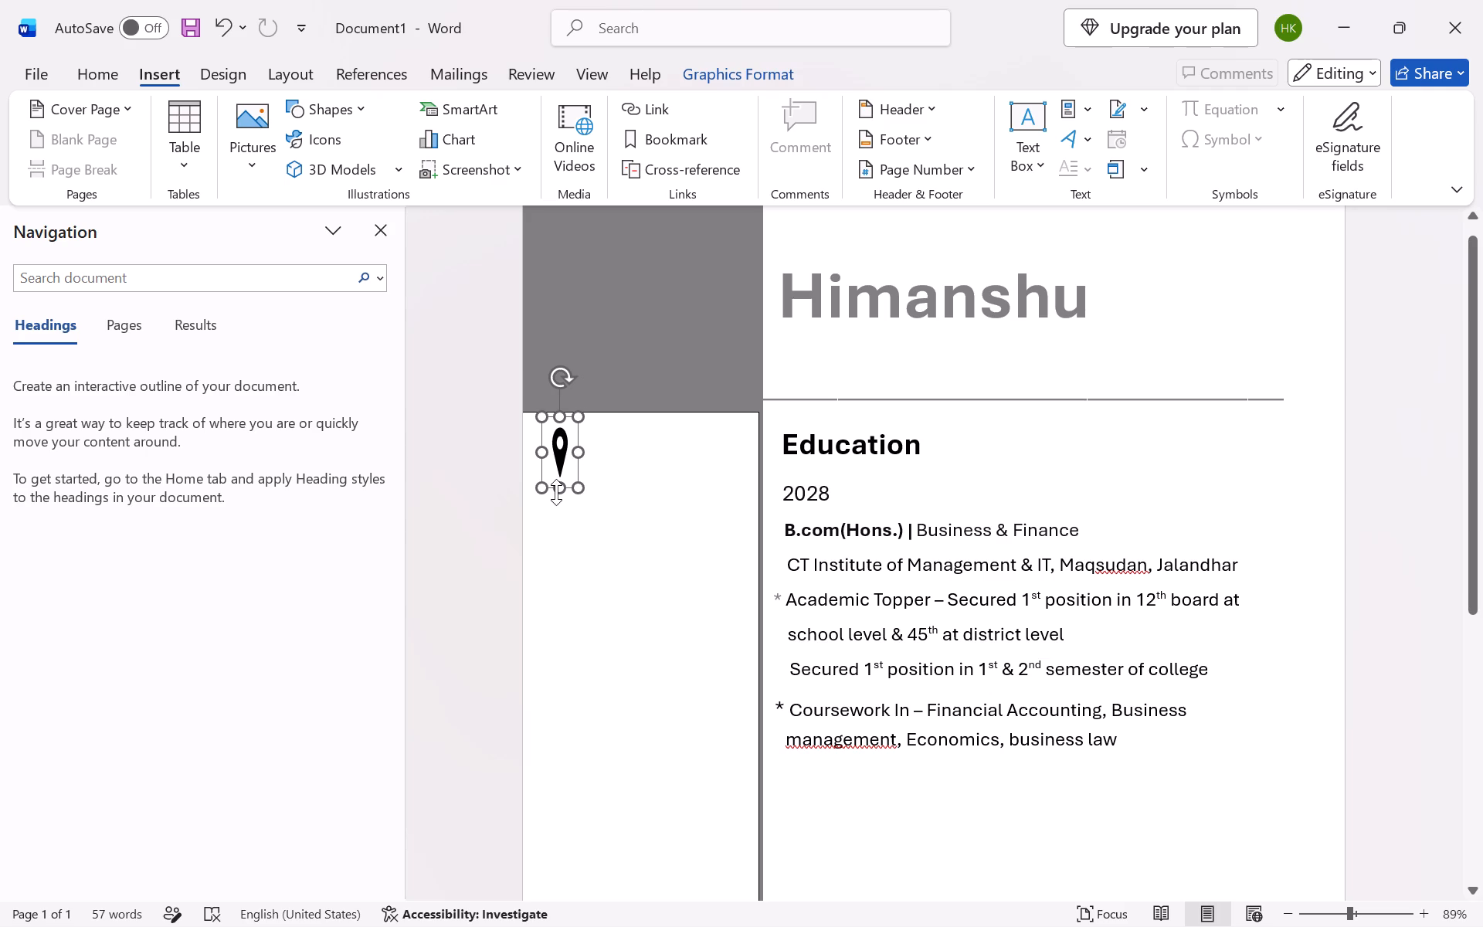
drag(556, 492, 556, 463)
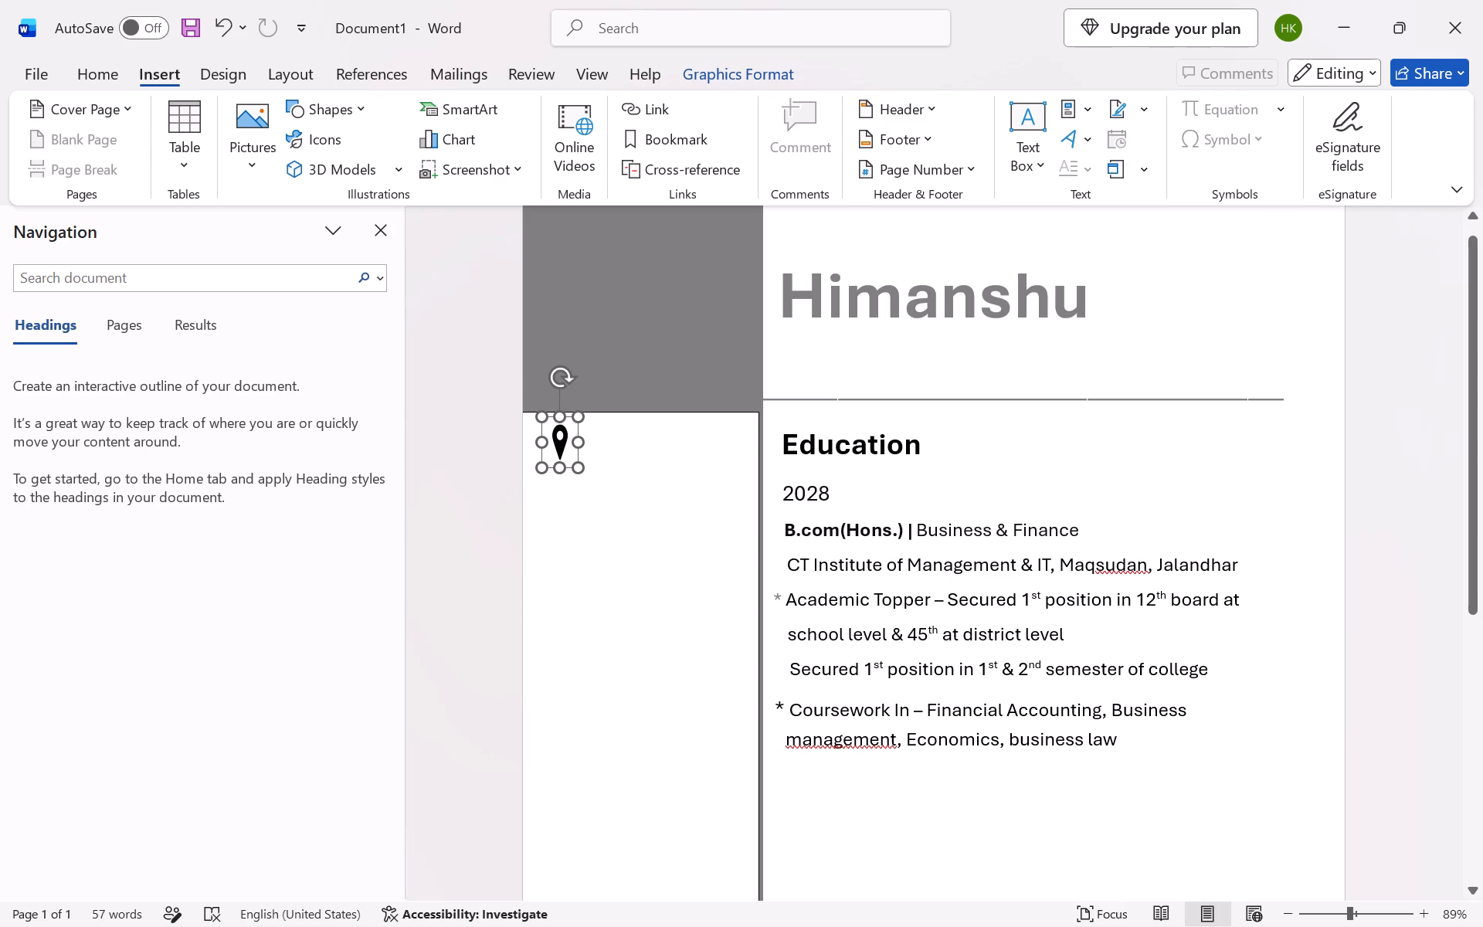
drag(556, 463, 556, 450)
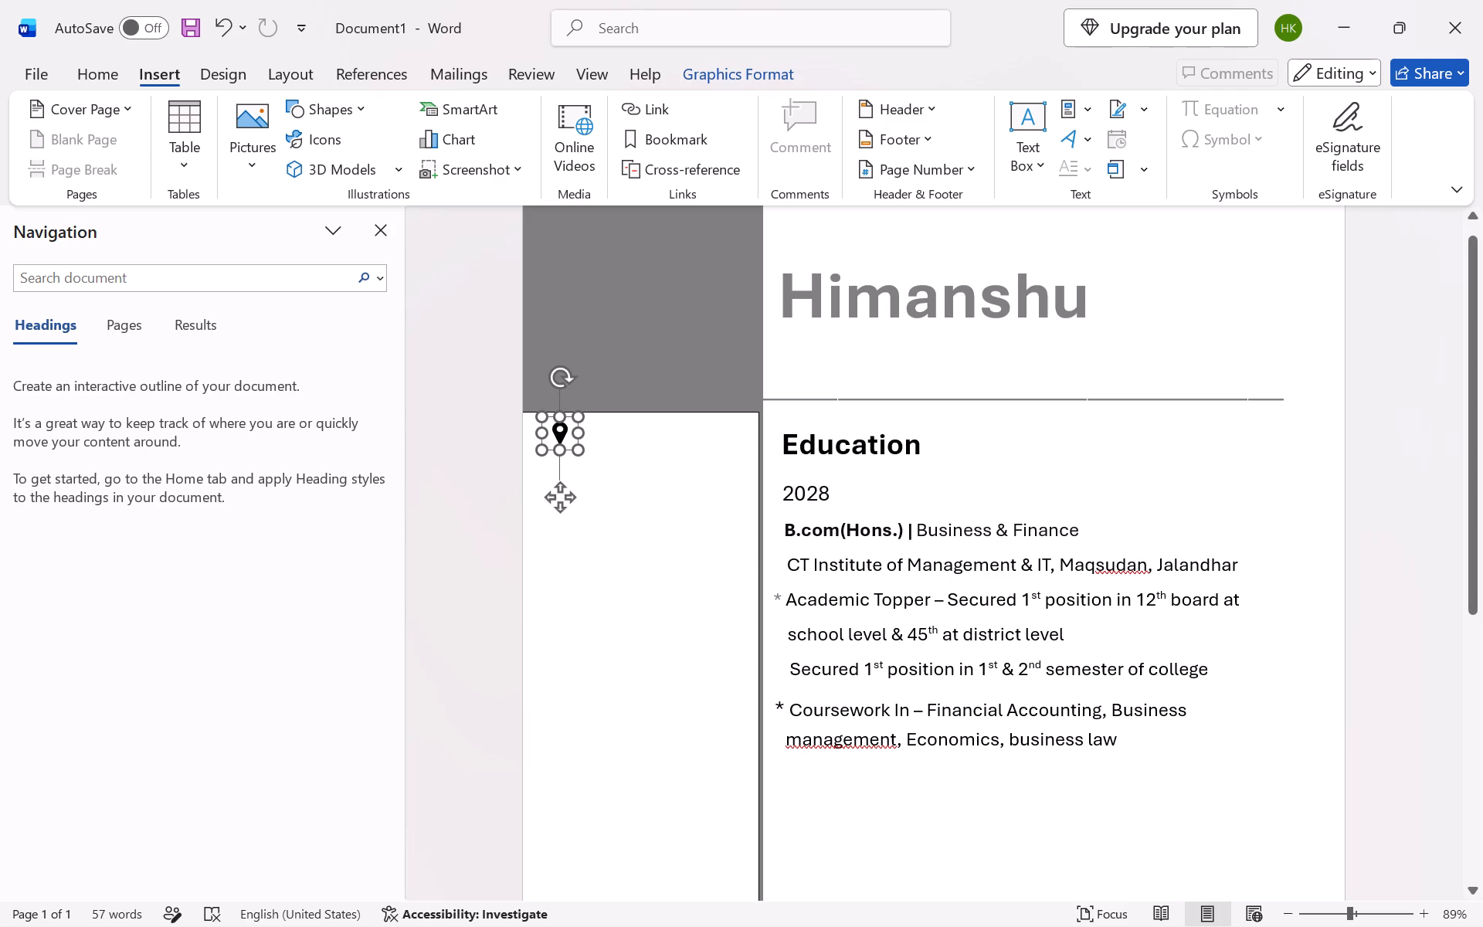
click(618, 483)
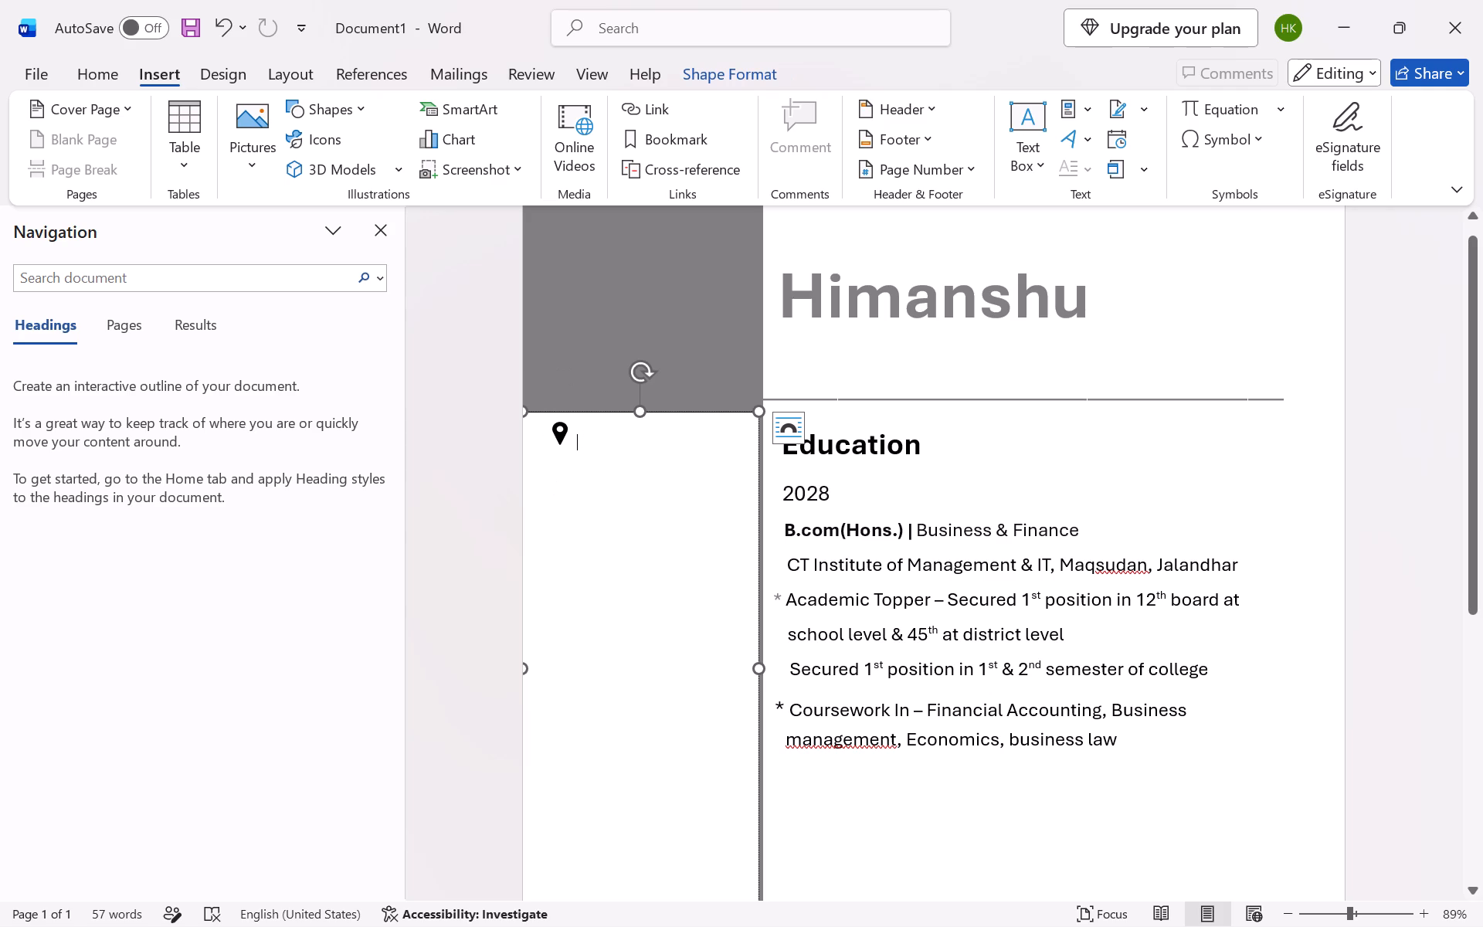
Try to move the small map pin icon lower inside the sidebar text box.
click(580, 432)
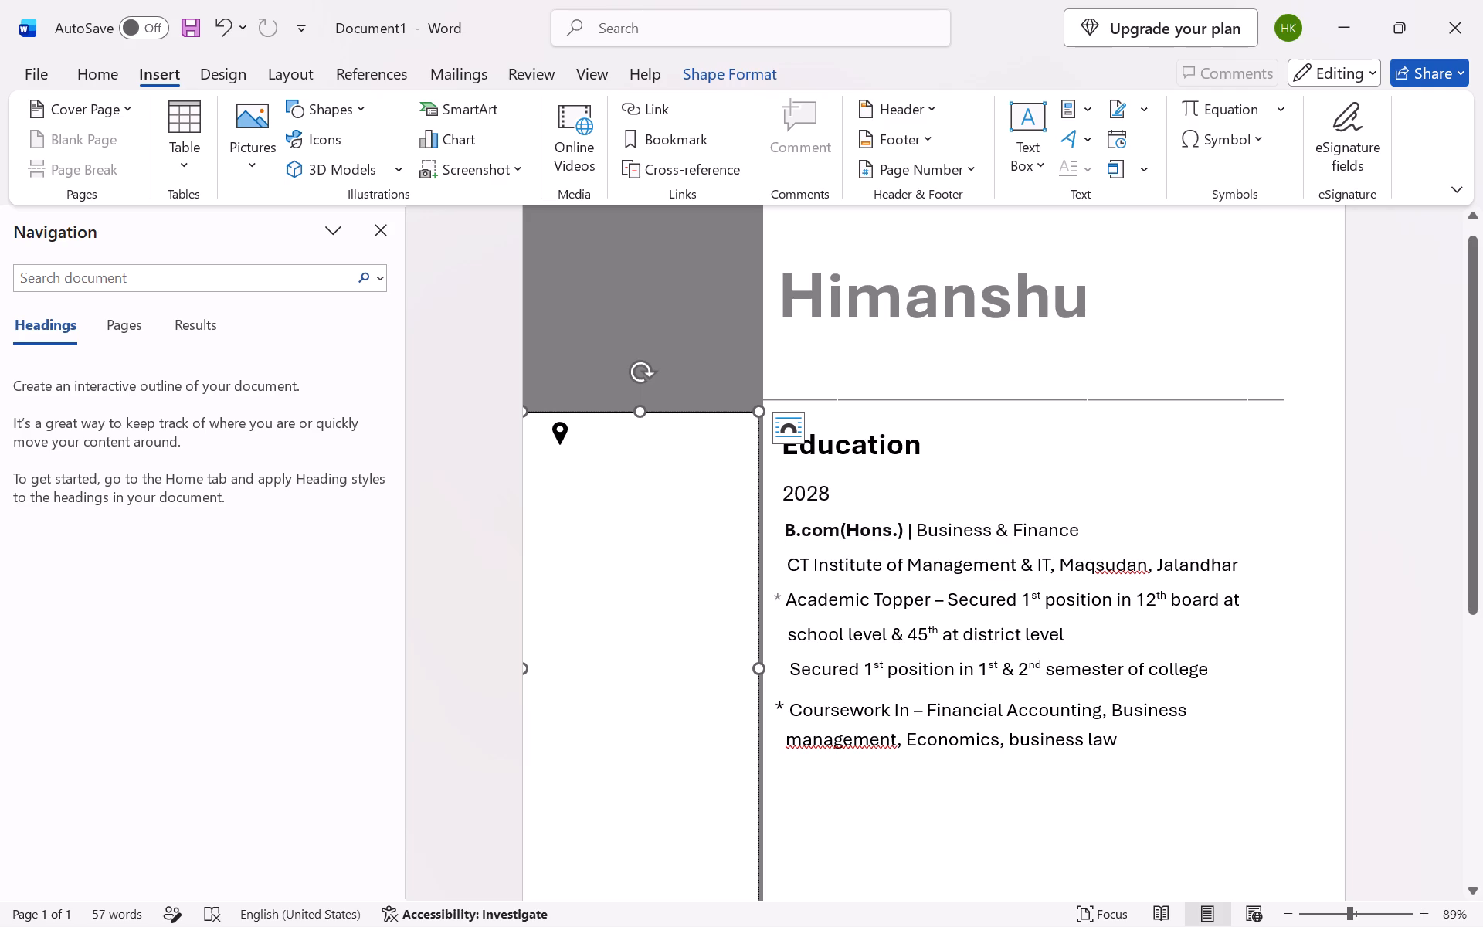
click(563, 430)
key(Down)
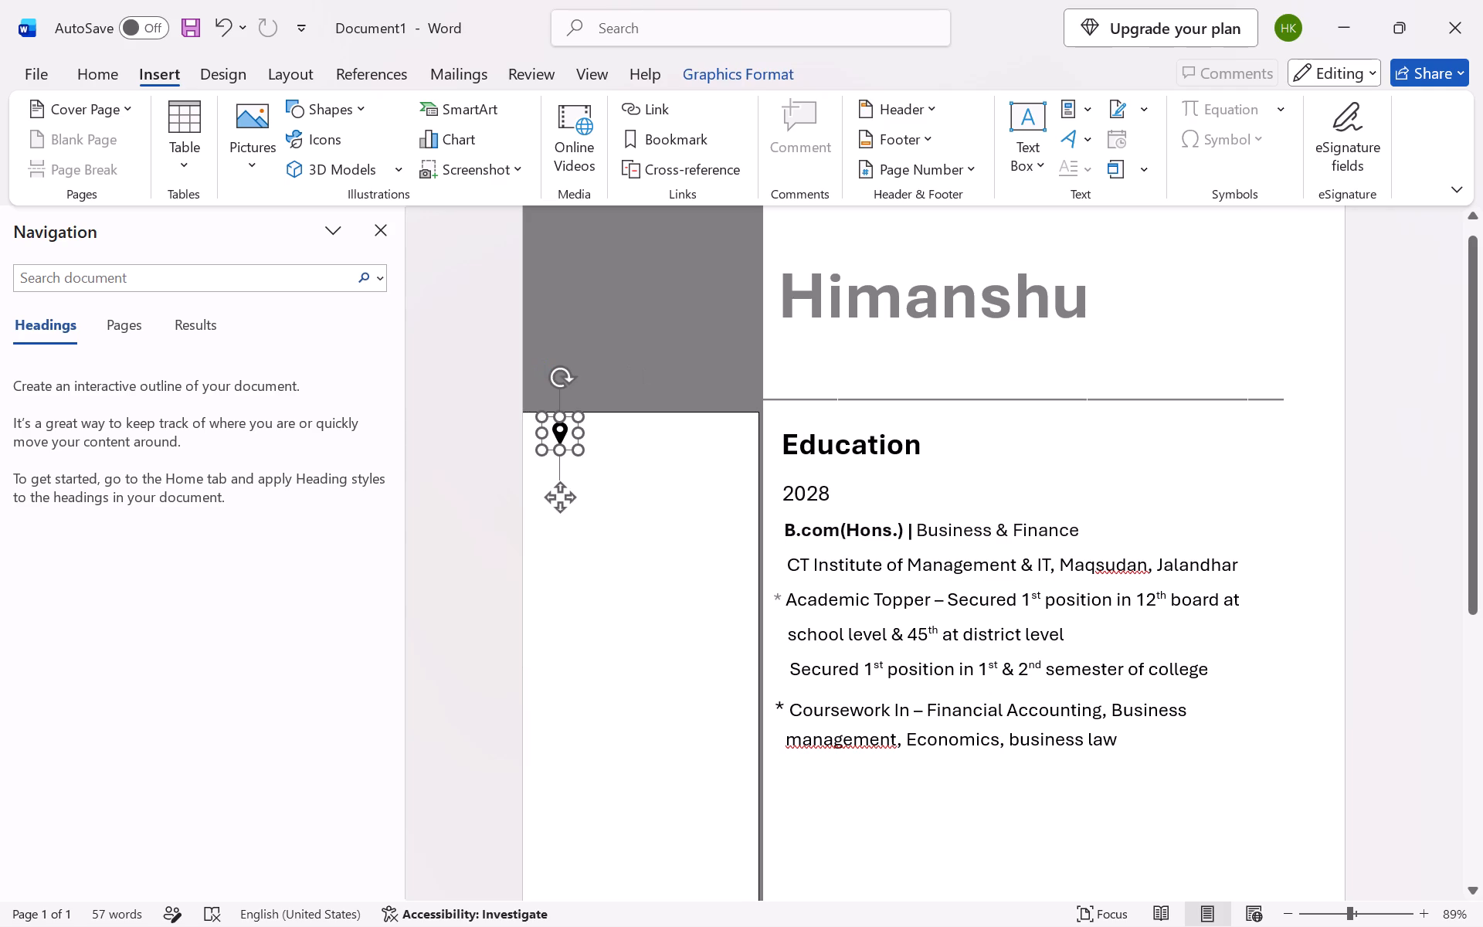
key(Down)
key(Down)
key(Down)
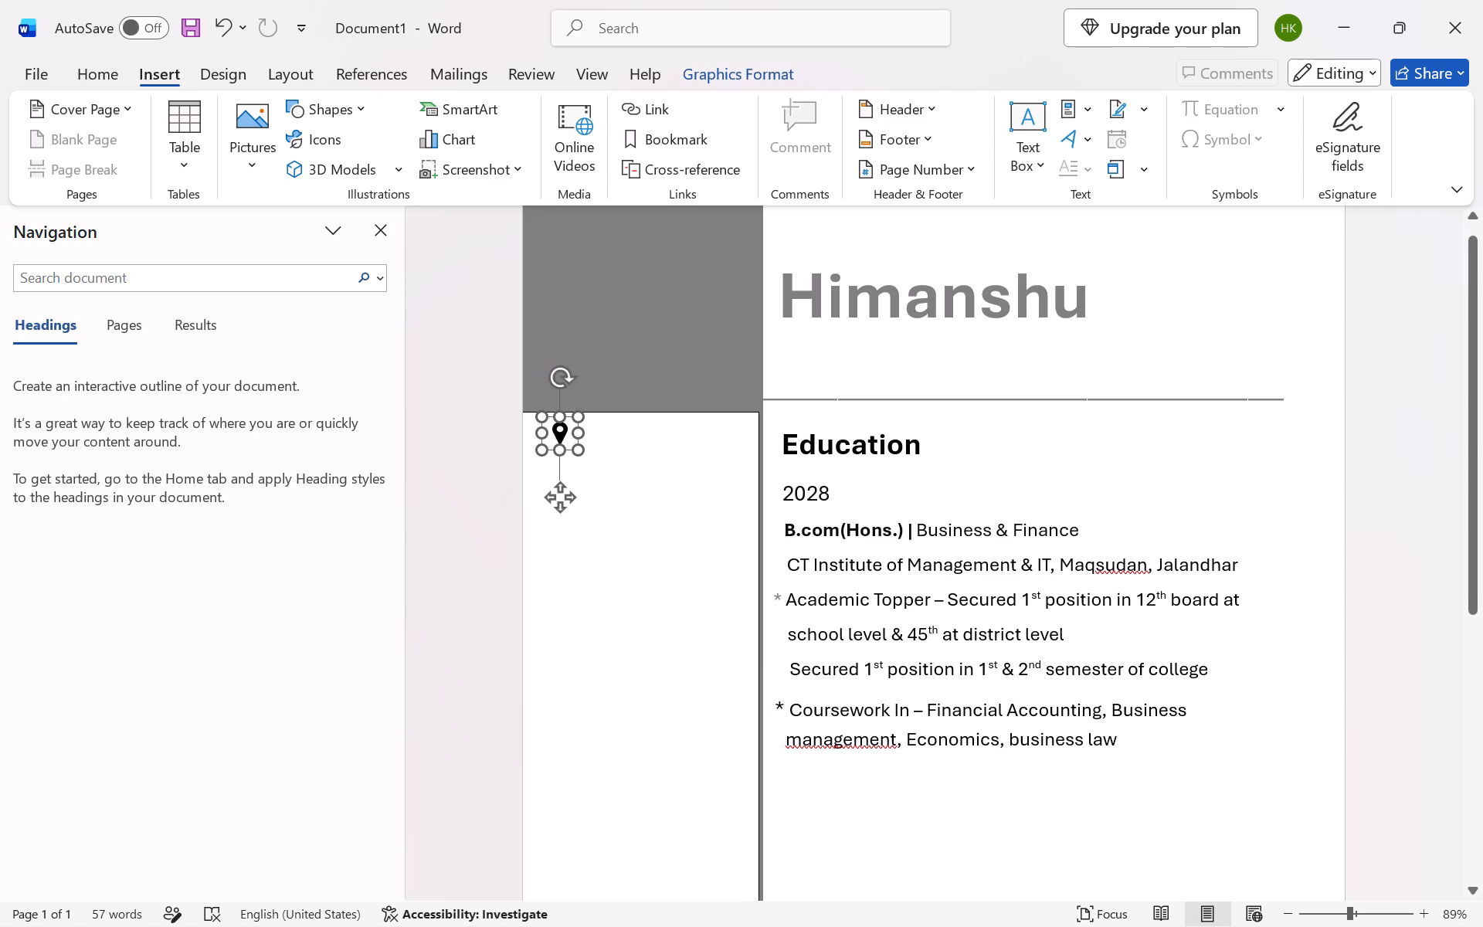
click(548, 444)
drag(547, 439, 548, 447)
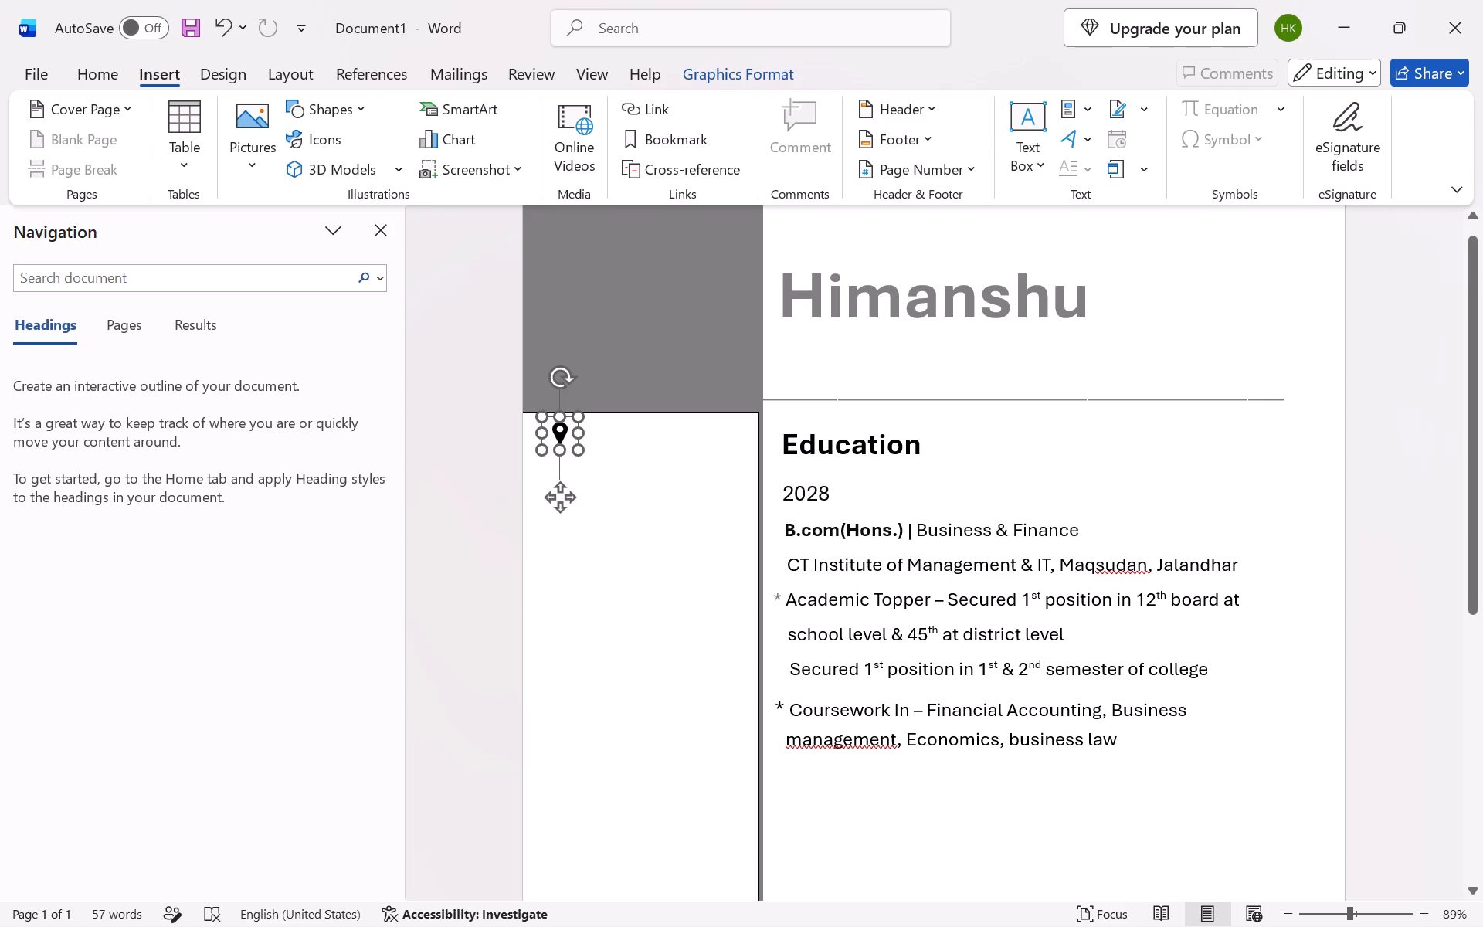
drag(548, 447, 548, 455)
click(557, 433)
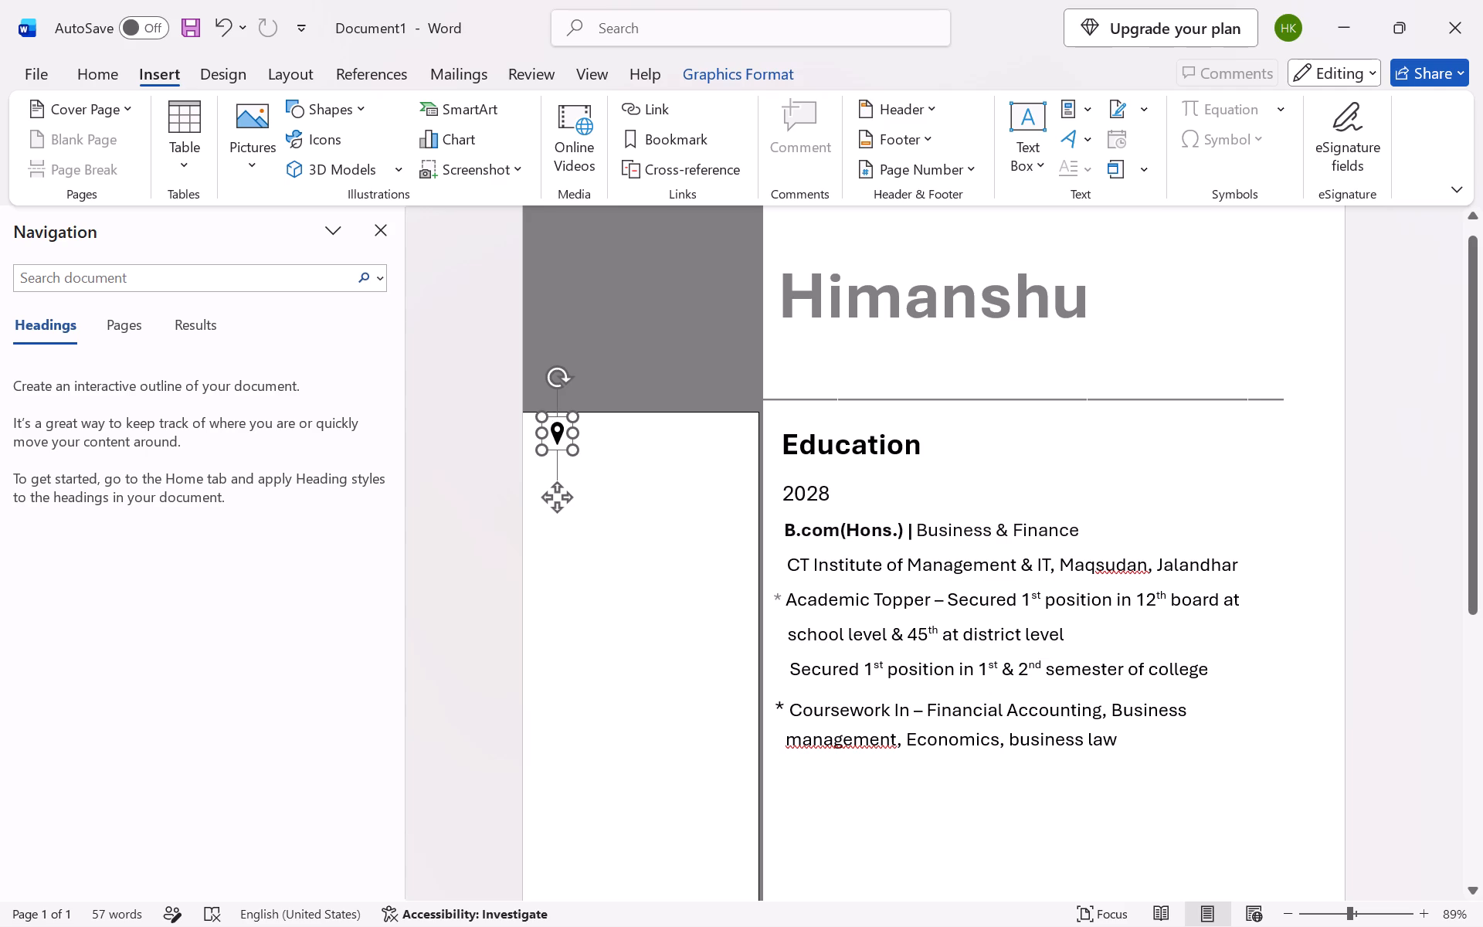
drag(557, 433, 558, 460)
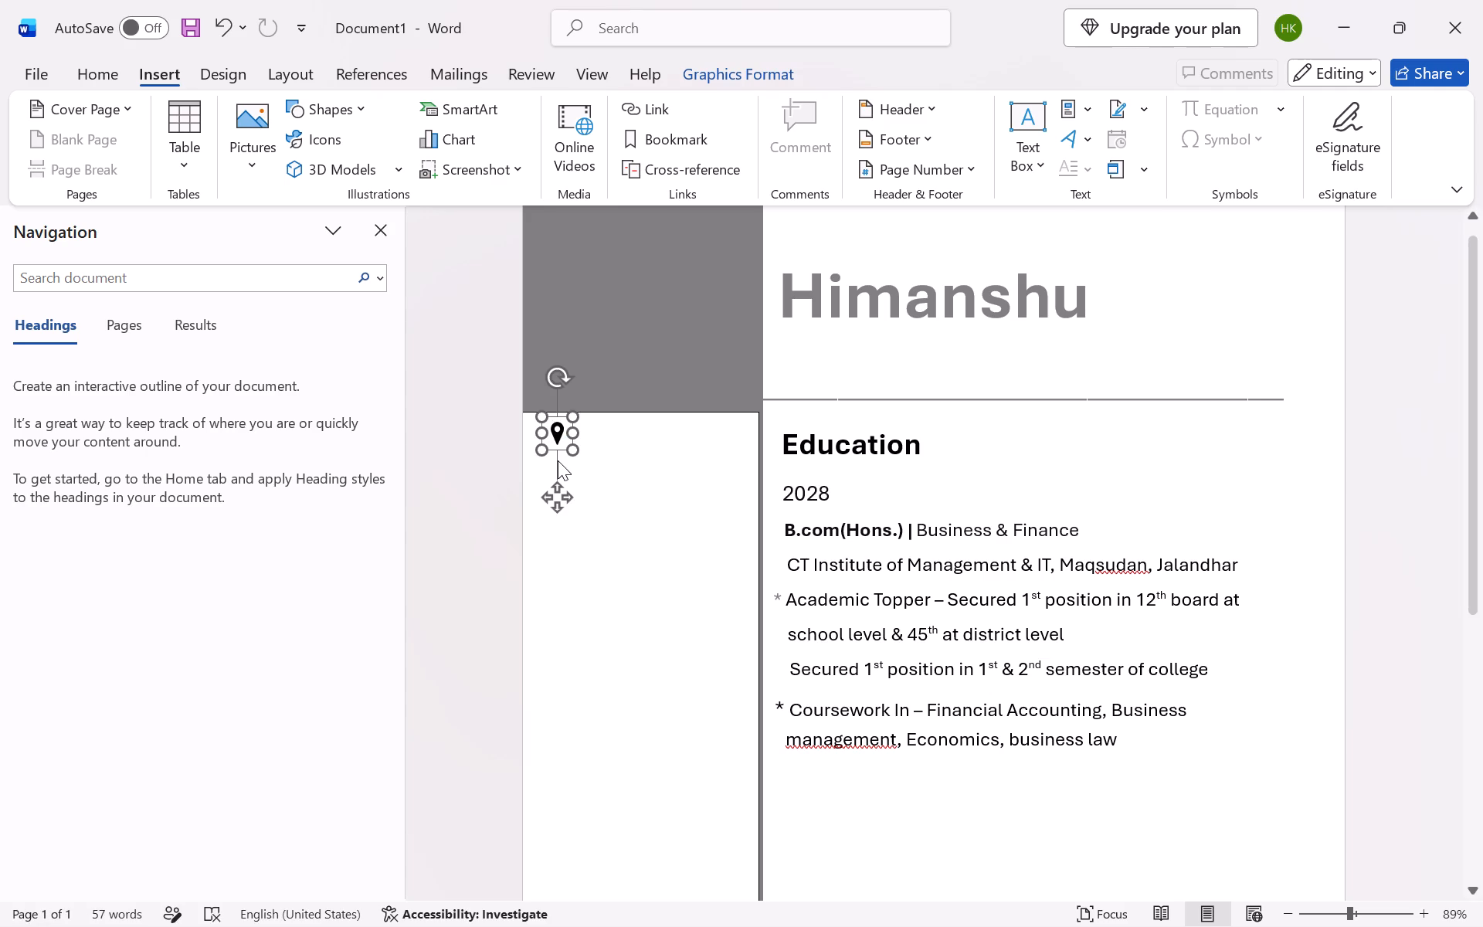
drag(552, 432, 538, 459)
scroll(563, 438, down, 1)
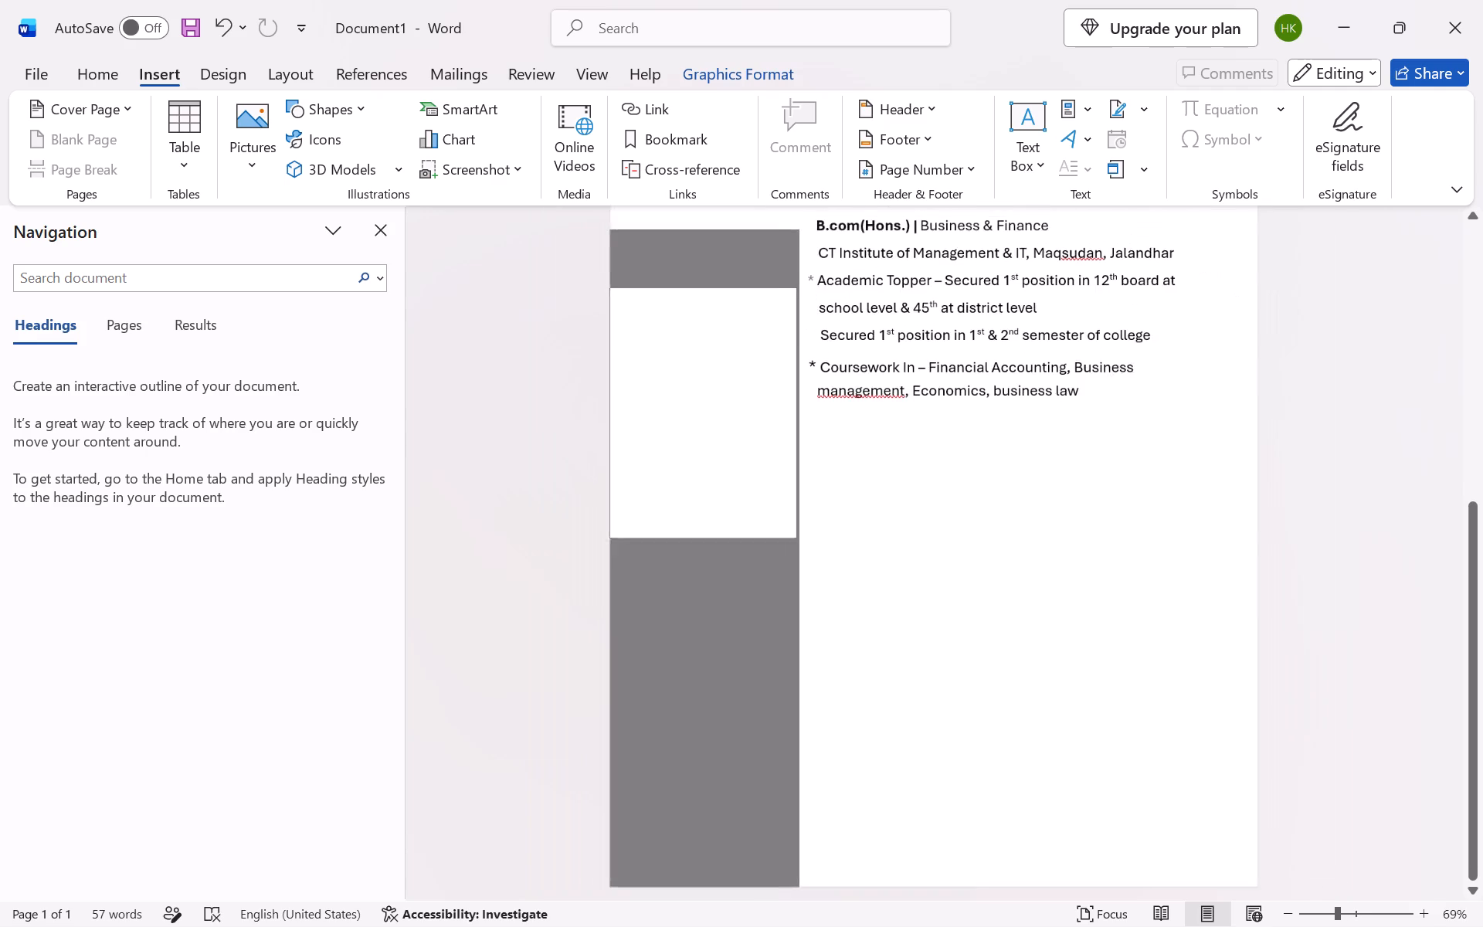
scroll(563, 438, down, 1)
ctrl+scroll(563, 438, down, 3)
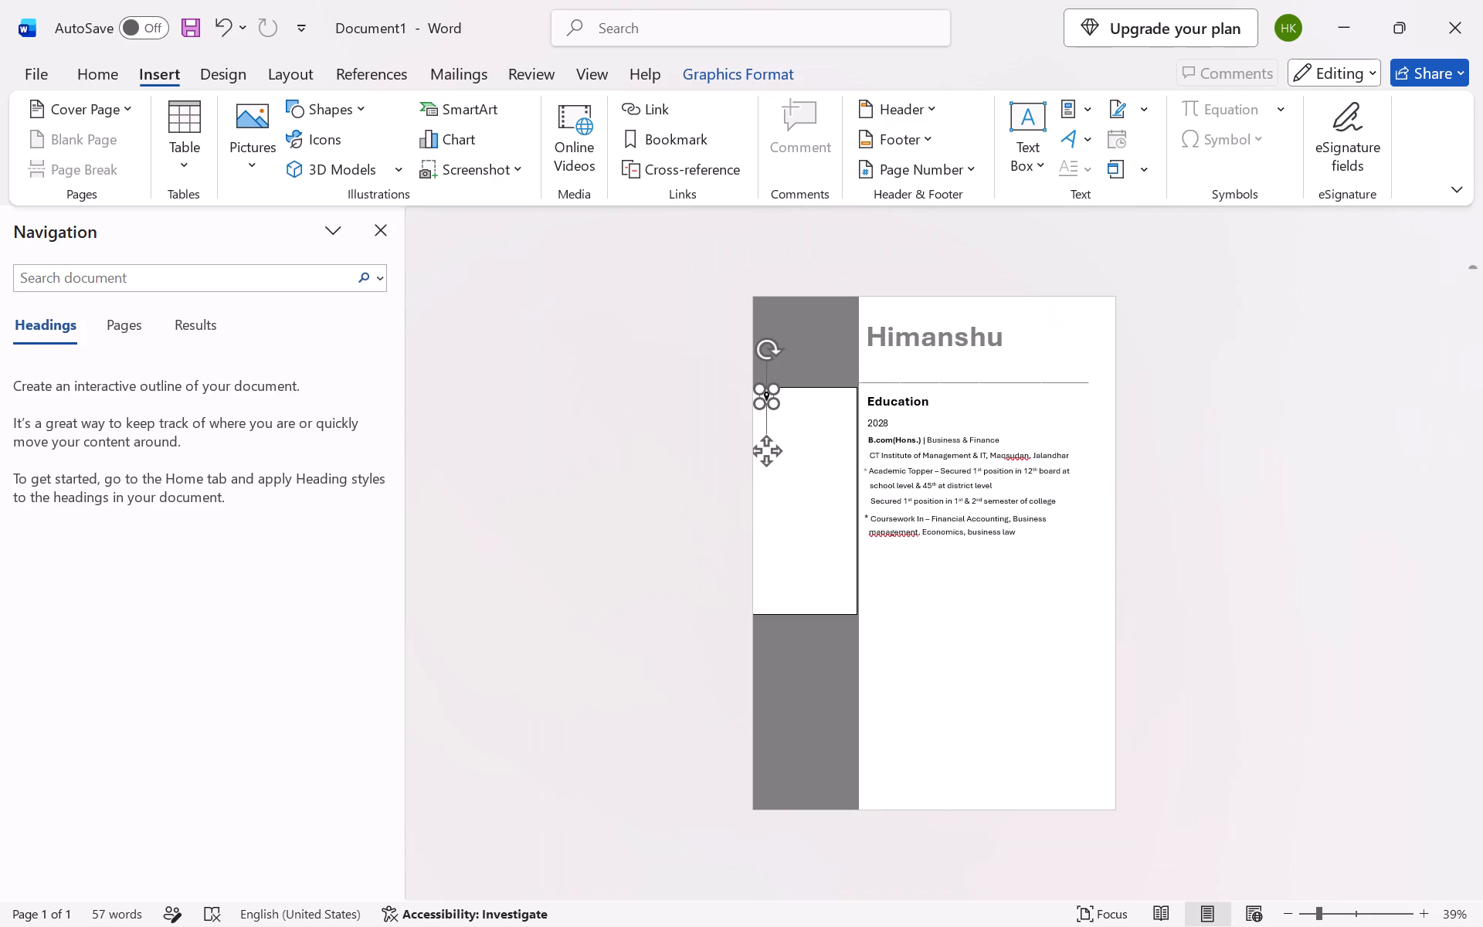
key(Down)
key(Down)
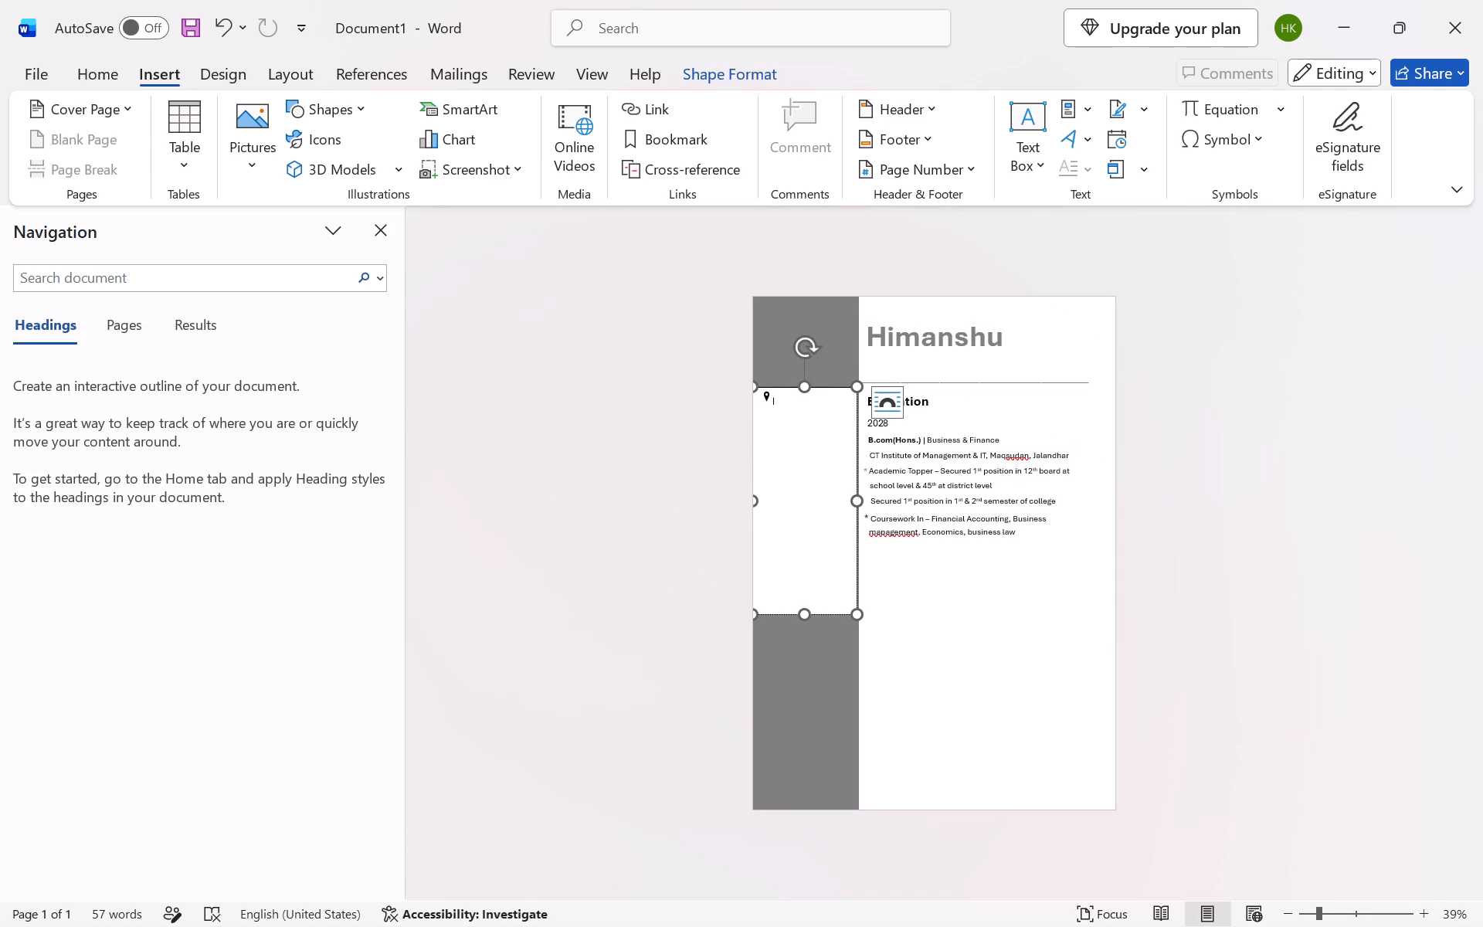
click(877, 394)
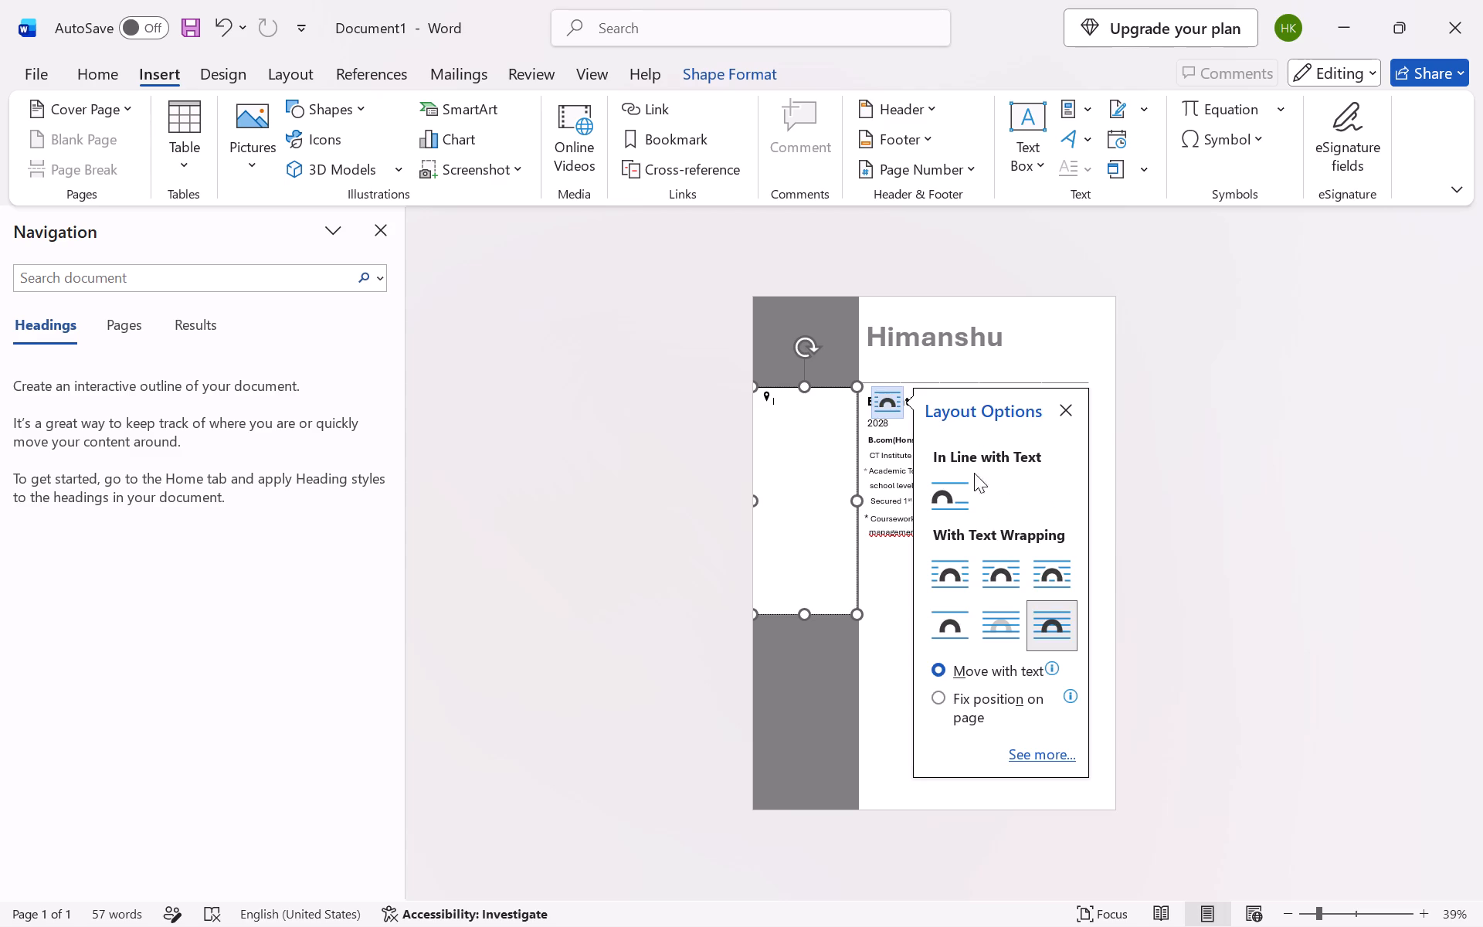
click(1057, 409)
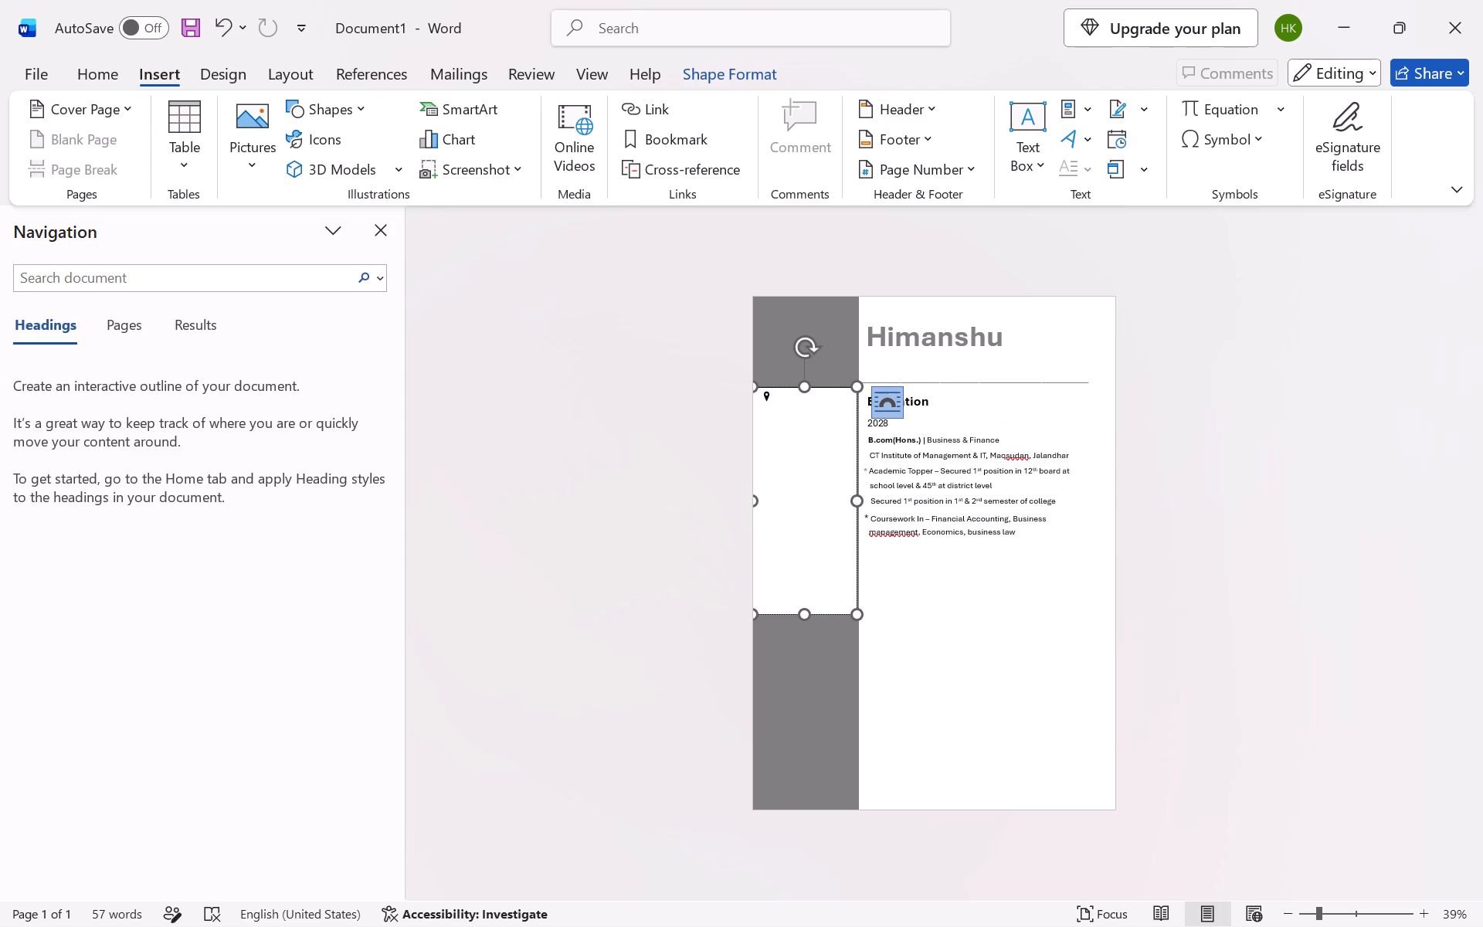
Save the document as resume in the OneDrive - Personal Documents folder.
key(ctrl+s)
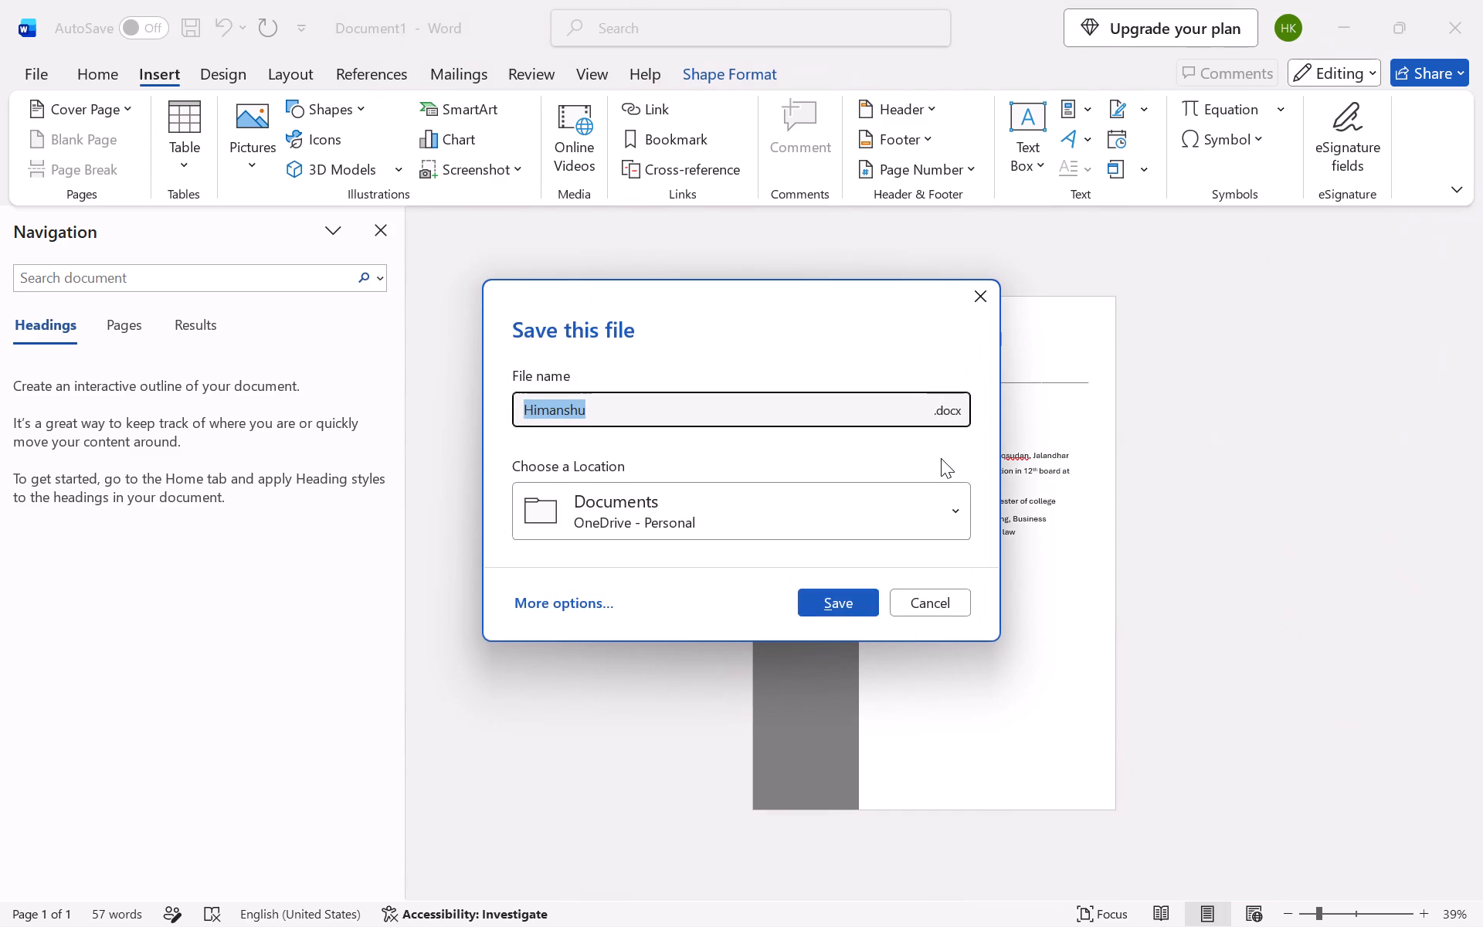
key(BackSpace)
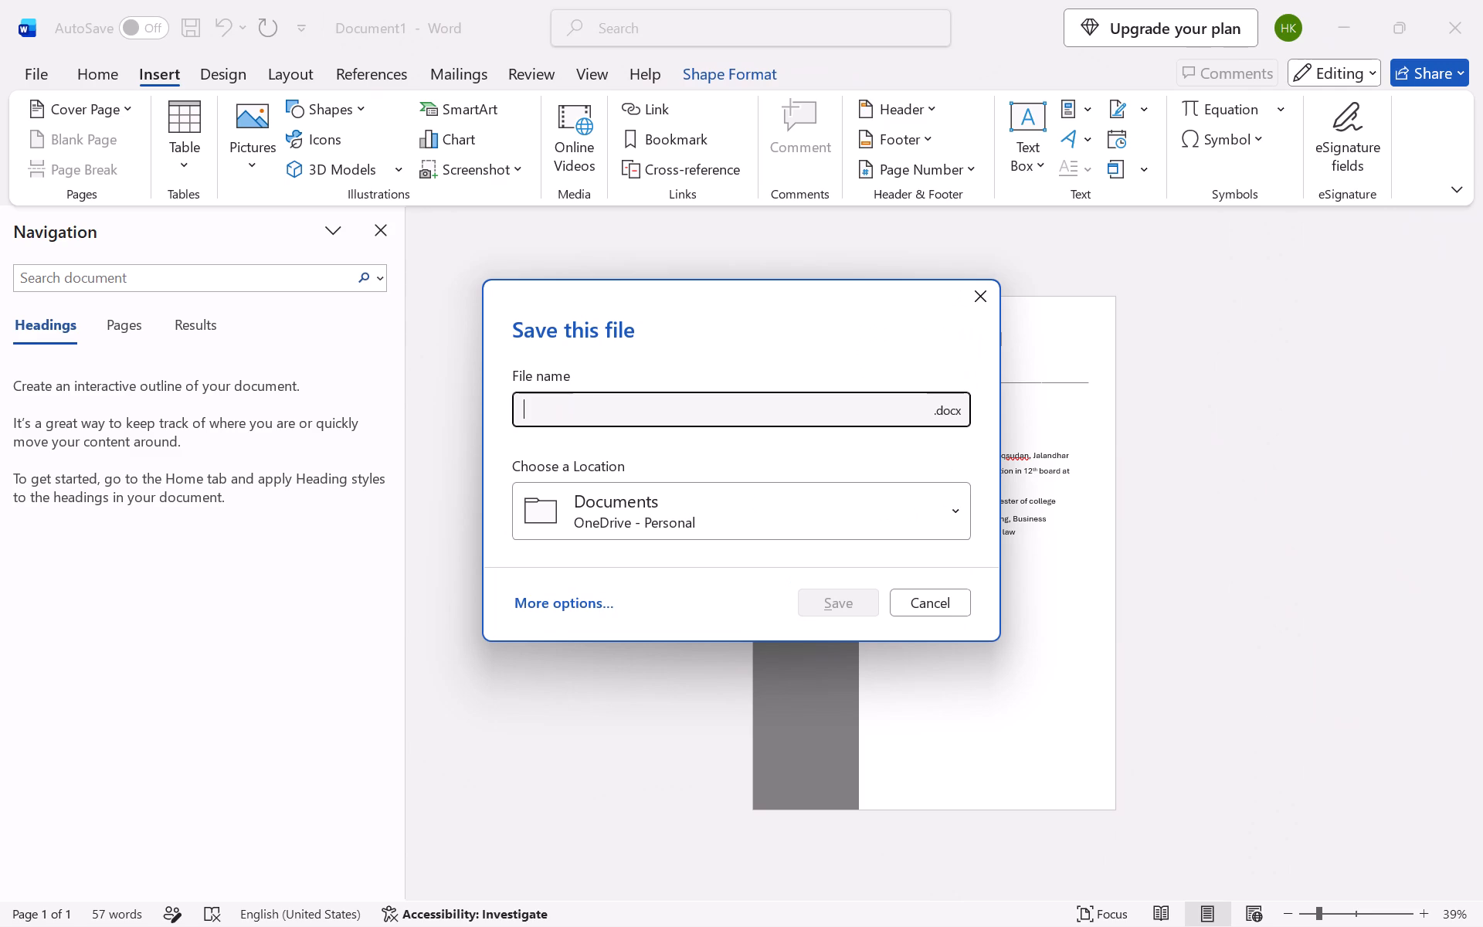
text(re)
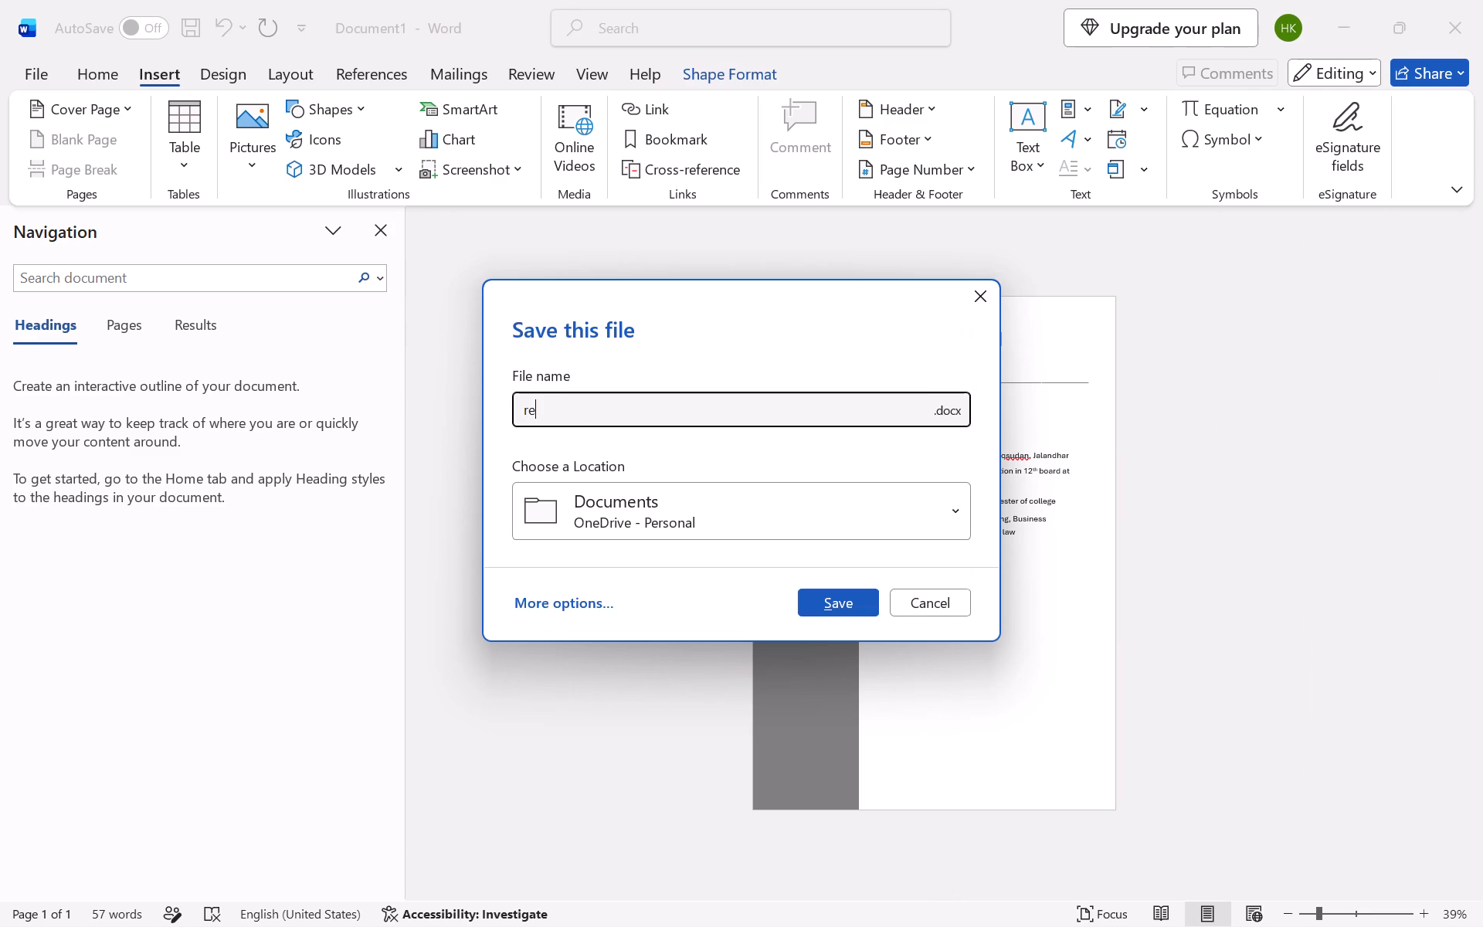
key(s)
key(BackSpace)
text(sume)
click(952, 516)
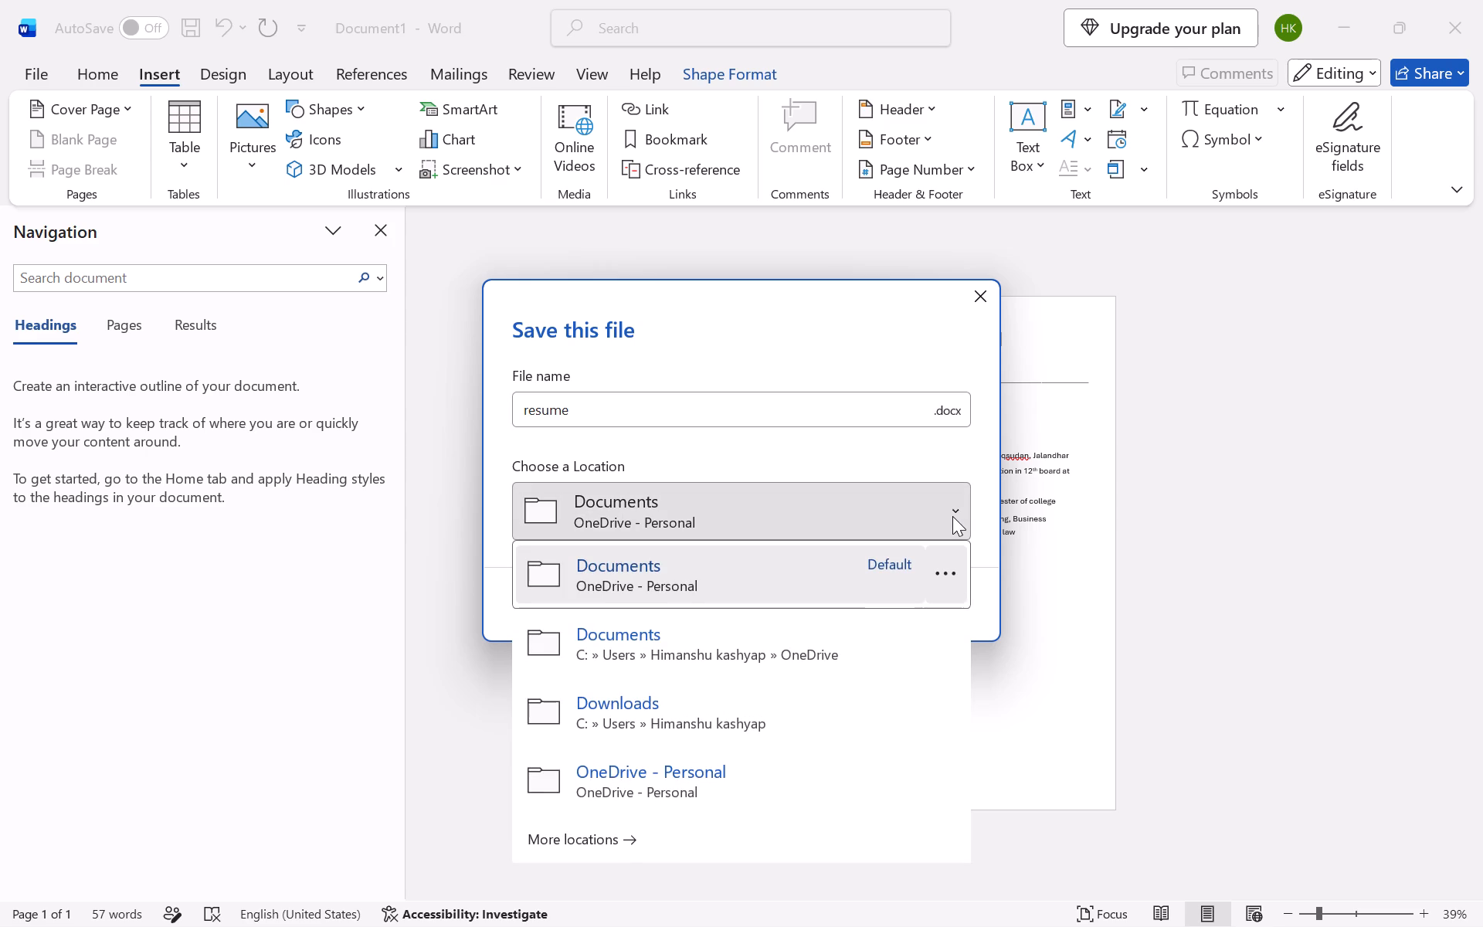
click(738, 582)
click(843, 606)
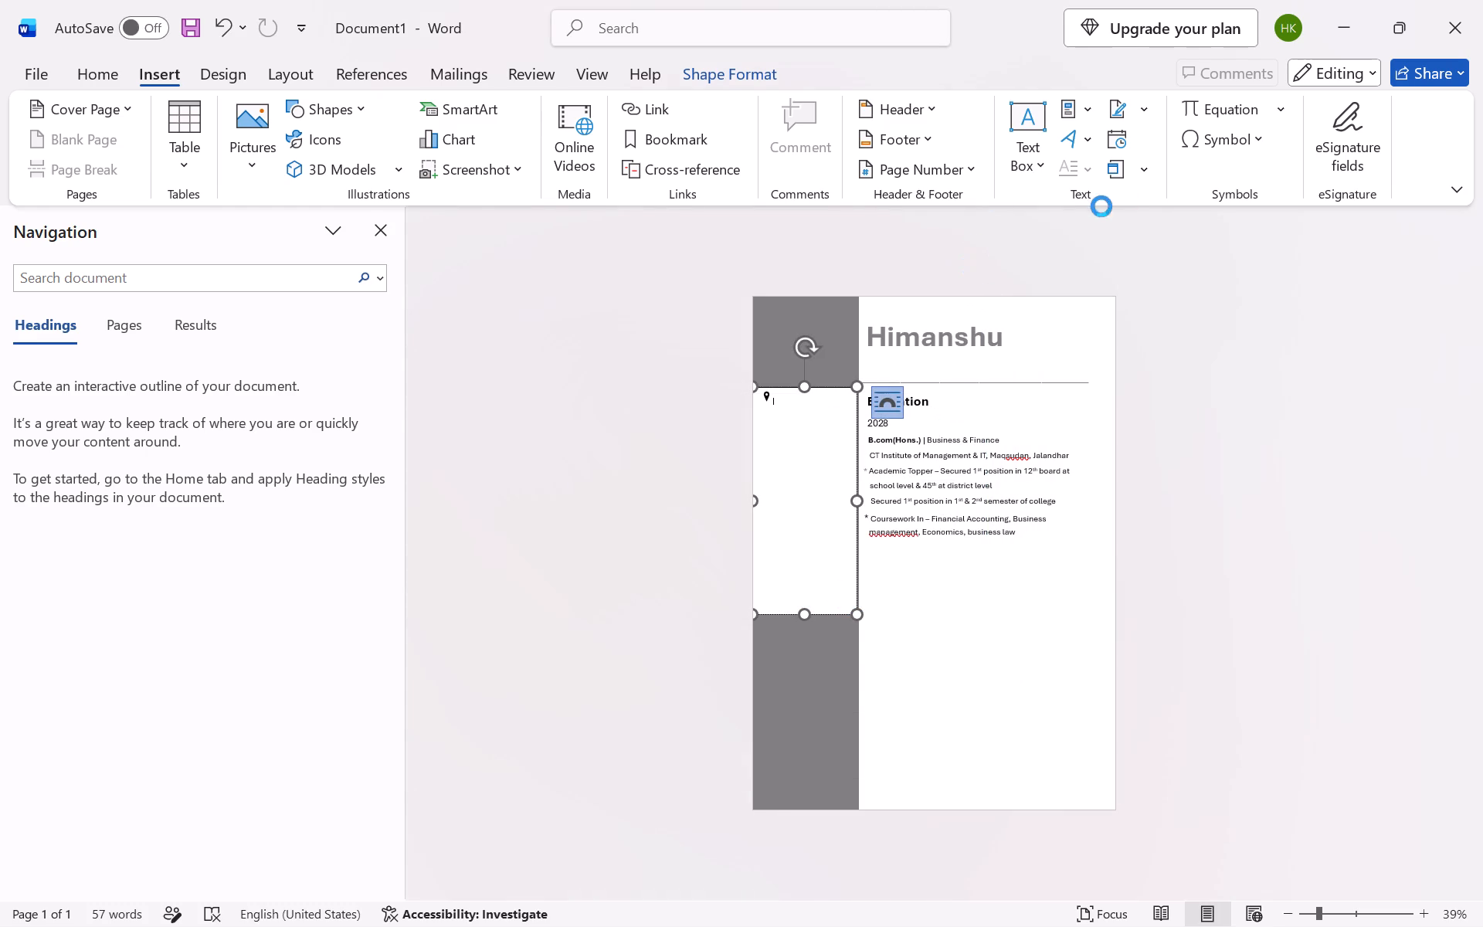
Close all open windows, including Settings, the image viewers, WhatsApp, Chrome, File Explorer, Word and Edge, and return to the desktop.
click(1347, 27)
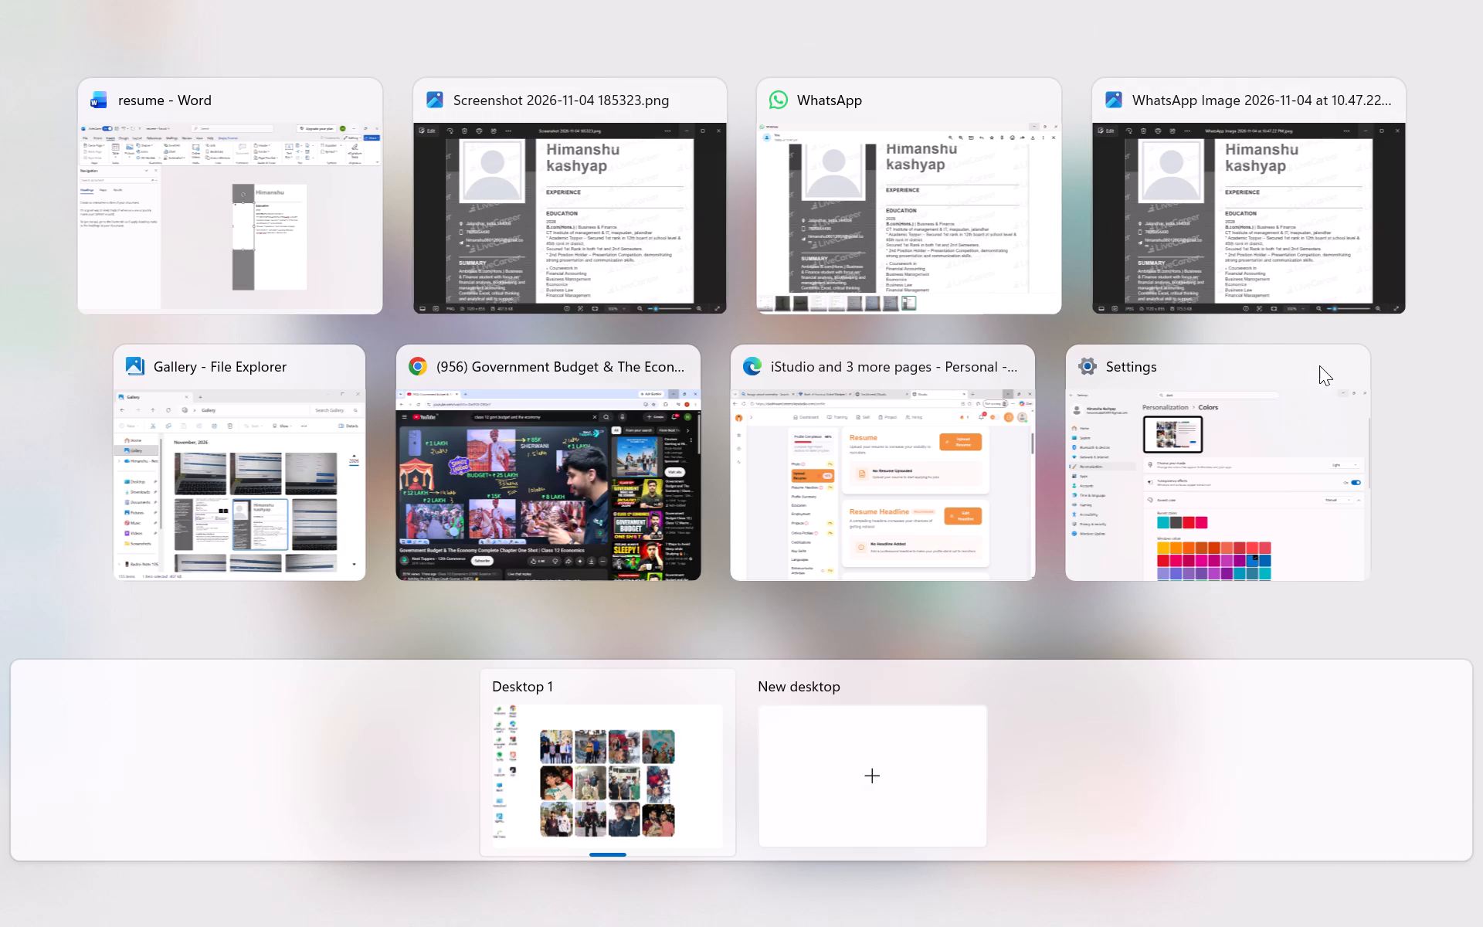
click(1338, 358)
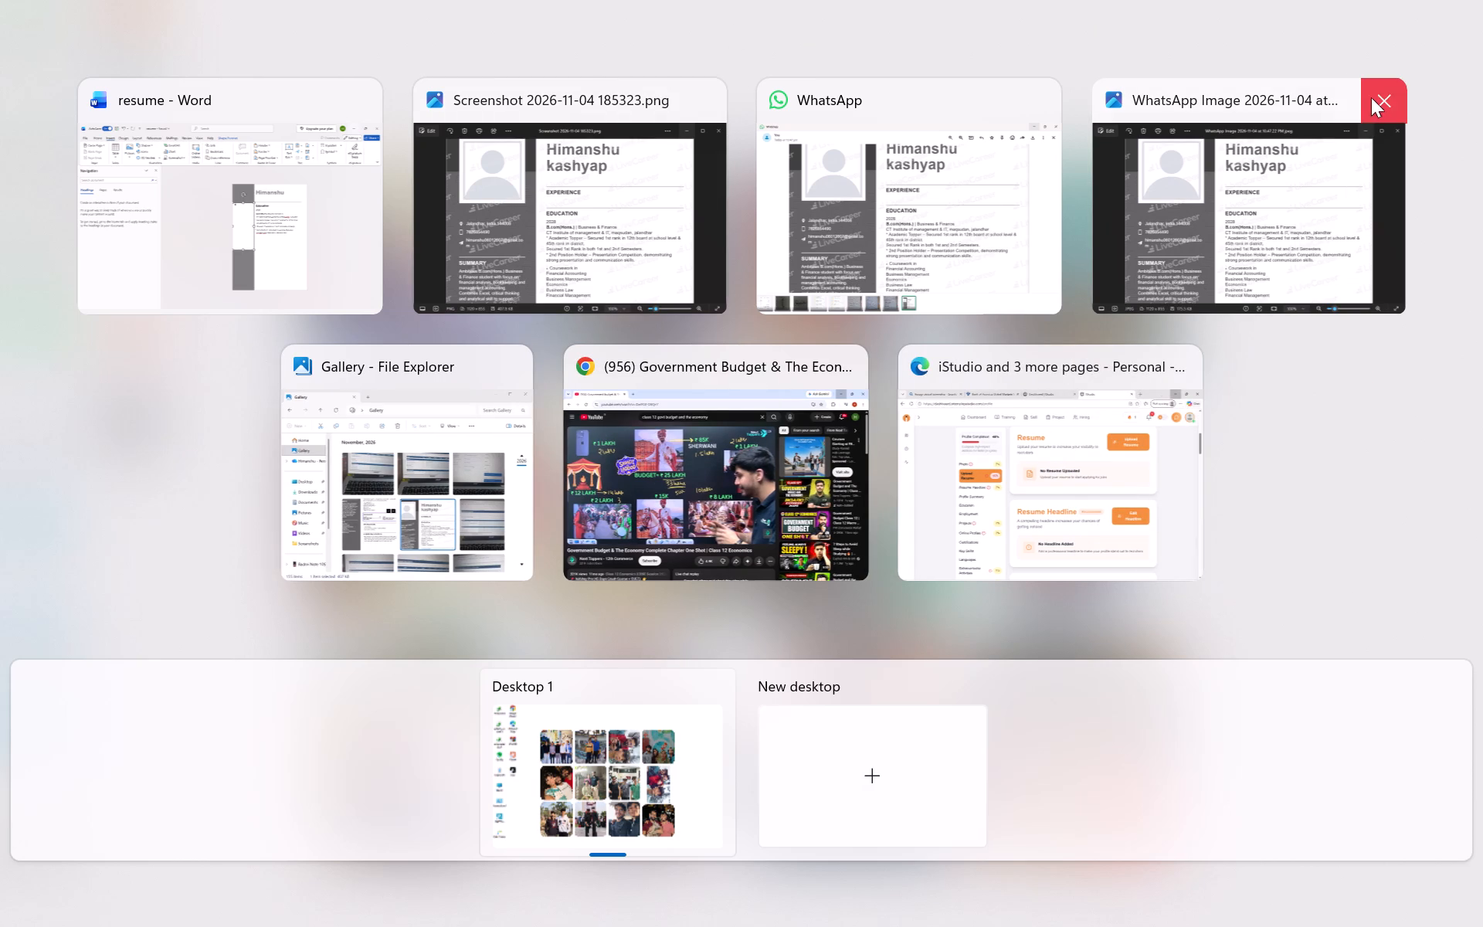
click(1371, 97)
click(1219, 93)
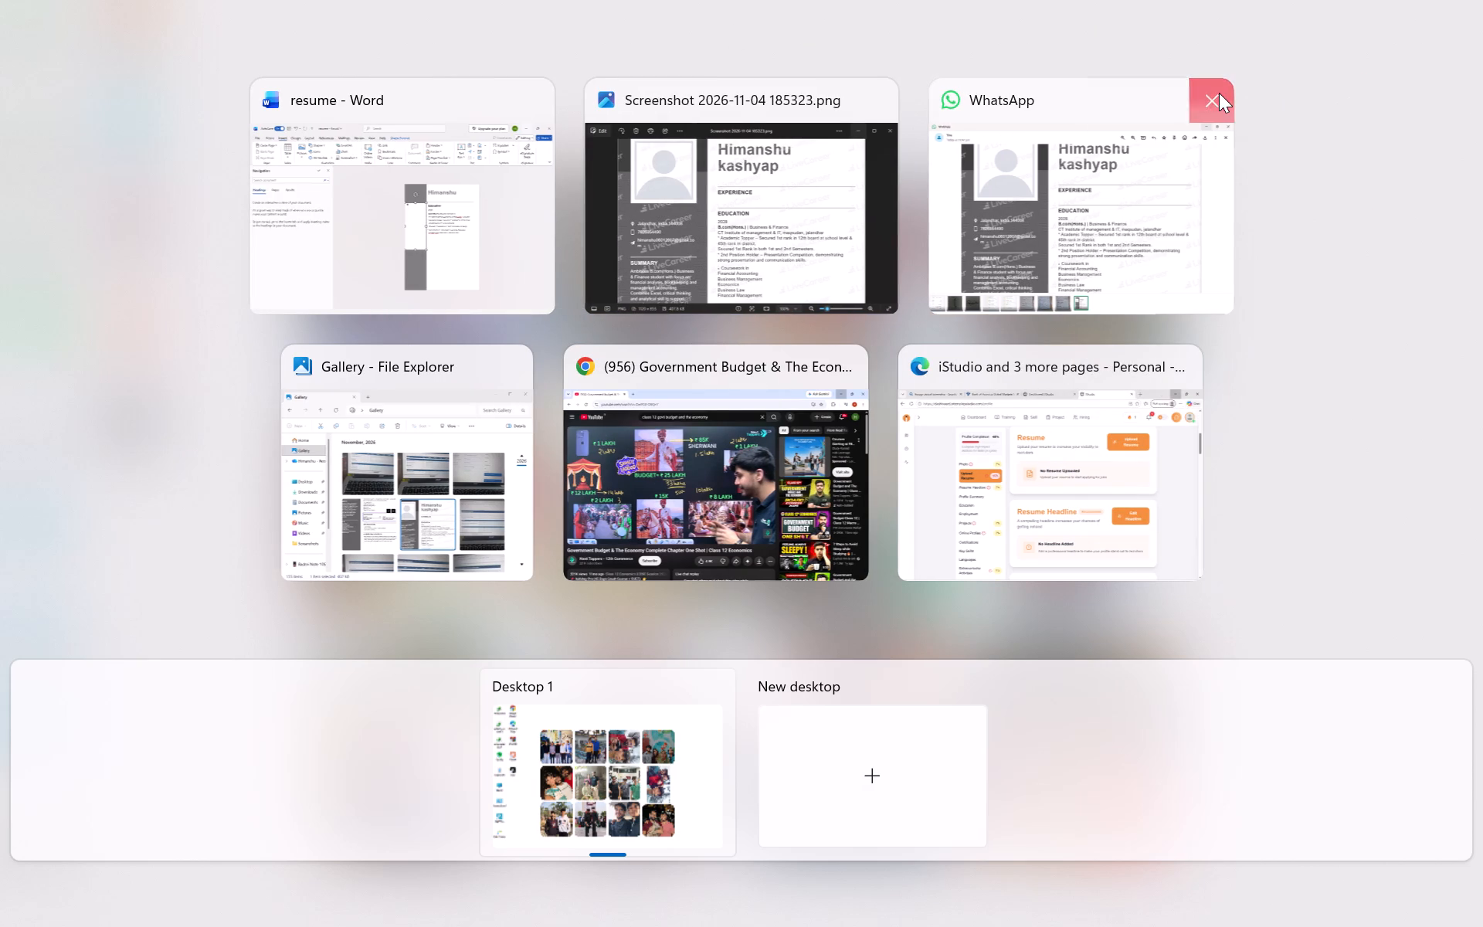
click(1044, 87)
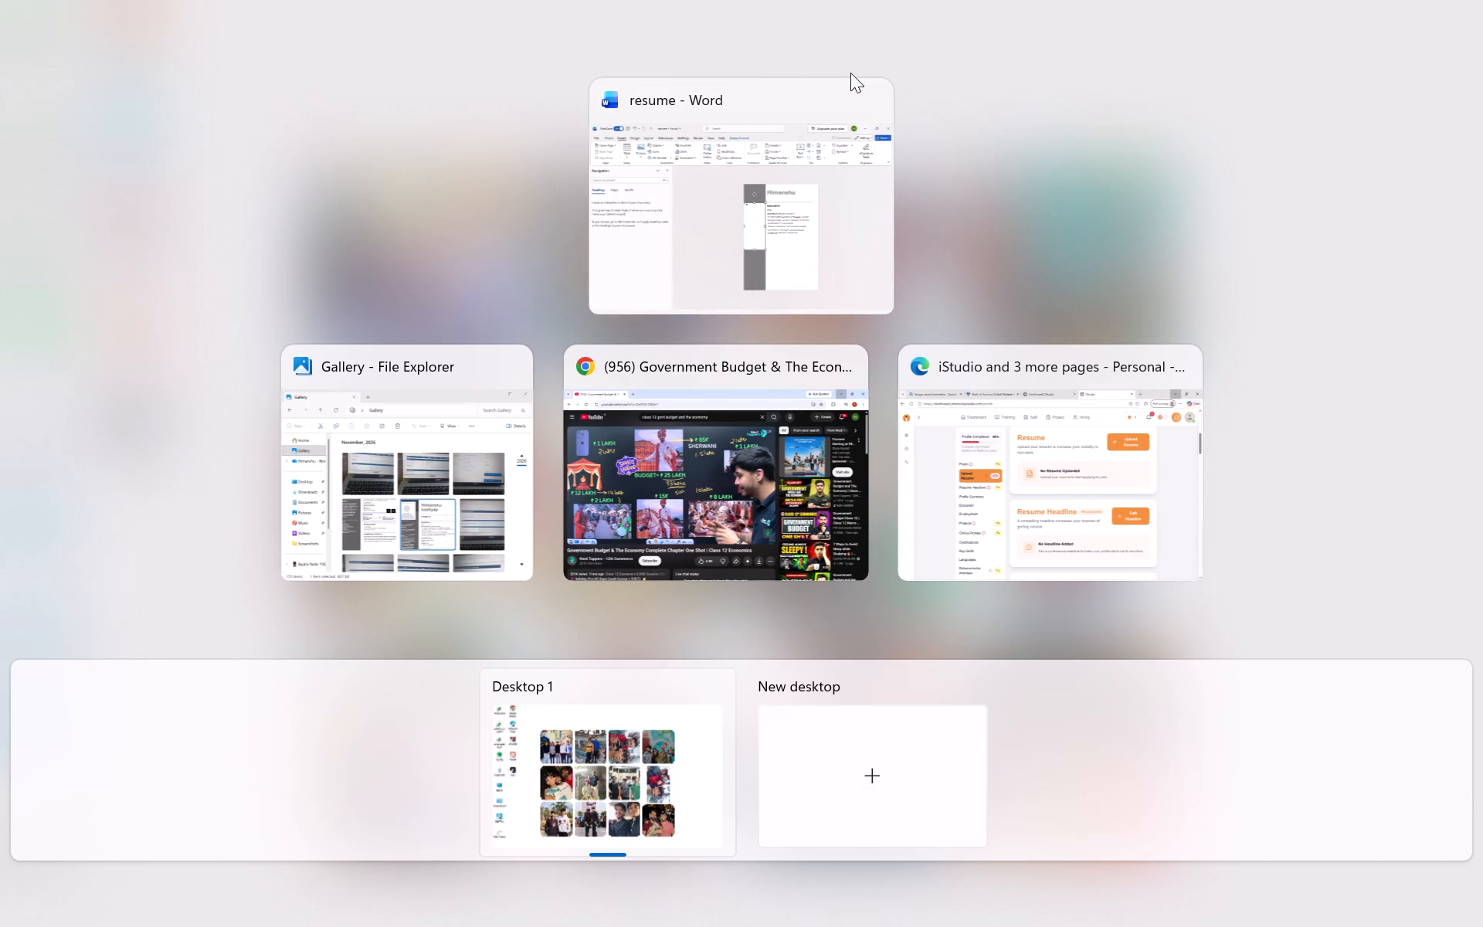
drag(867, 86, 841, 366)
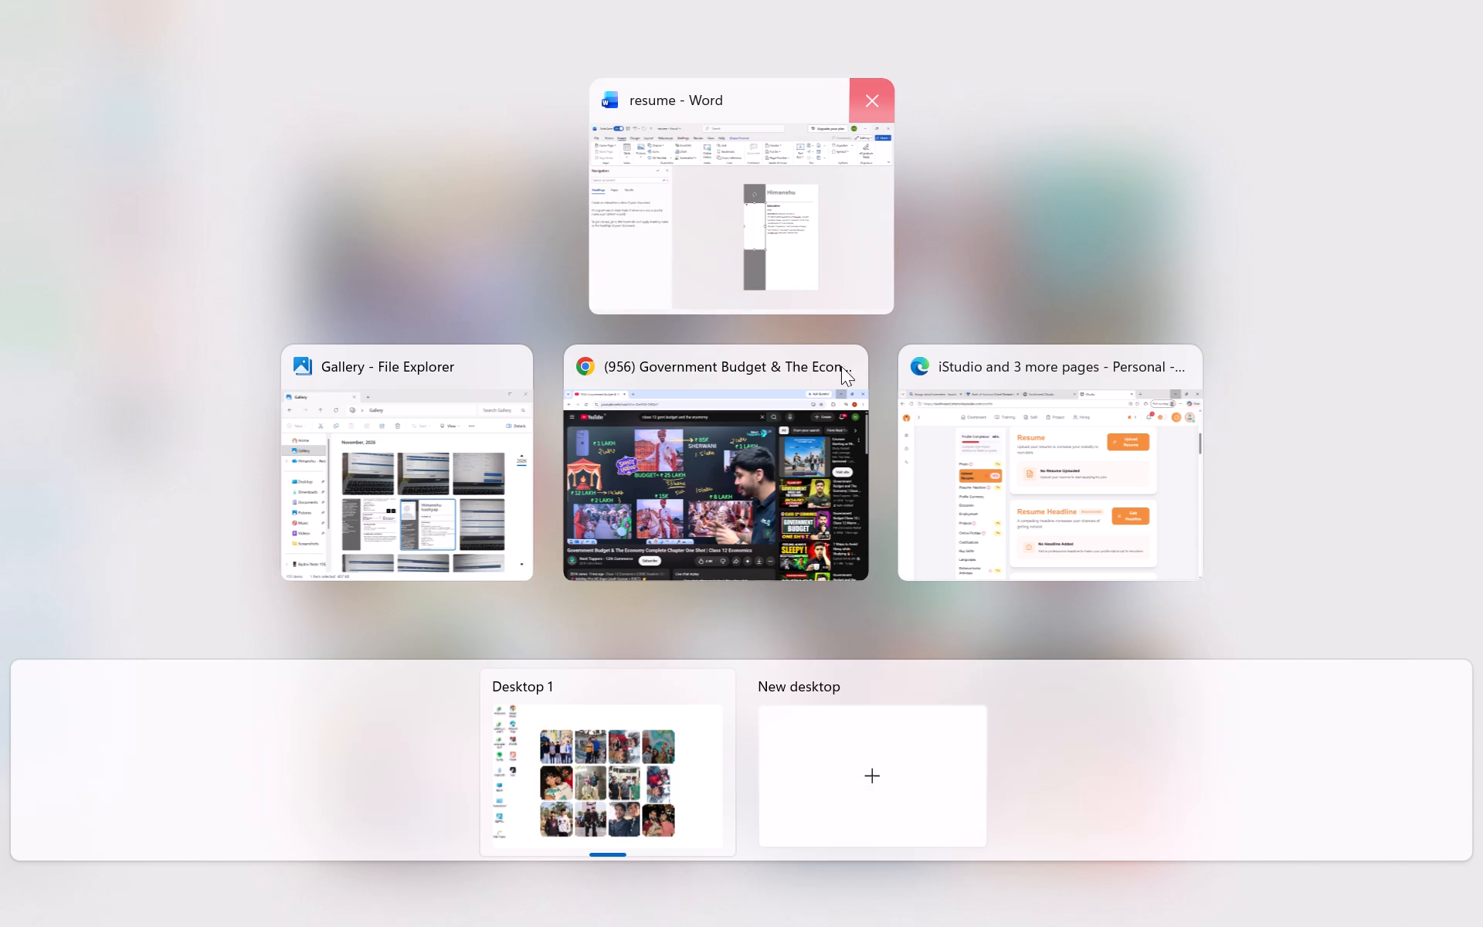
drag(841, 366, 850, 362)
click(850, 362)
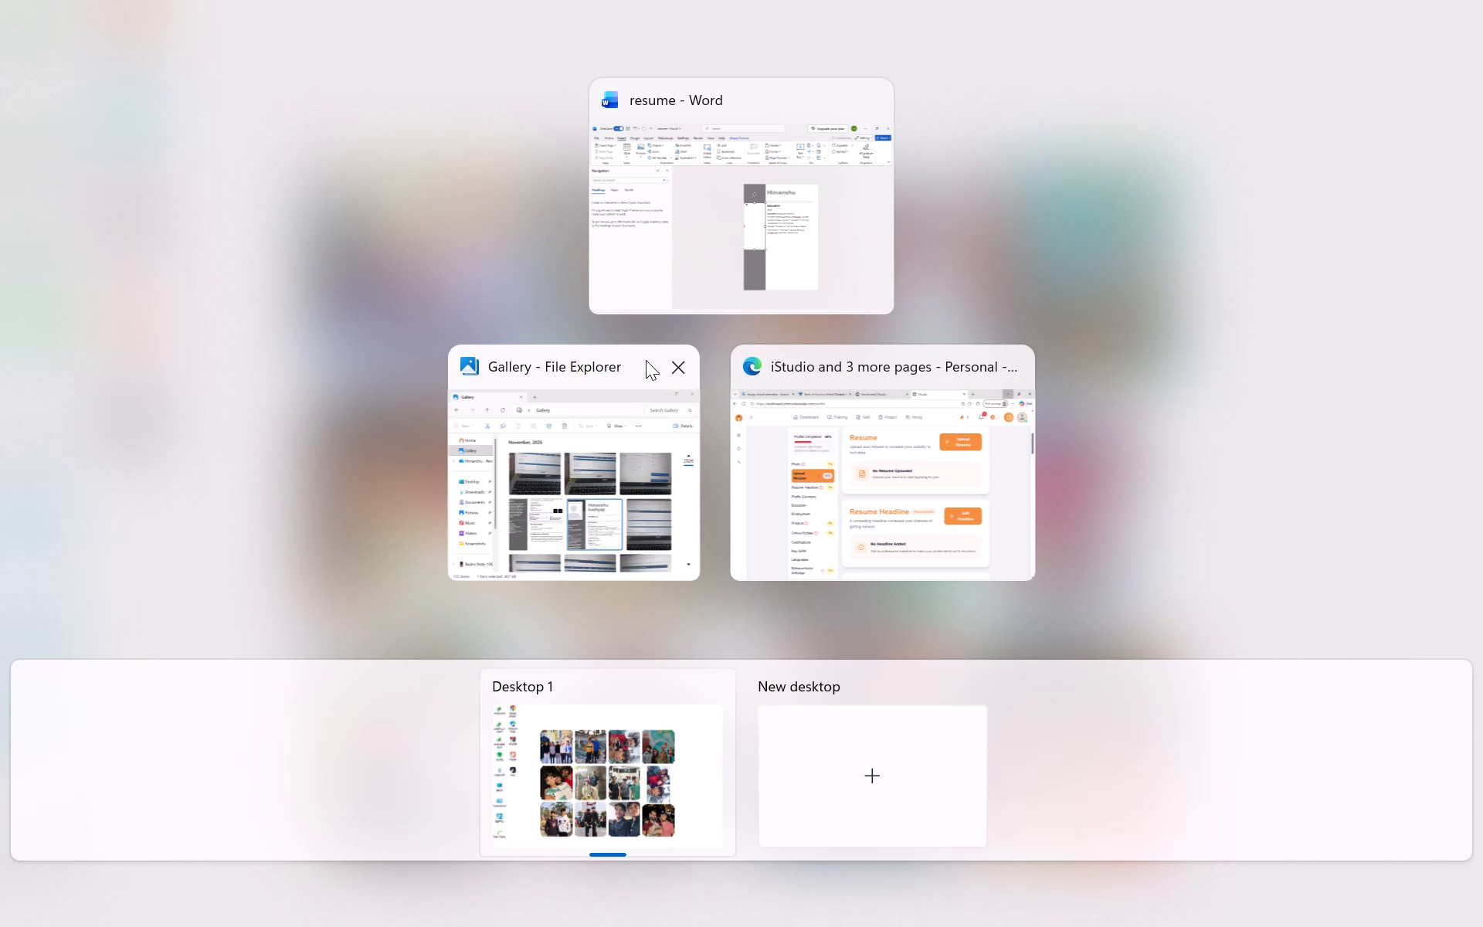
click(679, 355)
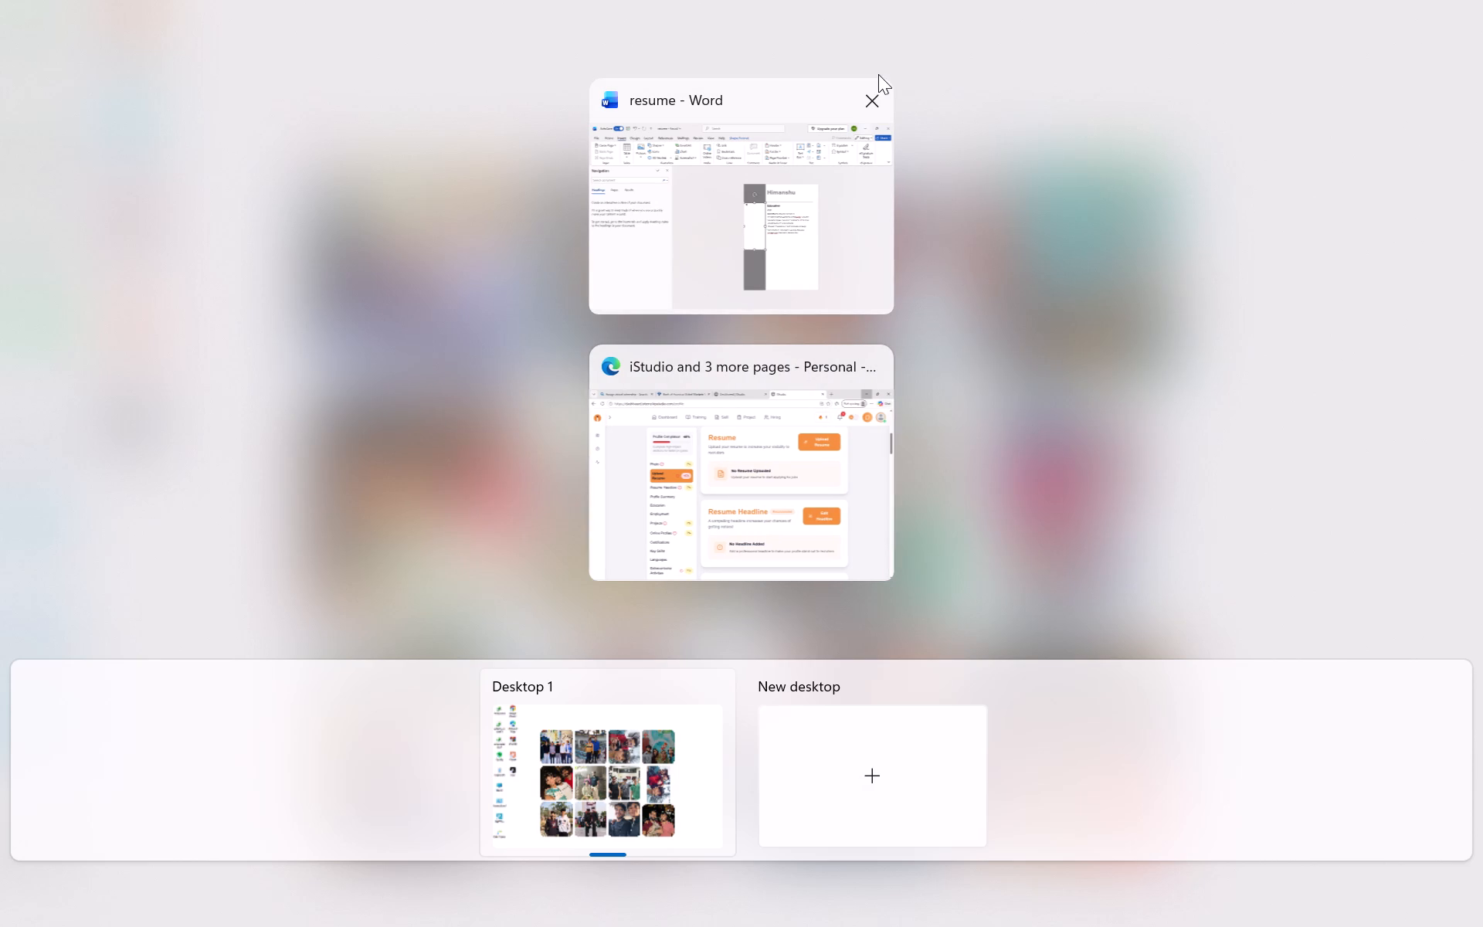
click(869, 95)
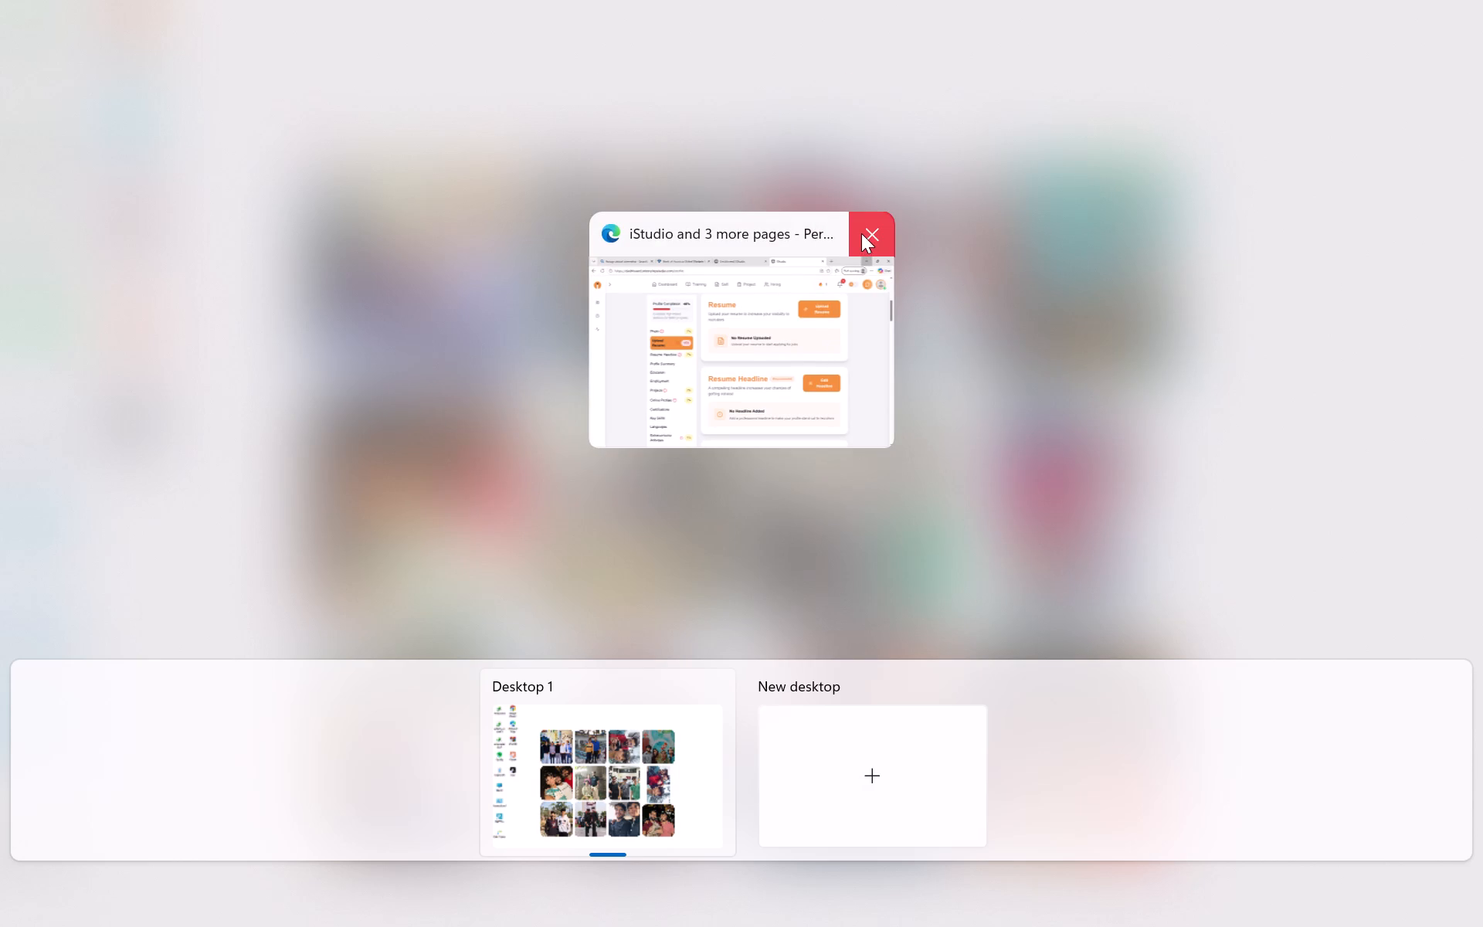
click(870, 227)
click(791, 257)
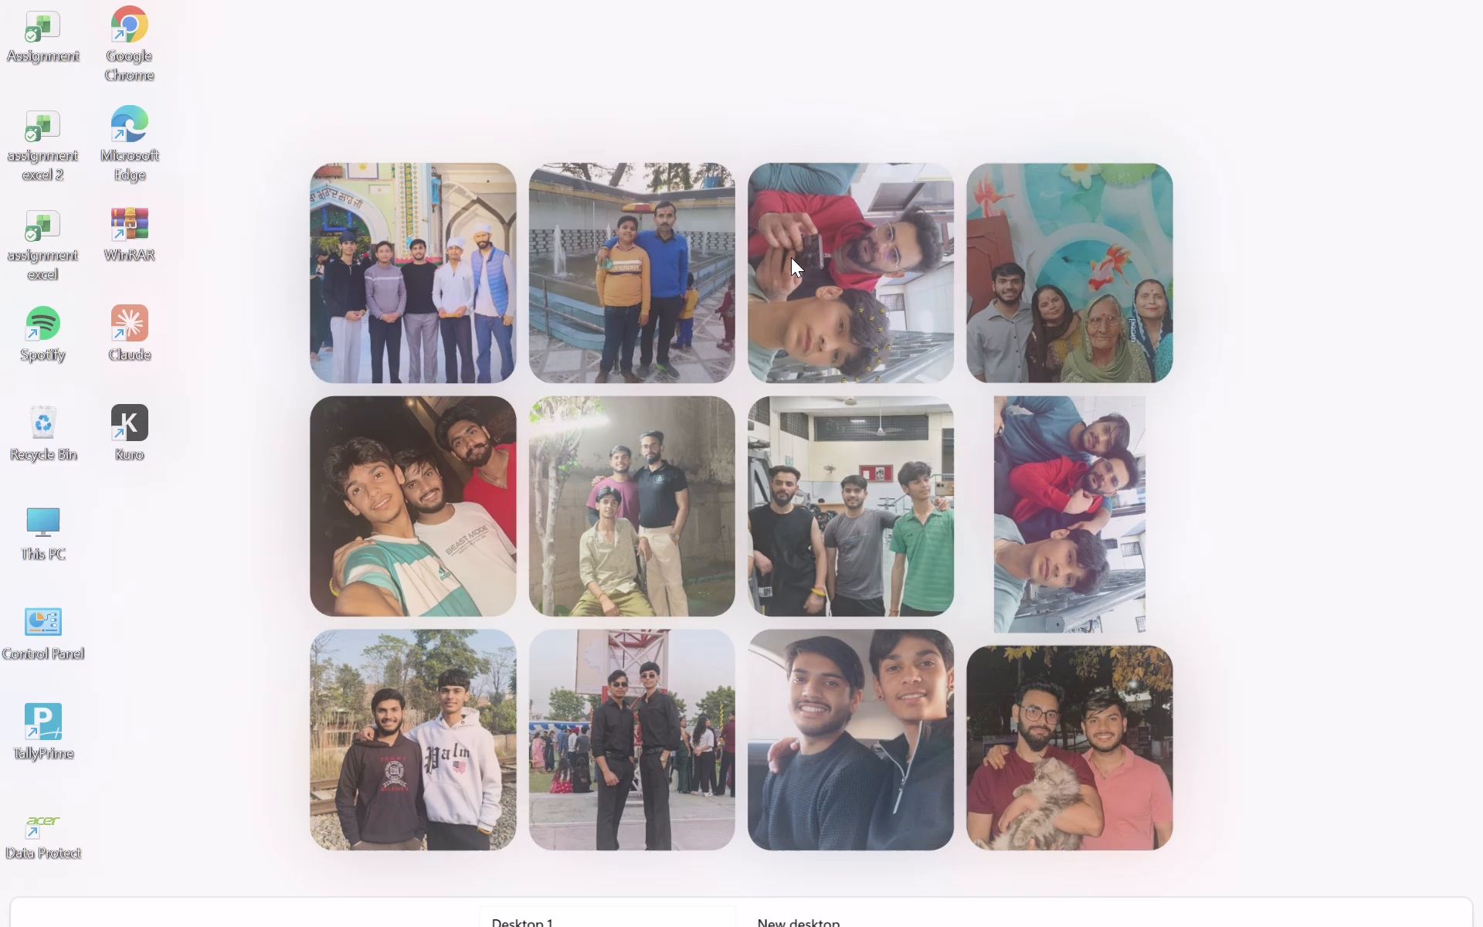
click(686, 297)
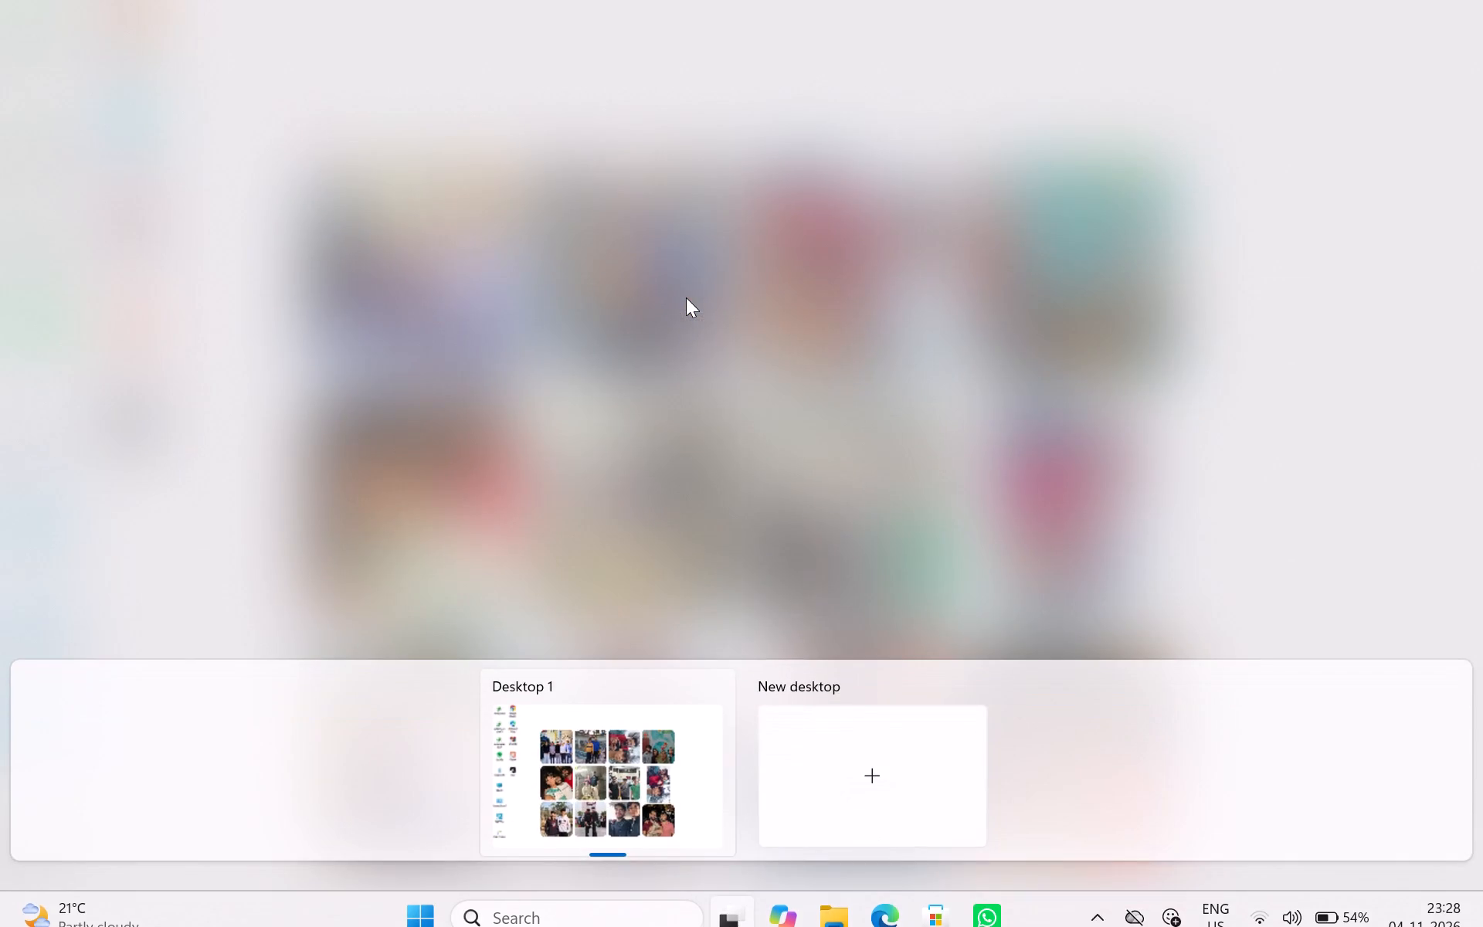
Launch Kuro from the desktop.
double_click(137, 419)
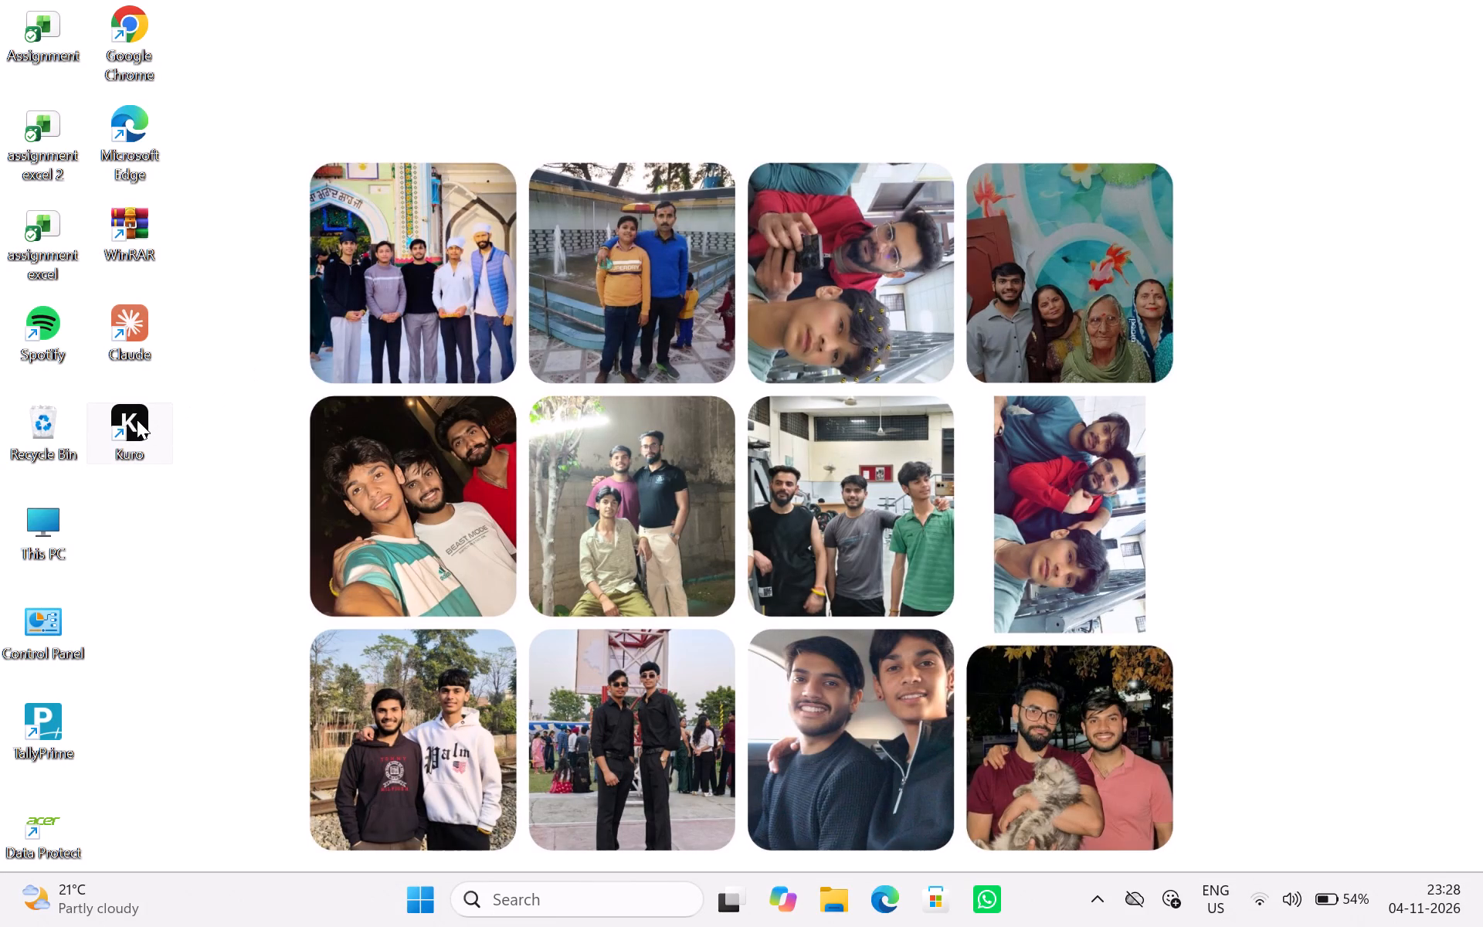